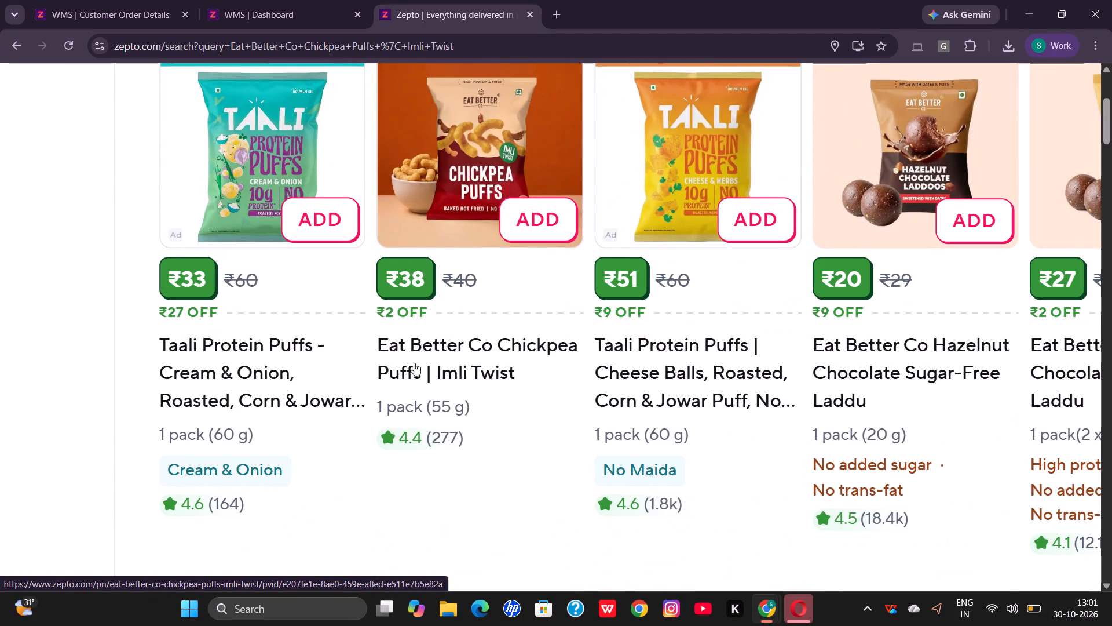
Examine the Zepto search results for Eat Better Co Chickpea Puffs | Imli Twist, including the product's listing and the similar snacks below.
scroll(419, 364, "up", 1)
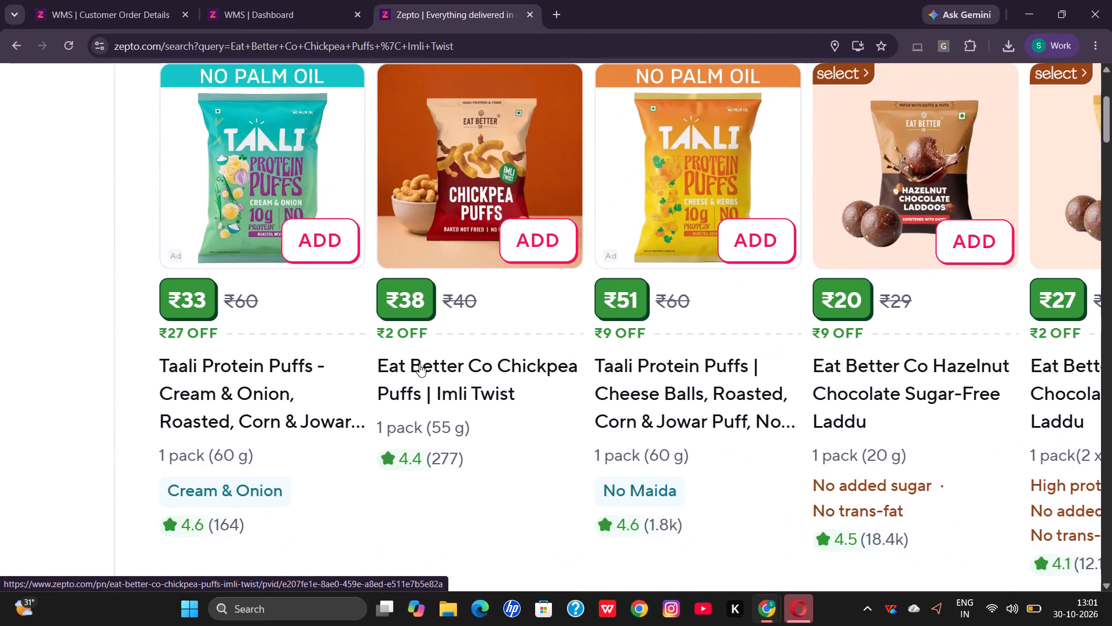
scroll(419, 364, "up", 1)
scroll(447, 257, "up", 1)
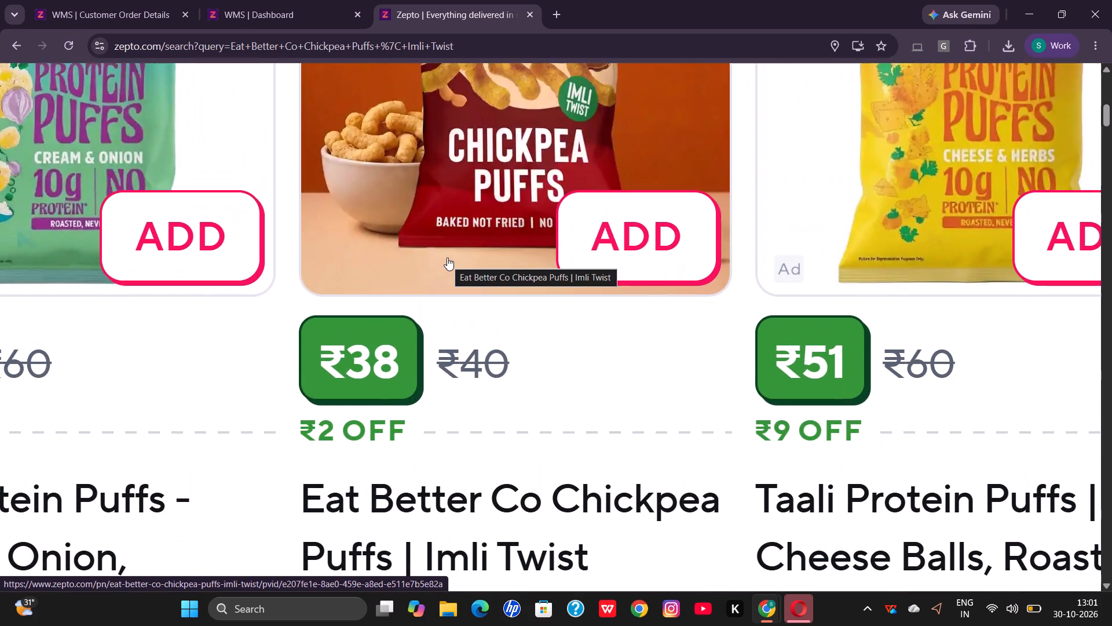
scroll(447, 257, "up", 1)
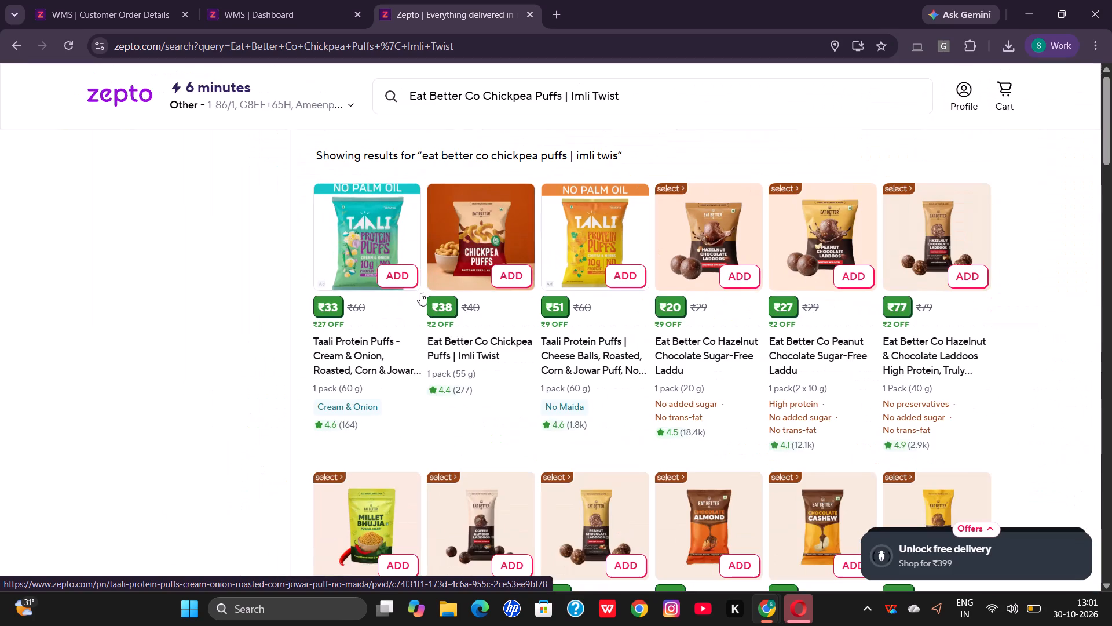
scroll(488, 329, "down", 5)
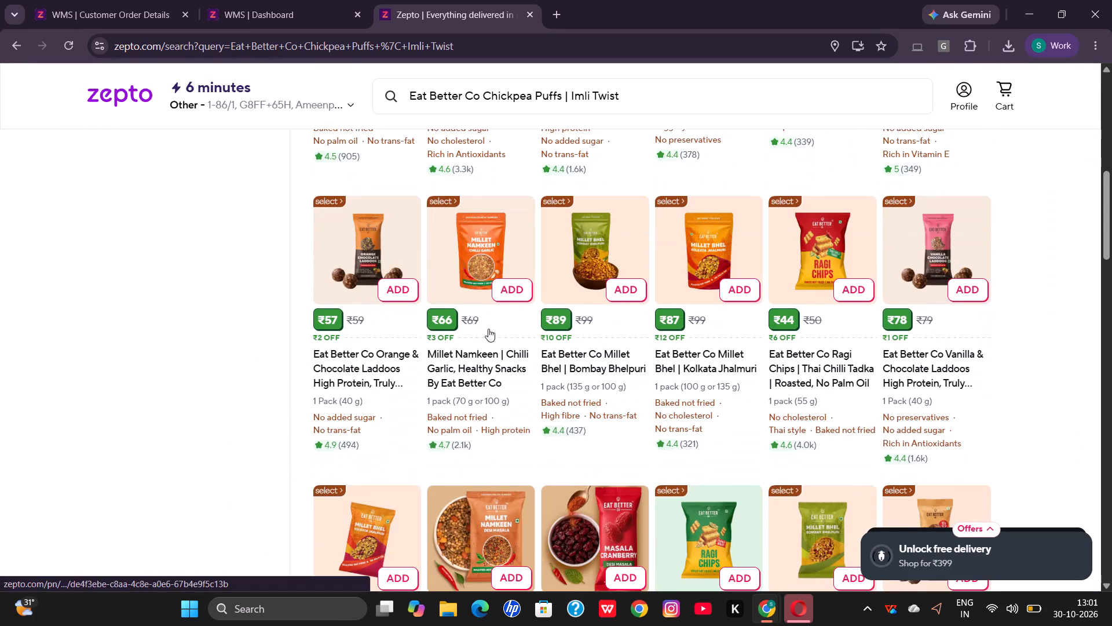
scroll(488, 329, "down", 1)
scroll(488, 329, "up", 2)
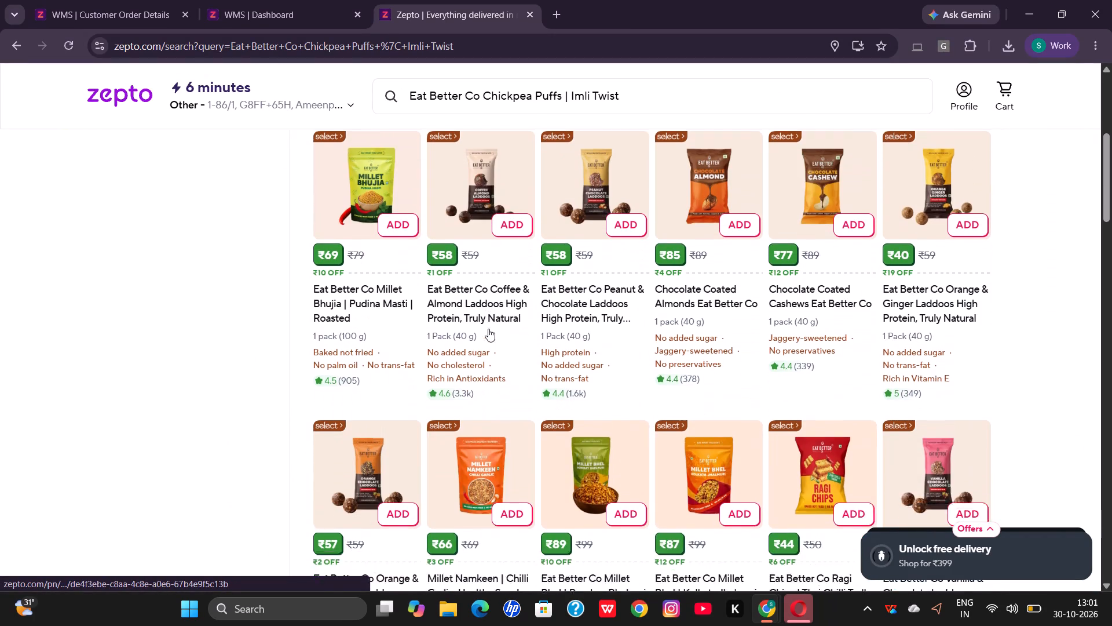
scroll(488, 329, "down", 2)
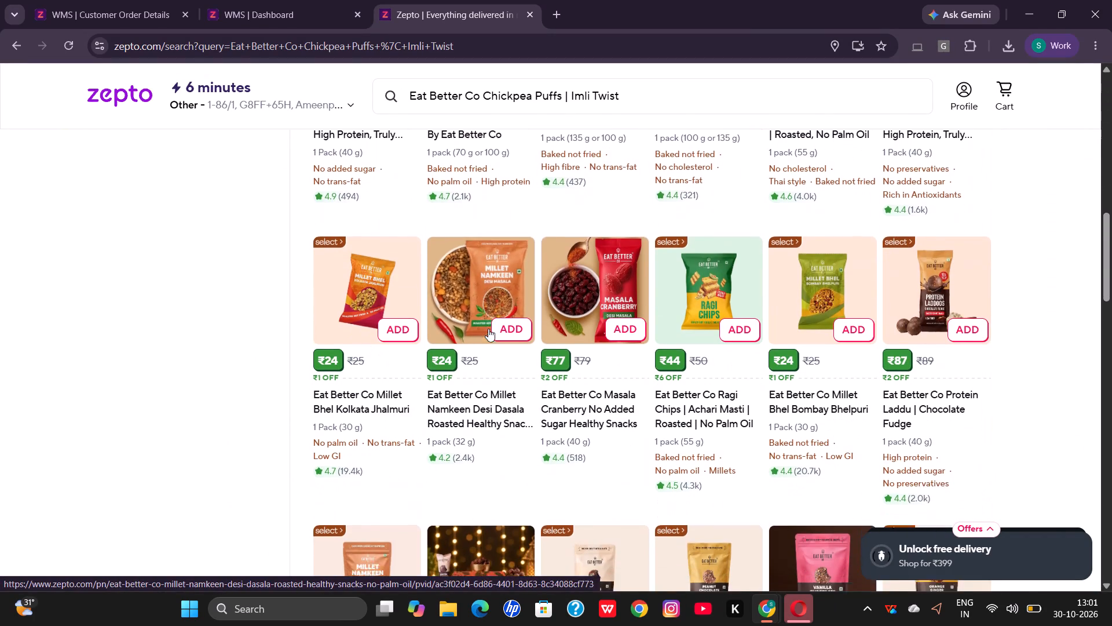
scroll(488, 329, "down", 1)
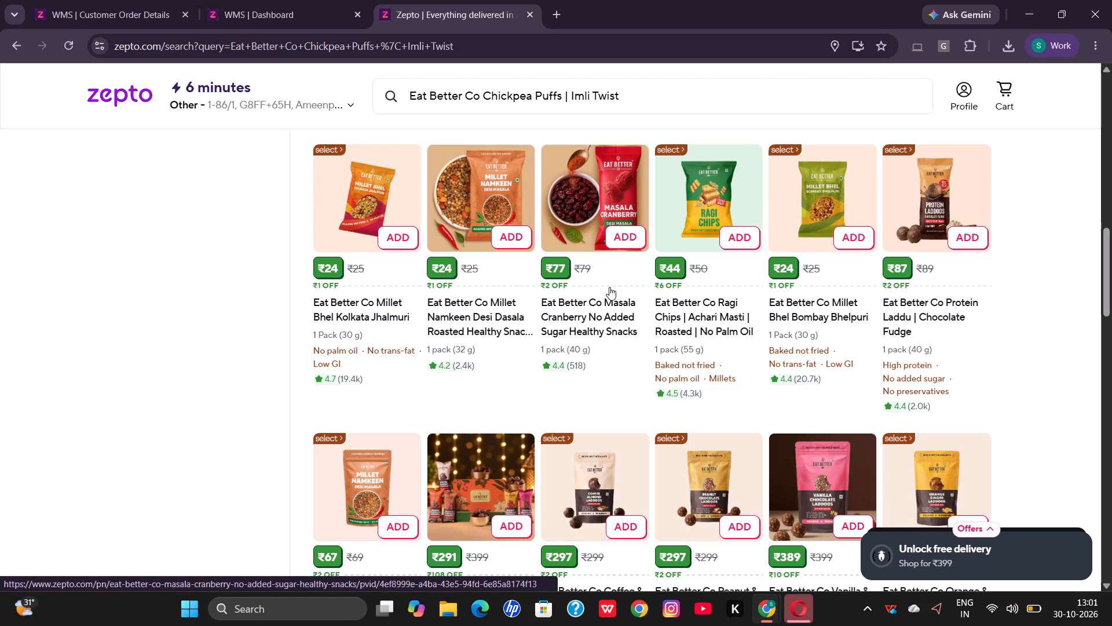
scroll(609, 287, "down", 5)
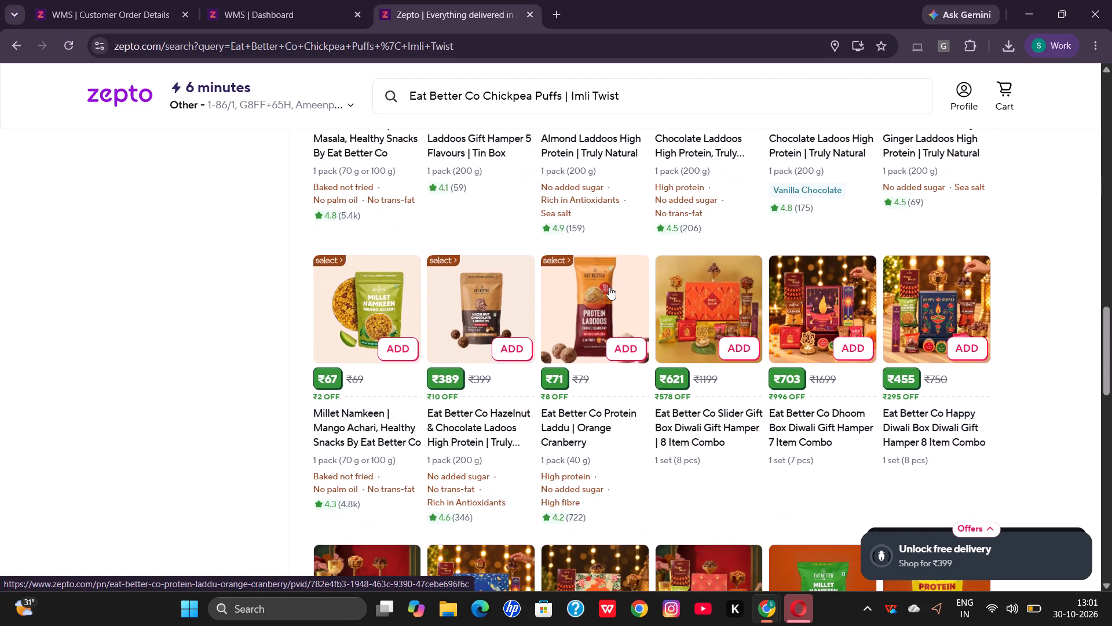
scroll(609, 287, "down", 4)
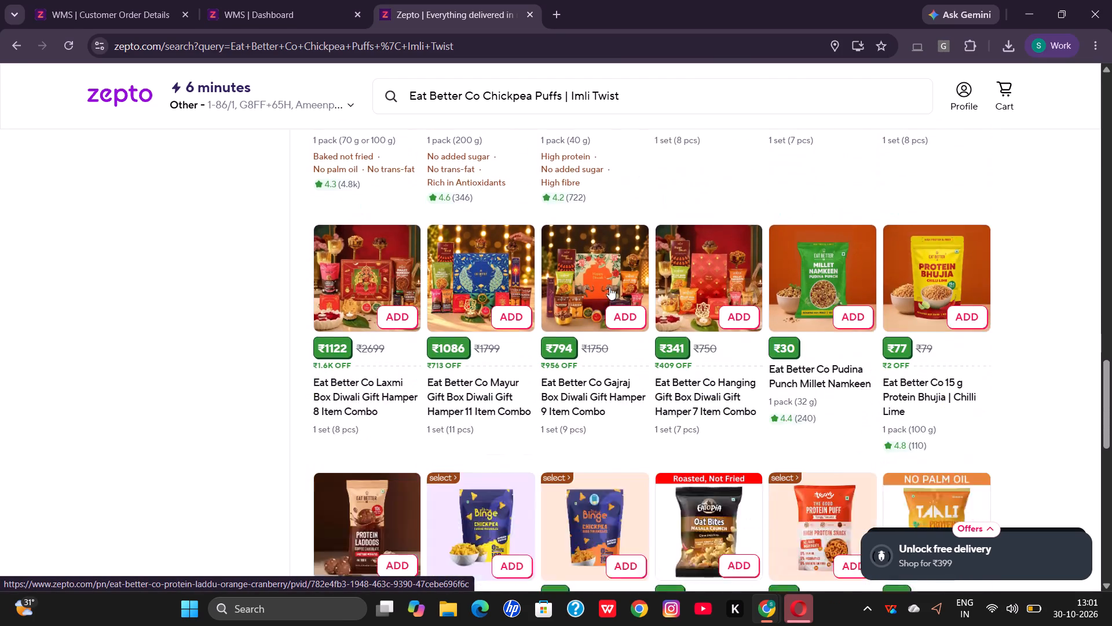
scroll(609, 287, "down", 4)
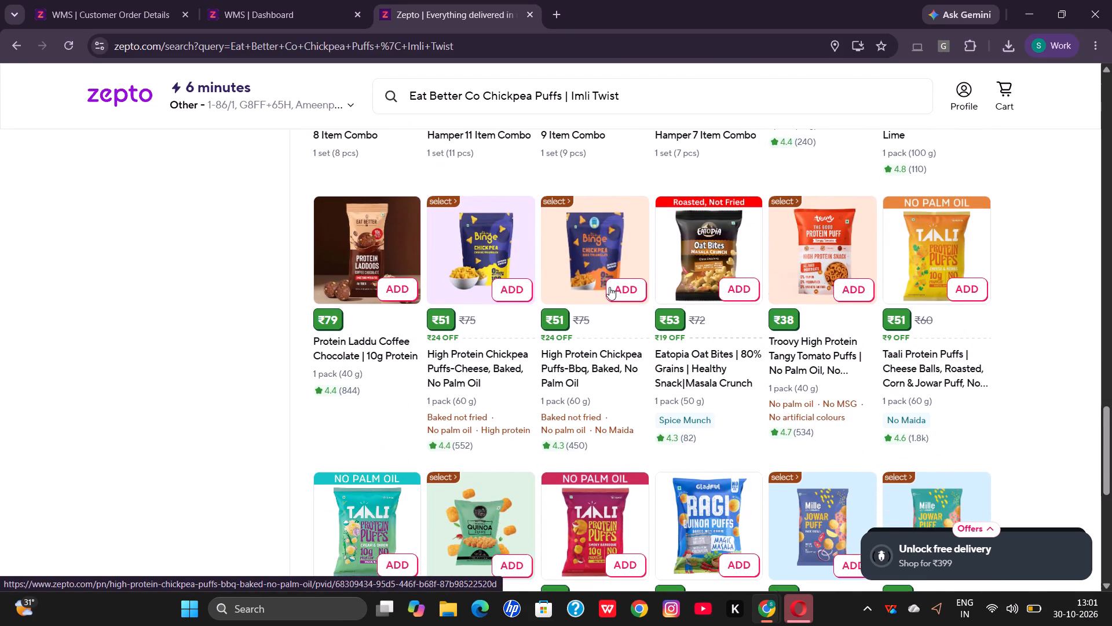
scroll(609, 287, "down", 3)
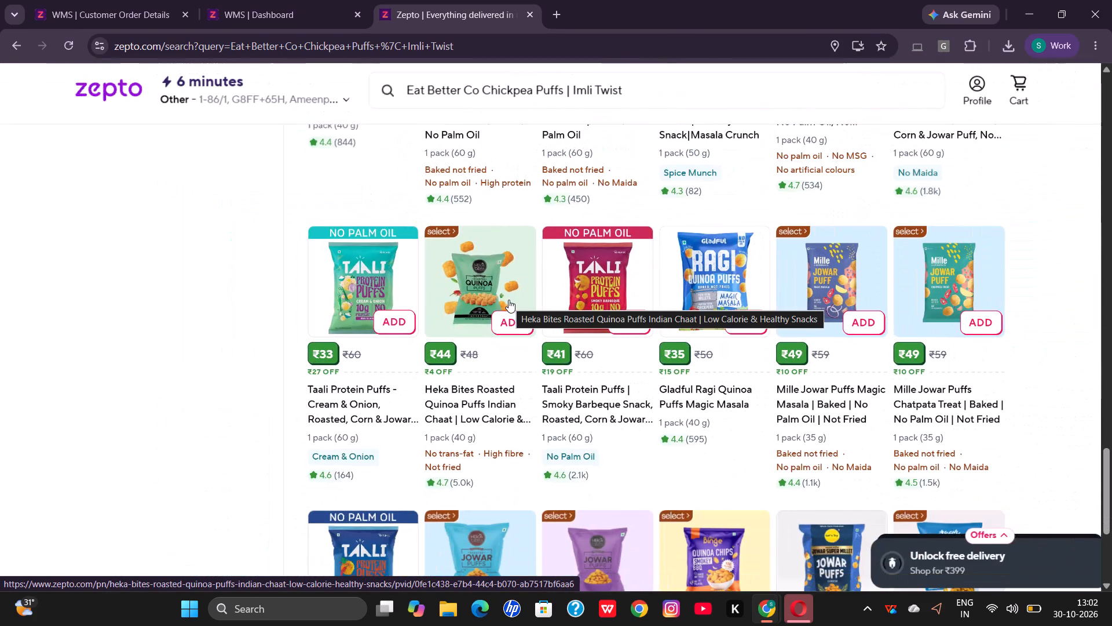
scroll(509, 300, "down", 2)
scroll(509, 300, "up", 7)
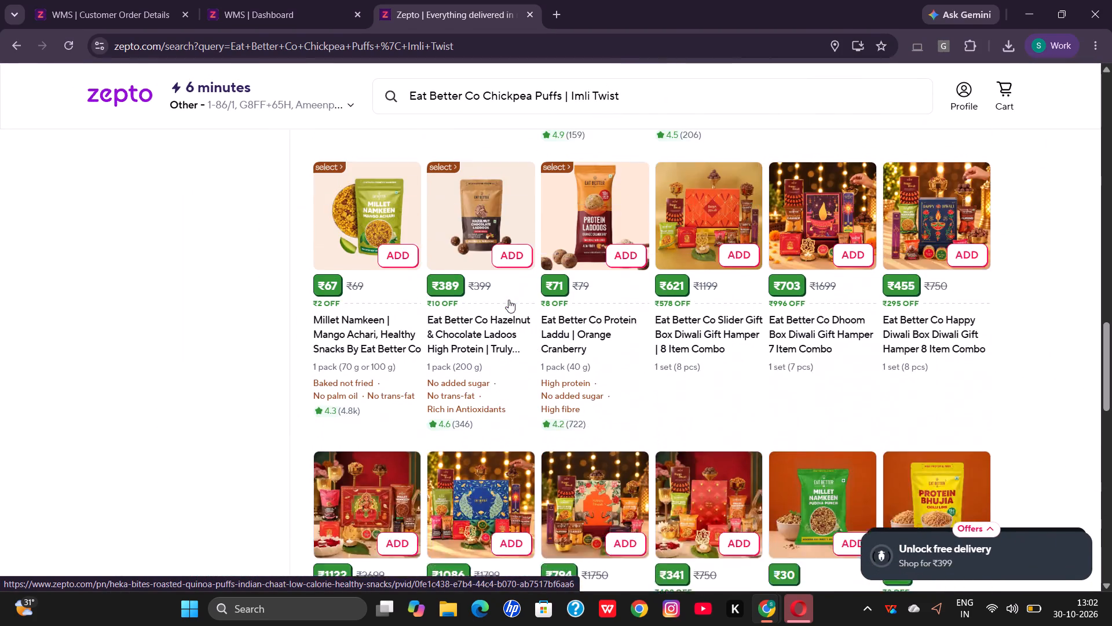
scroll(509, 300, "up", 1)
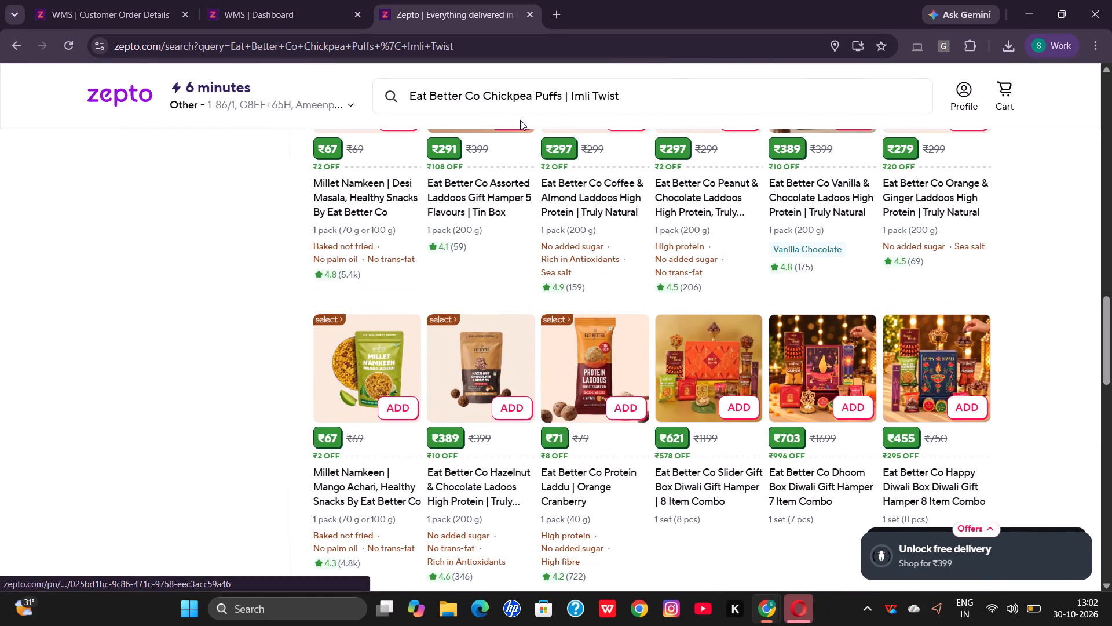
Shorten the product search to "Puffs | Imli Twist" and run it.
left_click(530, 92)
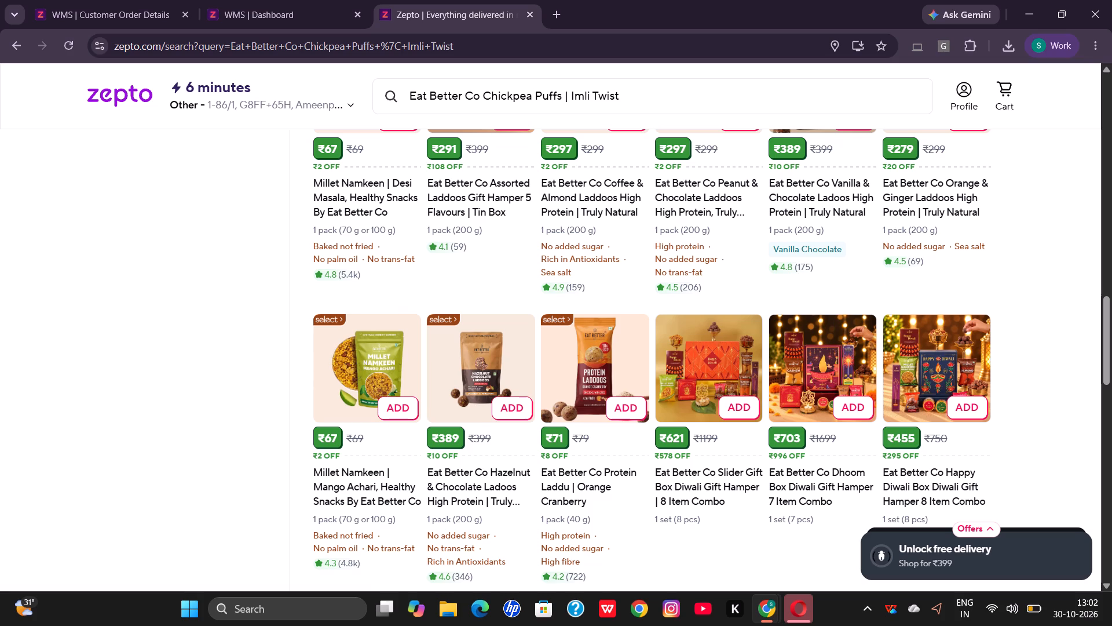
key("ctrl+BackSpace")
key("ctrl+BackSpace")
key("ctrl+BackSpace")
key("ctrl+BackSpace")
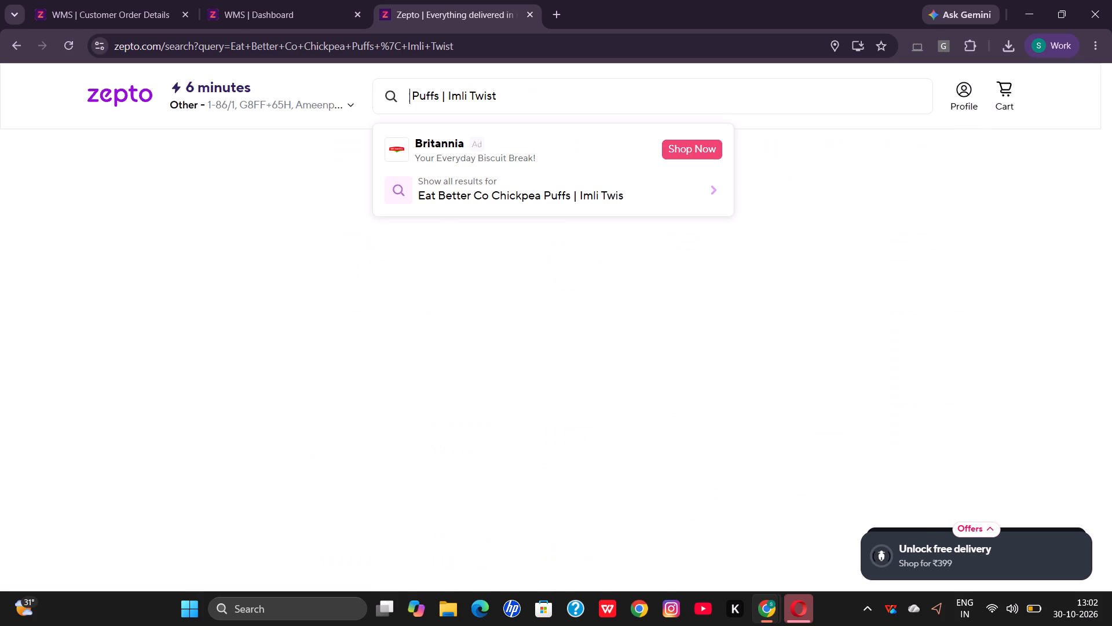
key("Return")
left_click_drag(436, 106, 452, 116)
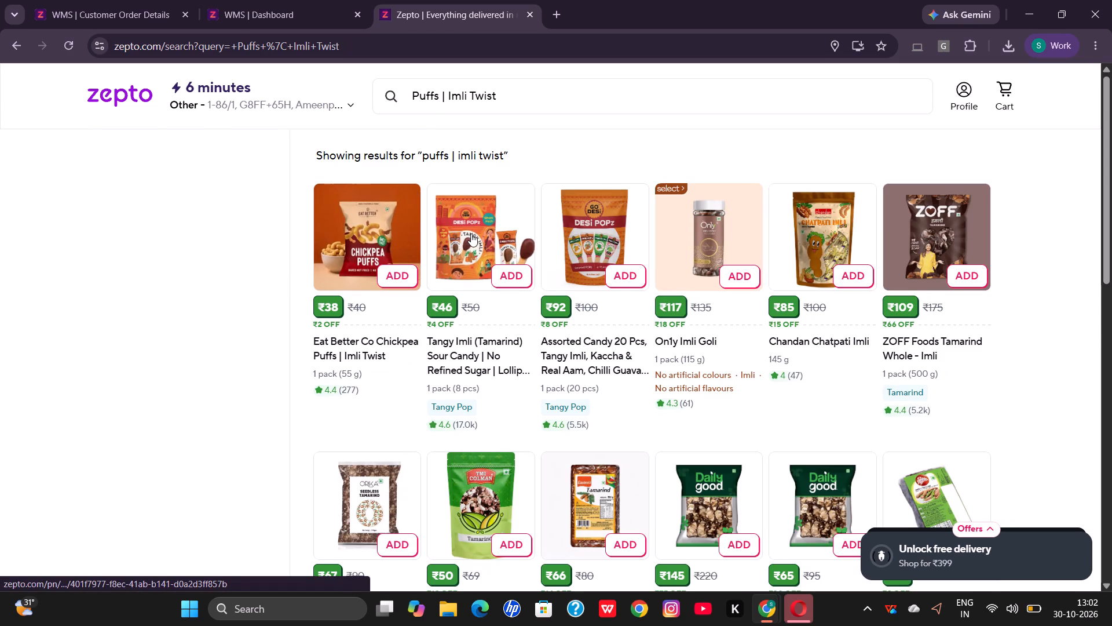
Look through the "Puffs | Imli Twist" results down to the protein, quinoa and jowar puffs listings.
scroll(489, 313, "down", 2)
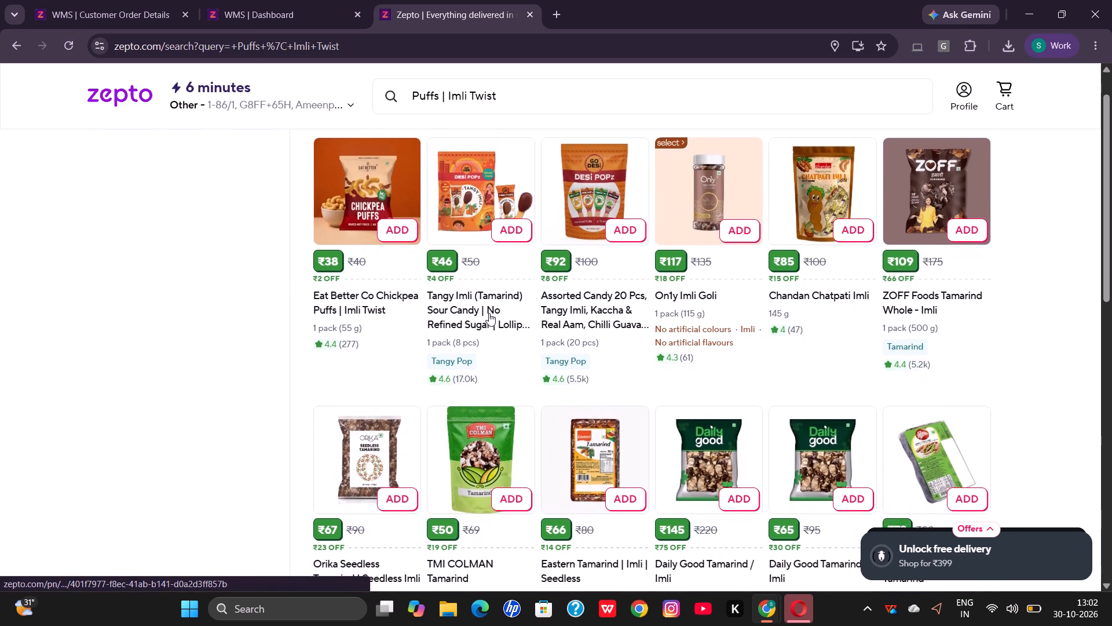
scroll(489, 313, "down", 6)
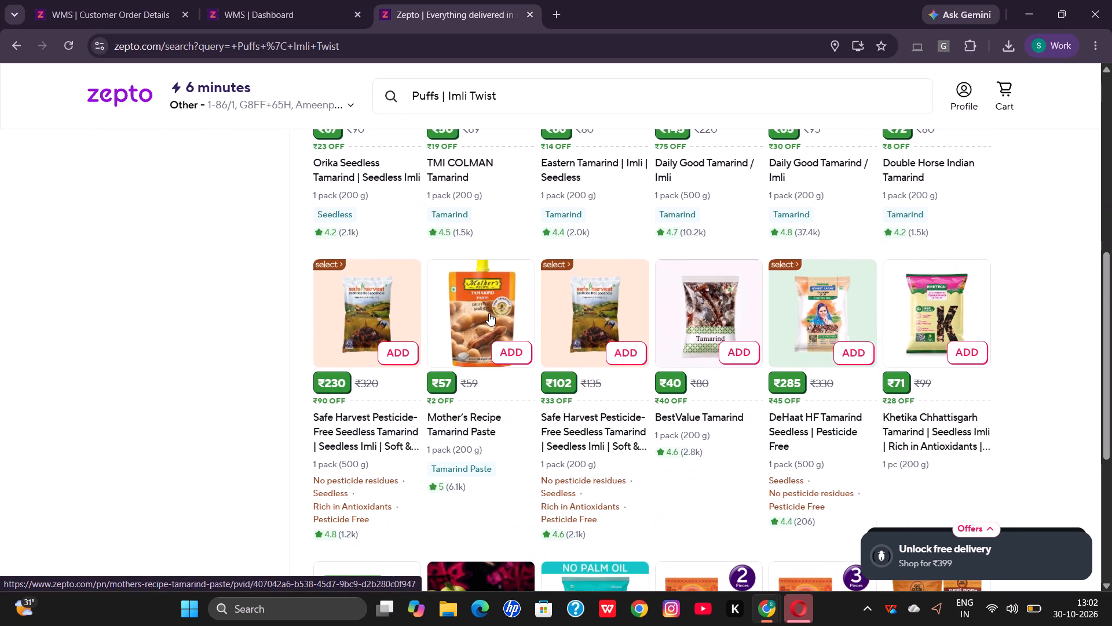
scroll(489, 313, "down", 5)
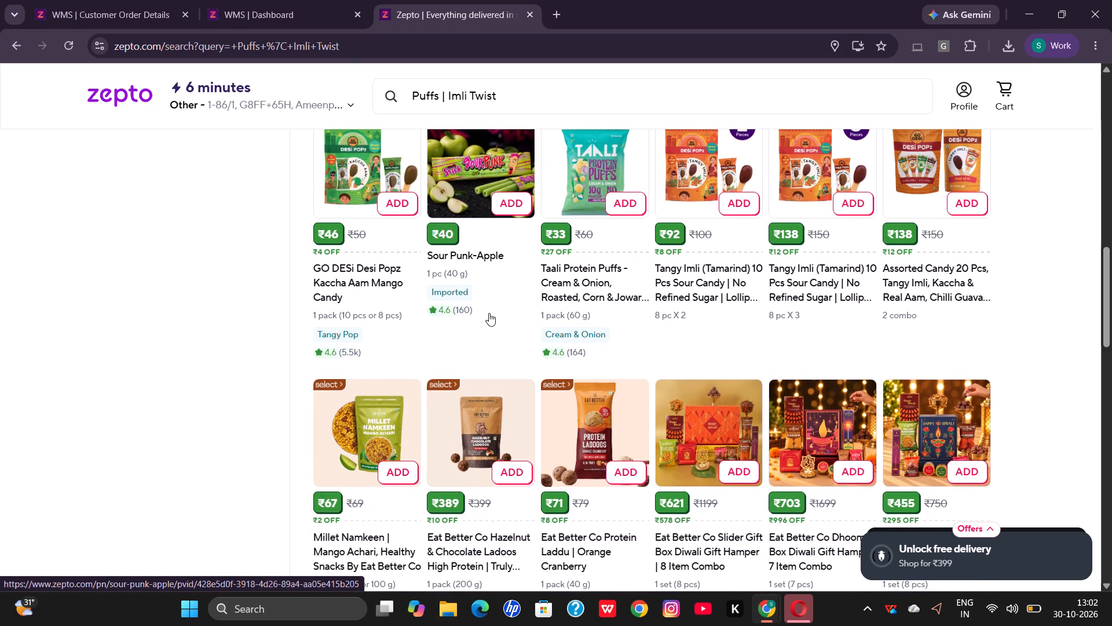
scroll(489, 313, "up", 1)
scroll(489, 313, "down", 2)
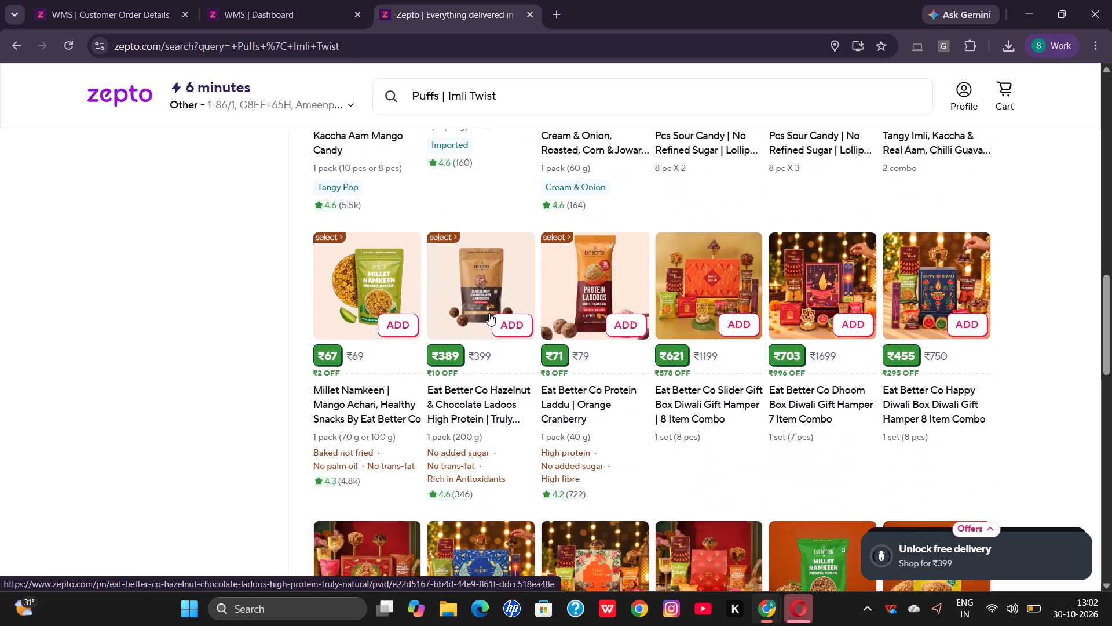
scroll(489, 313, "down", 4)
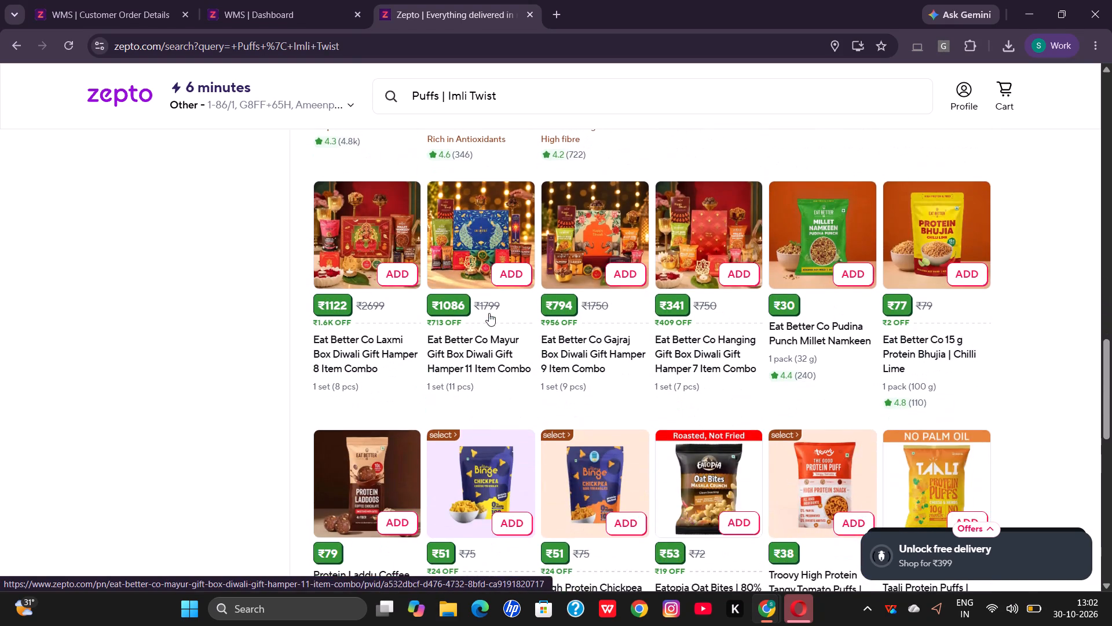
scroll(489, 313, "down", 3)
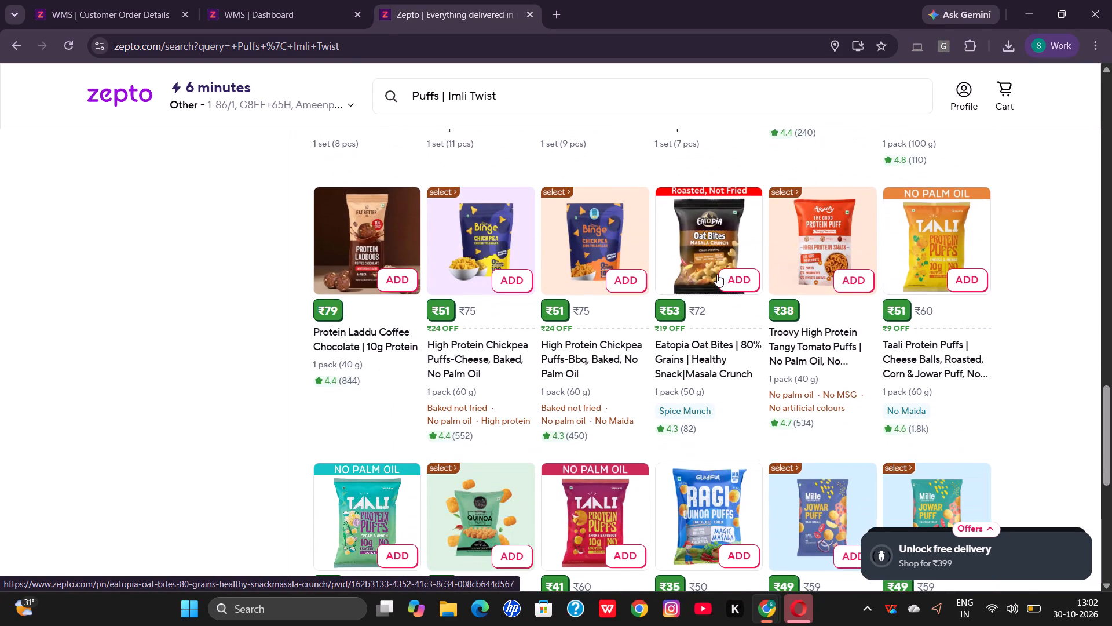
scroll(613, 285, "down", 1)
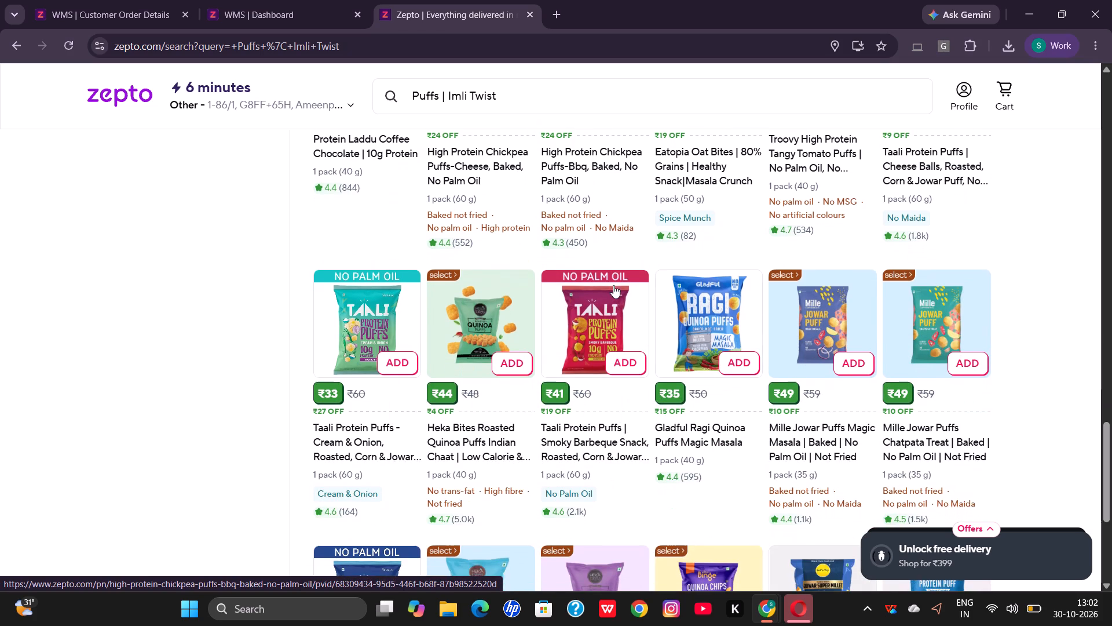
scroll(613, 285, "down", 2)
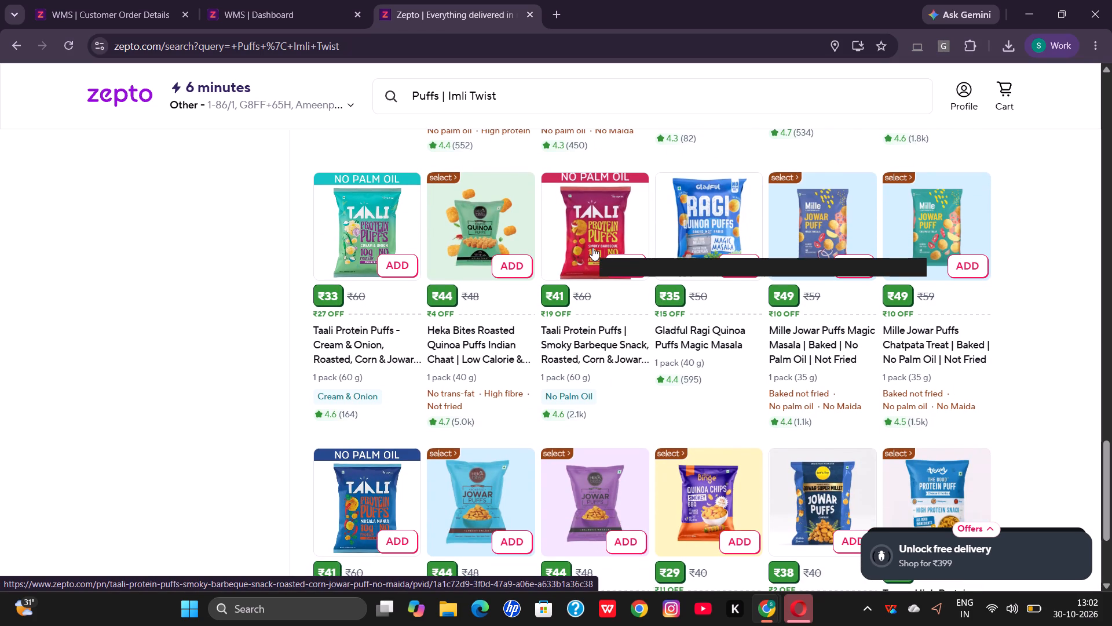
scroll(592, 248, "down", 1)
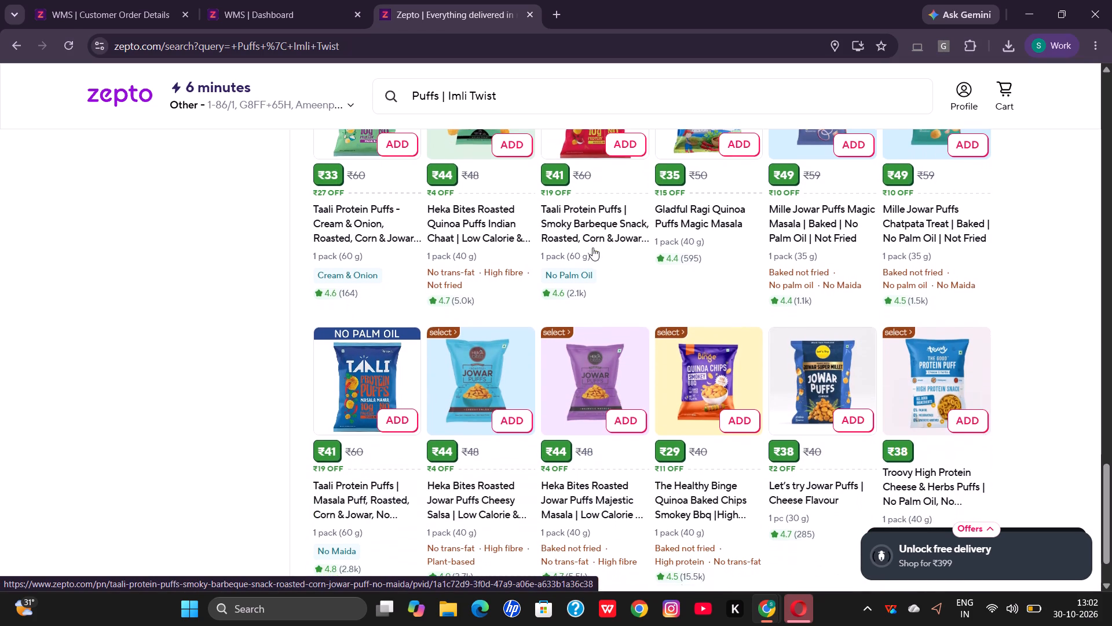
scroll(592, 248, "down", 1)
scroll(398, 313, "down", 1)
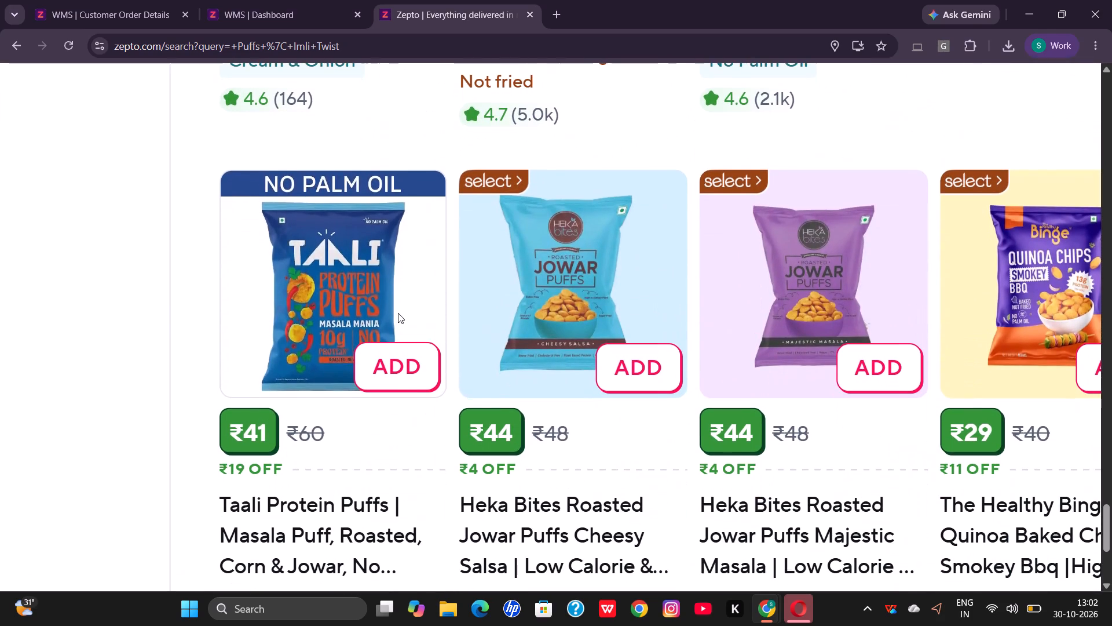
scroll(398, 313, "down", 1)
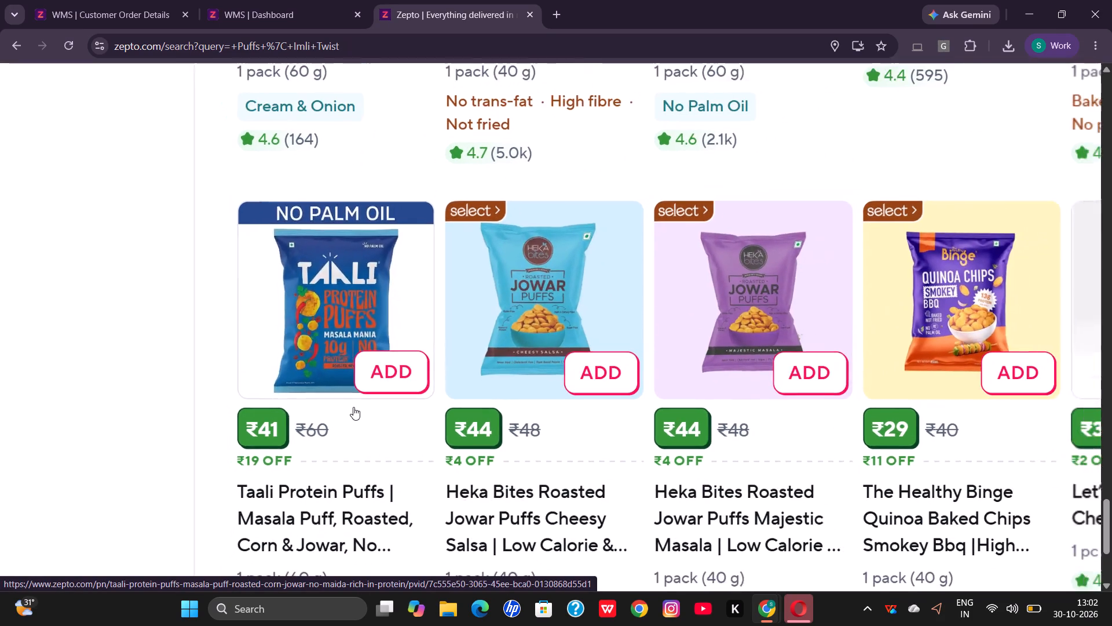
Review the puffs and snack listings again, going back to the Eat Better Co Chickpea Puffs | Imli Twist result.
scroll(353, 407, "up", 8)
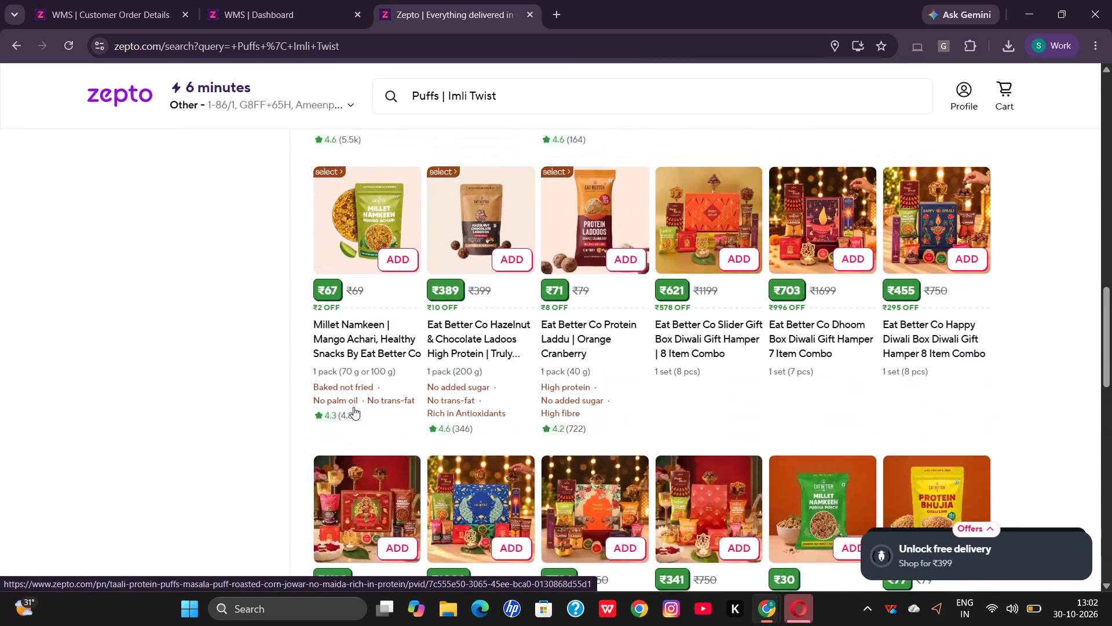
scroll(353, 407, "up", 6)
scroll(332, 318, "down", 4)
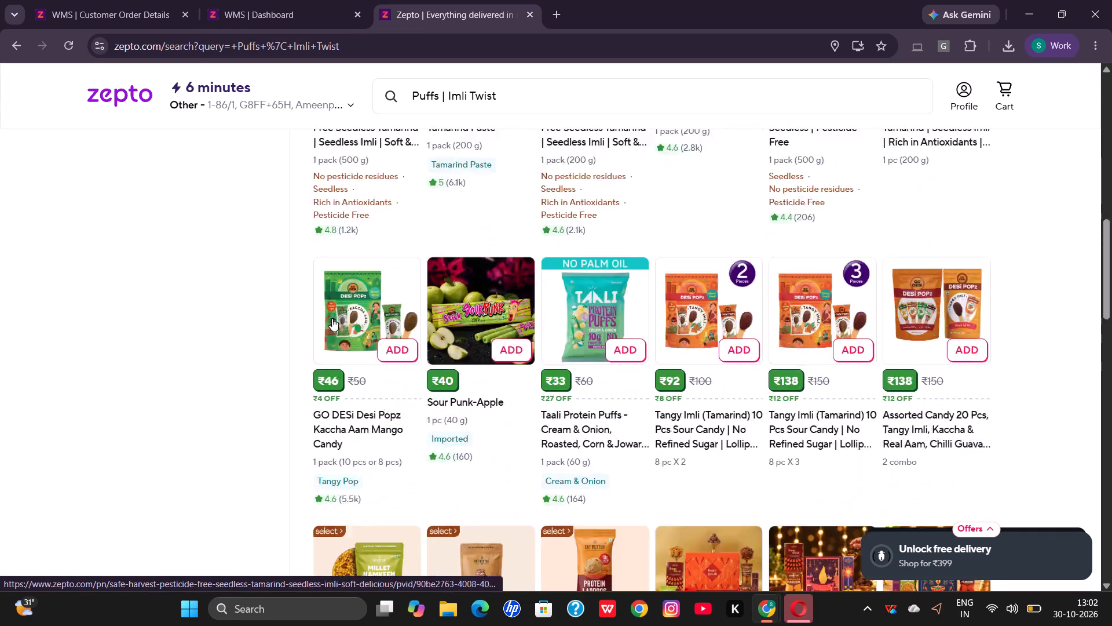
scroll(332, 318, "down", 10)
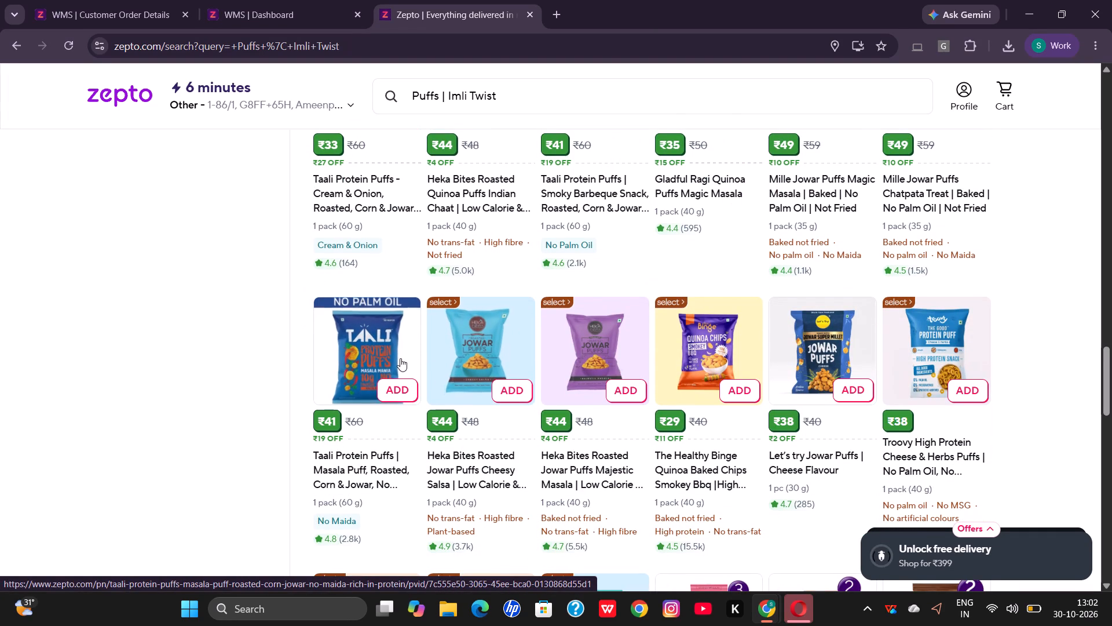
scroll(400, 358, "up", 1)
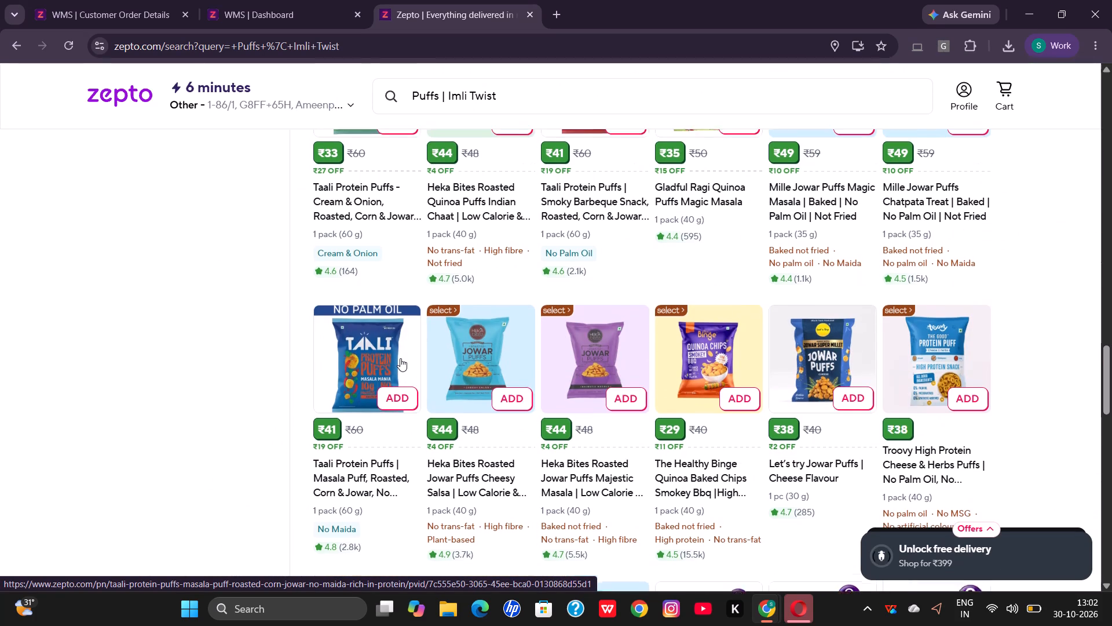
scroll(400, 358, "up", 1)
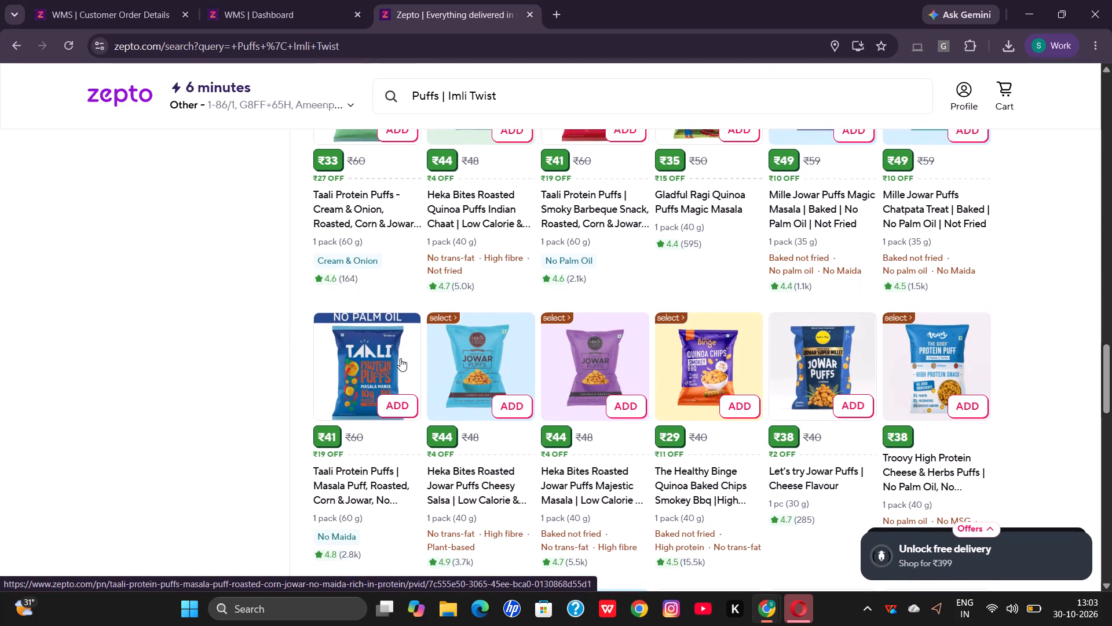
scroll(400, 358, "up", 4)
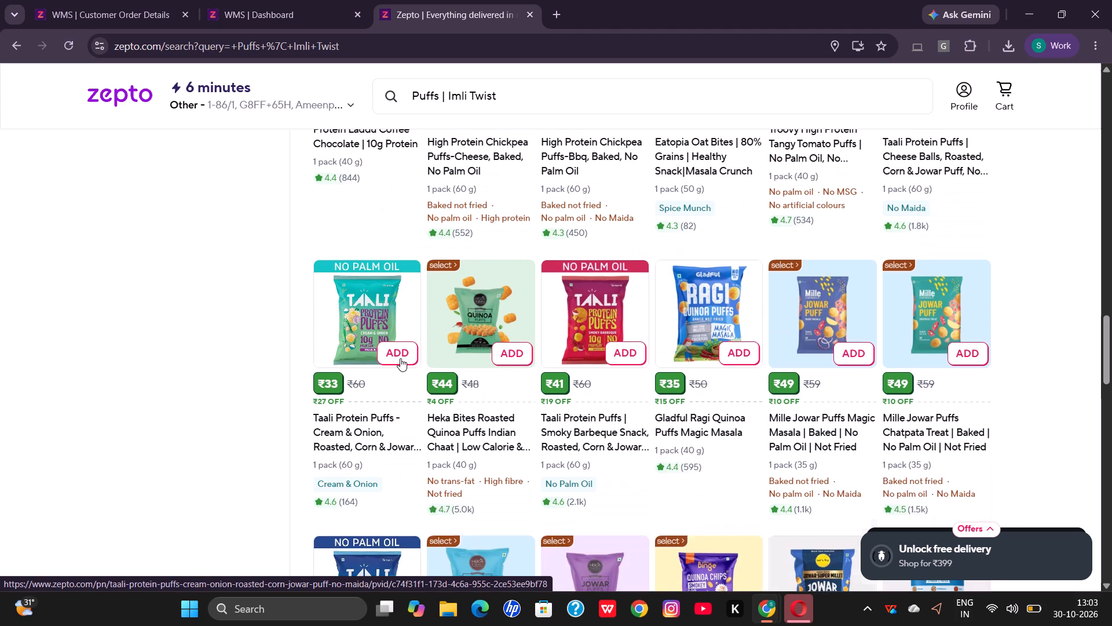
scroll(400, 358, "up", 2)
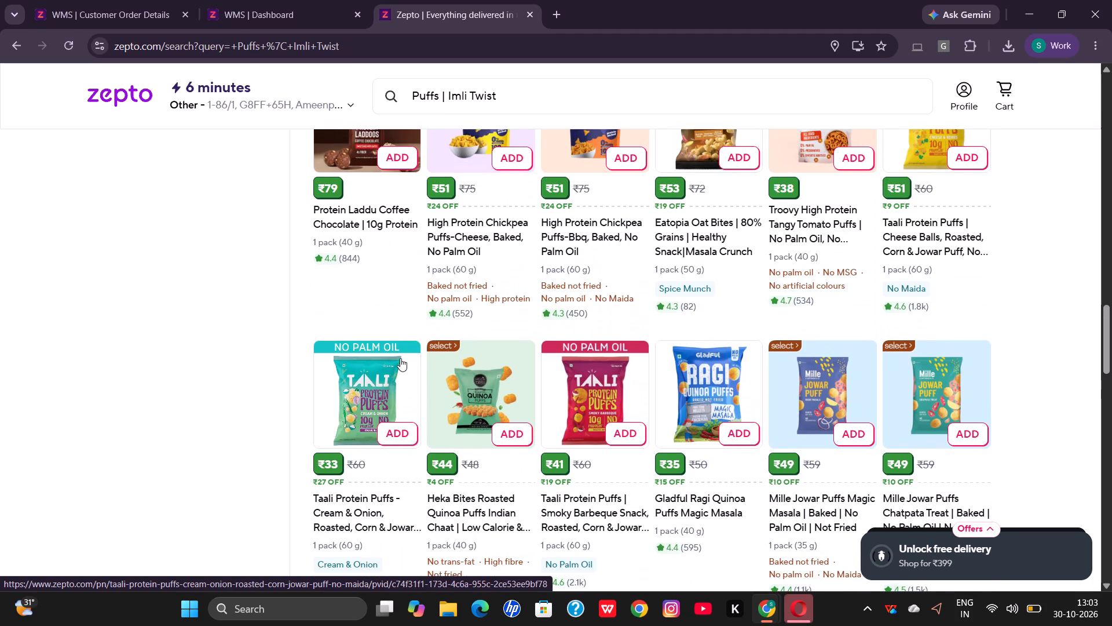
scroll(400, 358, "up", 12)
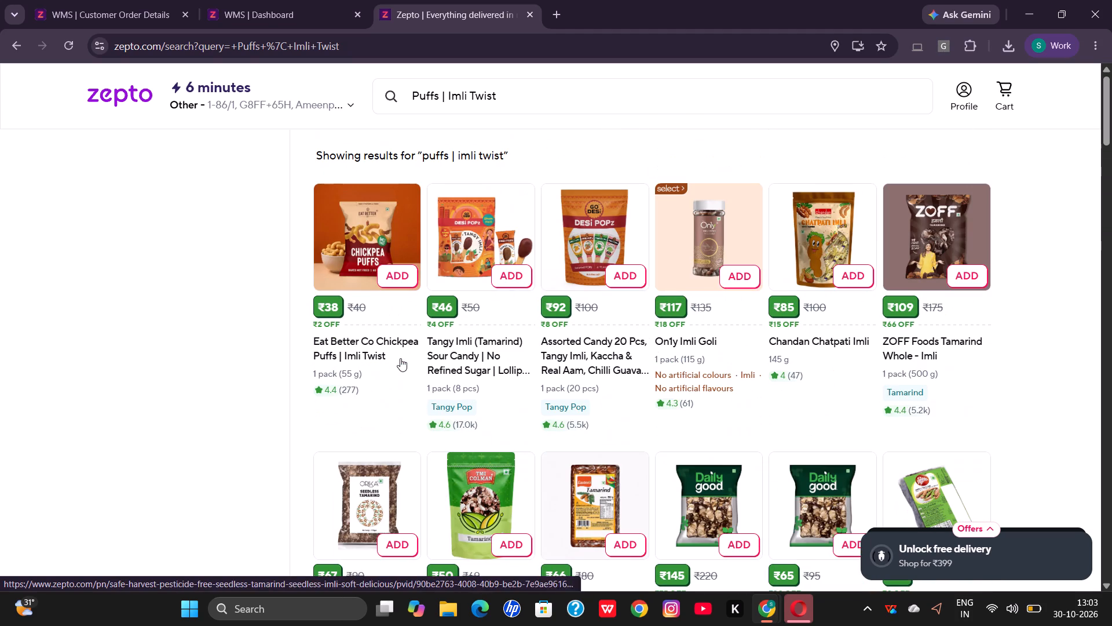
scroll(400, 358, "up", 6)
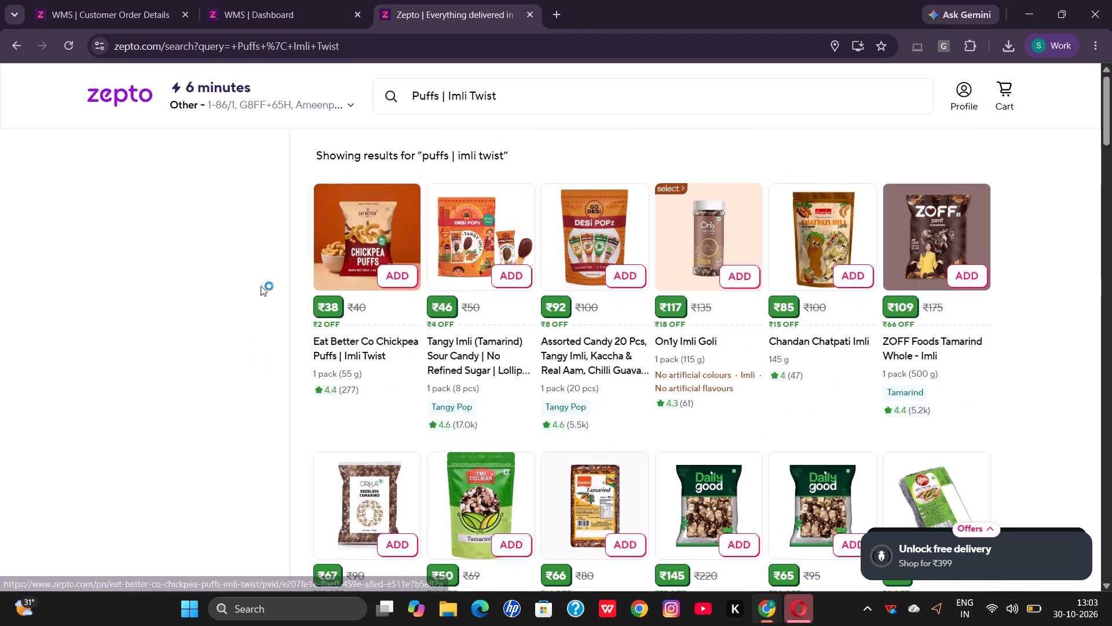
left_click_drag(141, 326, 151, 267)
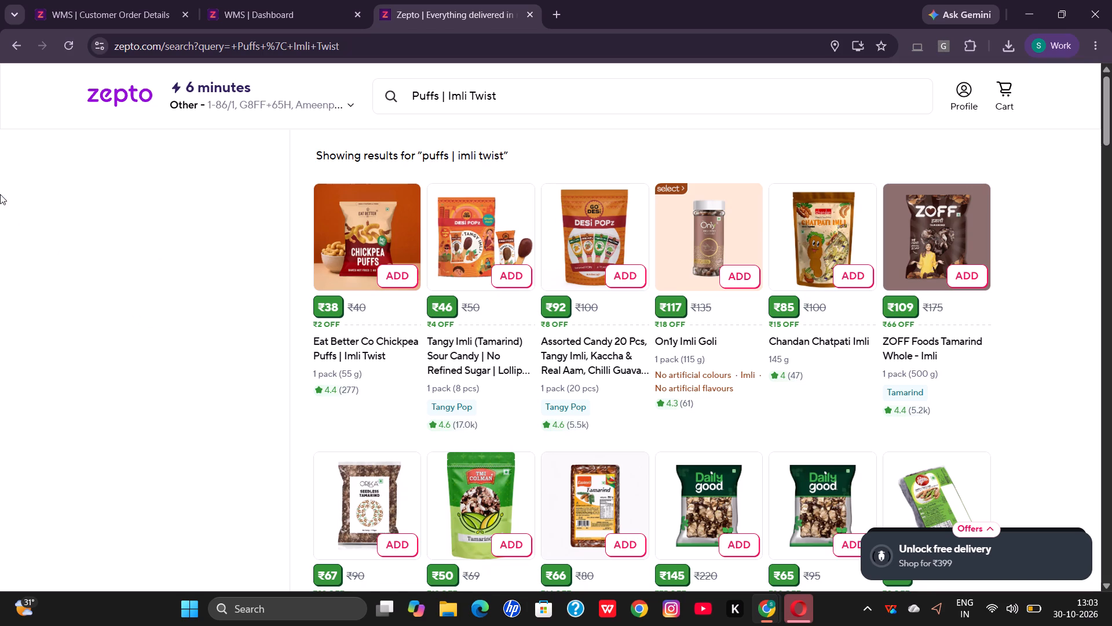
left_click(81, 0)
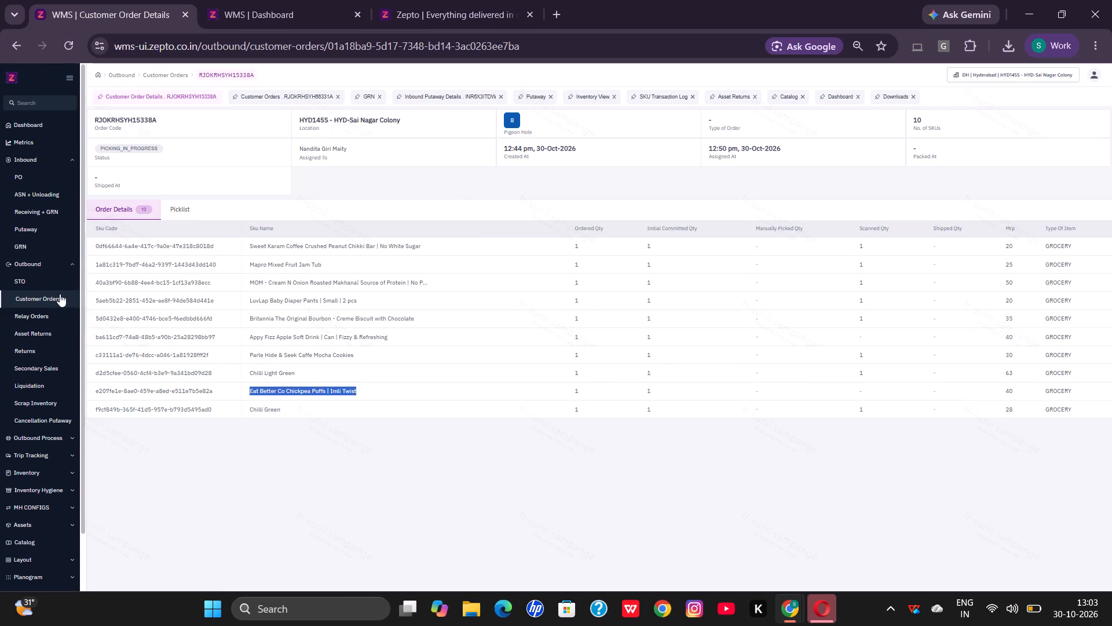
left_click_drag(87, 294, 744, 192)
scroll(934, 260, "right", 9)
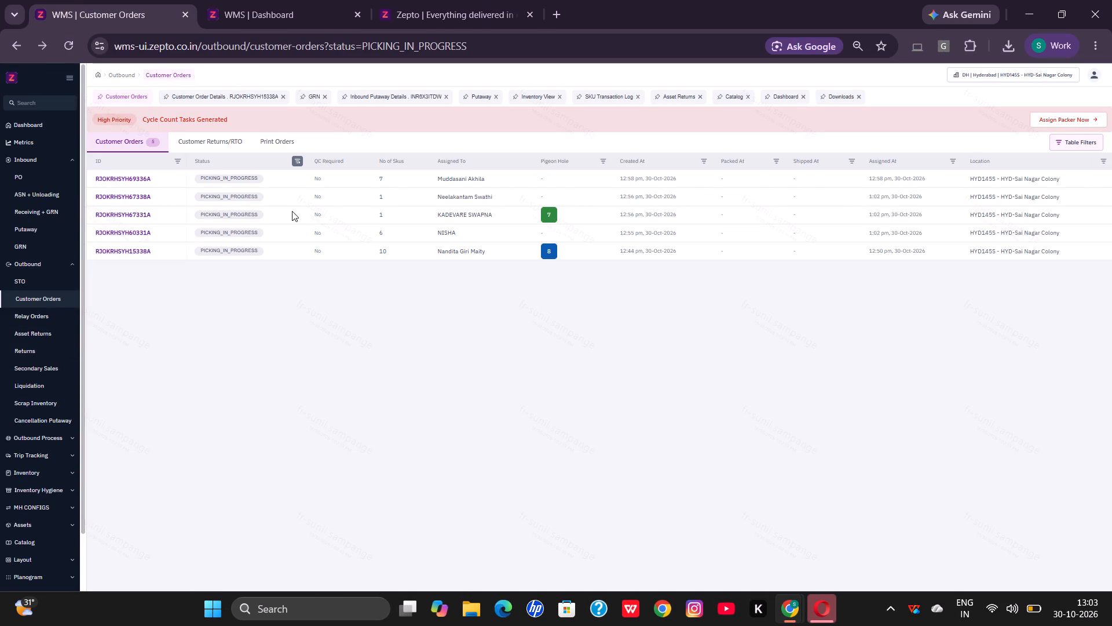
left_click(123, 195)
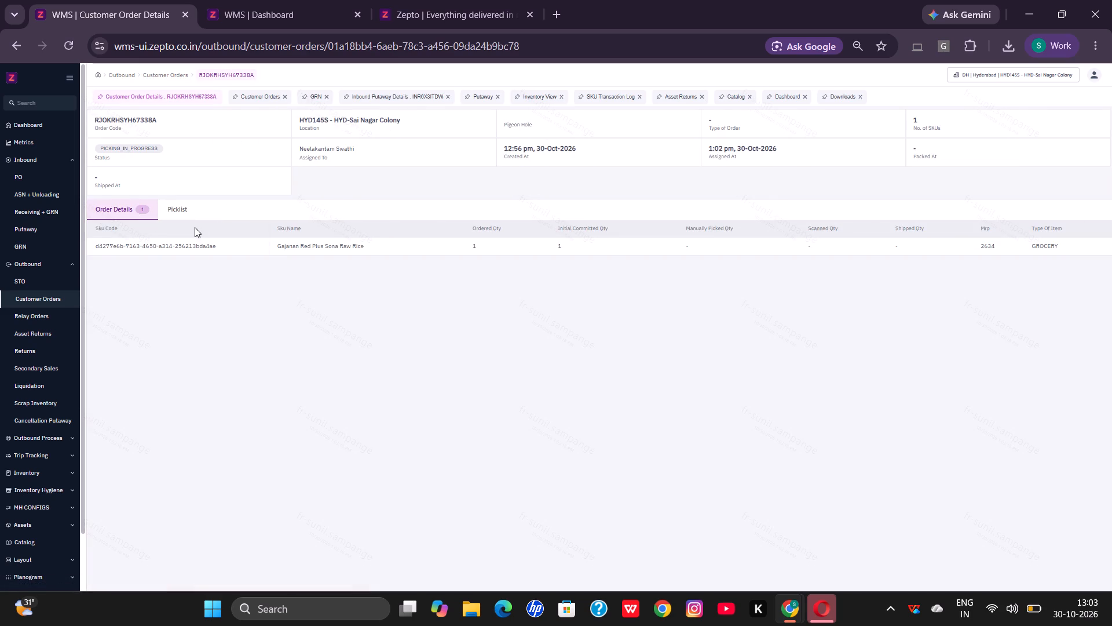
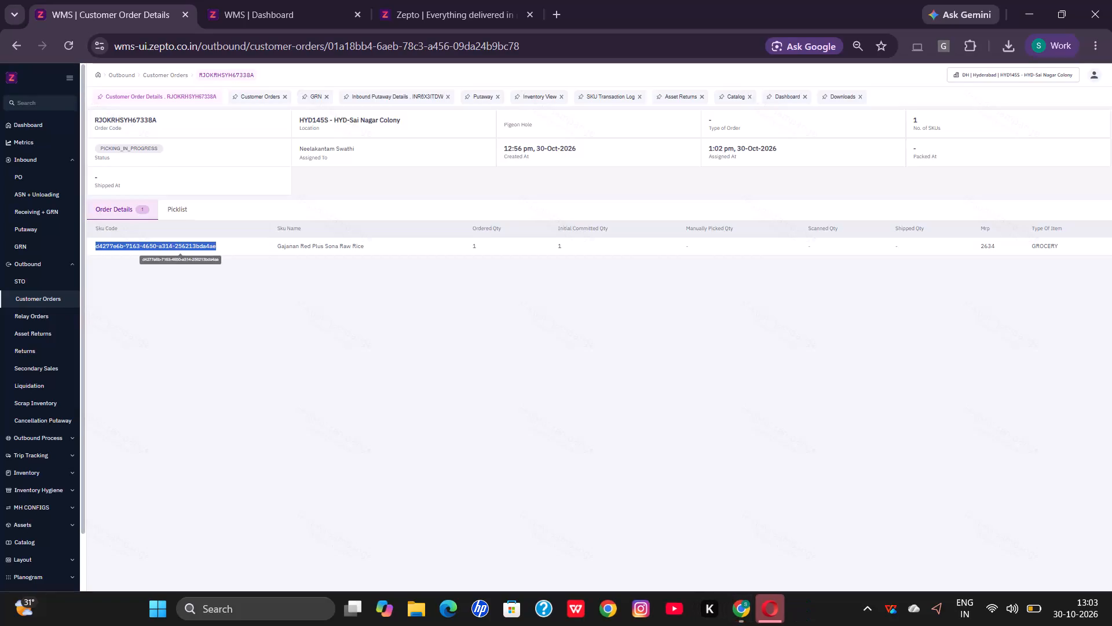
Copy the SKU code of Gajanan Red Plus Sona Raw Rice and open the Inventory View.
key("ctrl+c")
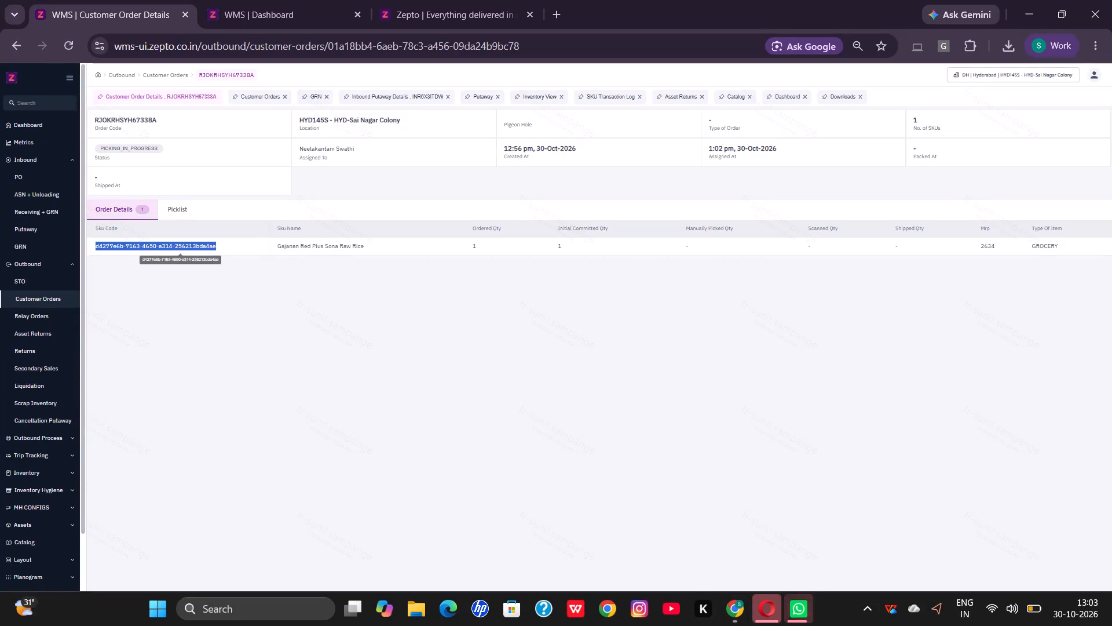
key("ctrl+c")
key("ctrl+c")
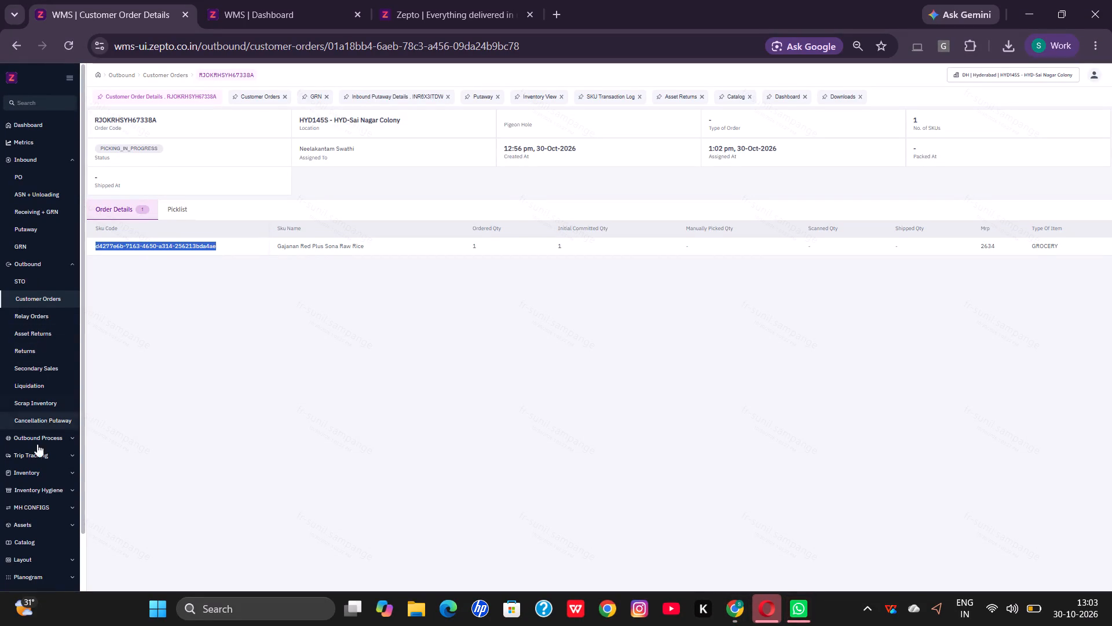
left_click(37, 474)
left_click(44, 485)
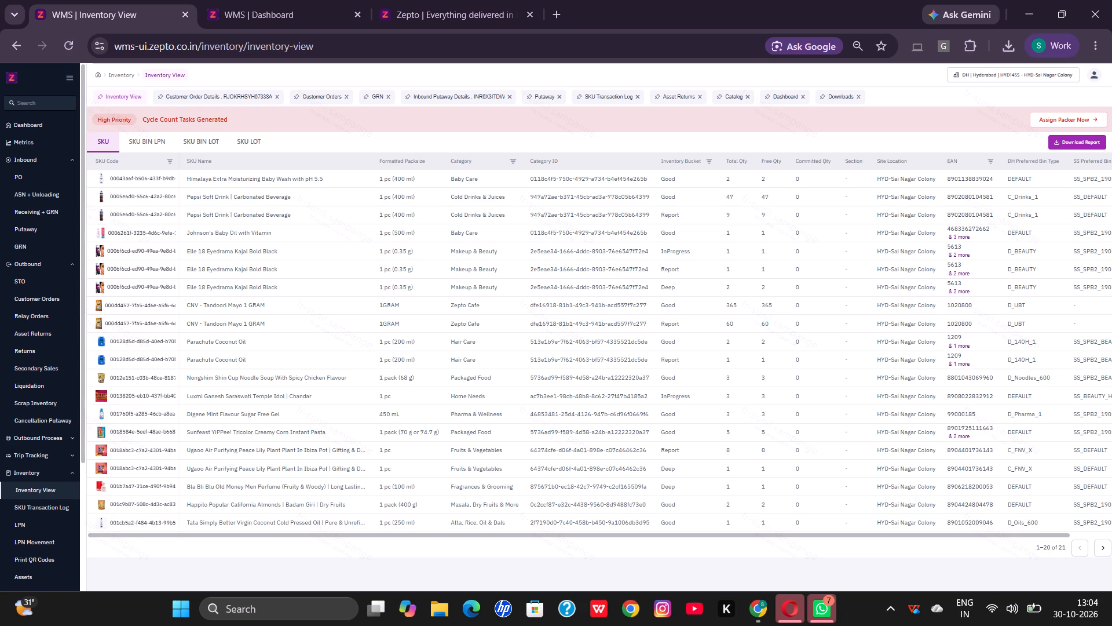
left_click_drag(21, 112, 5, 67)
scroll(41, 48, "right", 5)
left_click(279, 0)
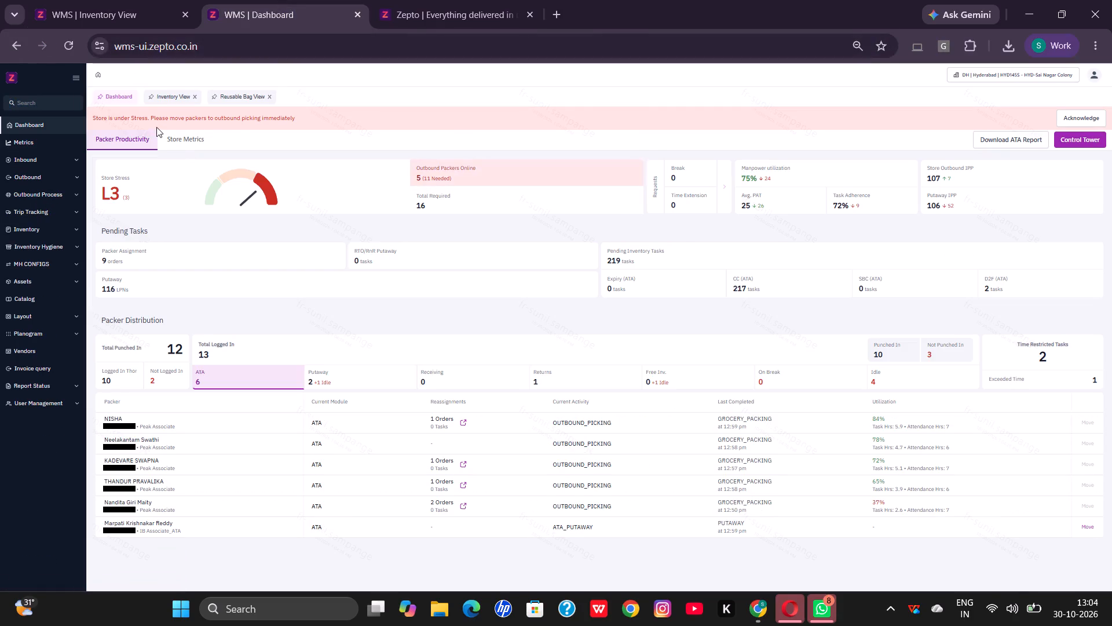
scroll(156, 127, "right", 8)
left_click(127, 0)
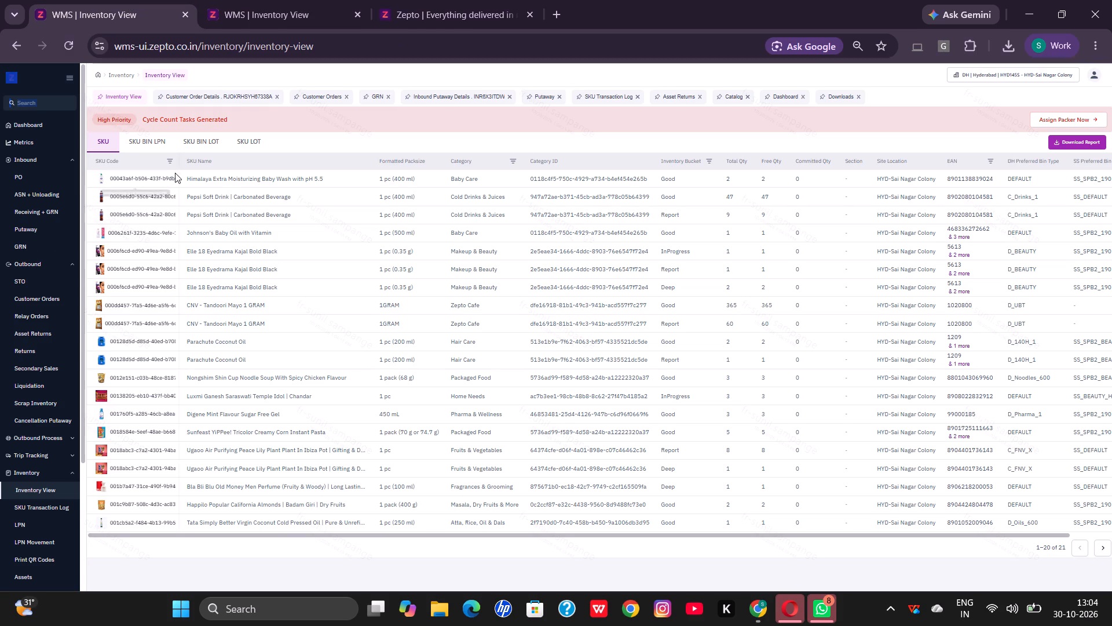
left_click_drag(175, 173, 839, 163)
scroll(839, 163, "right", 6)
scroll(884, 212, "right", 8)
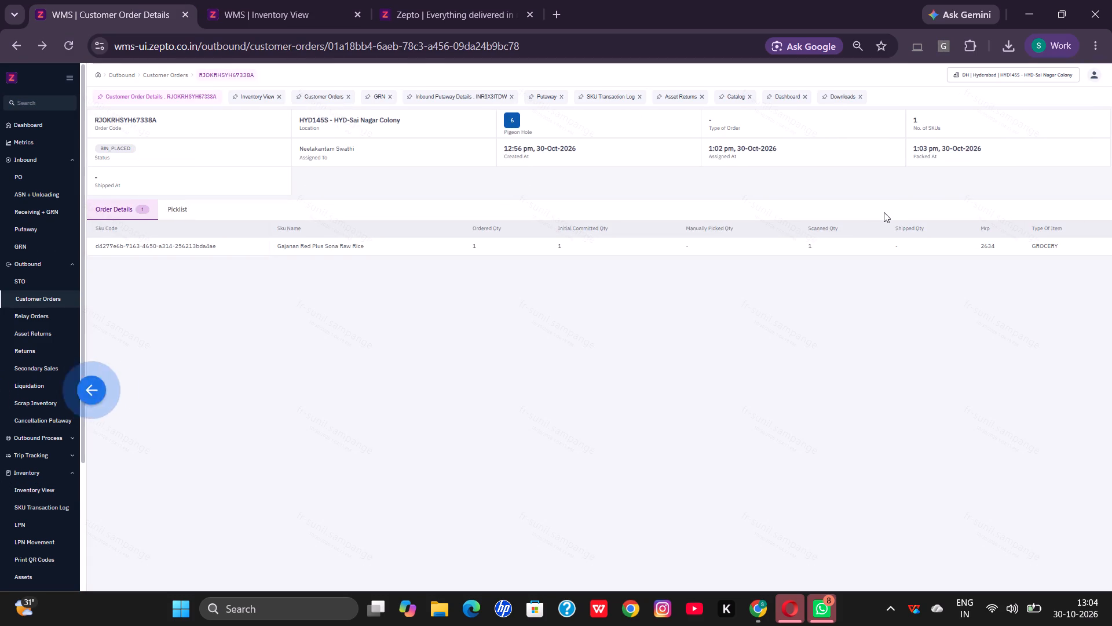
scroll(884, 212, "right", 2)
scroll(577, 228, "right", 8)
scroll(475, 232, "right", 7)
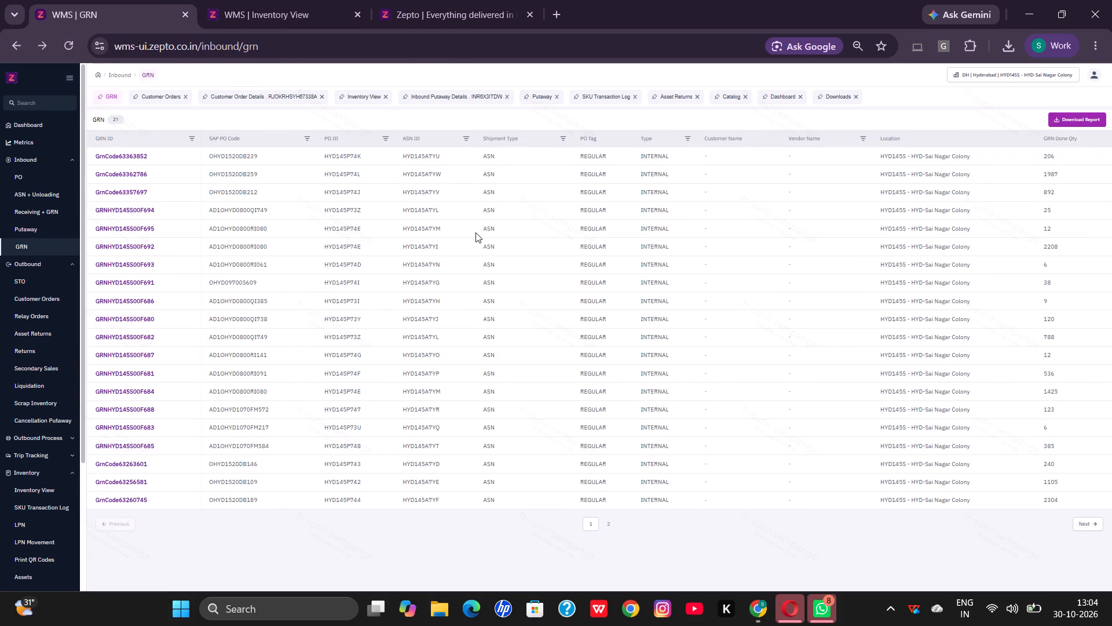
left_click(60, 288)
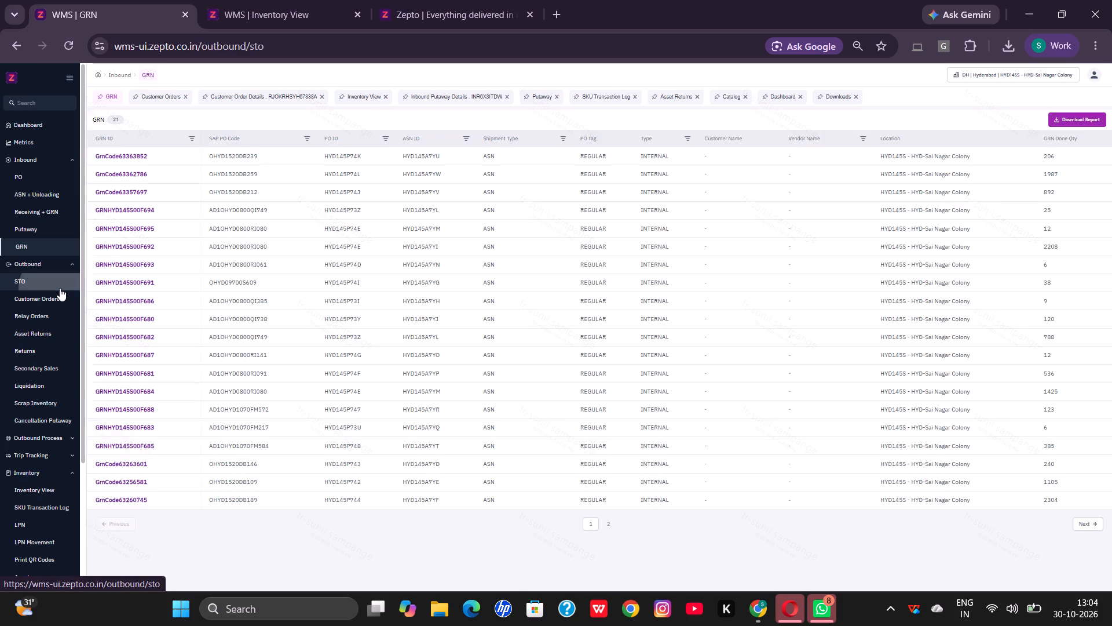
left_click(53, 297)
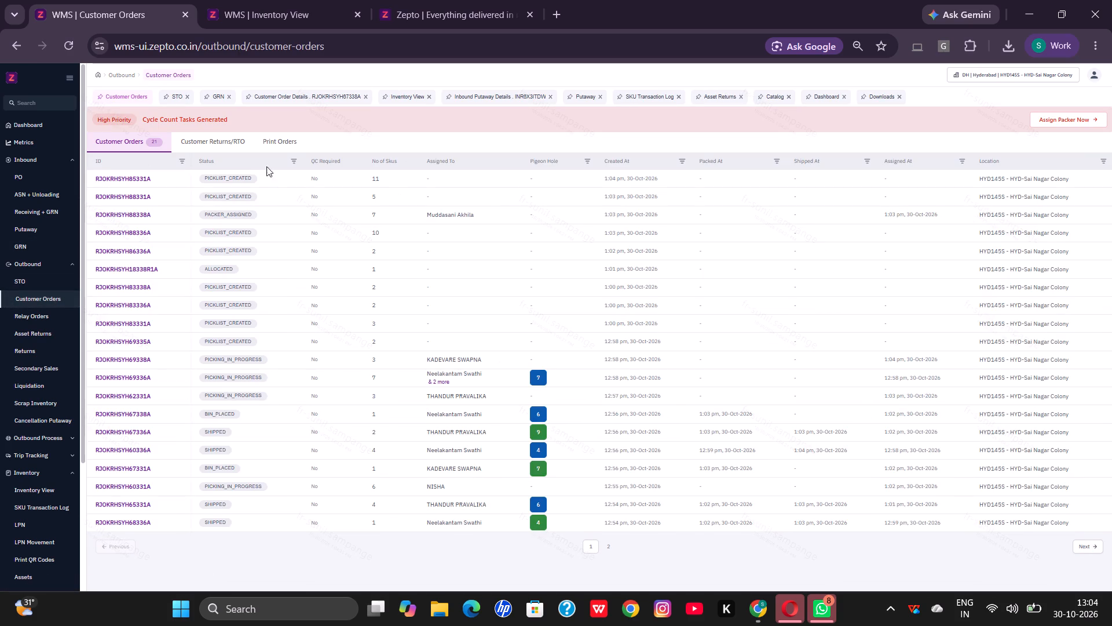
left_click(291, 158)
type("pic")
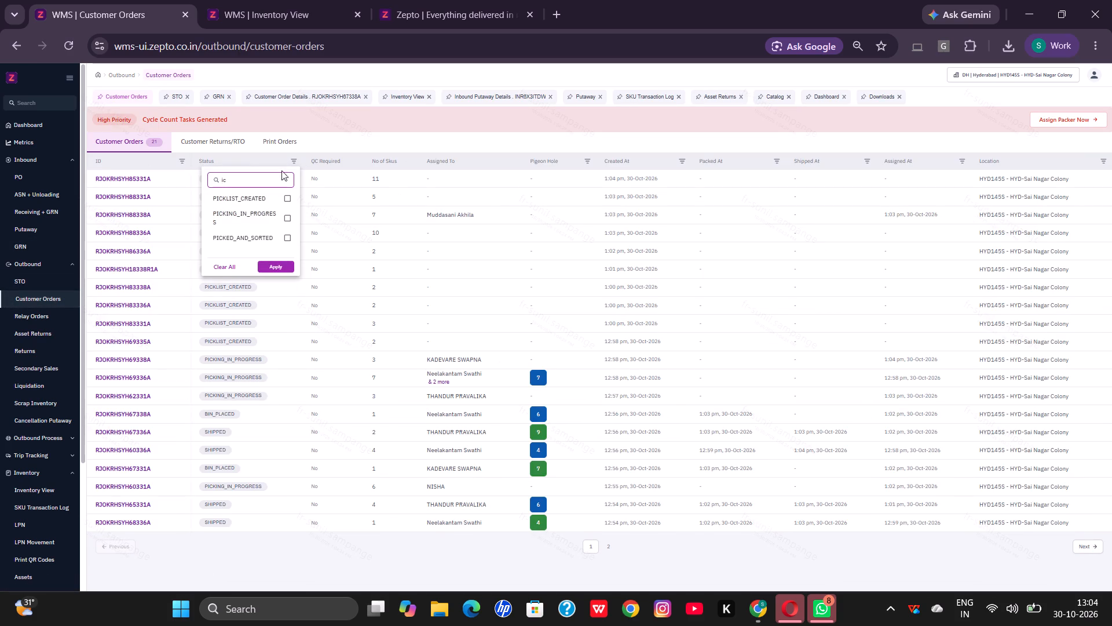
left_click(257, 212)
key("5")
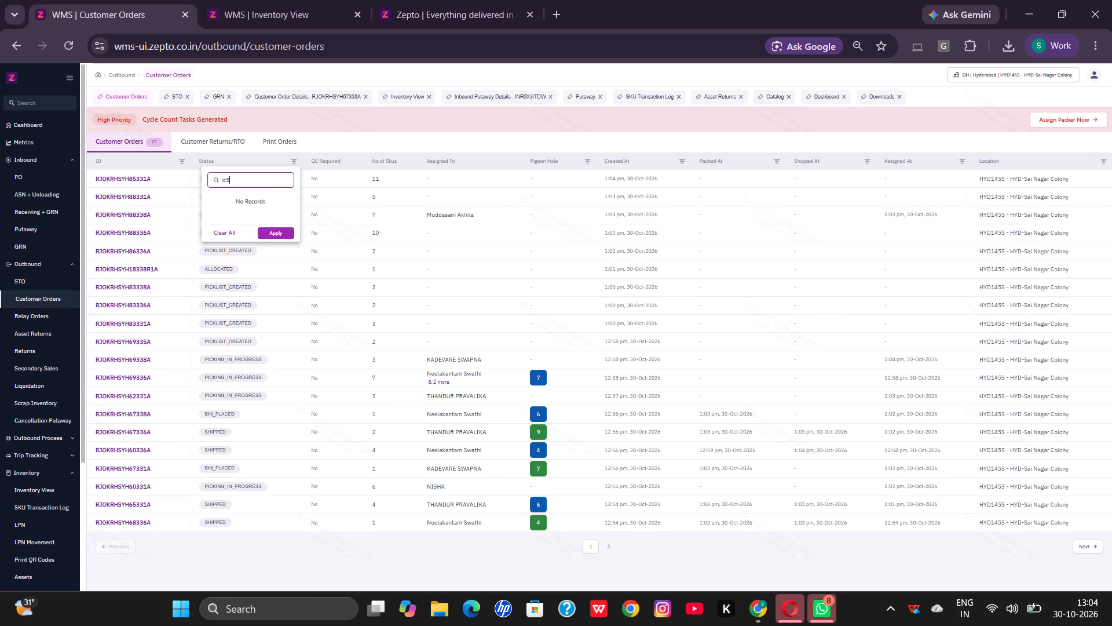
key("Return")
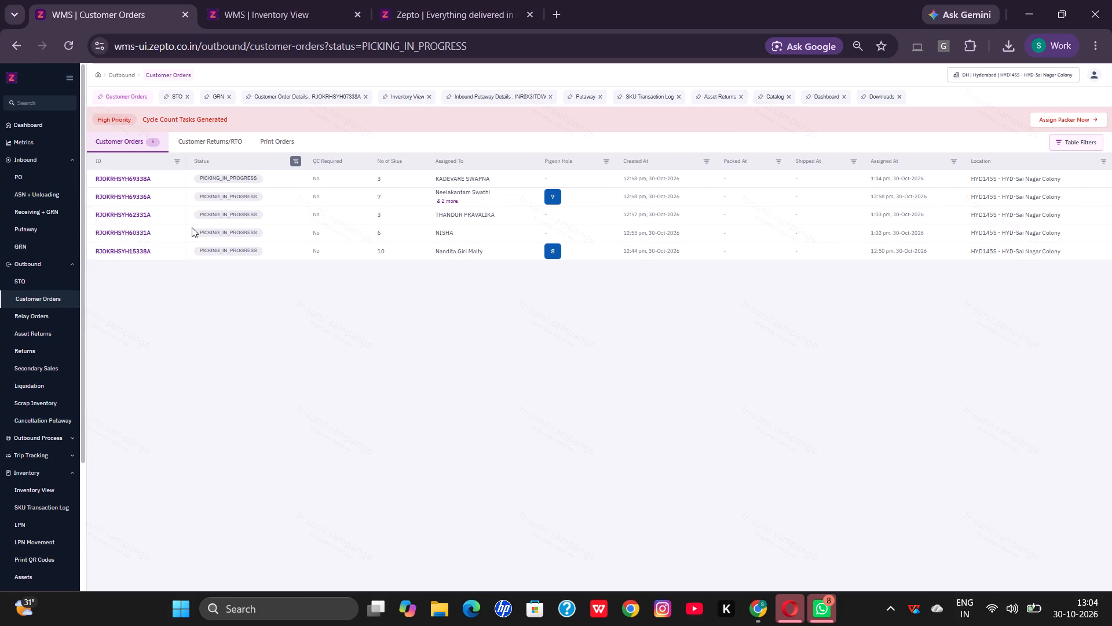
left_click(136, 255)
left_click(125, 251)
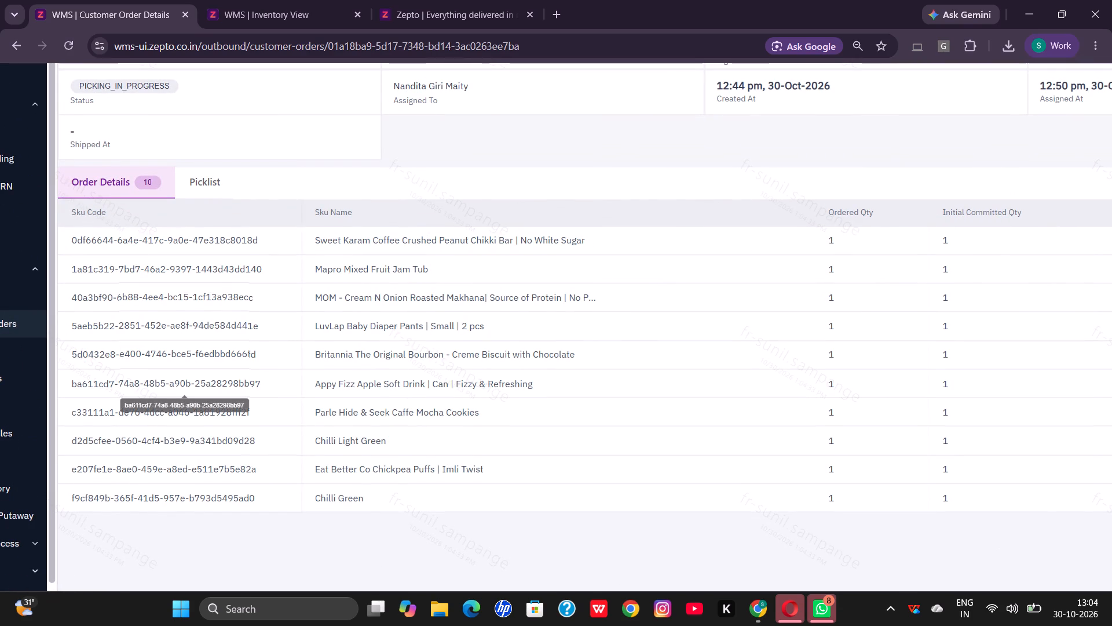
Copy the SKU code of Appy Fizz Apple Soft Drink and filter the SKU Transaction Log by it.
triple_click(222, 382)
key("ctrl+c")
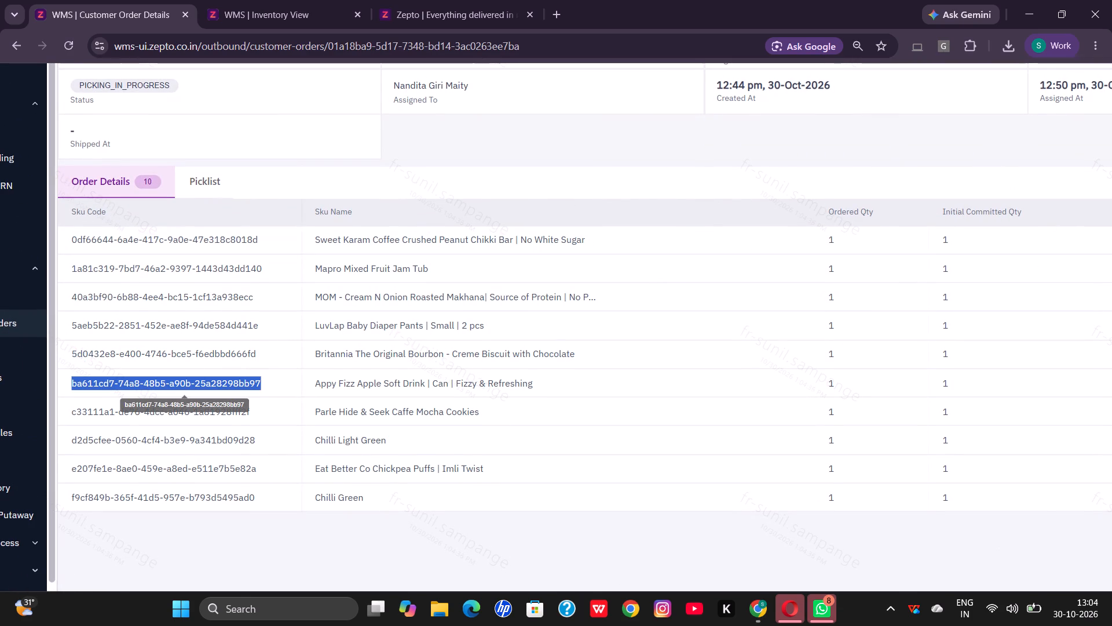
left_click(42, 509)
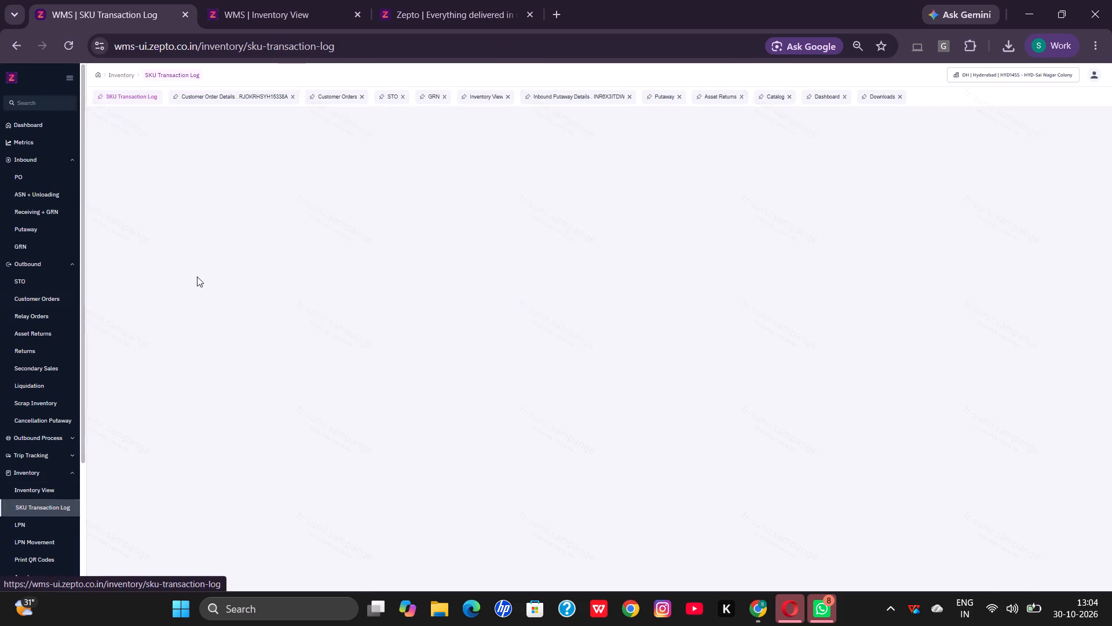
left_click(284, 137)
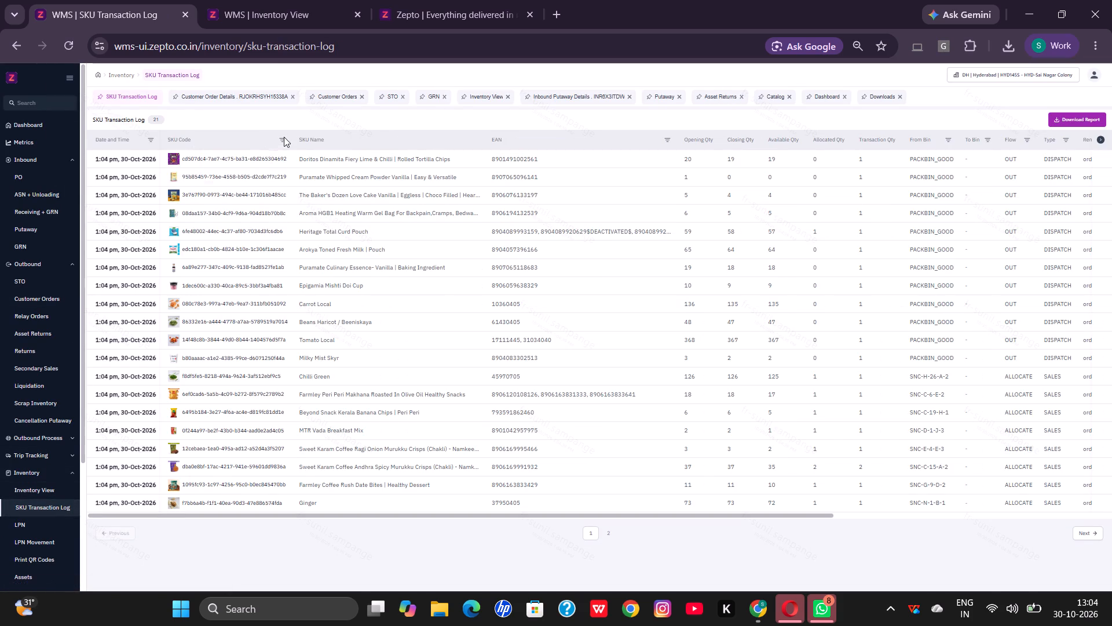
key("ctrl+v")
key("ctrl+Return")
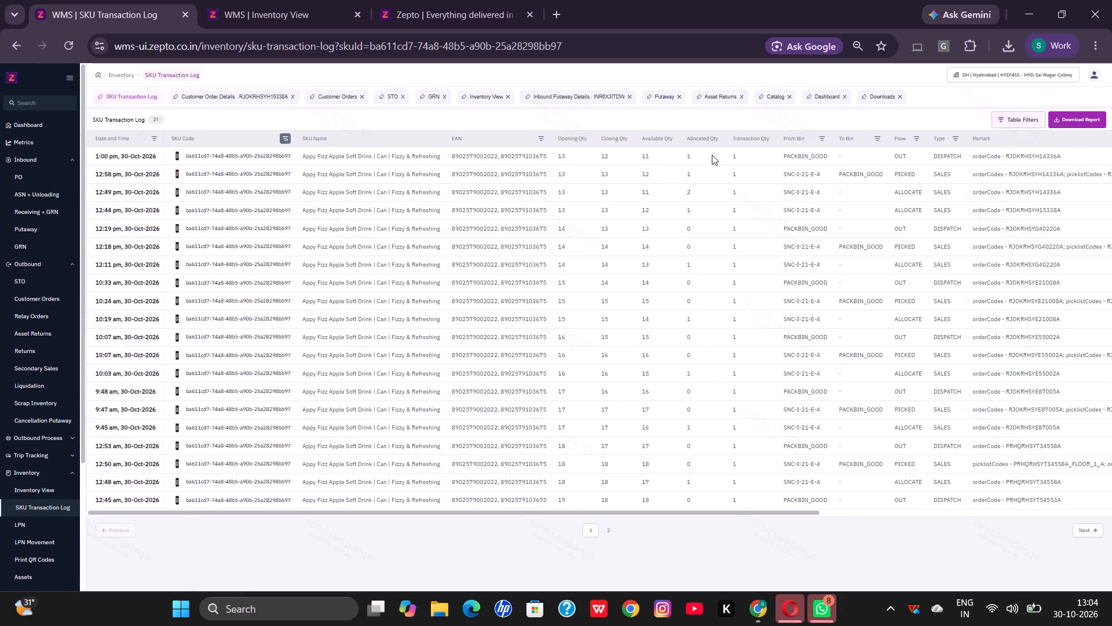
Filter the Appy Fizz transactions to the ALLOCATE and ADJUSTMENT flows.
left_click(920, 137)
left_click_drag(858, 180, 858, 212)
left_click(858, 212)
left_click(859, 179)
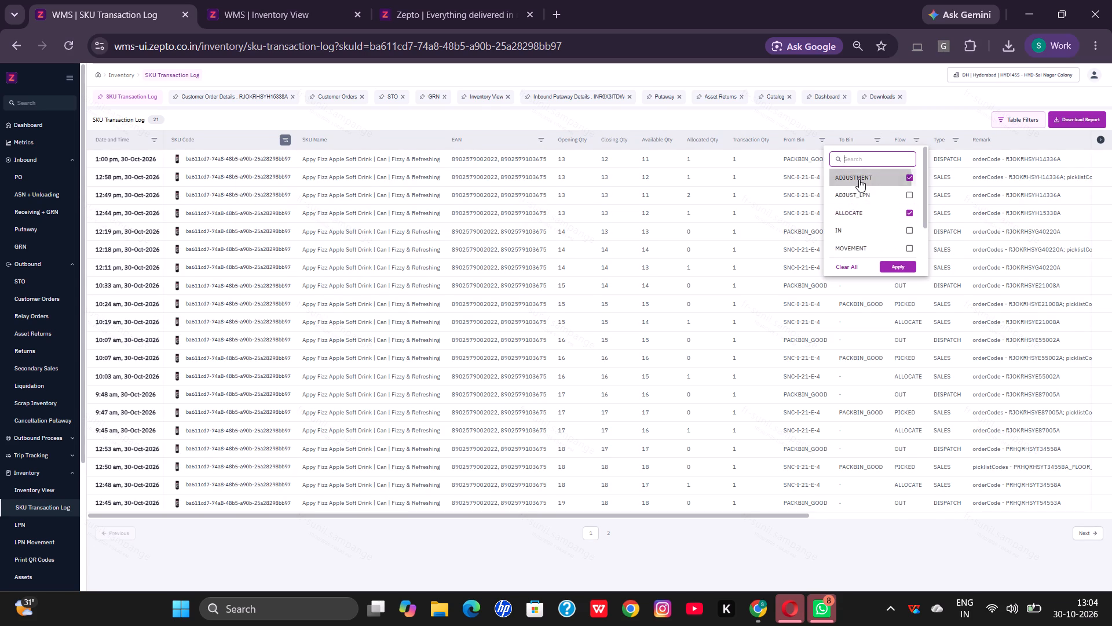
key("Return")
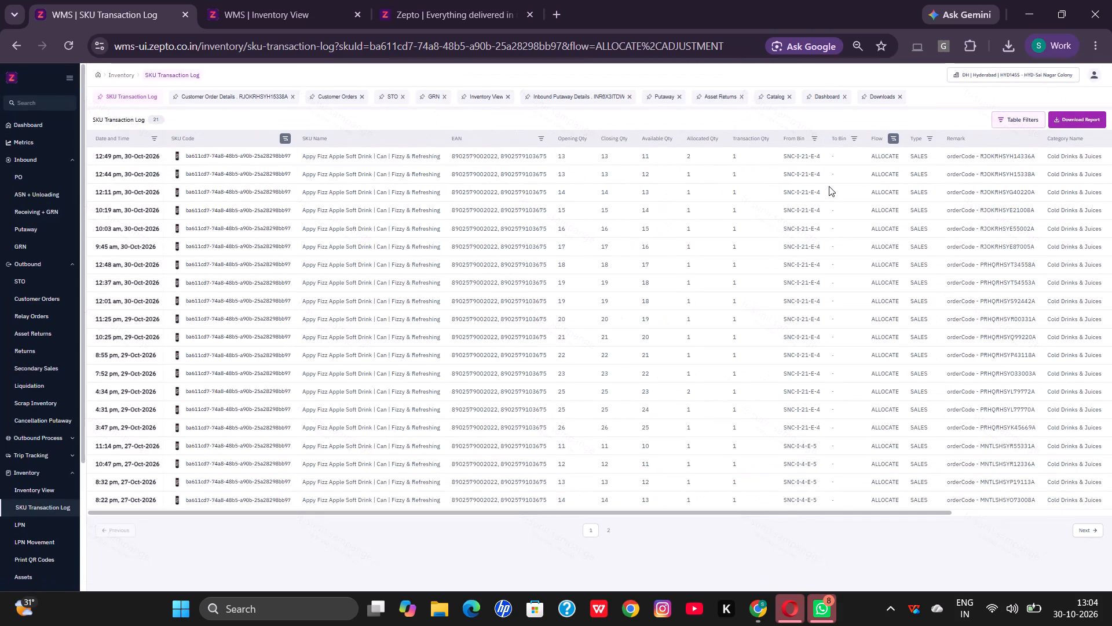
Look through the filtered Appy Fizz transactions and their bins across the log's pages.
scroll(803, 312, "down", 1)
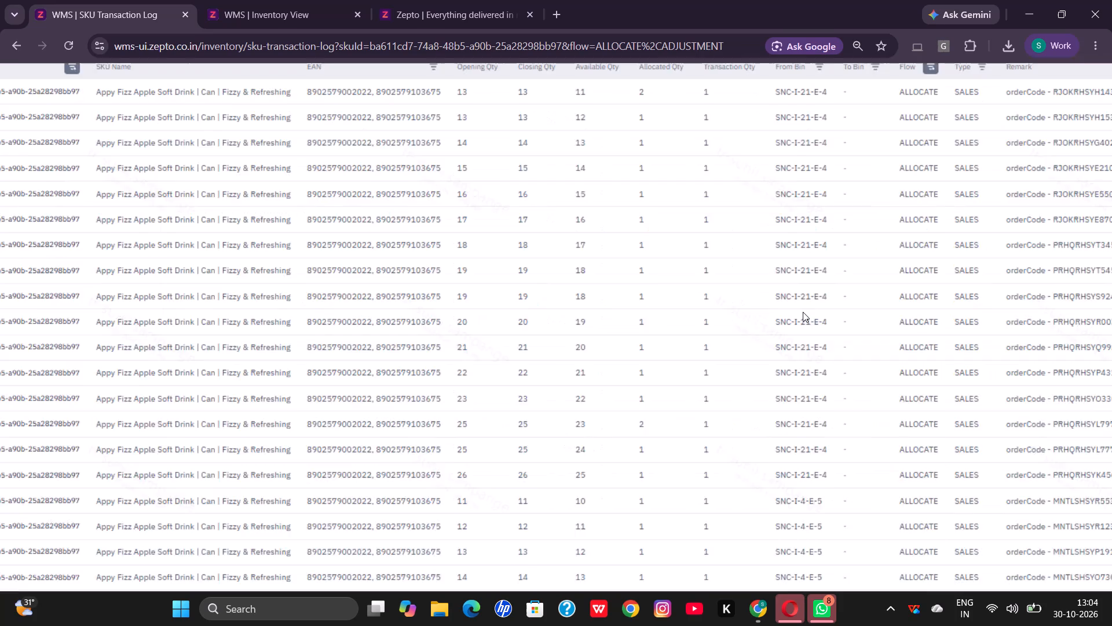
scroll(803, 312, "down", 4)
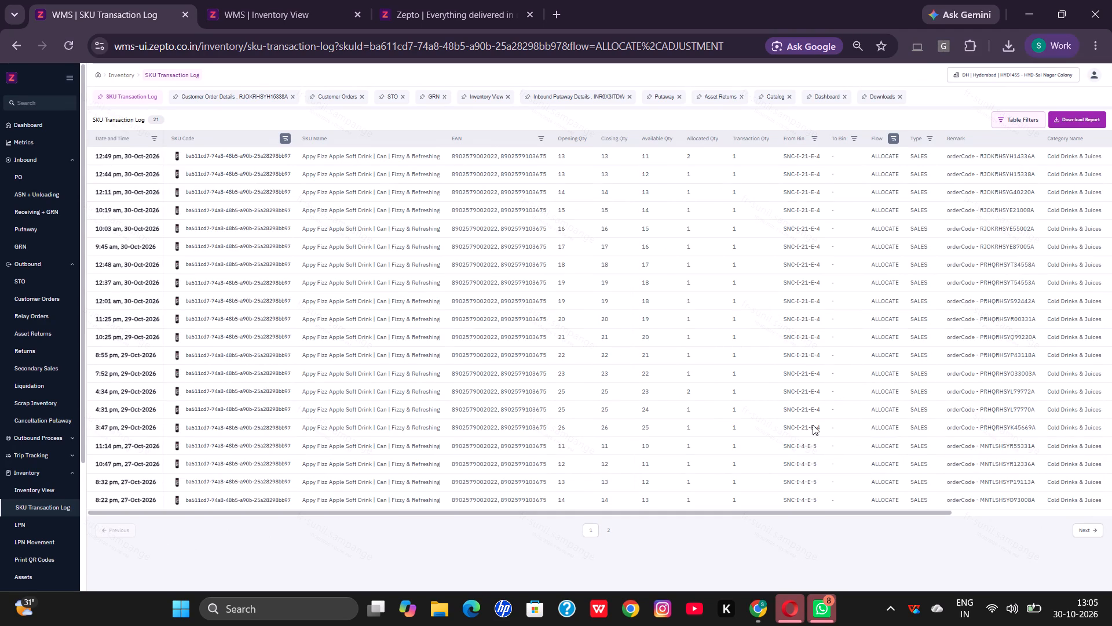
left_click(1095, 529)
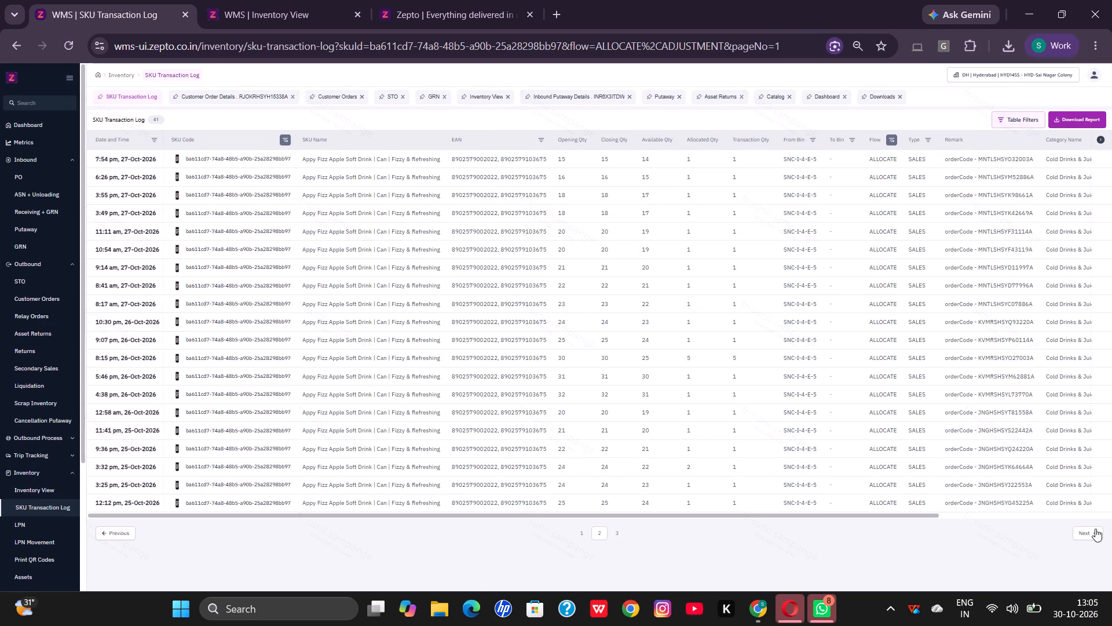
left_click(1095, 529)
scroll(1095, 529, "right", 10)
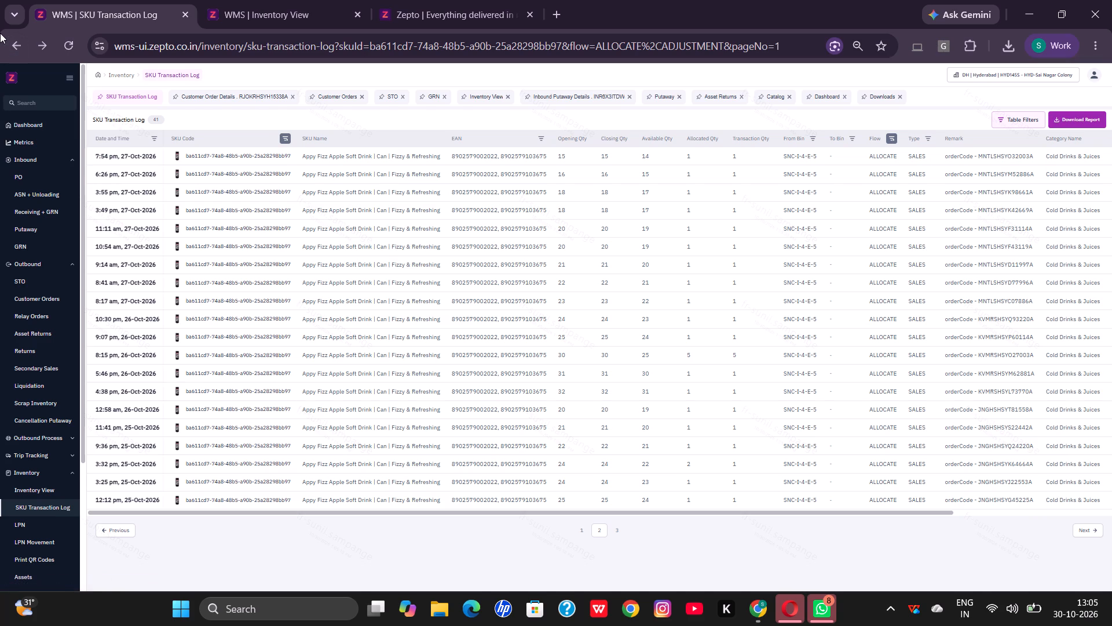
left_click(56, 295)
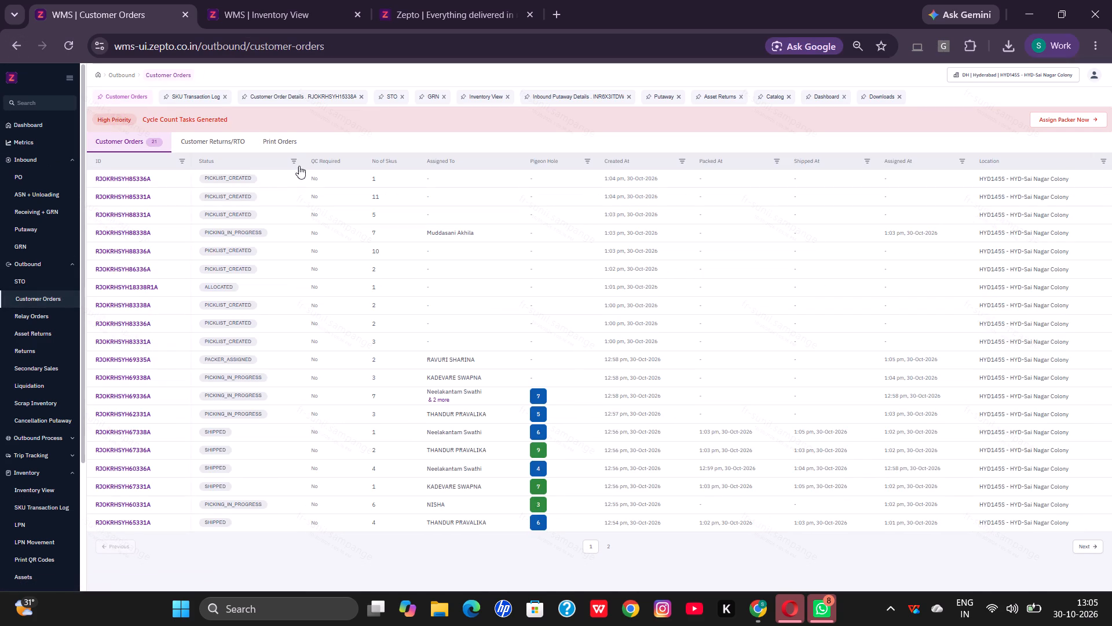
left_click(301, 164)
left_click(298, 164)
type("pic")
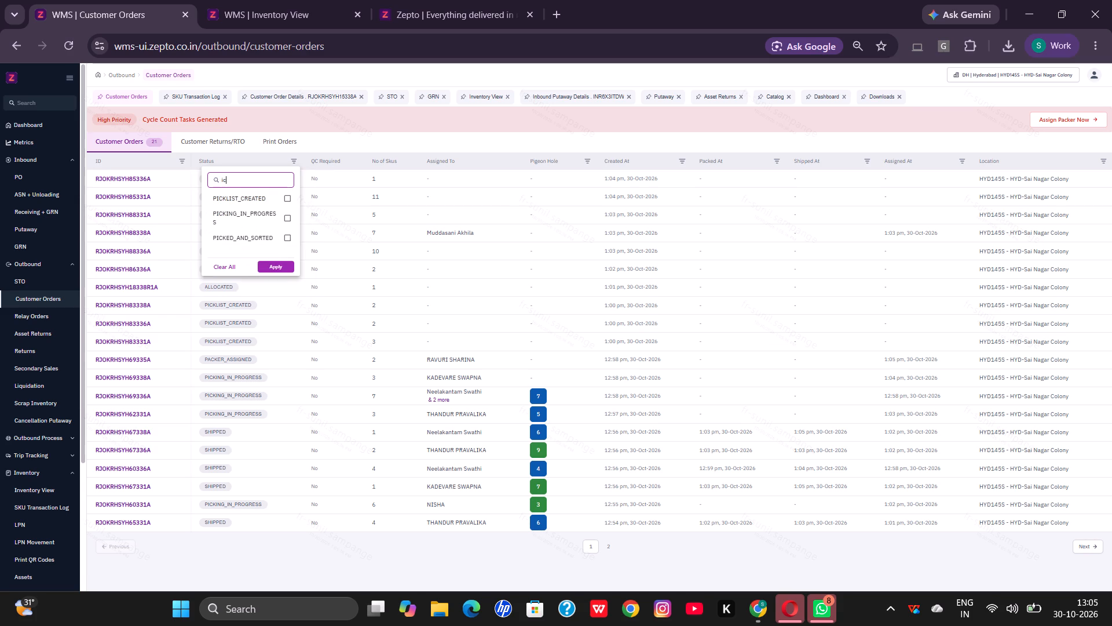
left_click(260, 210)
key("6")
key("Return")
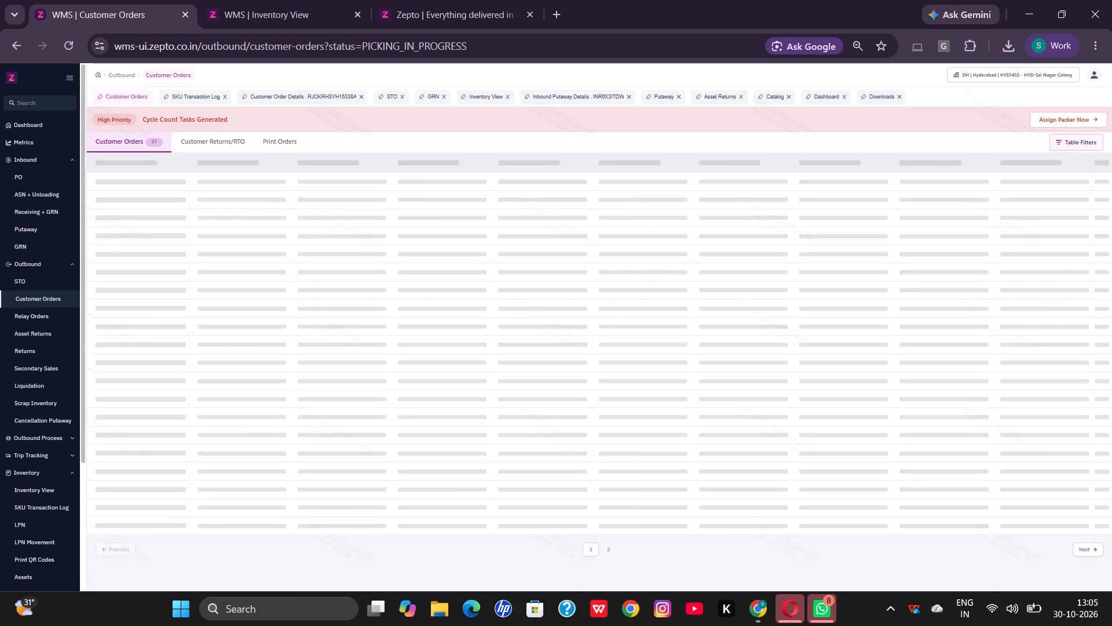
left_click(132, 252)
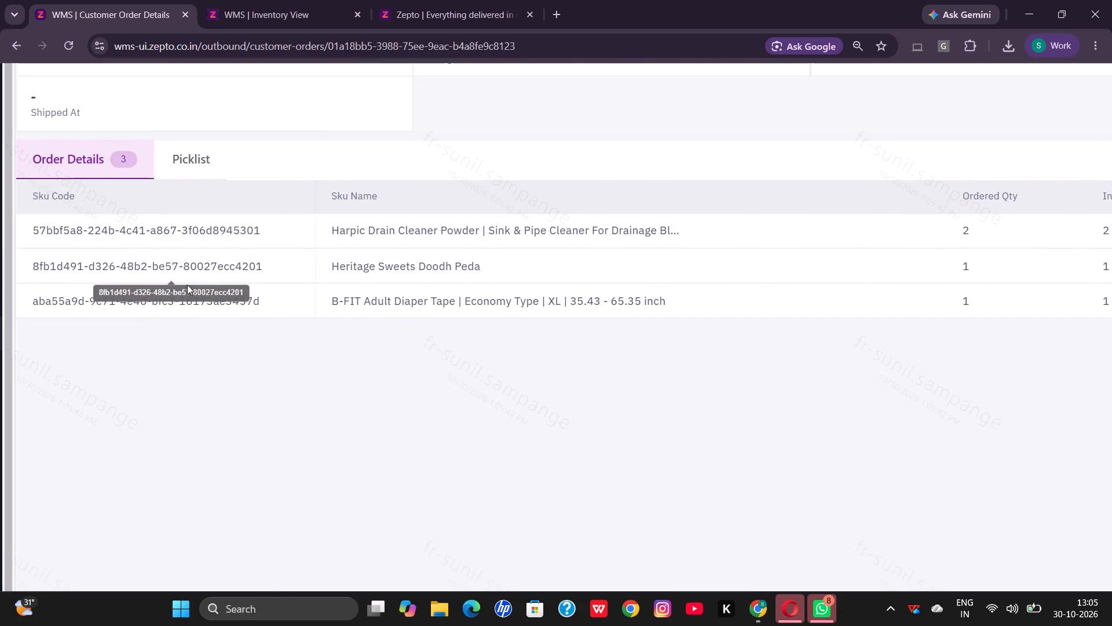
Copy the SKU code of B-FIT Adult Diaper Tape and filter the SKU BIN LPN inventory by it.
triple_click(221, 300)
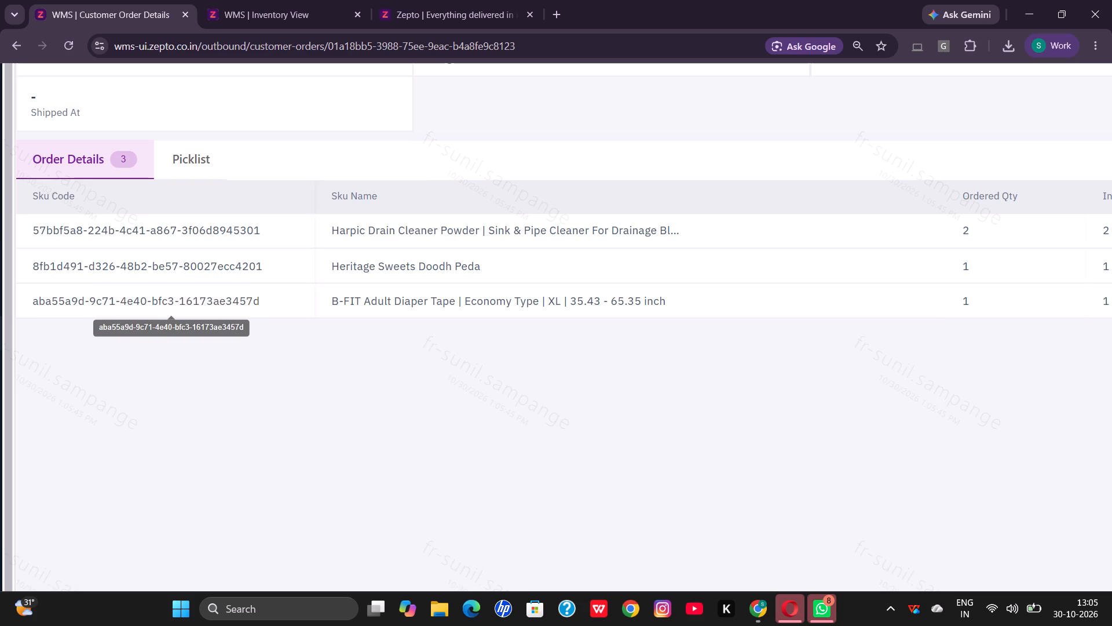
key("ctrl+c")
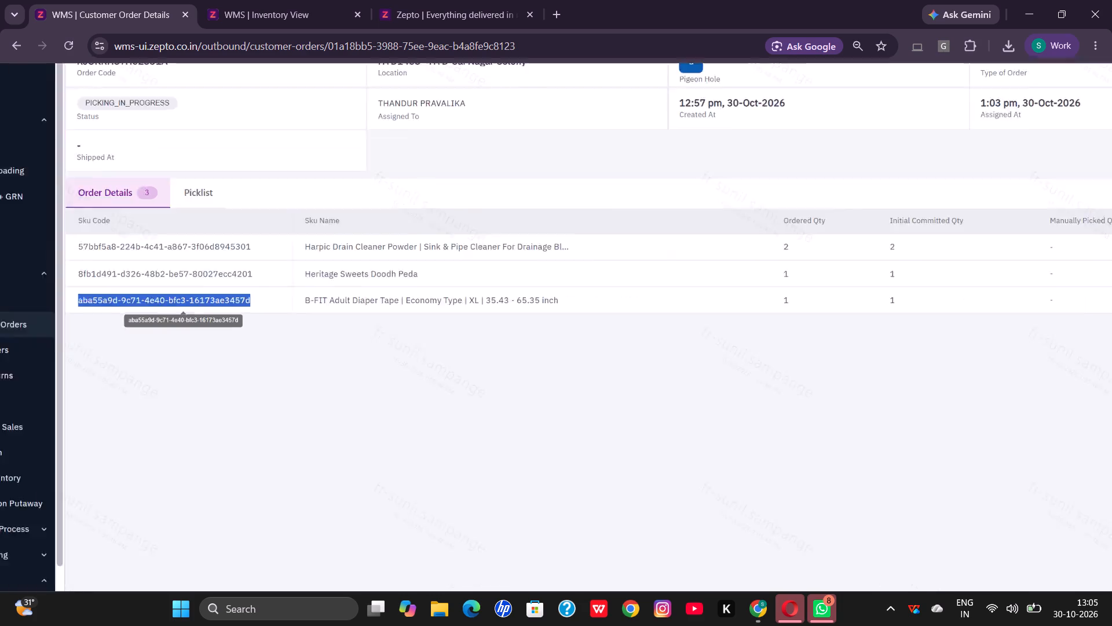
left_click(65, 481)
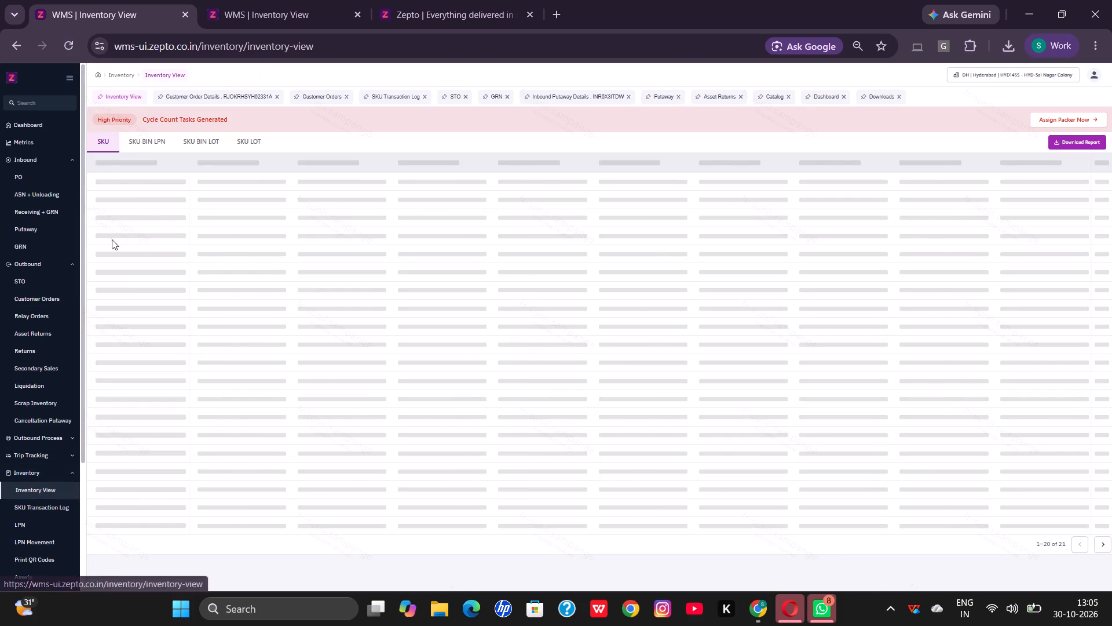
left_click(134, 144)
left_click(165, 156)
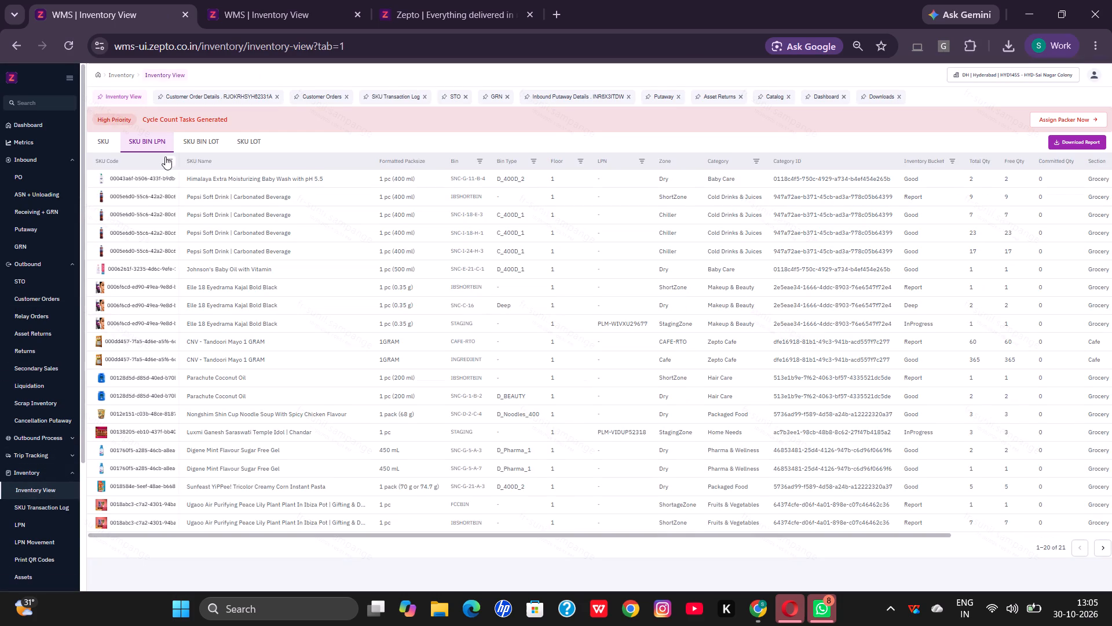
key("ctrl+v")
key("ctrl+Return")
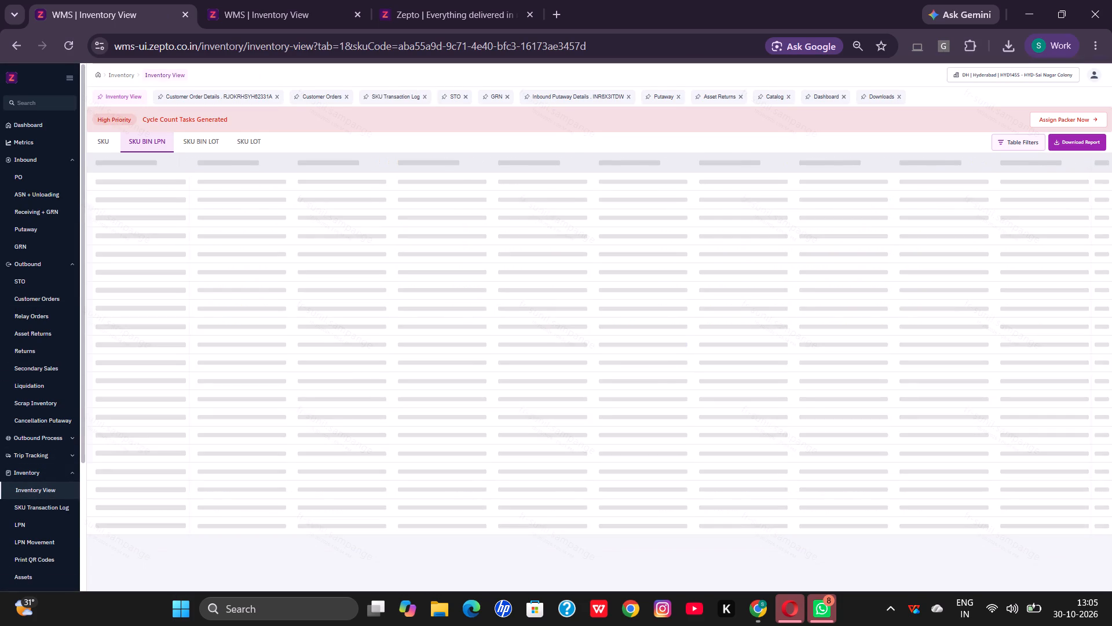
Filter the SKU Transaction Log by the copied B-FIT Adult Diaper Tape SKU code and review its bin movements.
left_click(61, 502)
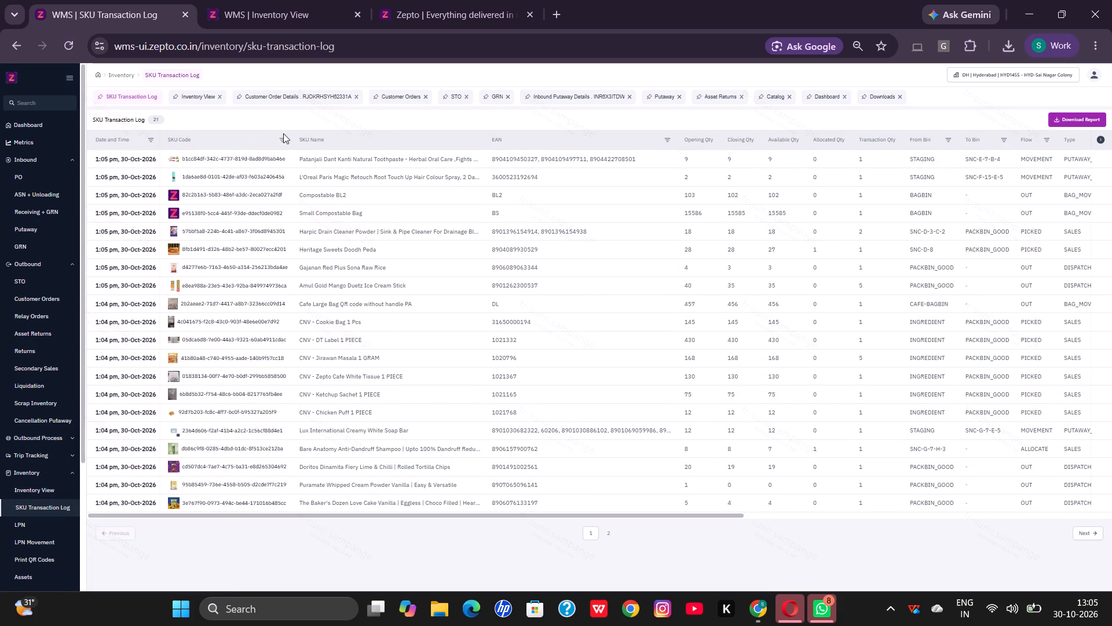
left_click(283, 133, "ctrl")
left_click(283, 142, "ctrl")
key("ctrl+v")
key("ctrl+Return")
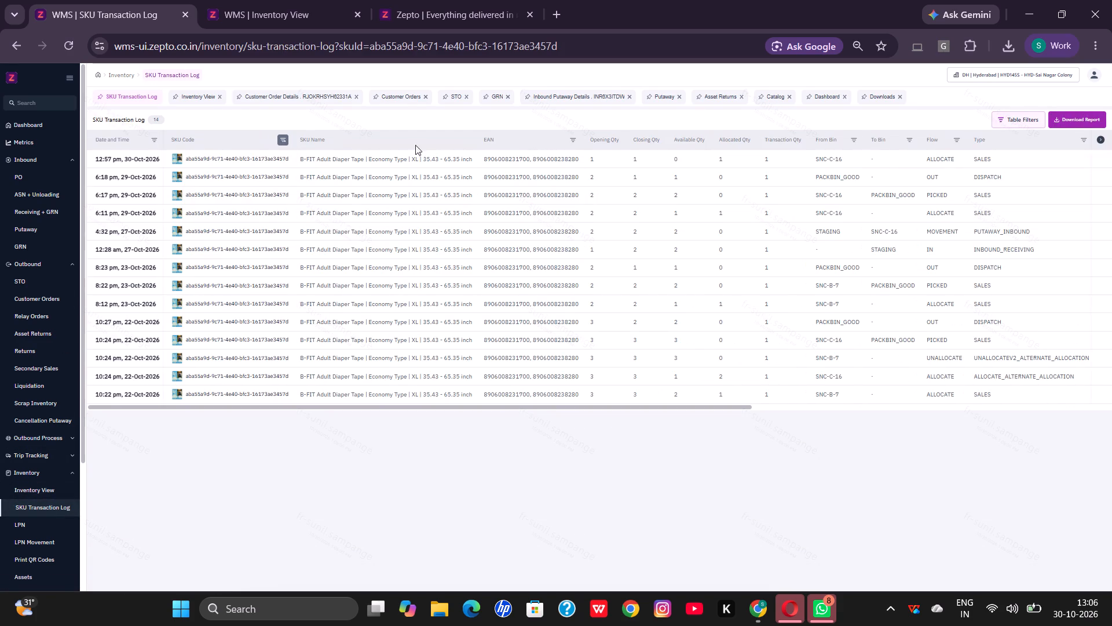
left_click_drag(822, 308, 806, 308)
left_click_drag(806, 308, 801, 304)
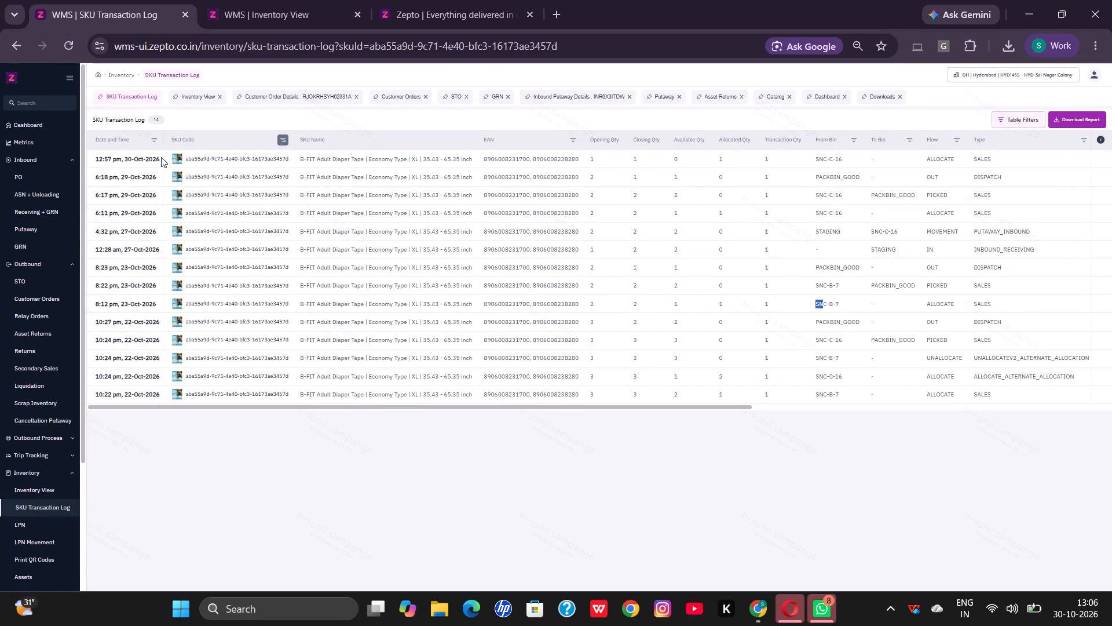
scroll(76, 230, "right", 10)
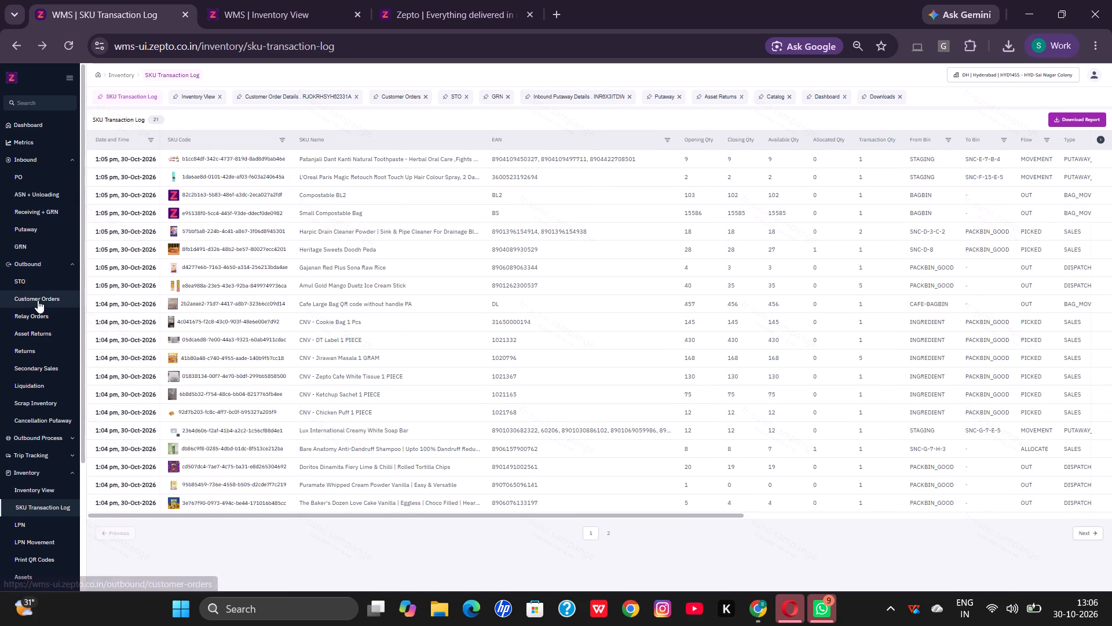
left_click(38, 300)
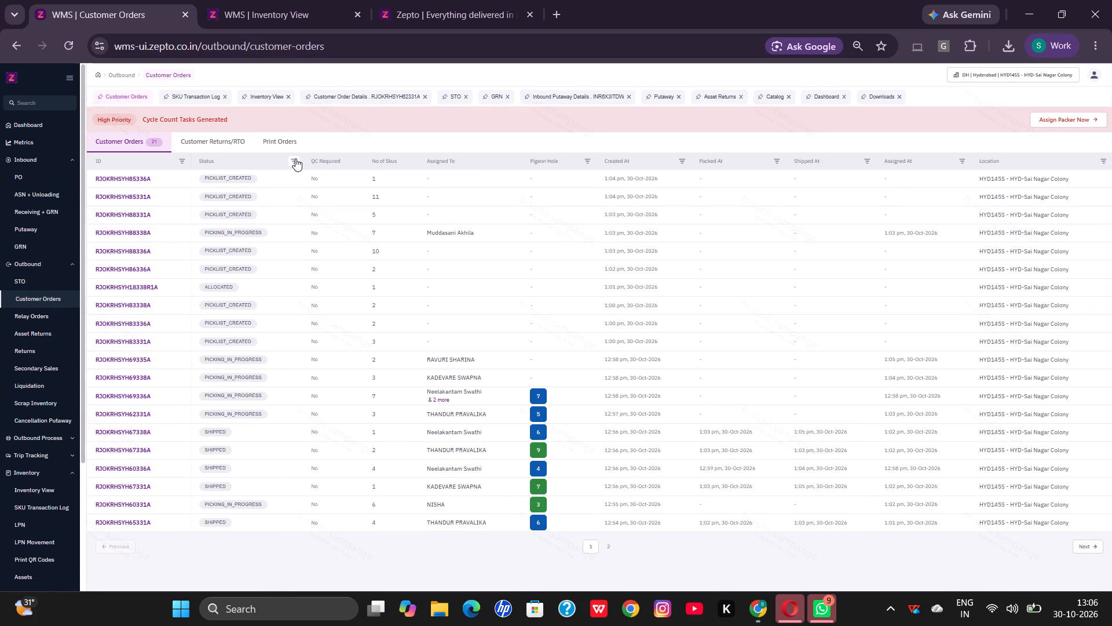
left_click(295, 158)
type("pic")
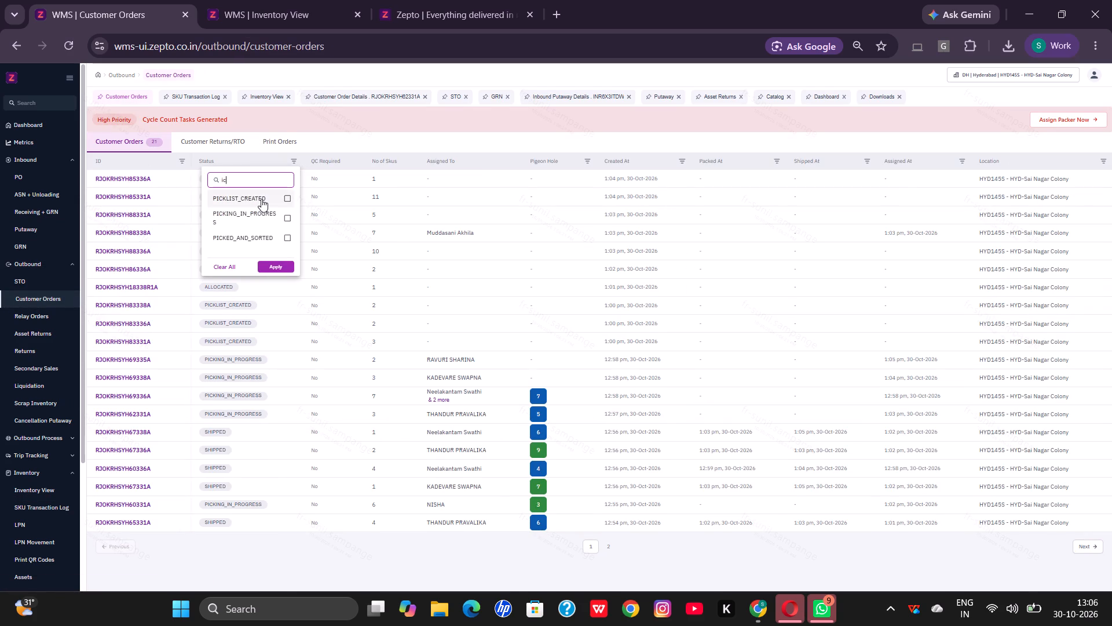
left_click(255, 212)
key("Return")
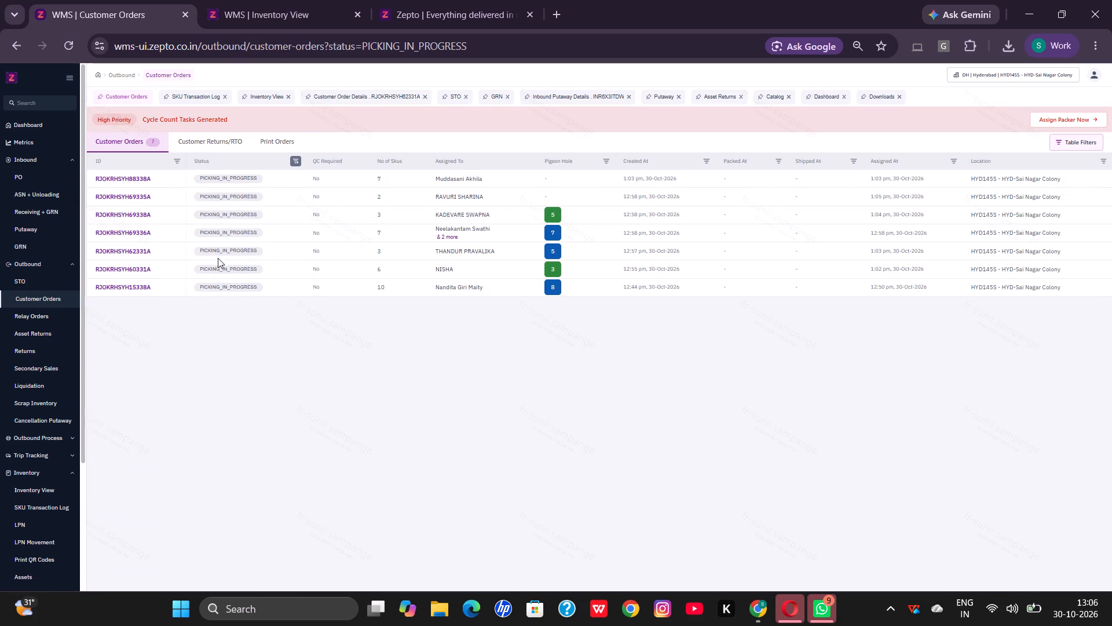
left_click(126, 290)
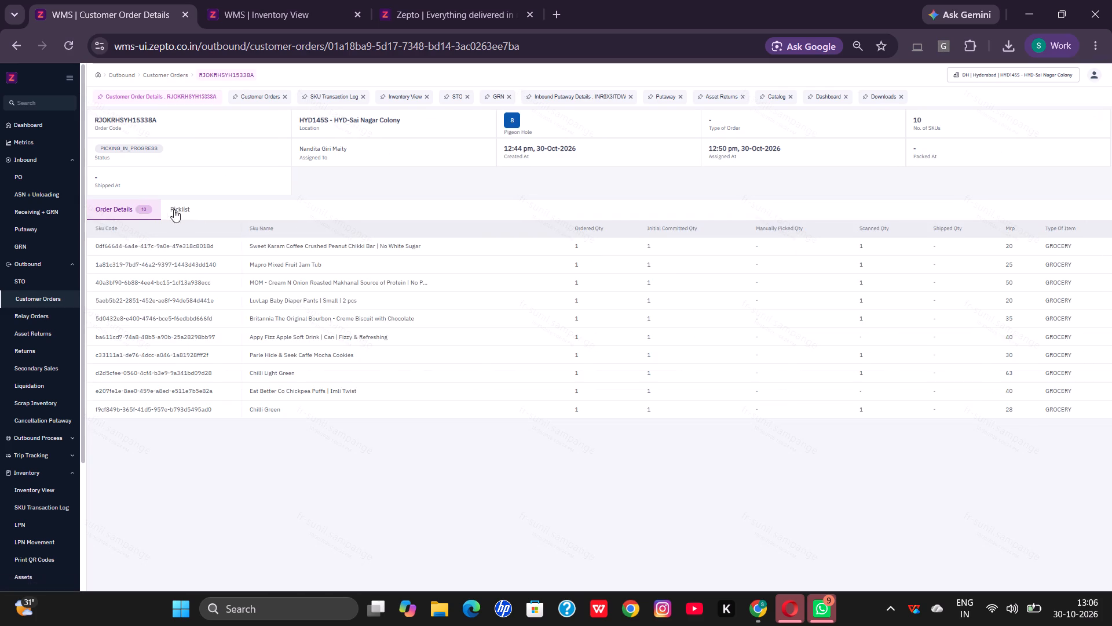
triple_click(166, 121, "ctrl")
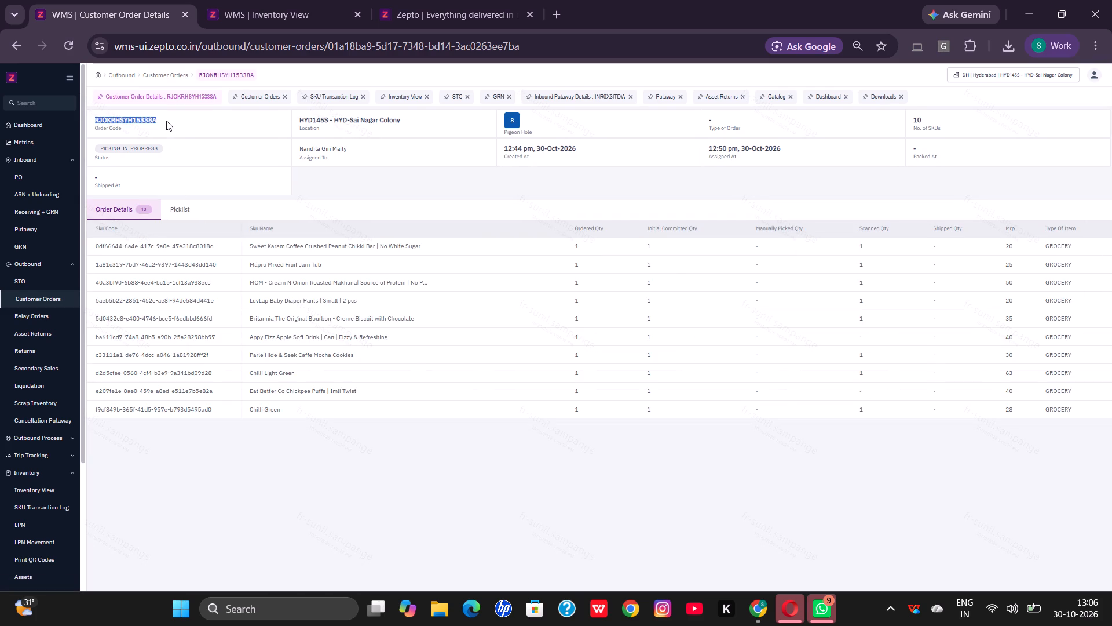
key("ctrl+c")
key("ctrl+c")
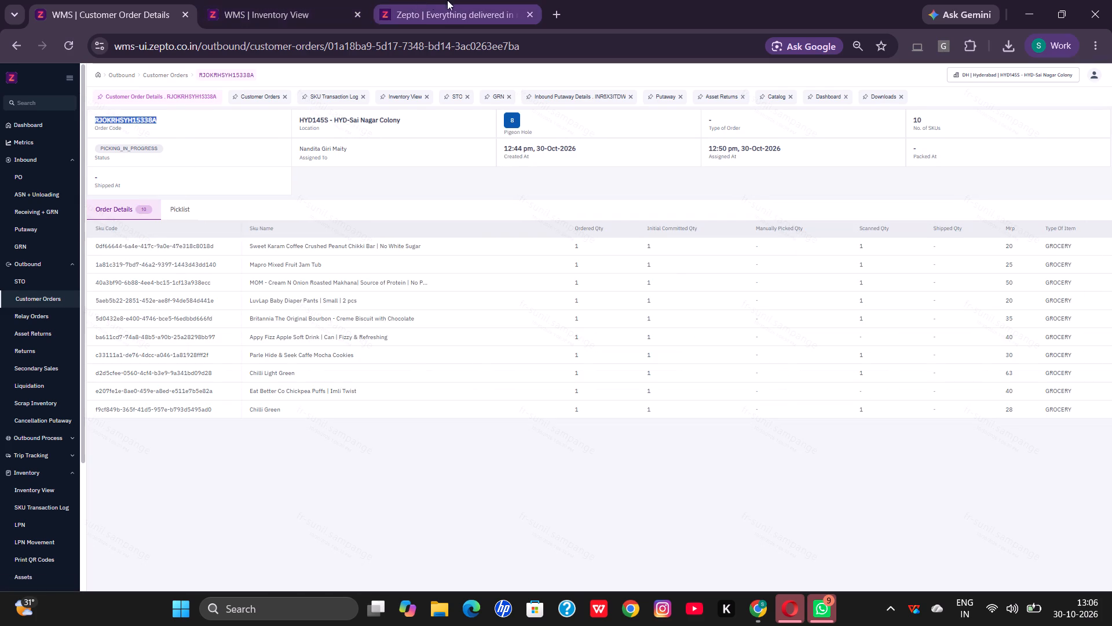
left_click(332, 0)
left_click(544, 9)
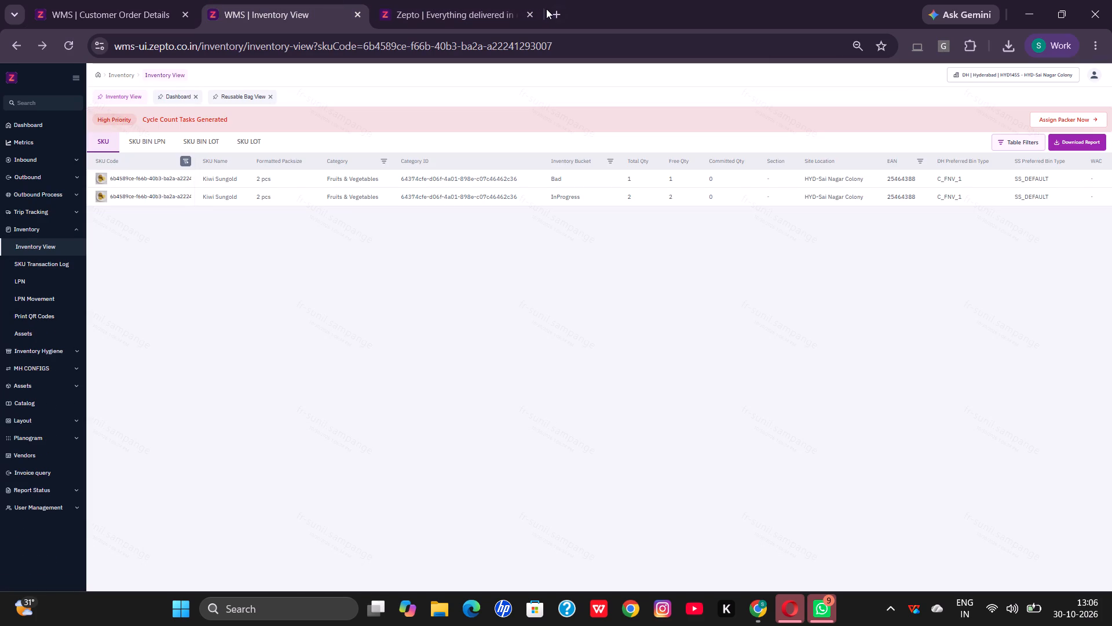
left_click(546, 9)
key("a")
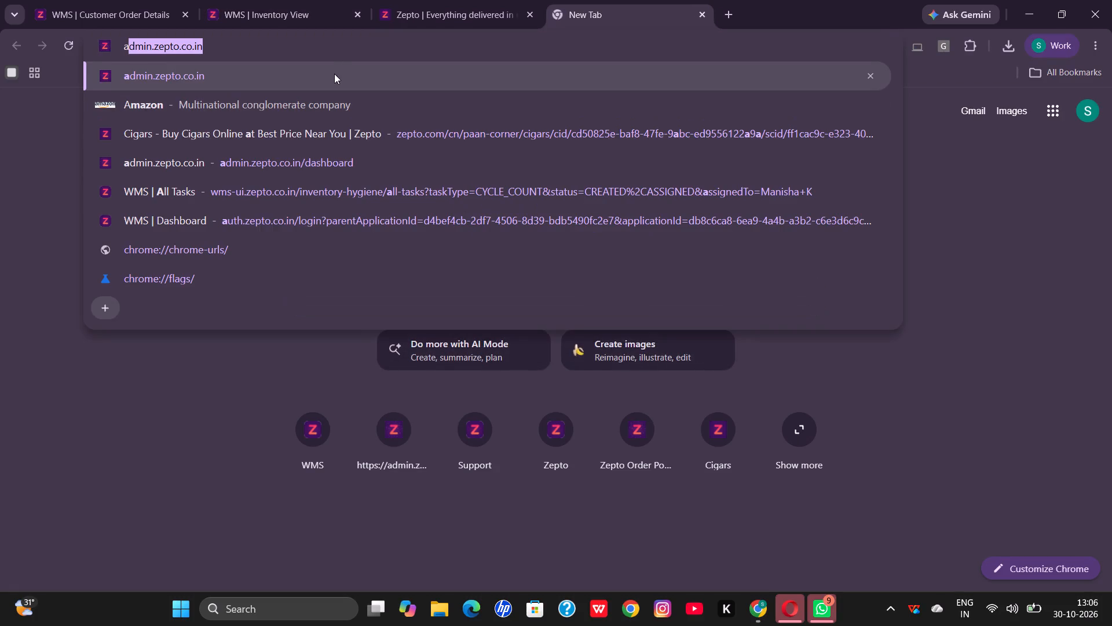
left_click(334, 74)
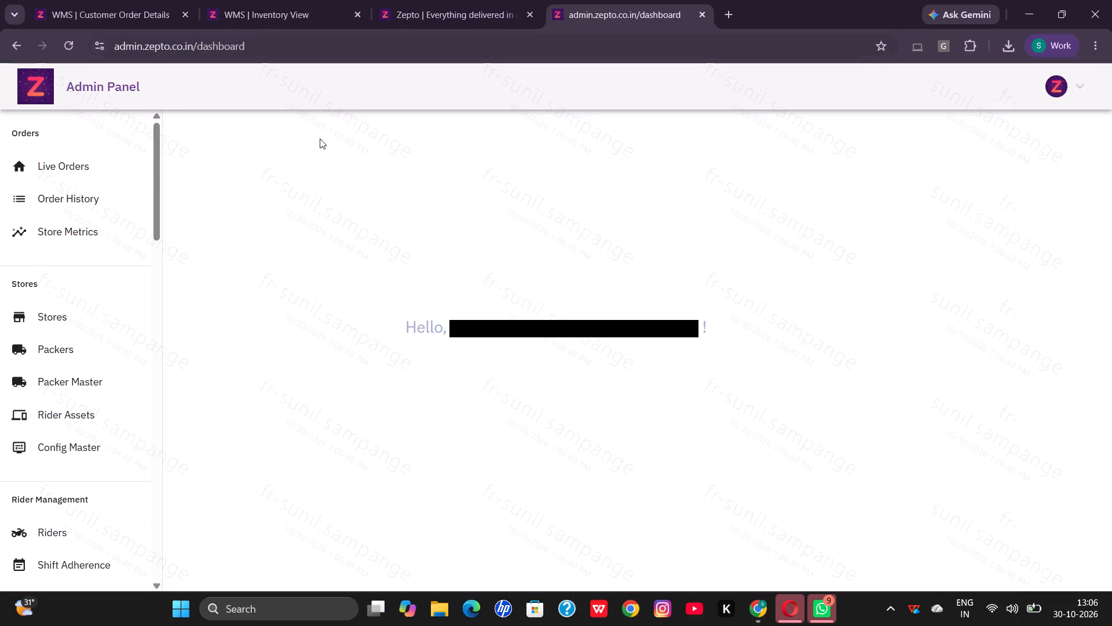
left_click(70, 166)
left_click(909, 128, "ctrl")
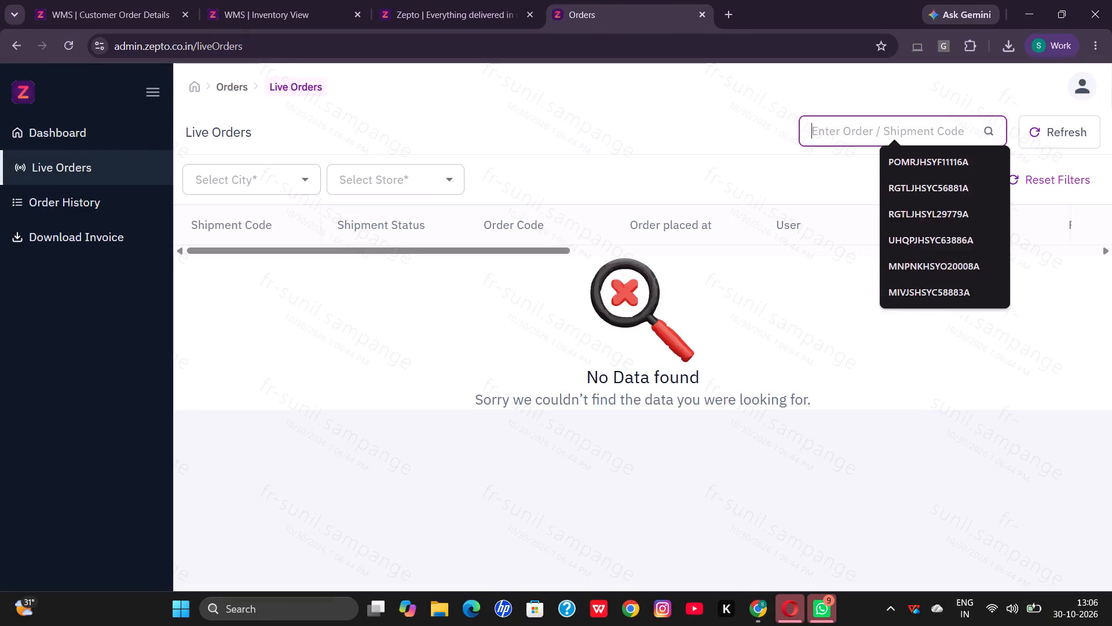
key("ctrl+v")
key("ctrl+Return")
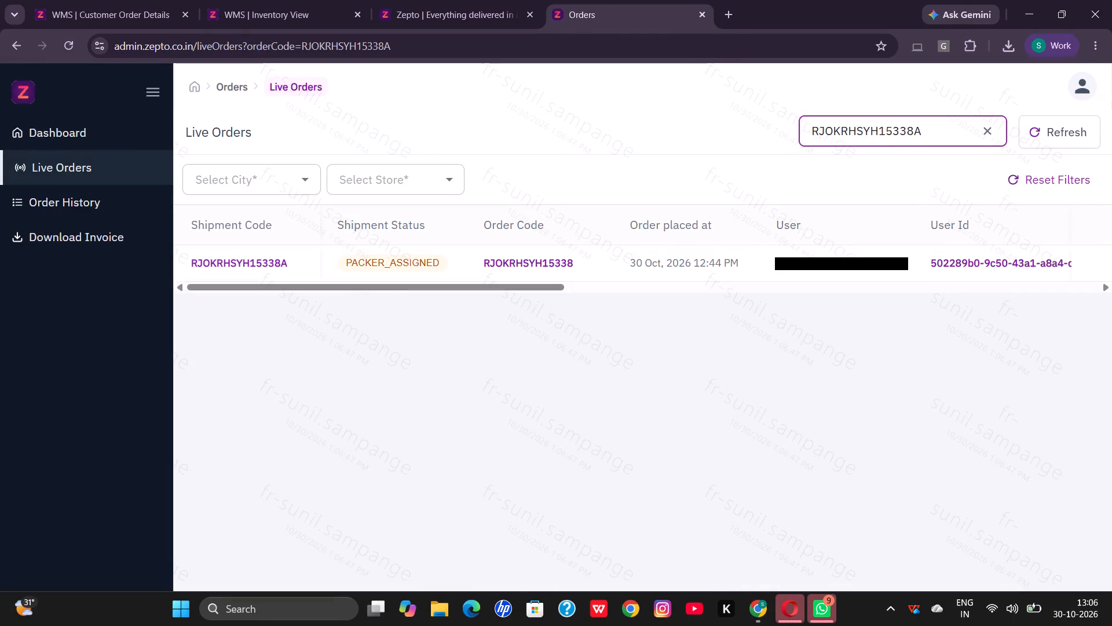
left_click(250, 270)
left_click(229, 257)
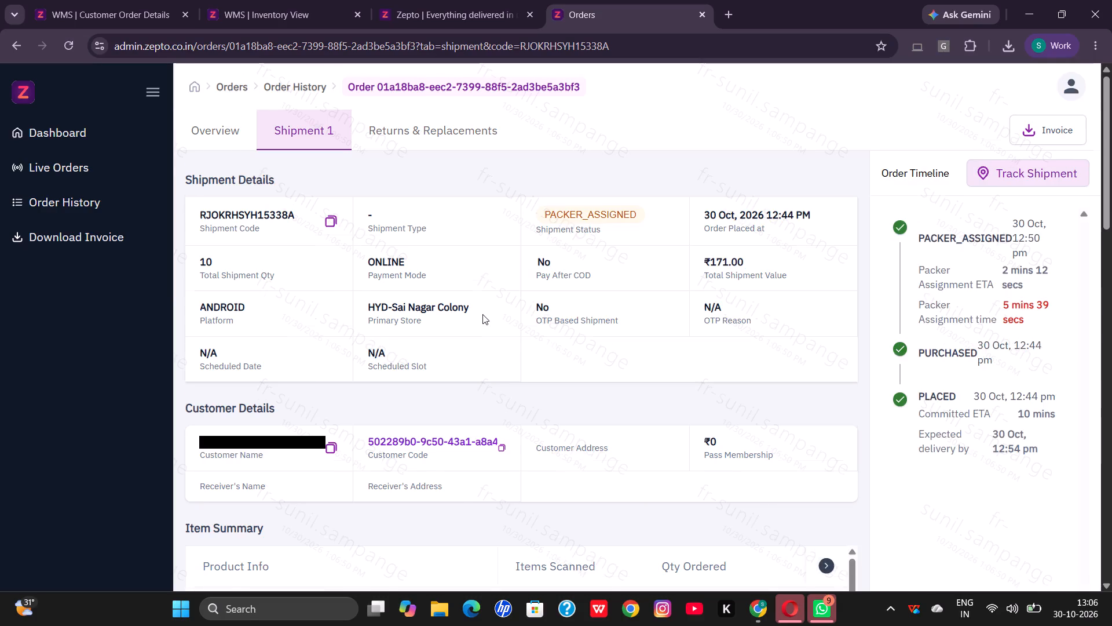
Examine the shipment's item summary, including the quantity and unit price columns for each product.
scroll(482, 314, "down", 3)
scroll(482, 314, "left", 5)
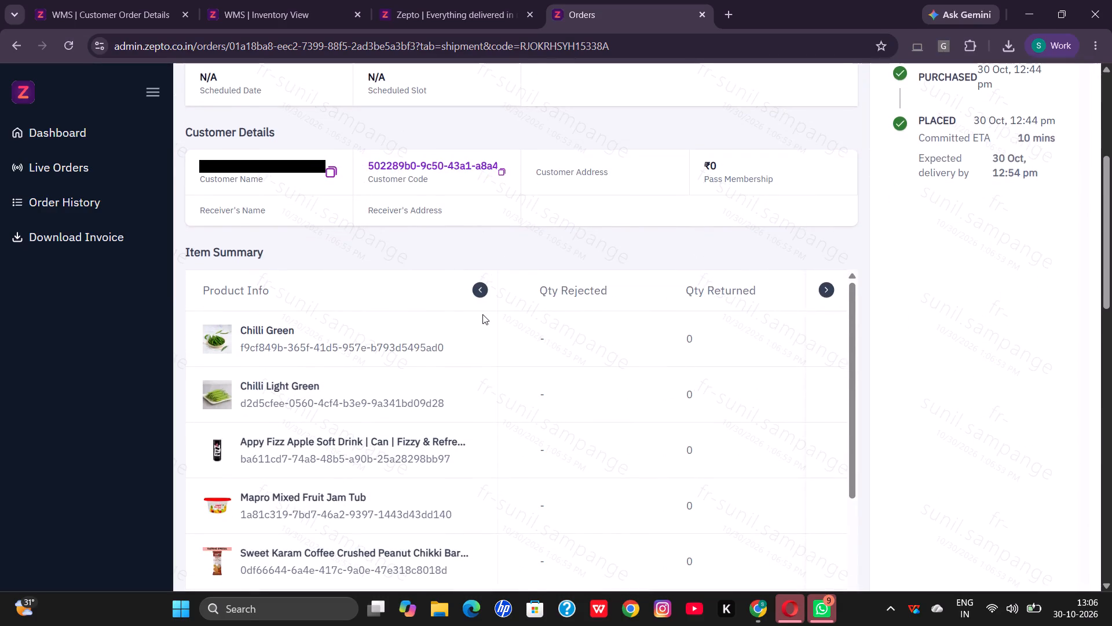
scroll(482, 314, "left", 5)
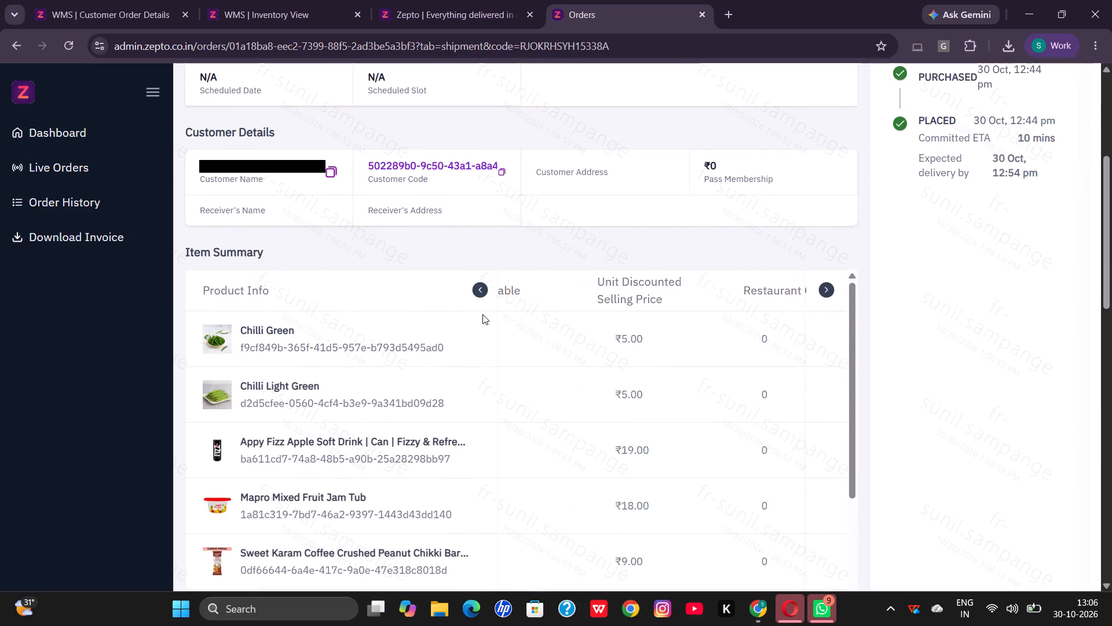
scroll(482, 314, "left", 3)
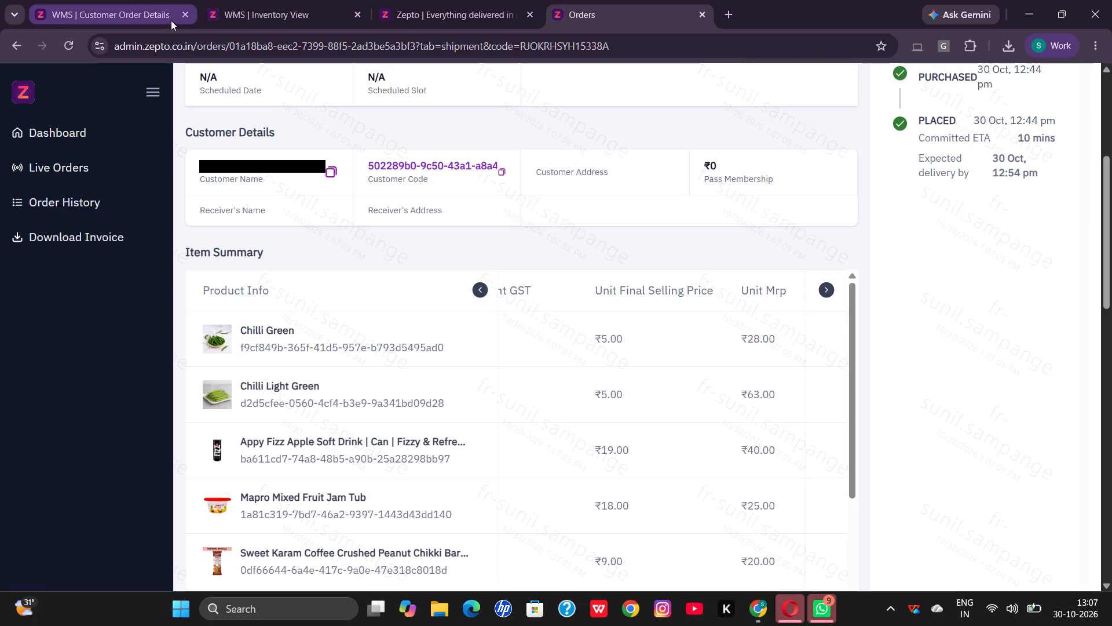
left_click(126, 0)
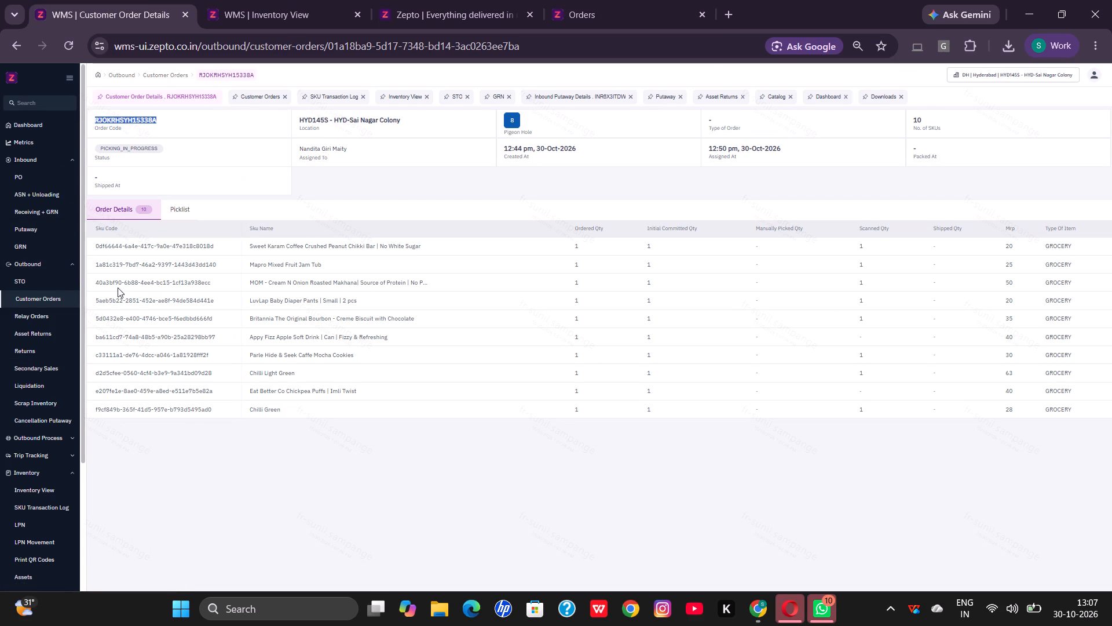
scroll(152, 438, "right", 10)
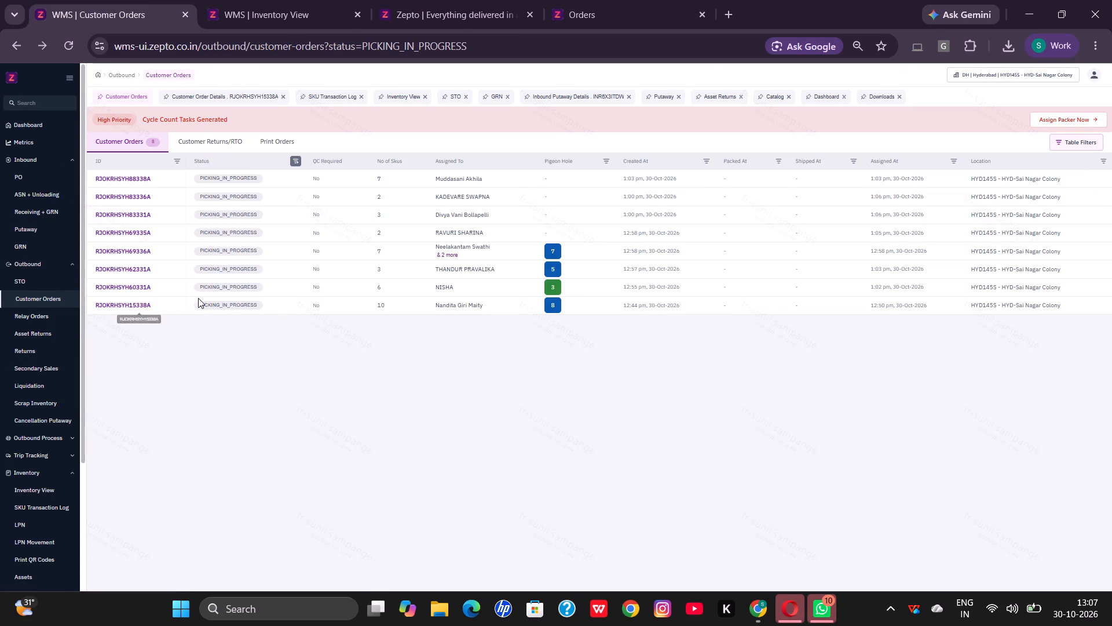
left_click(125, 249)
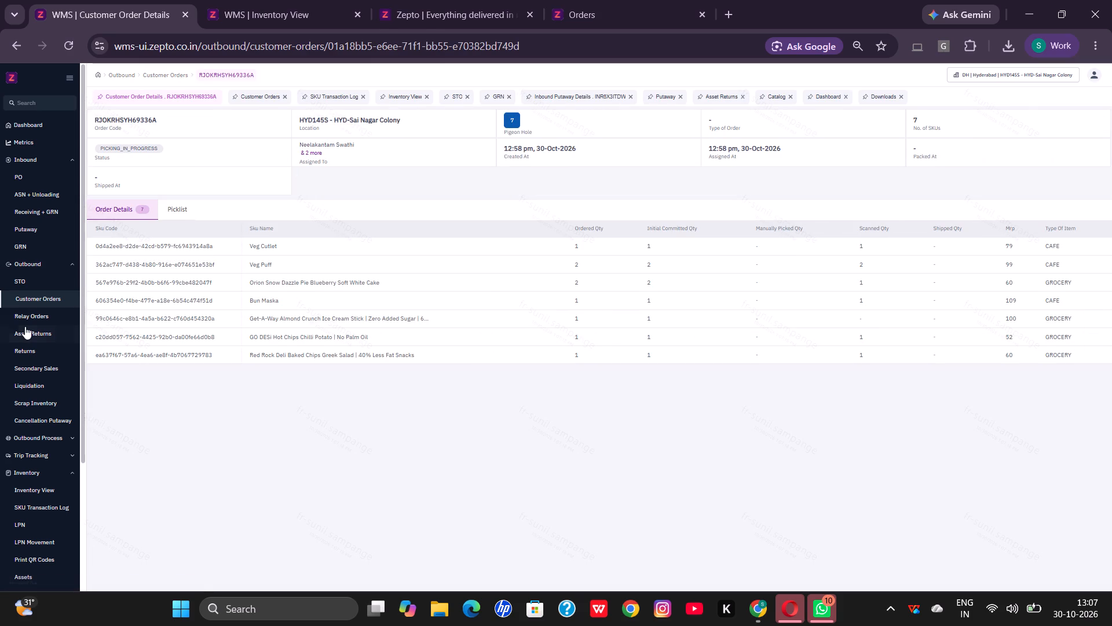
scroll(25, 326, "right", 10)
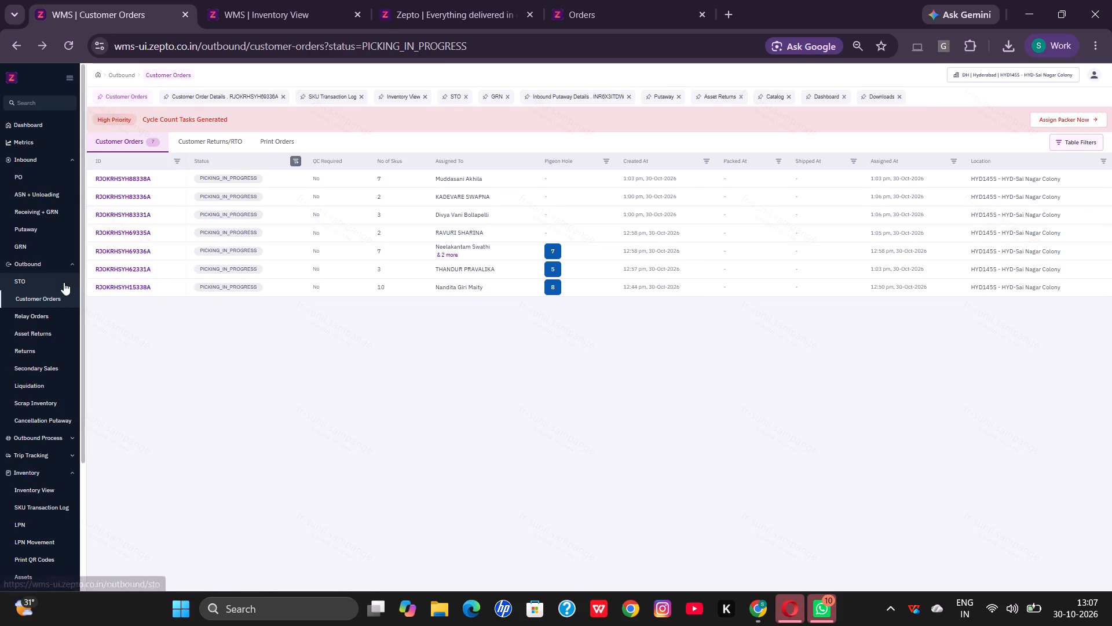
left_click(126, 292)
left_click(118, 289)
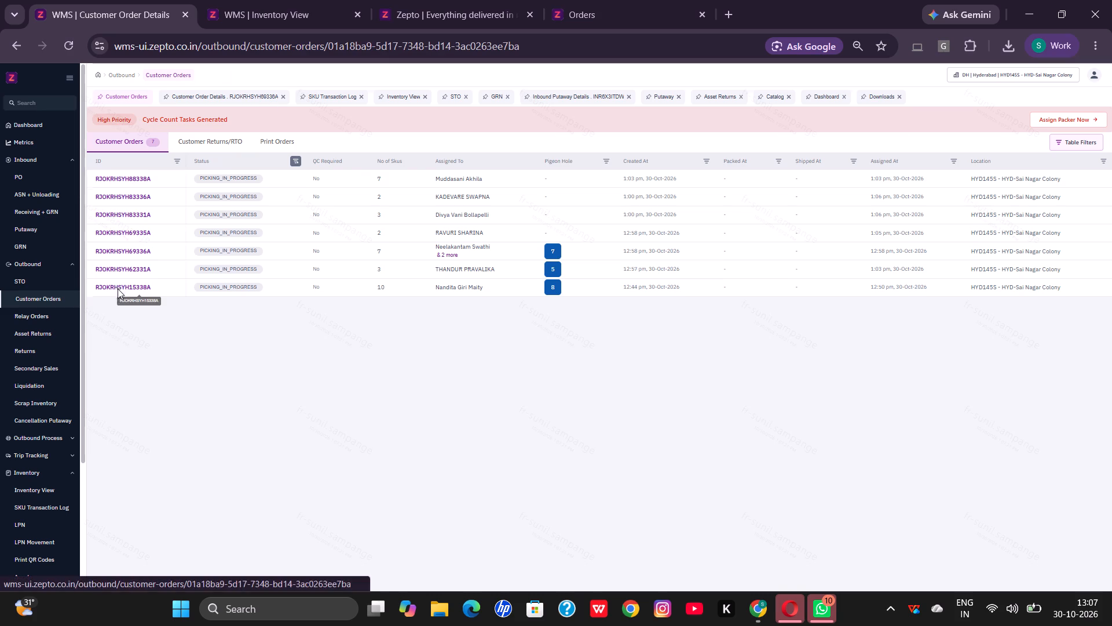
left_click(178, 215)
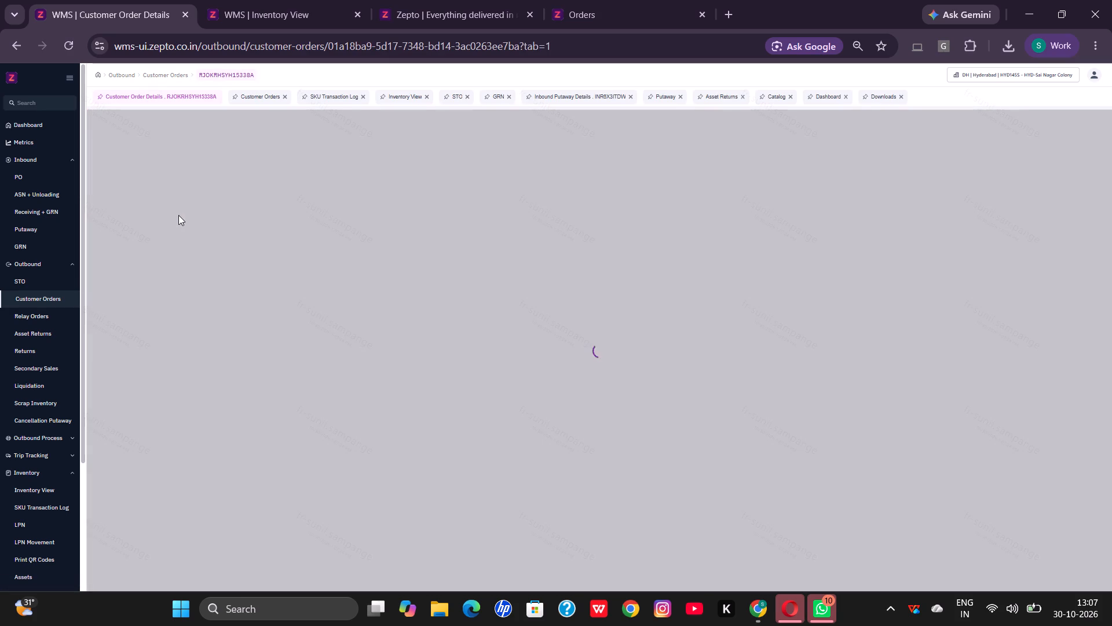
key("Tab")
key("Tab")
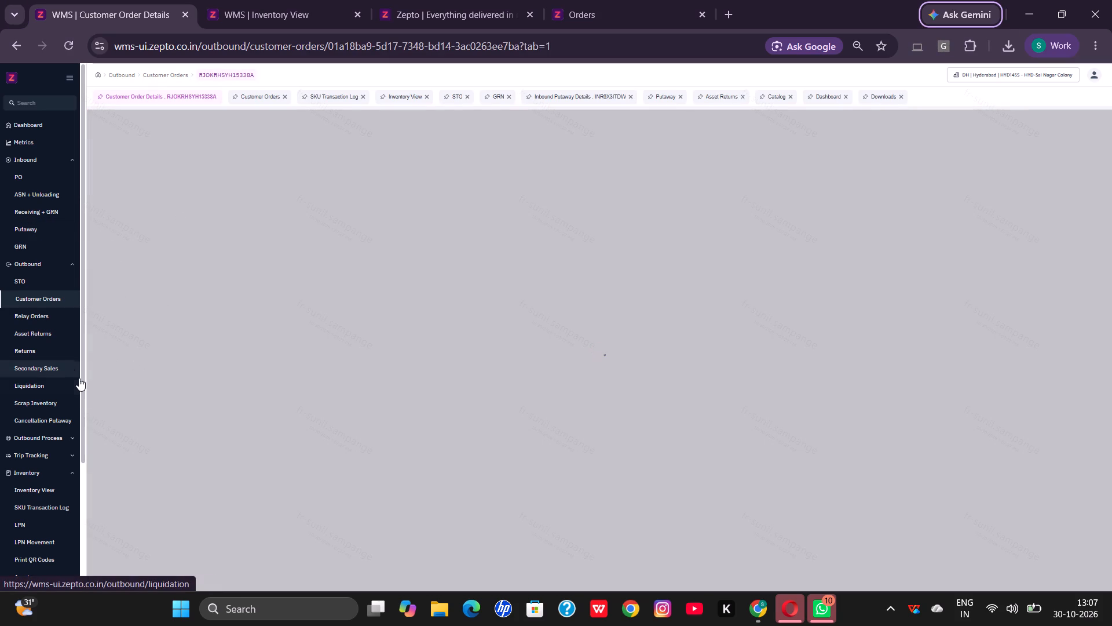
key("ctrl+r")
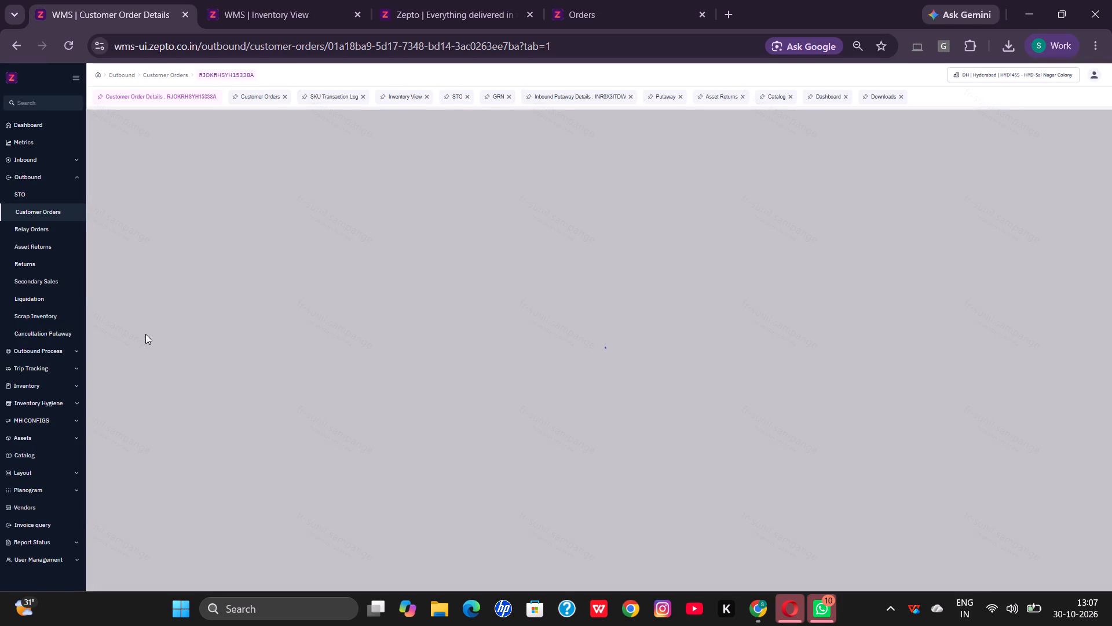
key("Tab")
key("Tab")
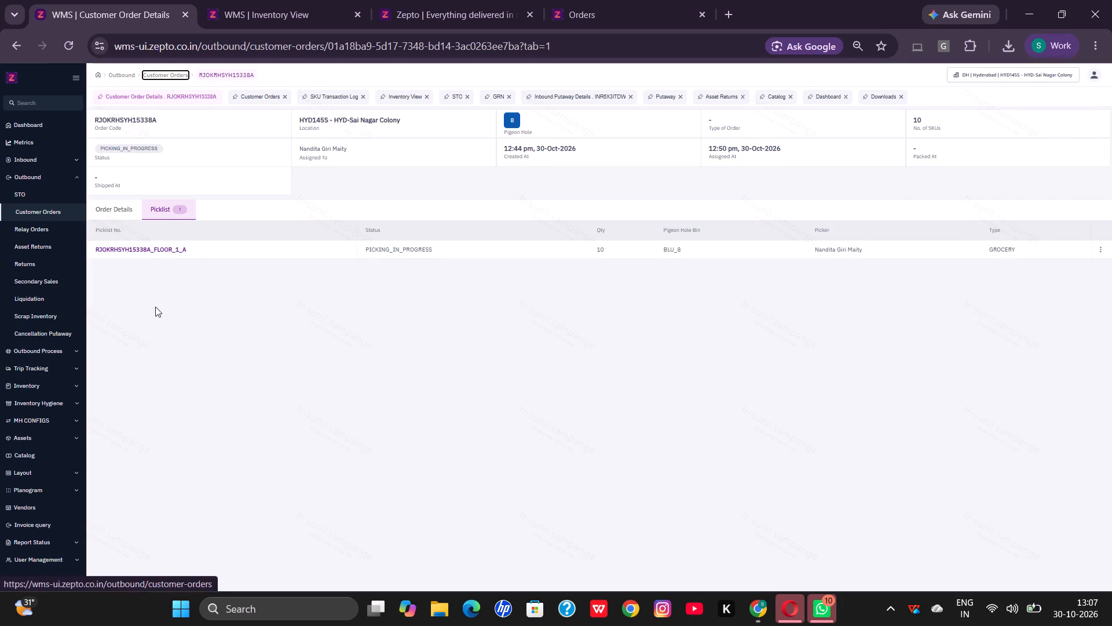
key("Tab")
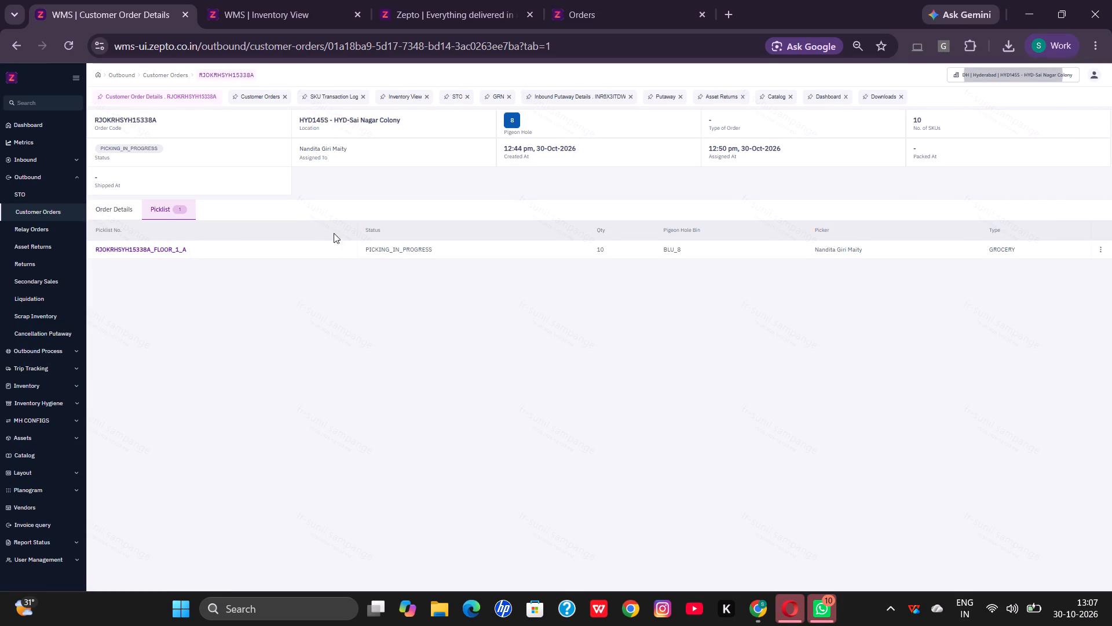
left_click(1105, 244)
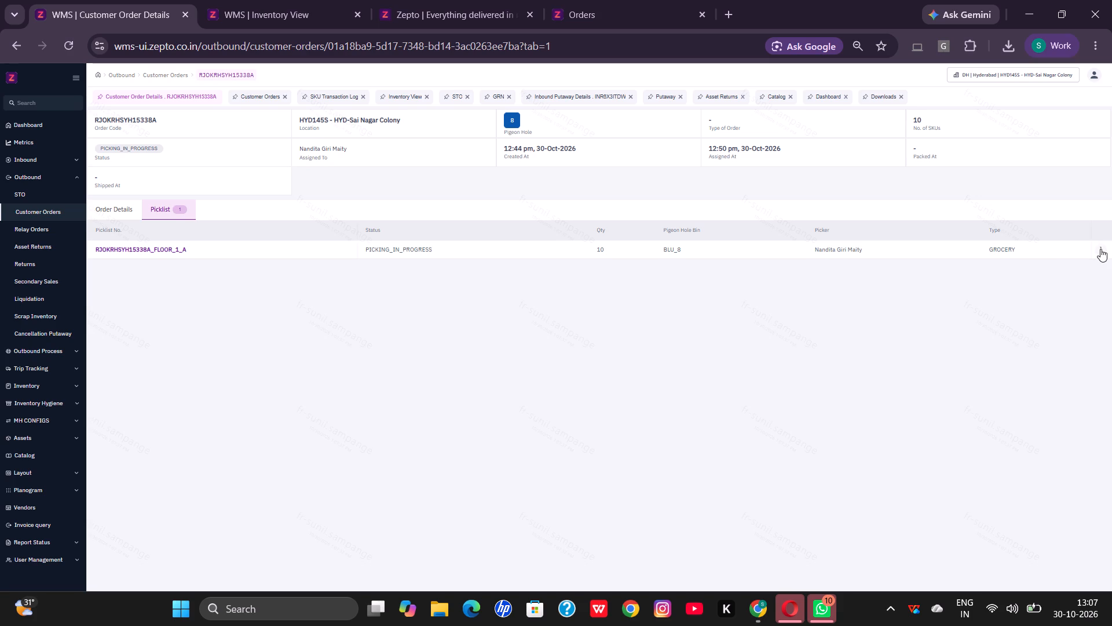
left_click(1100, 249)
key("Tab")
key("Tab")
key("Tab")
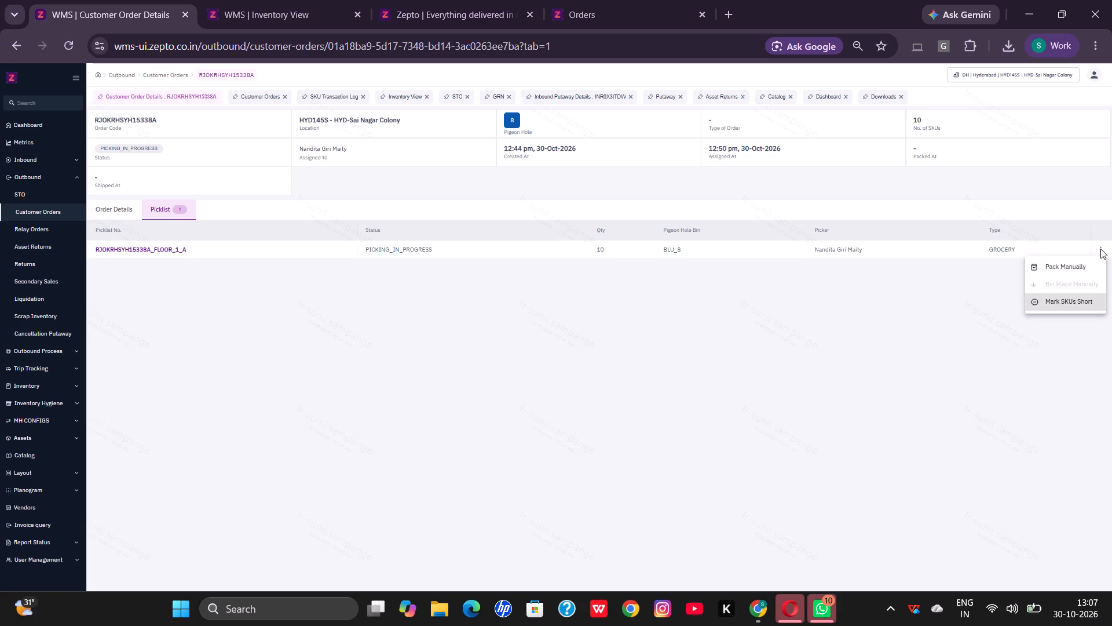
left_click(1067, 268)
key("Tab")
key("Tab")
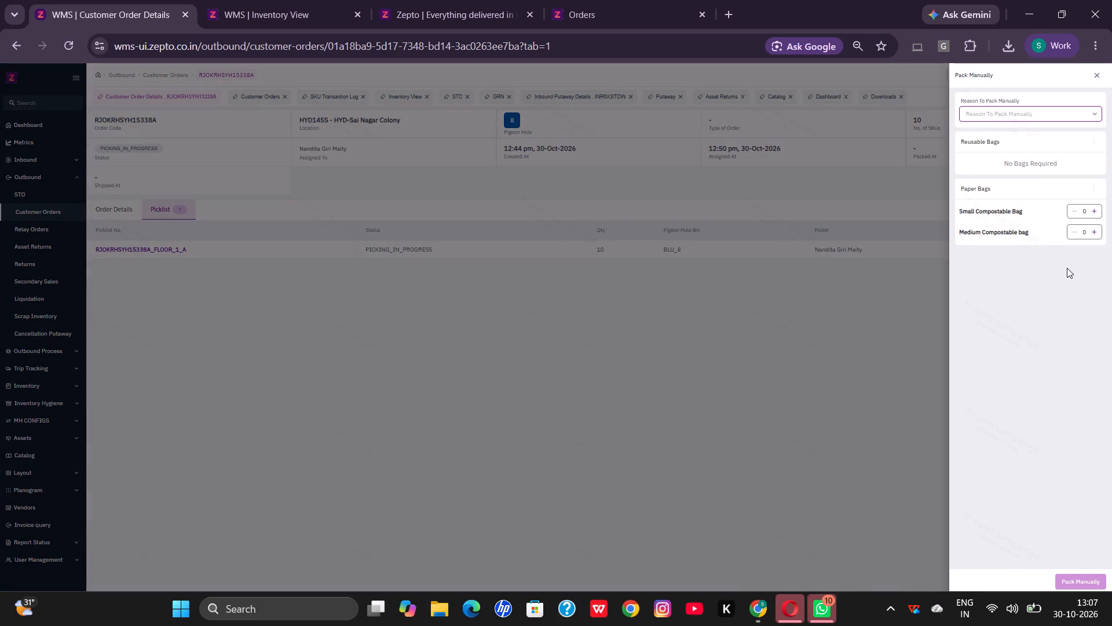
key("Return")
key("Tab")
key("Tab")
key("Return")
key("Tab")
key("Tab")
key("Return")
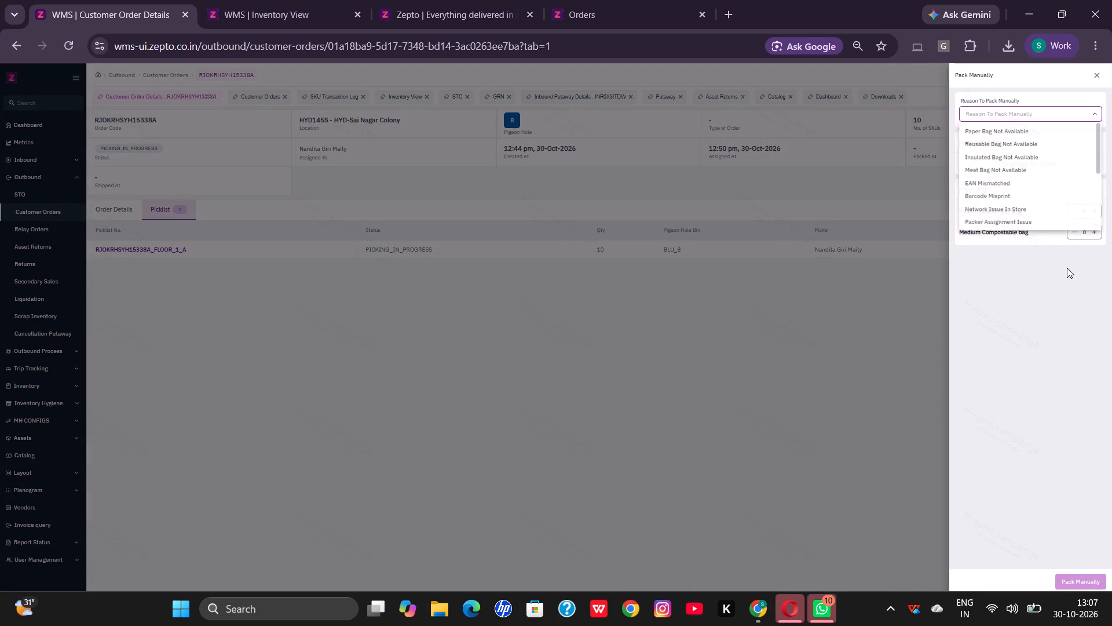
key("Return")
key("Tab")
key("Return")
key("Tab")
key("Tab")
key("Tab")
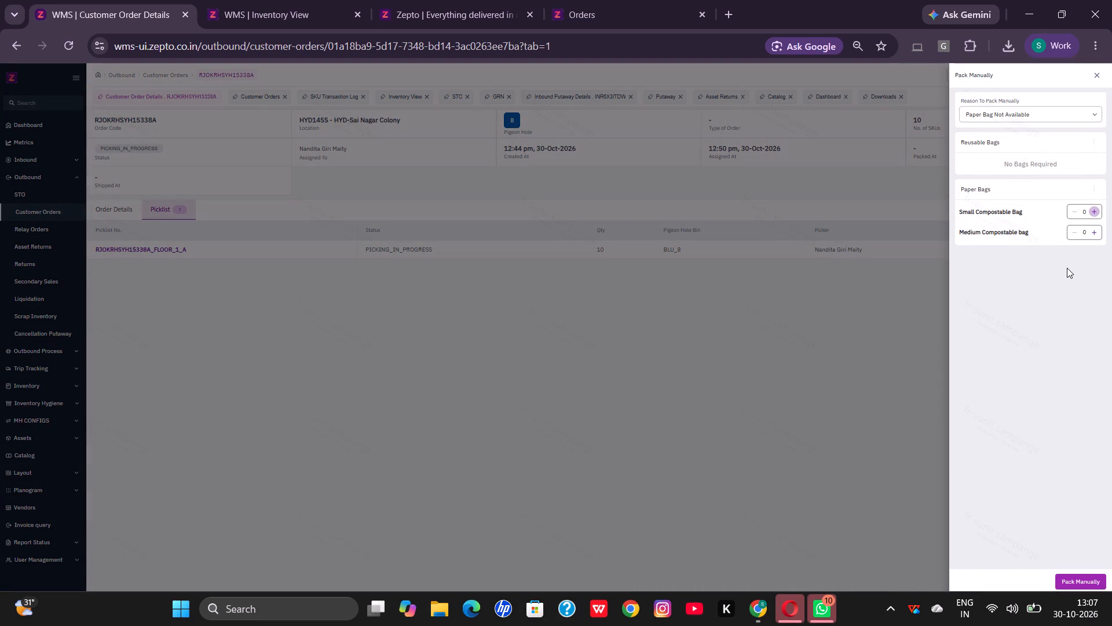
key("Tab")
key("Tab")
key("Return")
key("Tab")
key("Tab")
key("Tab")
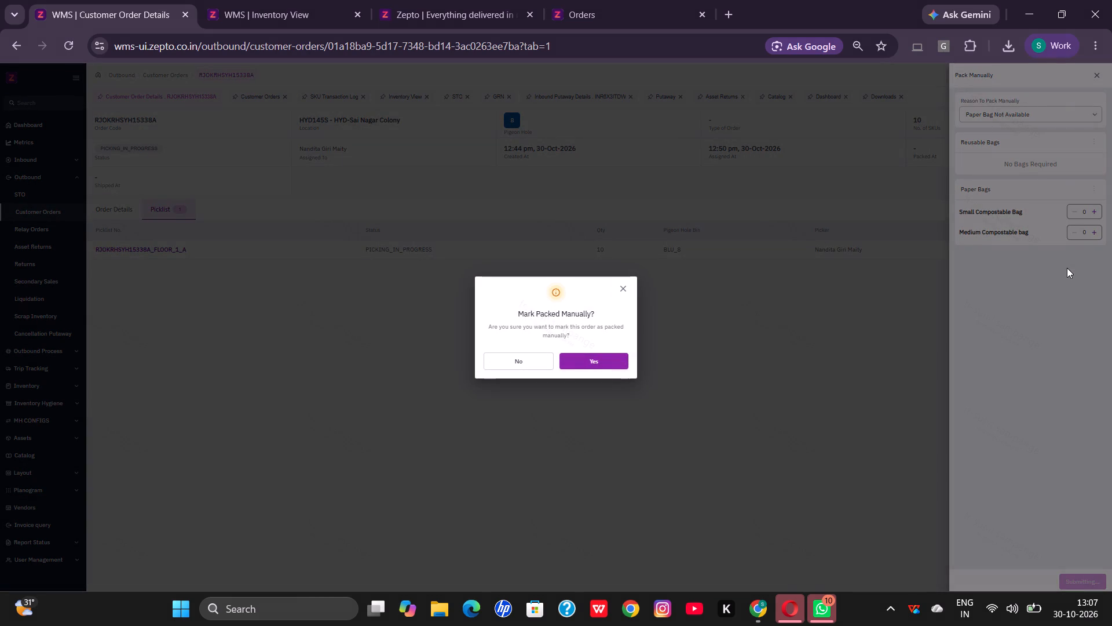
key("Return")
key("Return")
scroll(1067, 268, "right", 6)
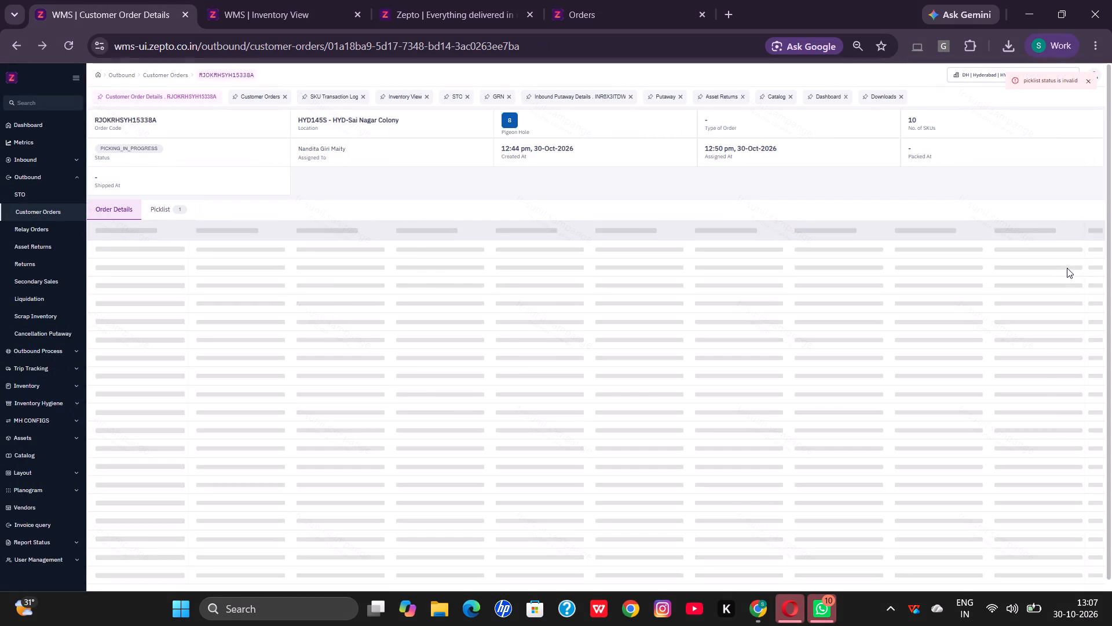
scroll(726, 274, "right", 6)
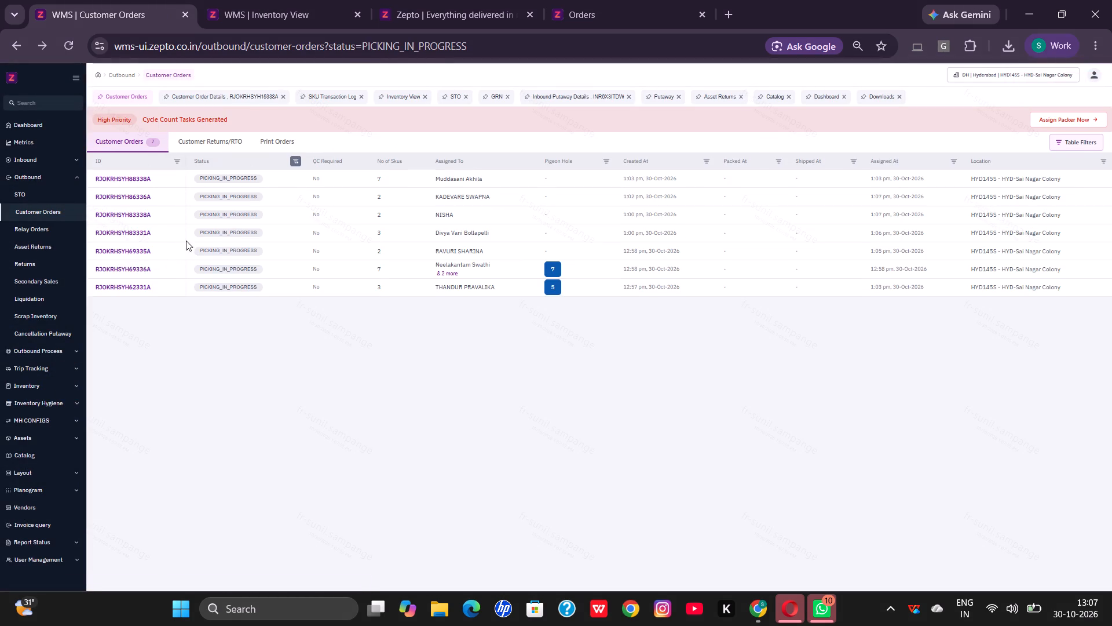
left_click(122, 285)
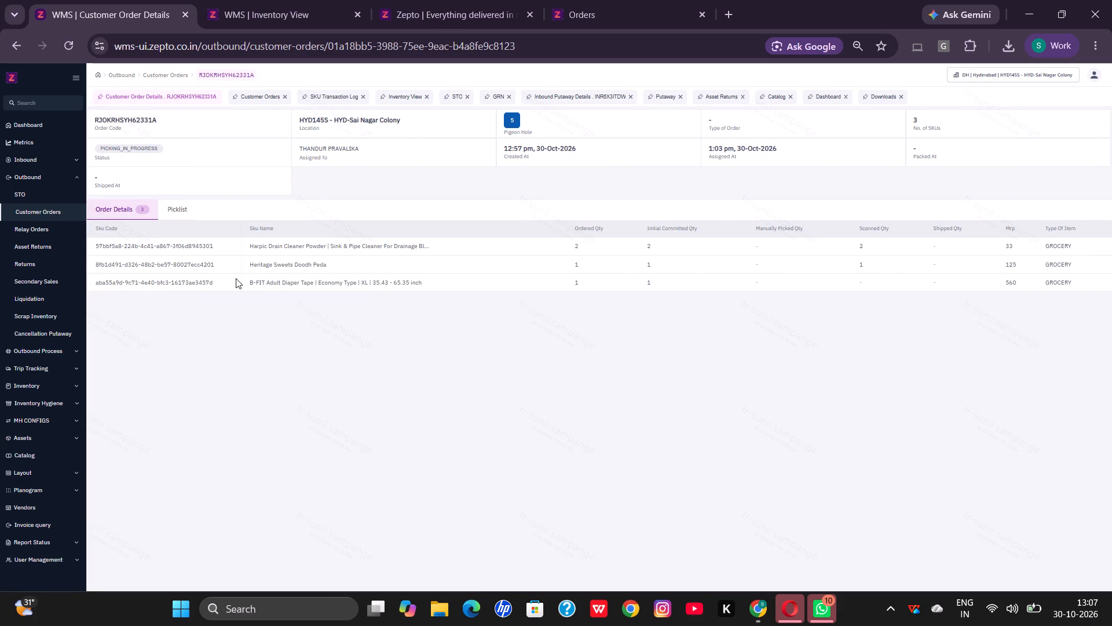
Copy the product name B-FIT Adult Diaper Tape XL from the order, search for it on zepto.com, and compare it with the order.
triple_click(265, 278)
key("ctrl+c")
key("ctrl+c")
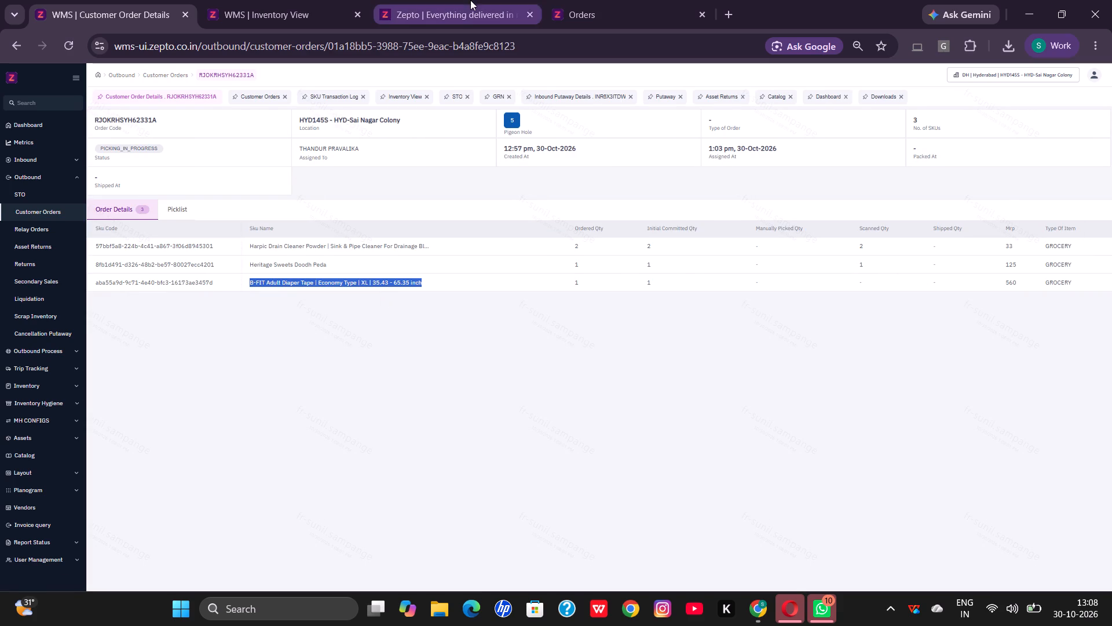
left_click(499, 0)
left_click(579, 0)
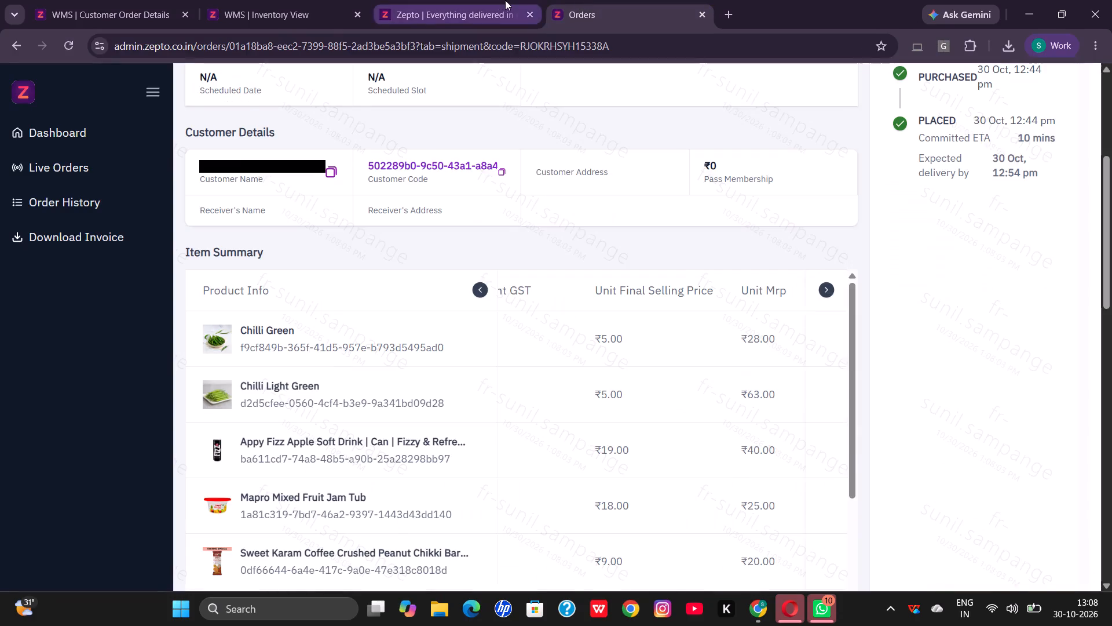
left_click(505, 0)
left_click(502, 96)
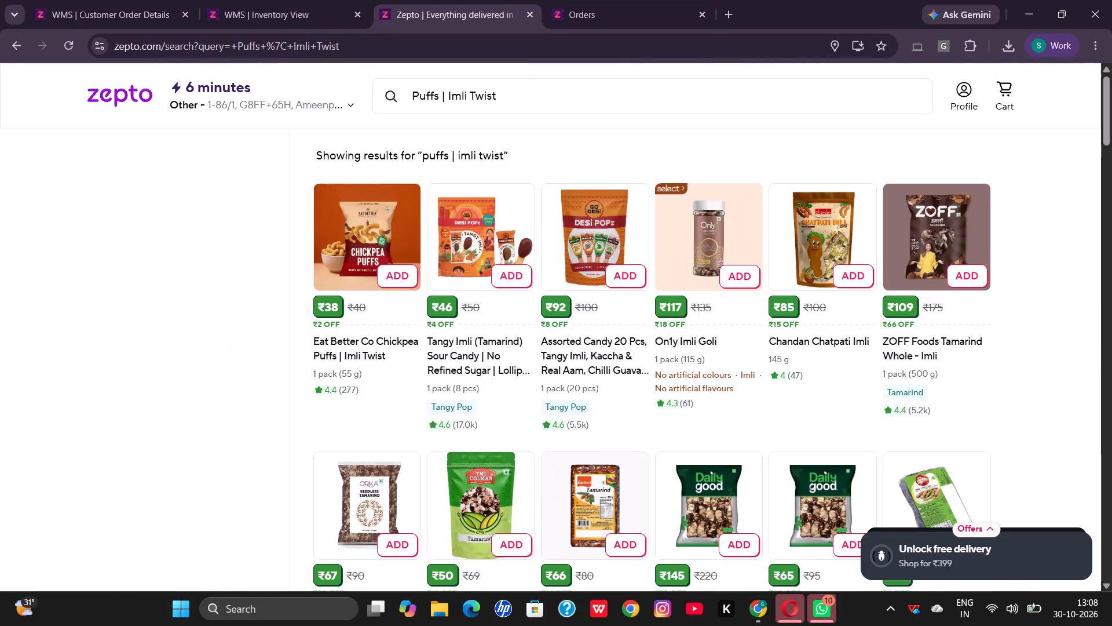
key("ctrl+a")
key("ctrl+v")
key("Return")
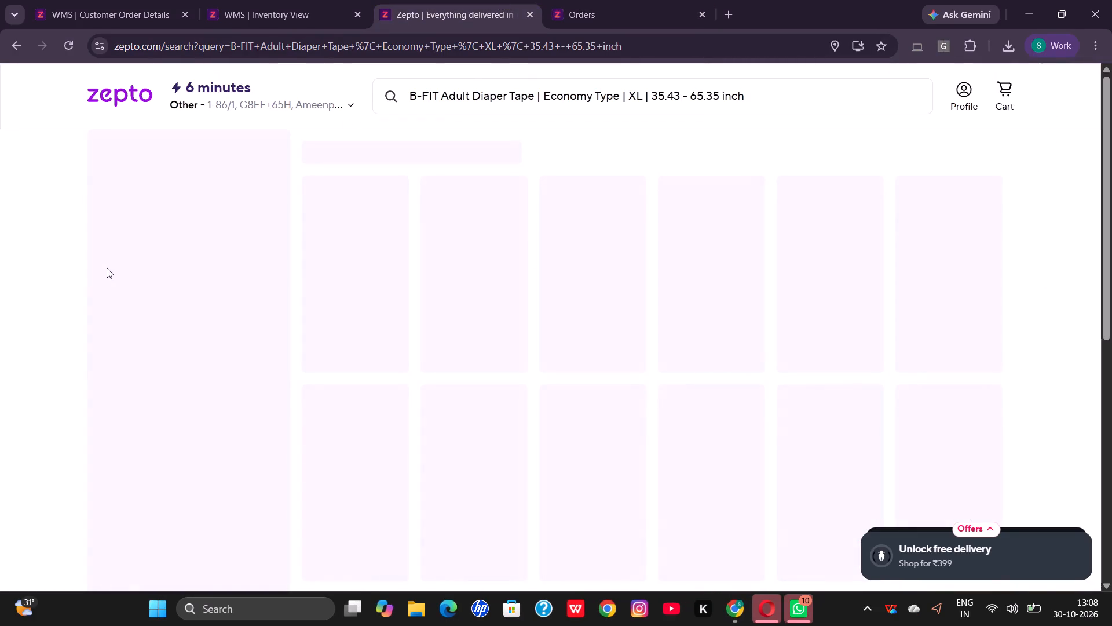
left_click_drag(107, 268, 100, 300)
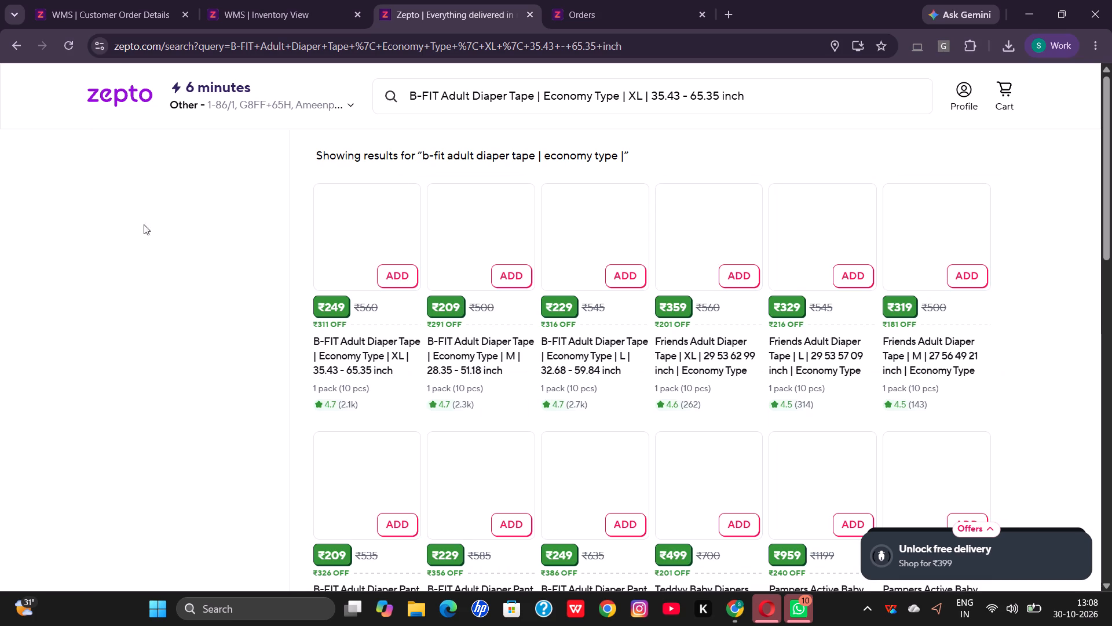
left_click(110, 0)
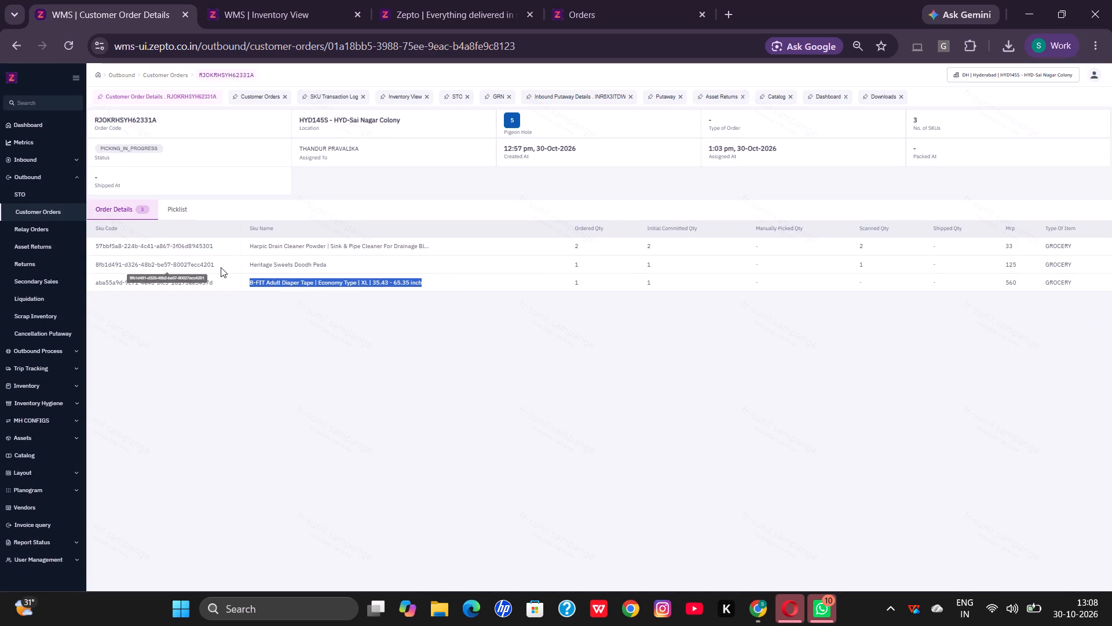
left_click(441, 0)
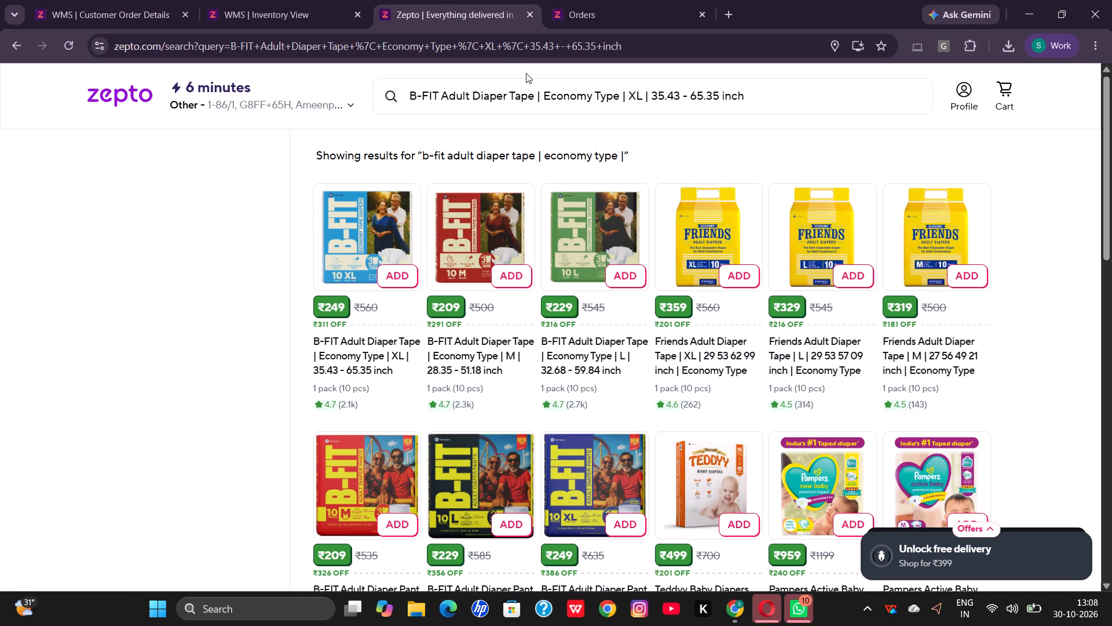
left_click(149, 0)
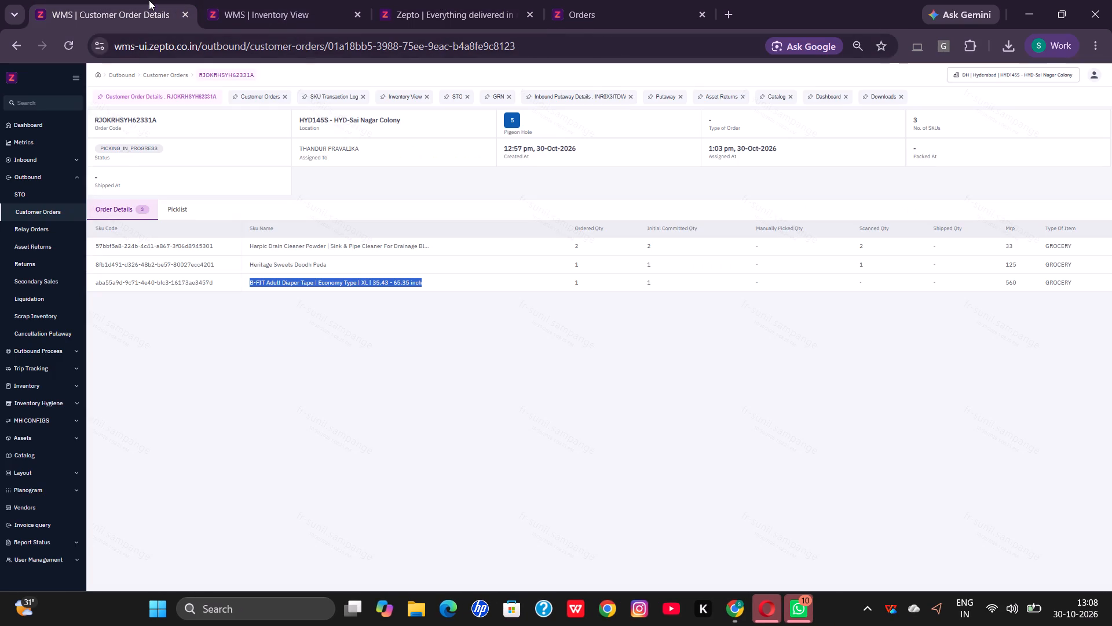
left_click(173, 198)
left_click(179, 203)
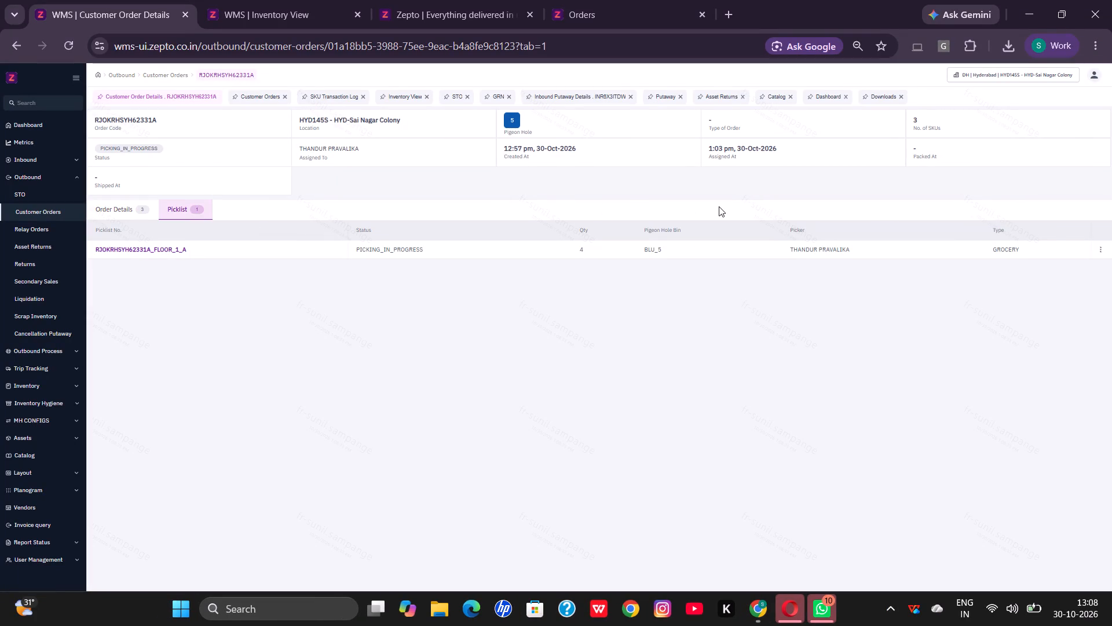
left_click(1092, 248)
left_click(1098, 248)
left_click(1060, 296)
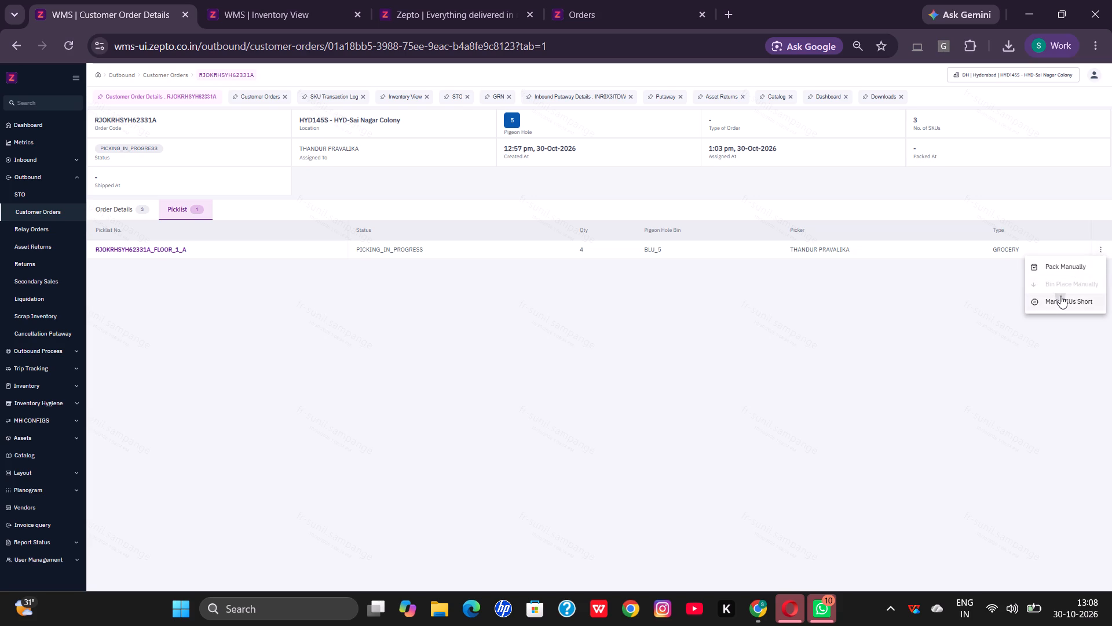
left_click(1096, 145)
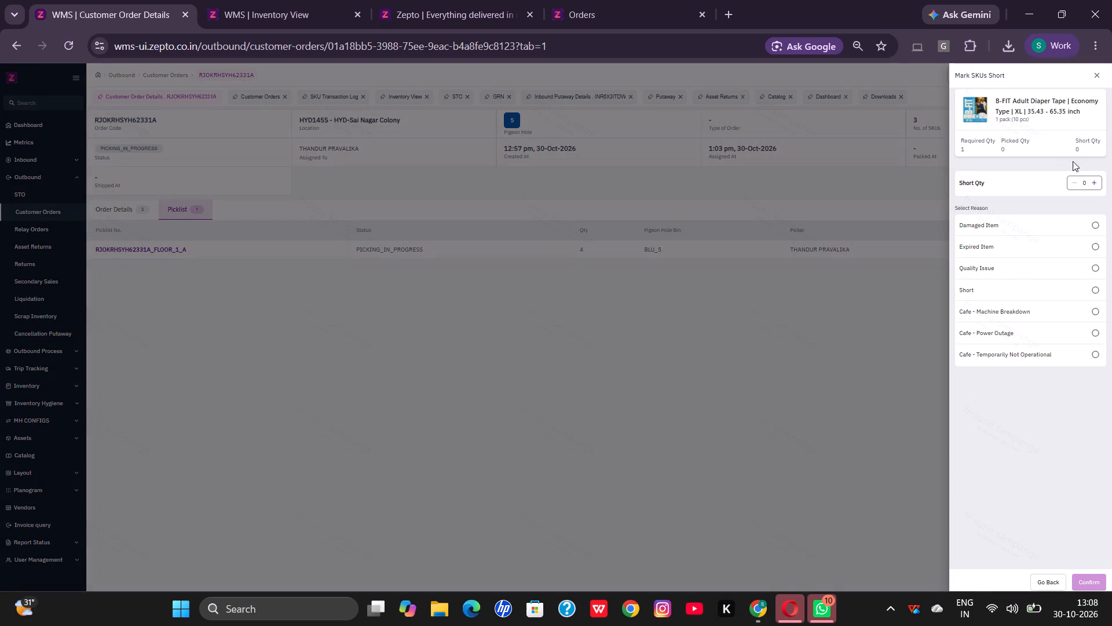
left_click(1094, 179)
left_click(1097, 224)
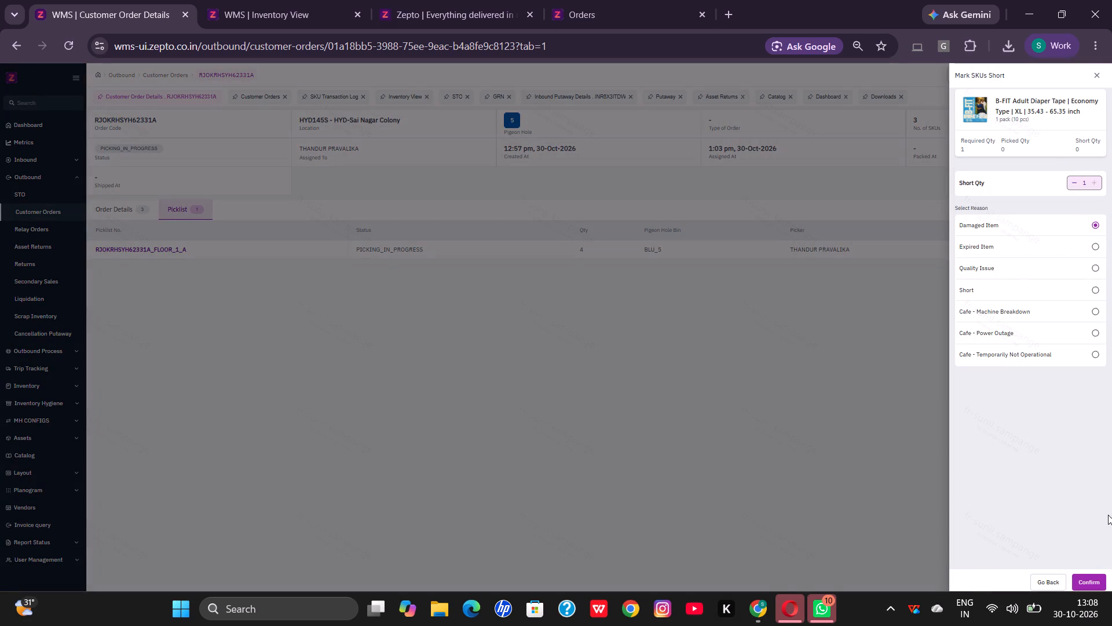
left_click(1089, 585)
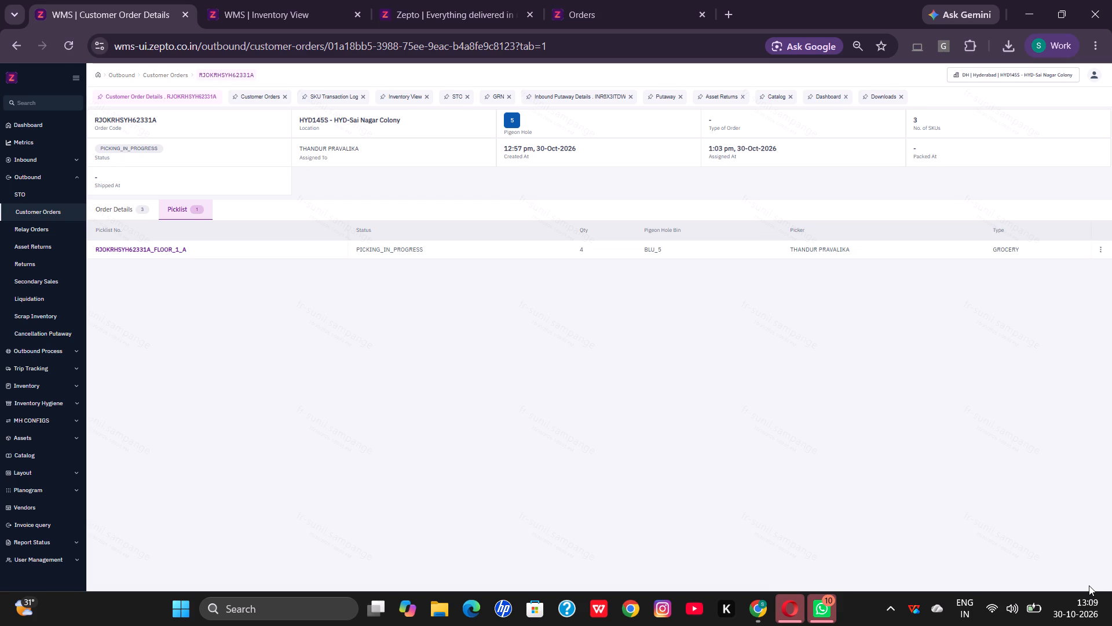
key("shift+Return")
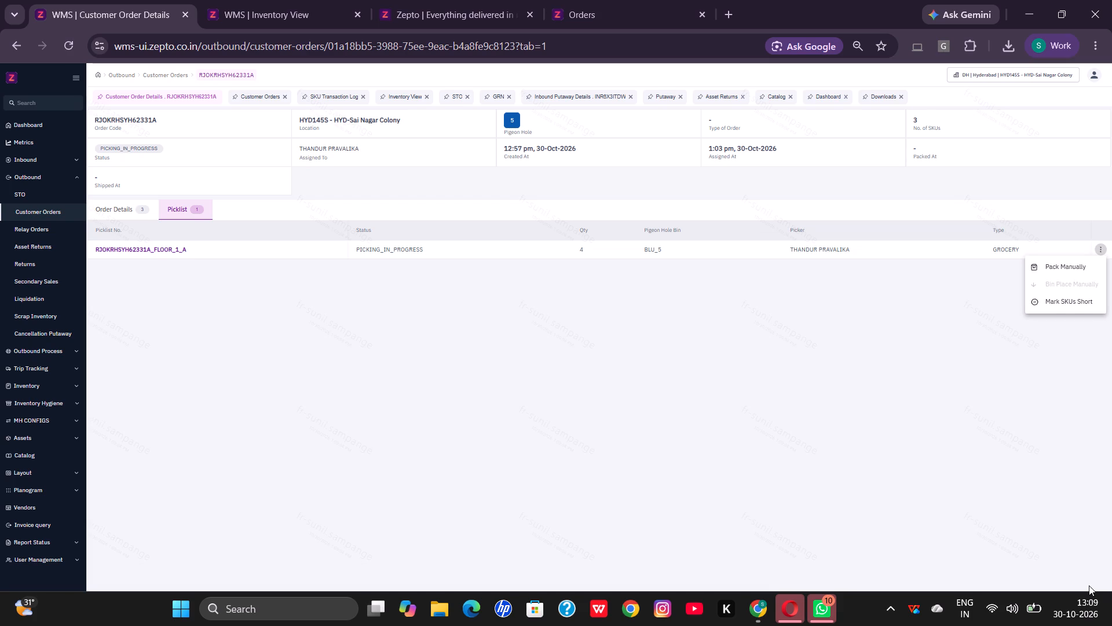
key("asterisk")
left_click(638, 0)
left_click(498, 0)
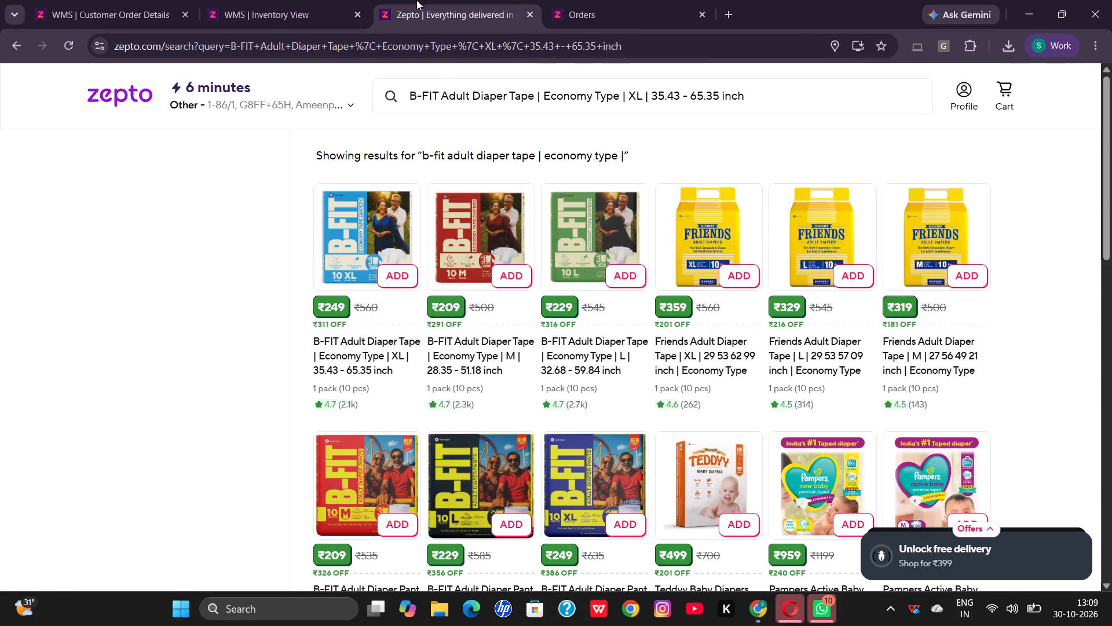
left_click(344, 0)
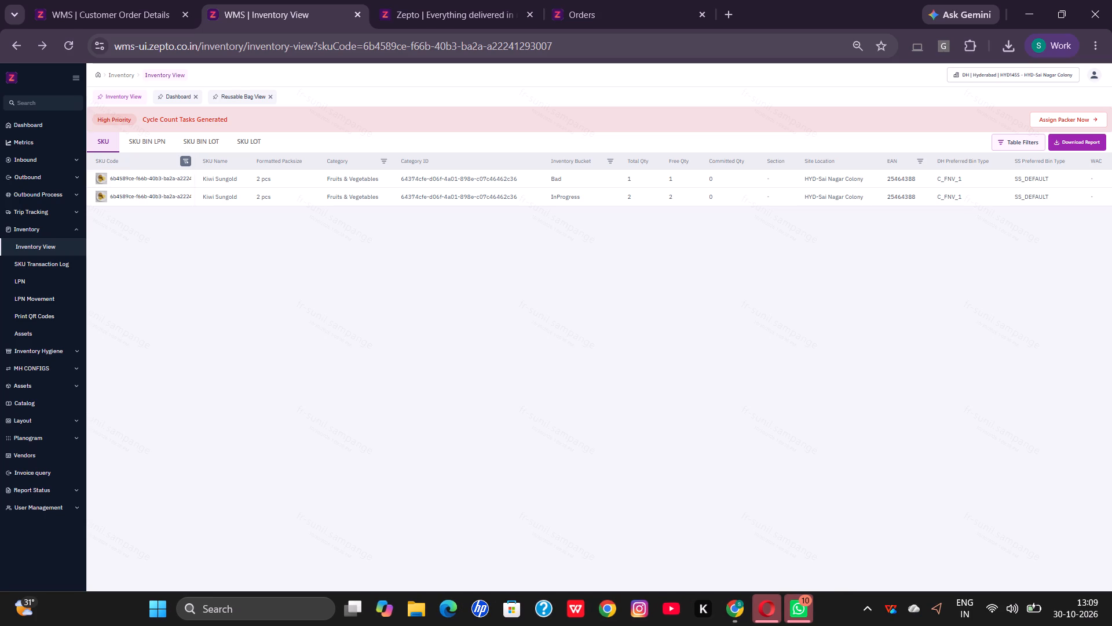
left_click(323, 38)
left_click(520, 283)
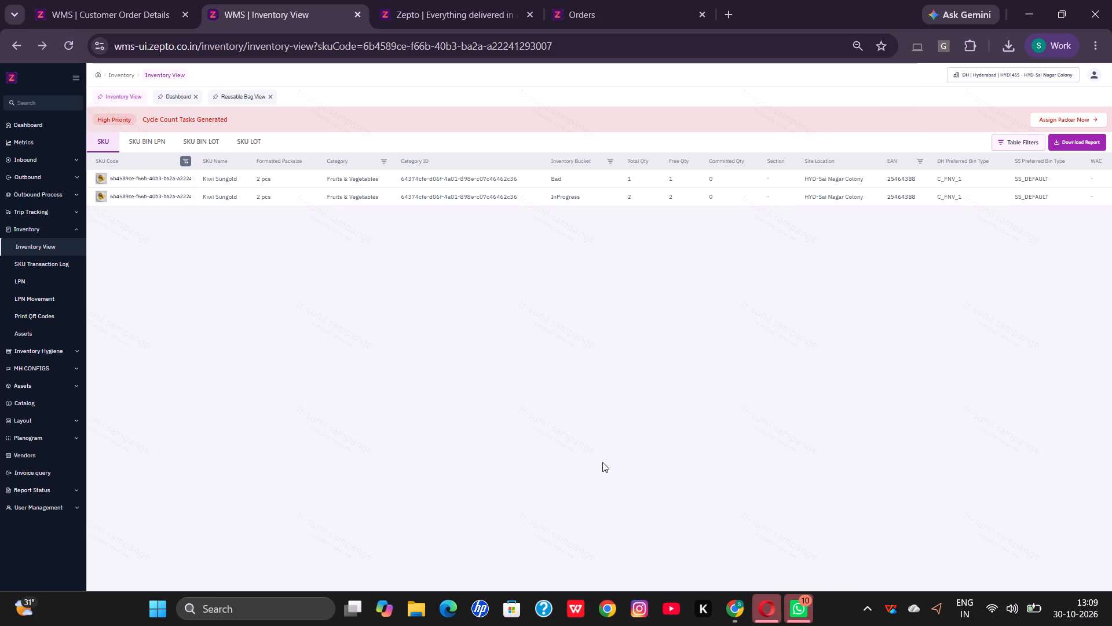
Switch to the Opera browser and quit it, closing all its open update pages.
left_click(780, 605)
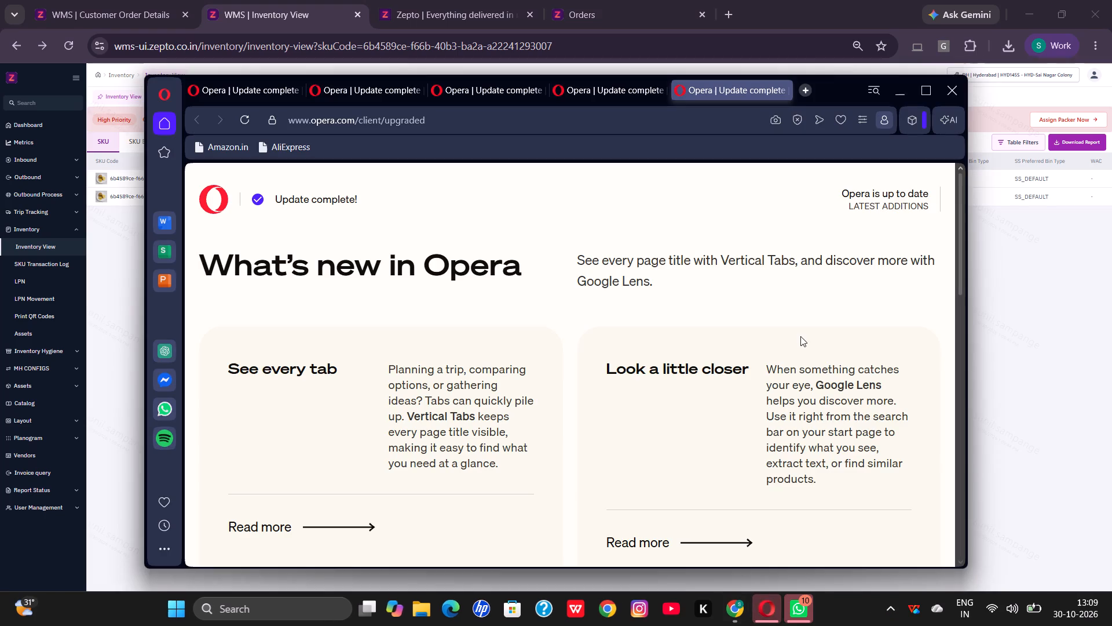
left_click(950, 90)
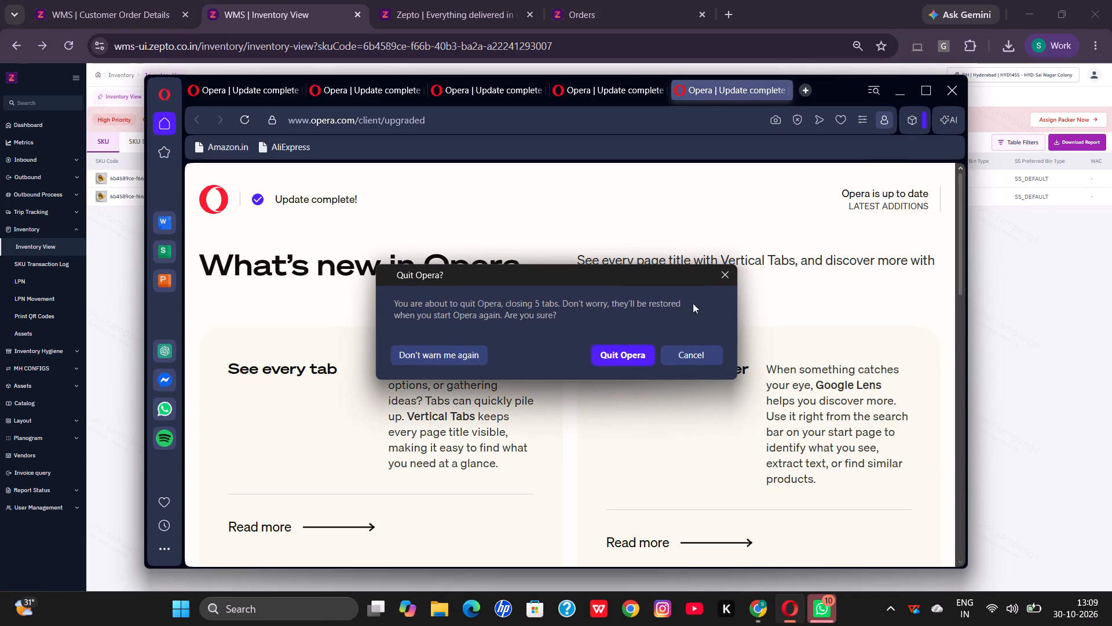
left_click(622, 354)
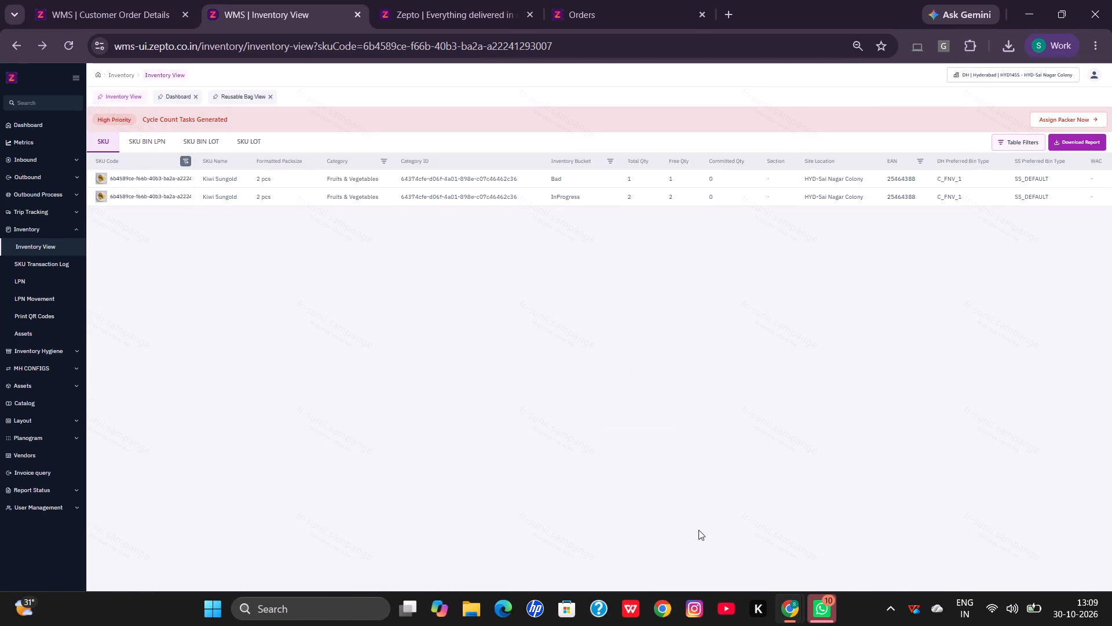
left_click(763, 617)
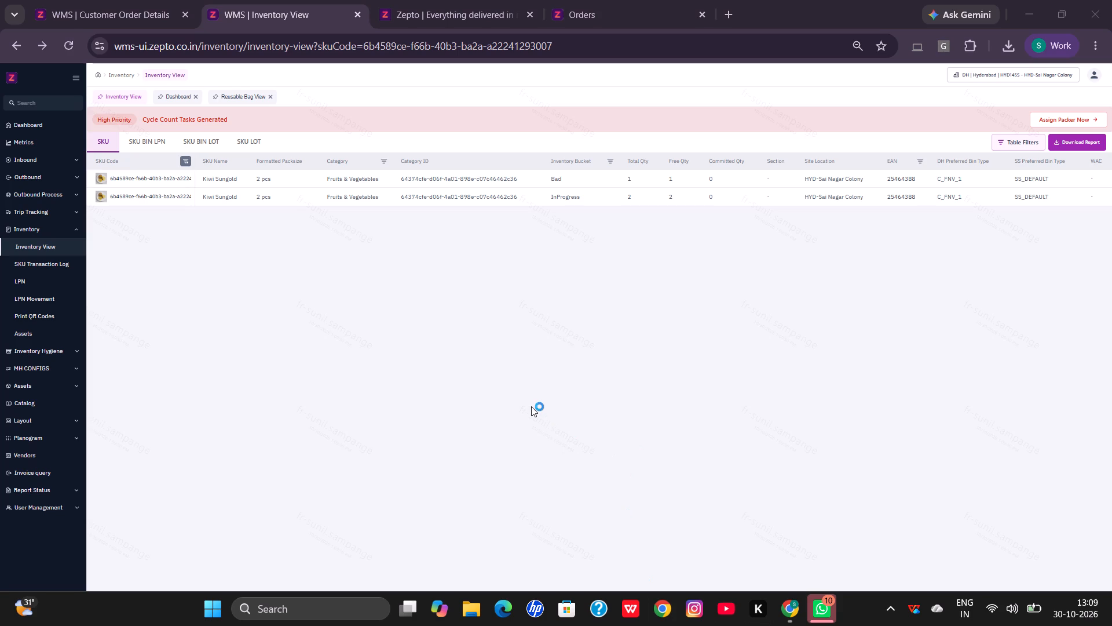
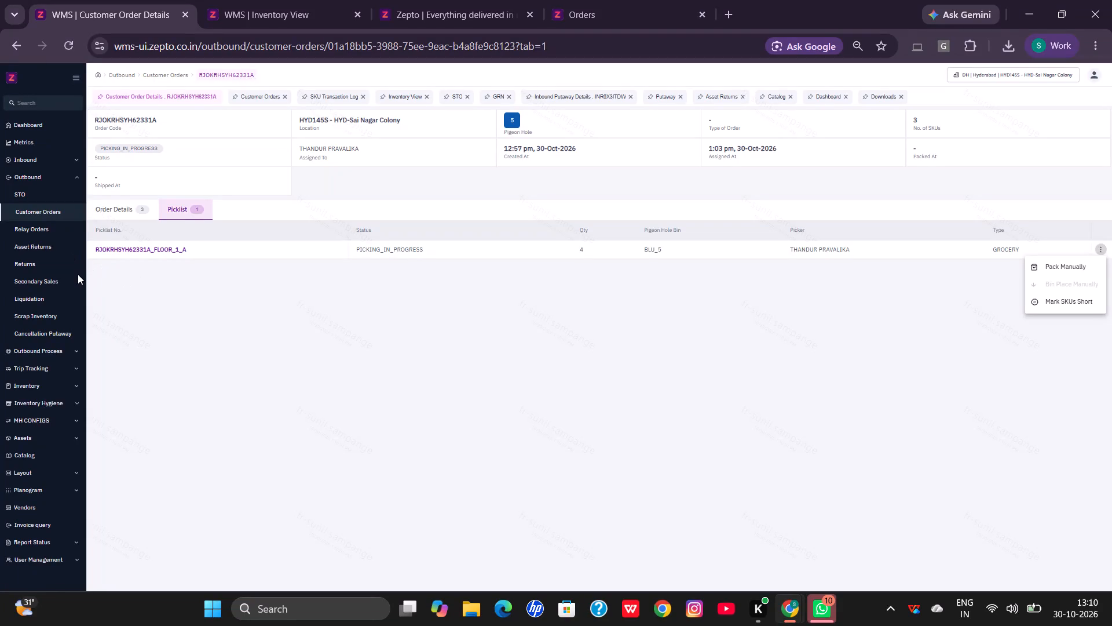
scroll(78, 274, "right", 8)
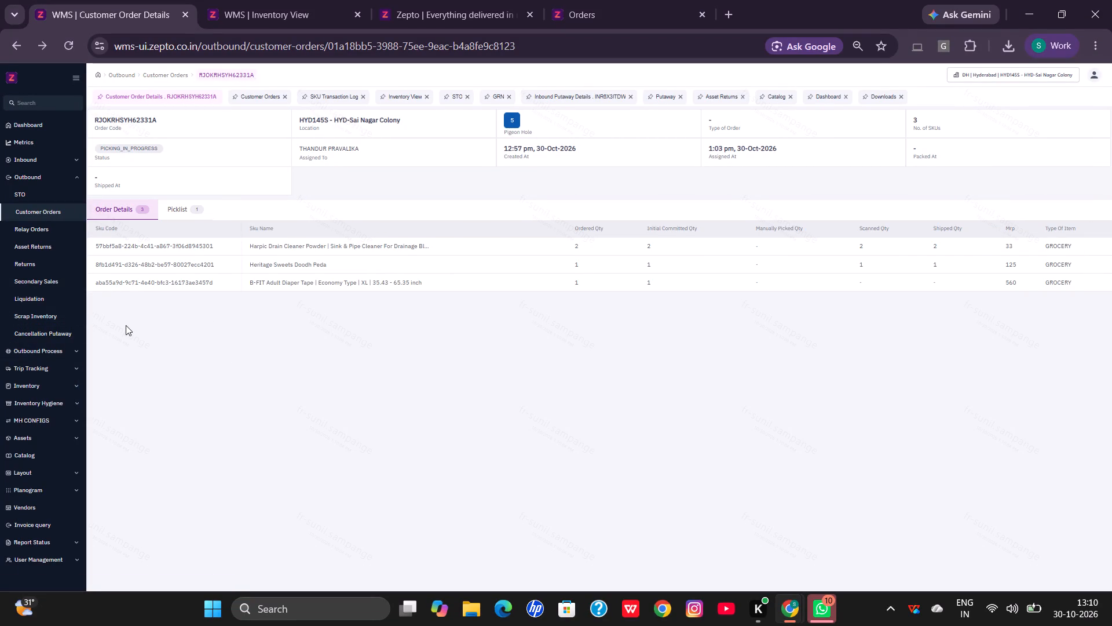
scroll(126, 325, "right", 9)
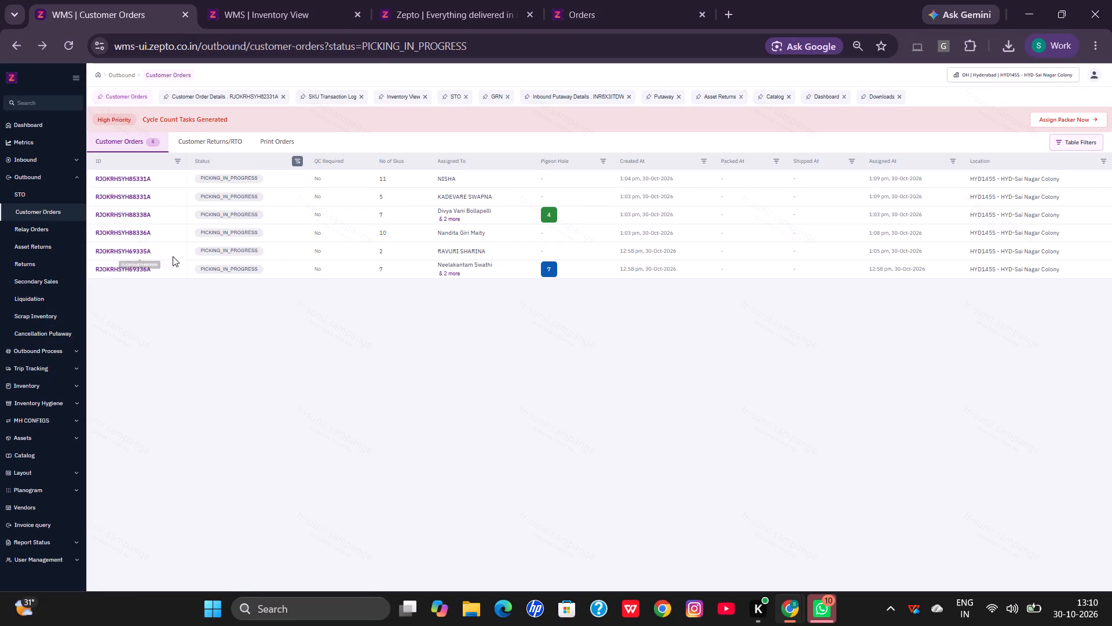
key("ctrl+r")
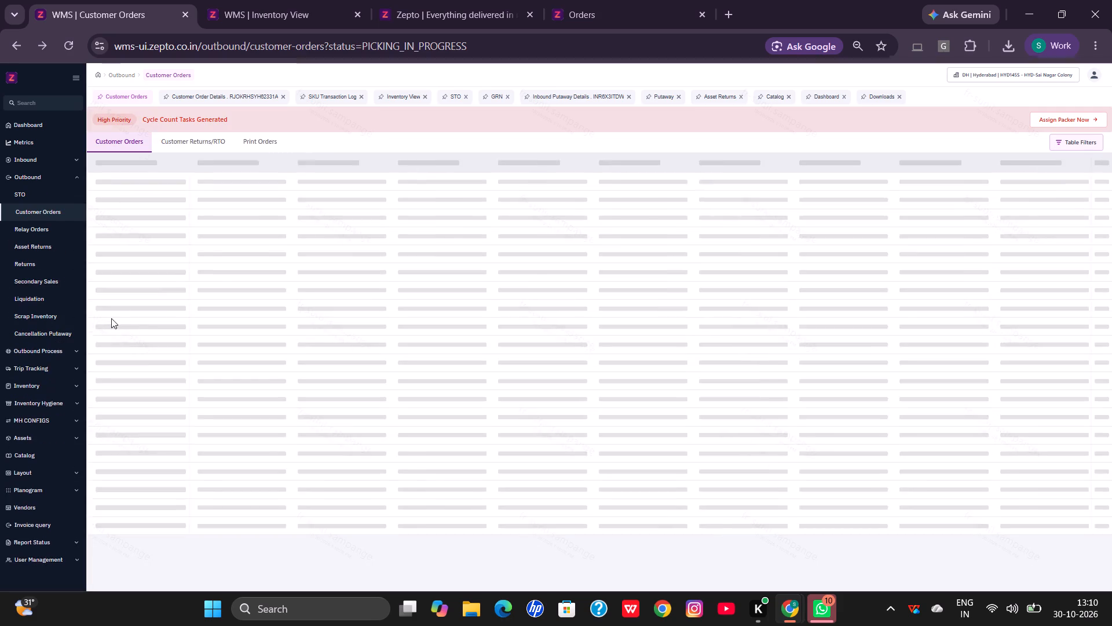
left_click(116, 269)
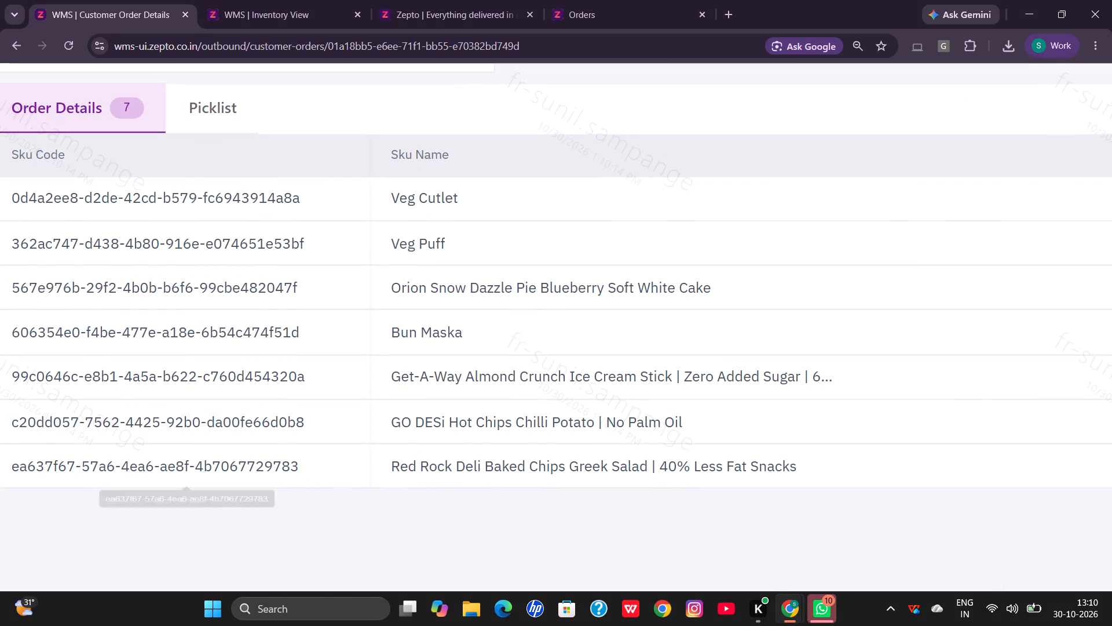
Copy the SKU code of the Get-A-Way Almond Crunch Ice Cream Stick from the order and filter the Inventory View by it.
triple_click(247, 399)
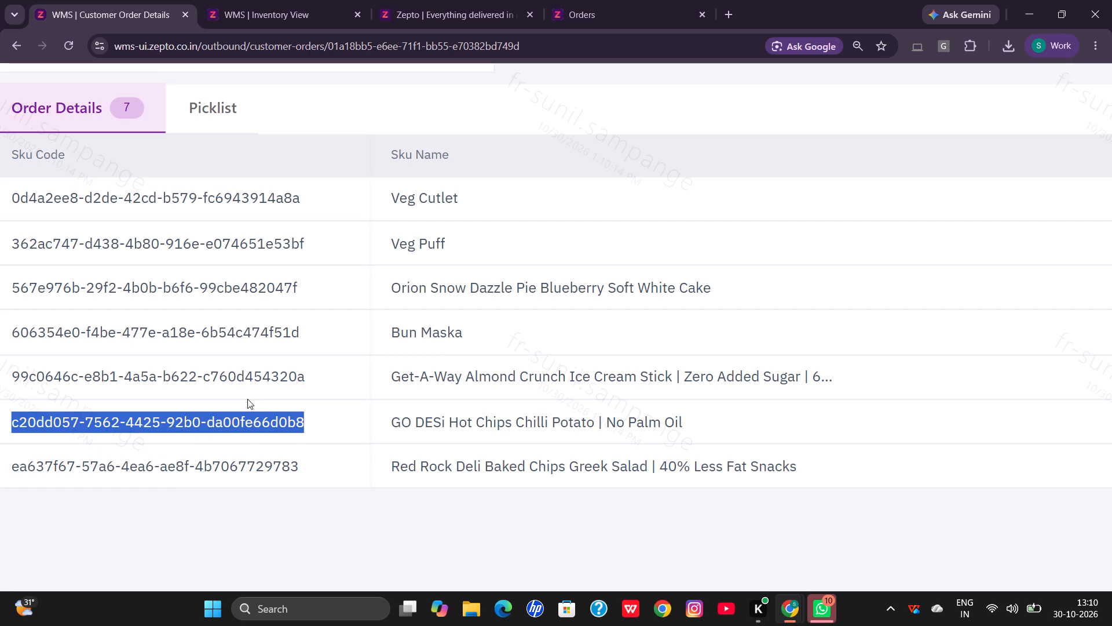
triple_click(171, 357)
key("ctrl+c")
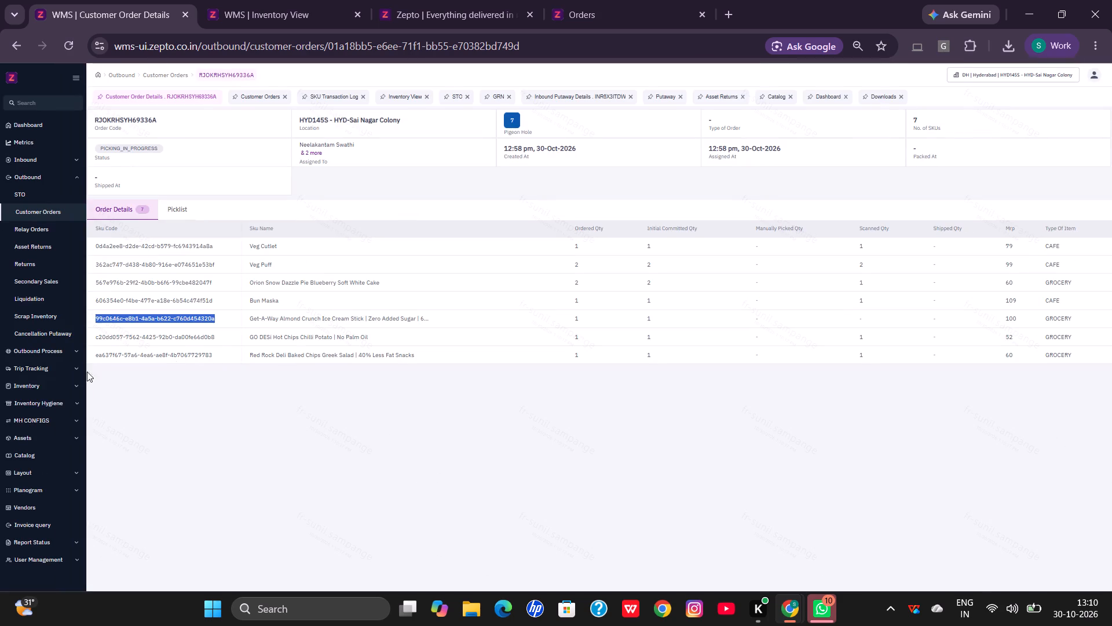
left_click(25, 393, "ctrl")
left_click(25, 396)
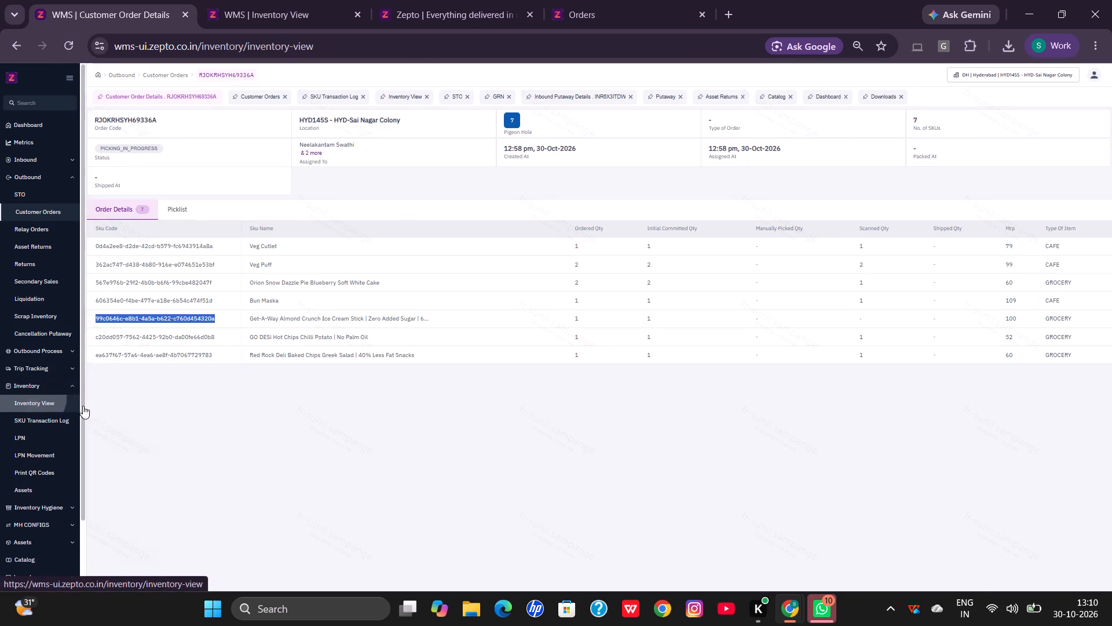
left_click(169, 158)
key("ctrl+v")
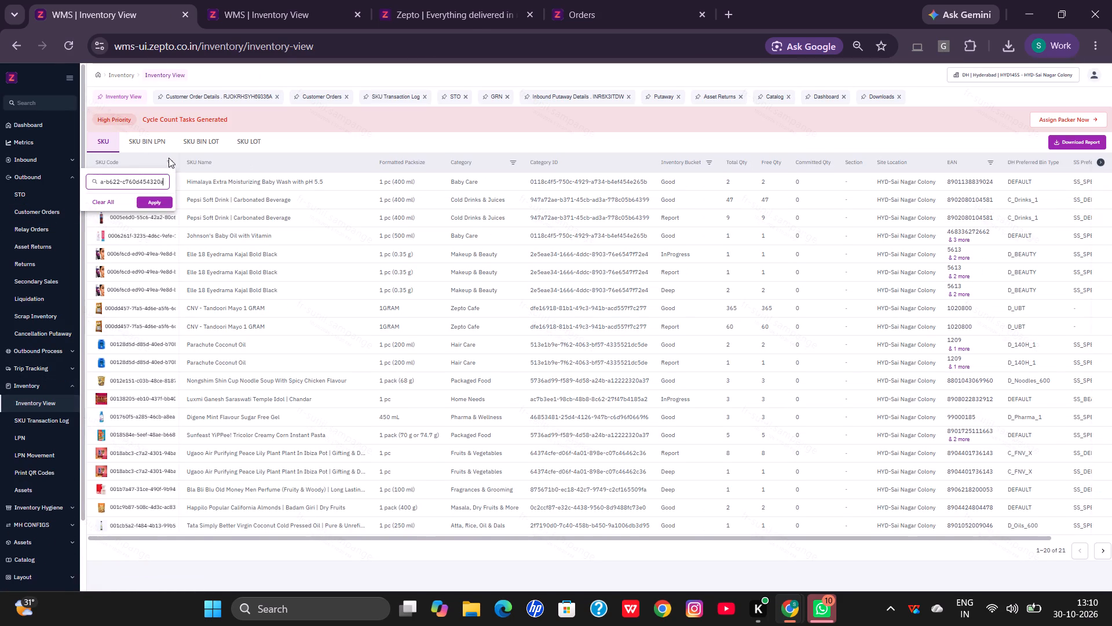
key("ctrl+Return")
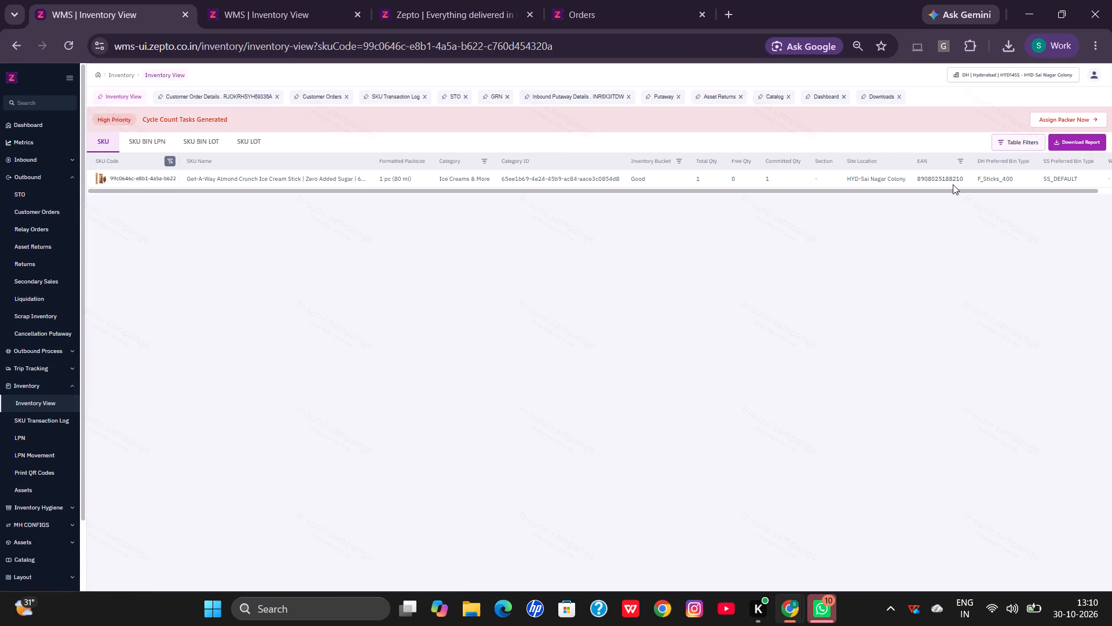
triple_click(953, 184, "ctrl")
key("ctrl+c")
right_click(824, 249, "ctrl")
left_click(864, 481, "ctrl")
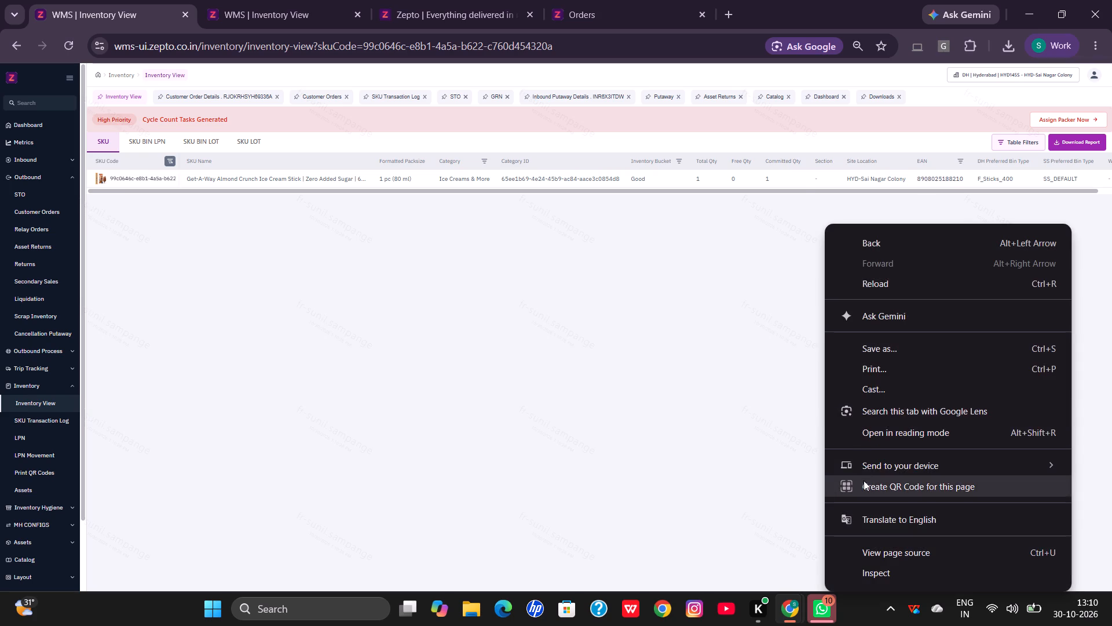
key("ctrl+v")
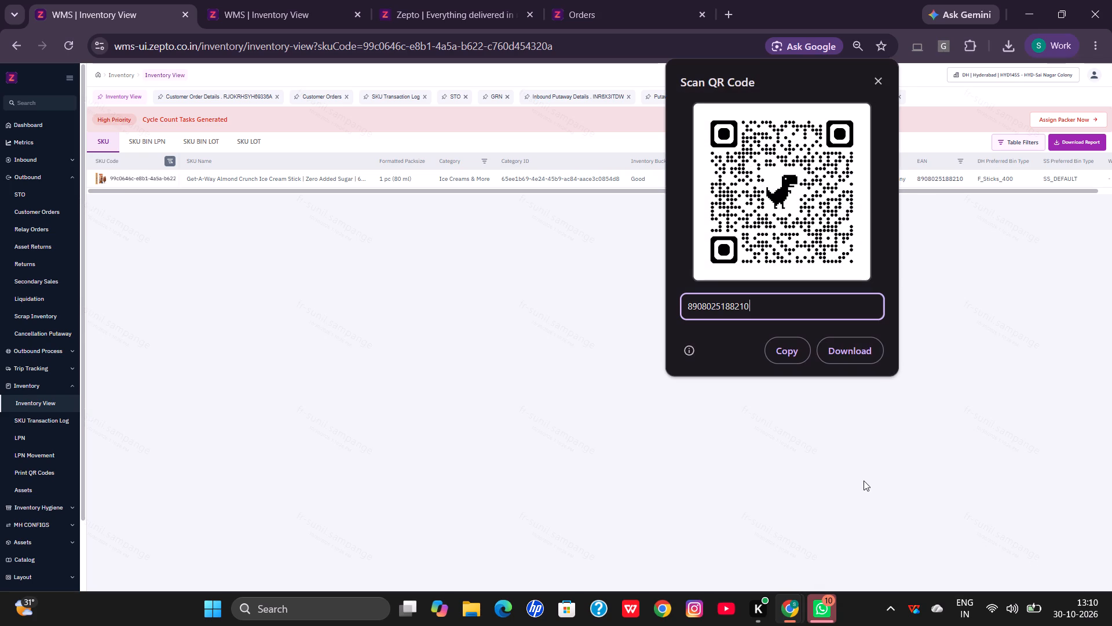
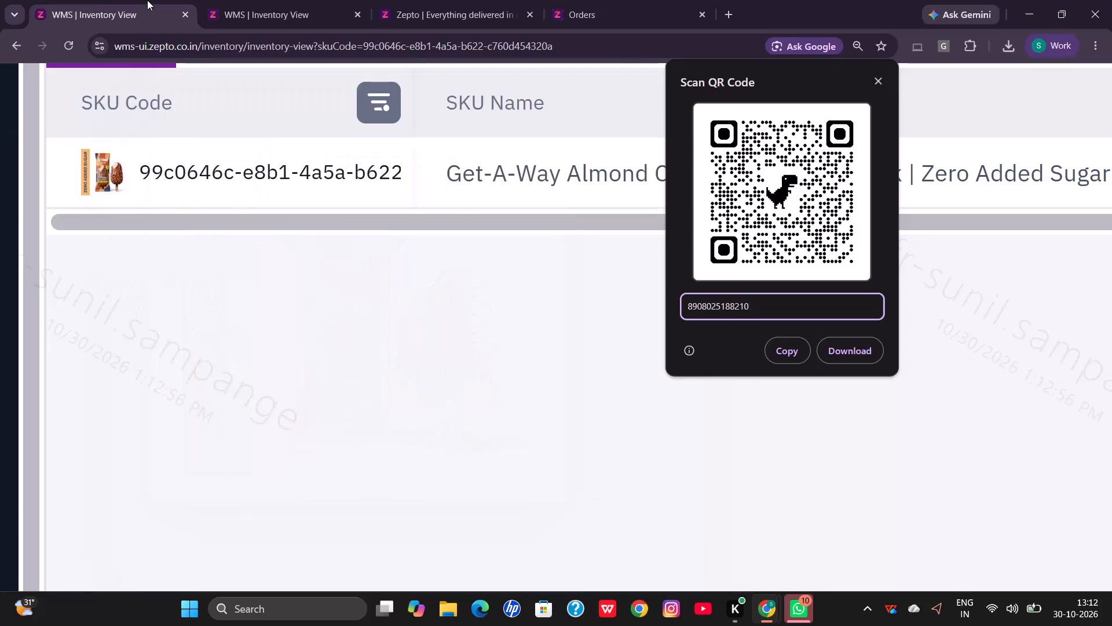
In the second Inventory View, show the SKU BIN LPN inventory and filter the Bin column by REINVENTORYBIN.
left_click(236, 0)
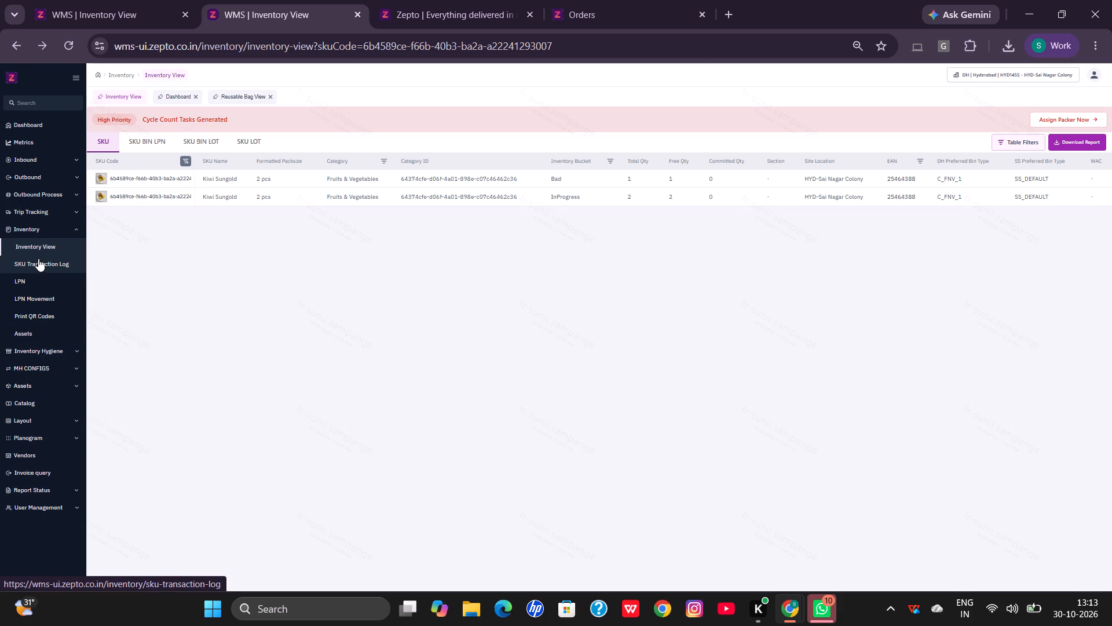
left_click(151, 141)
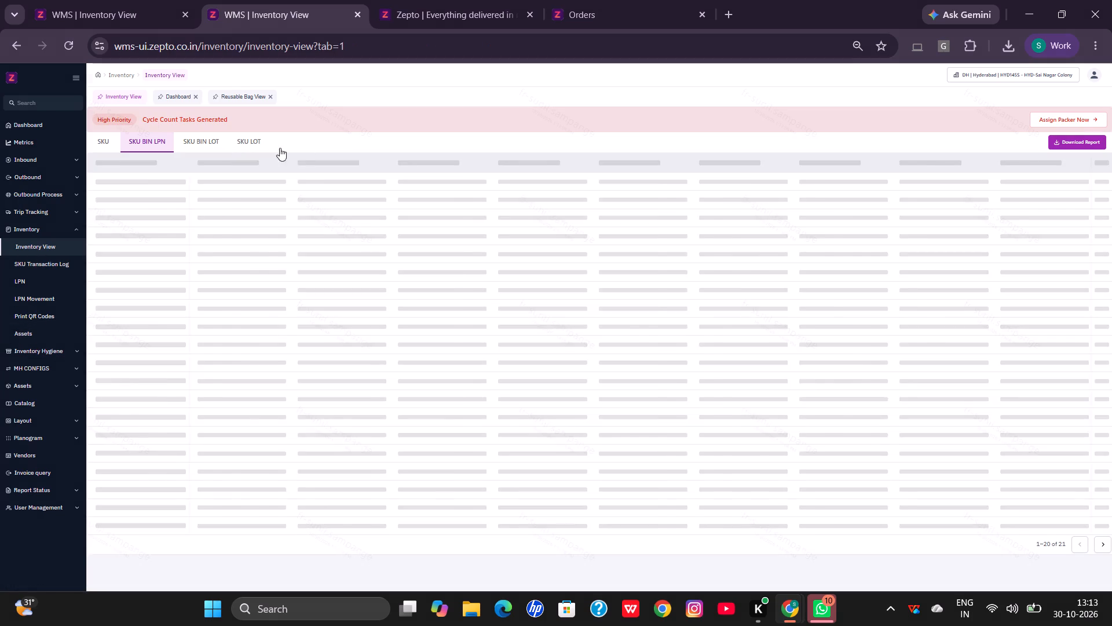
left_click(484, 156)
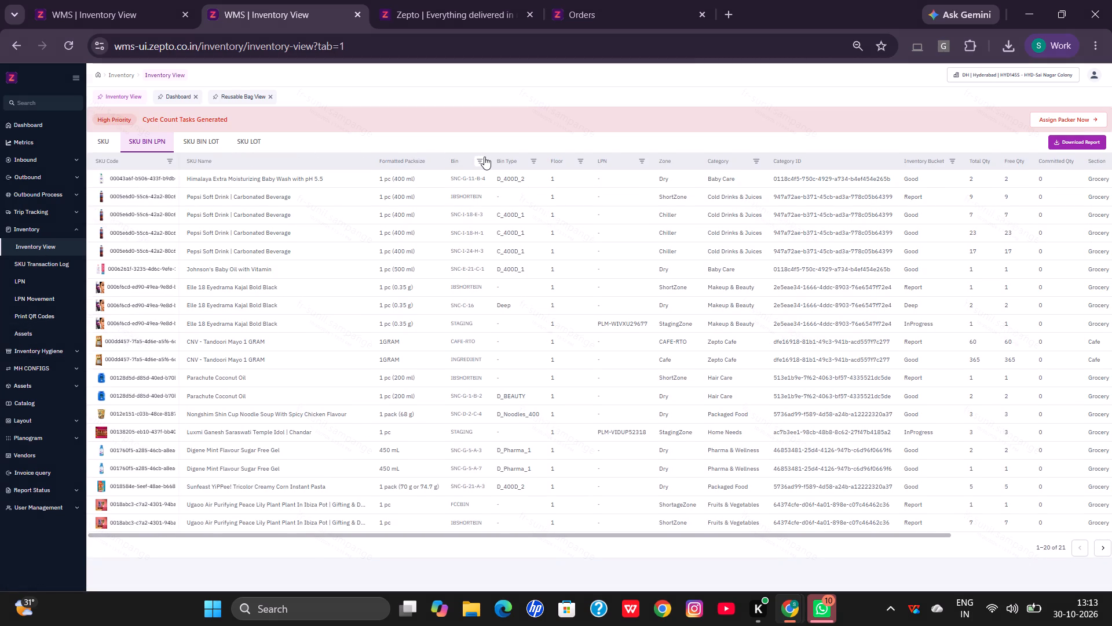
type("bi")
key("BackSpace")
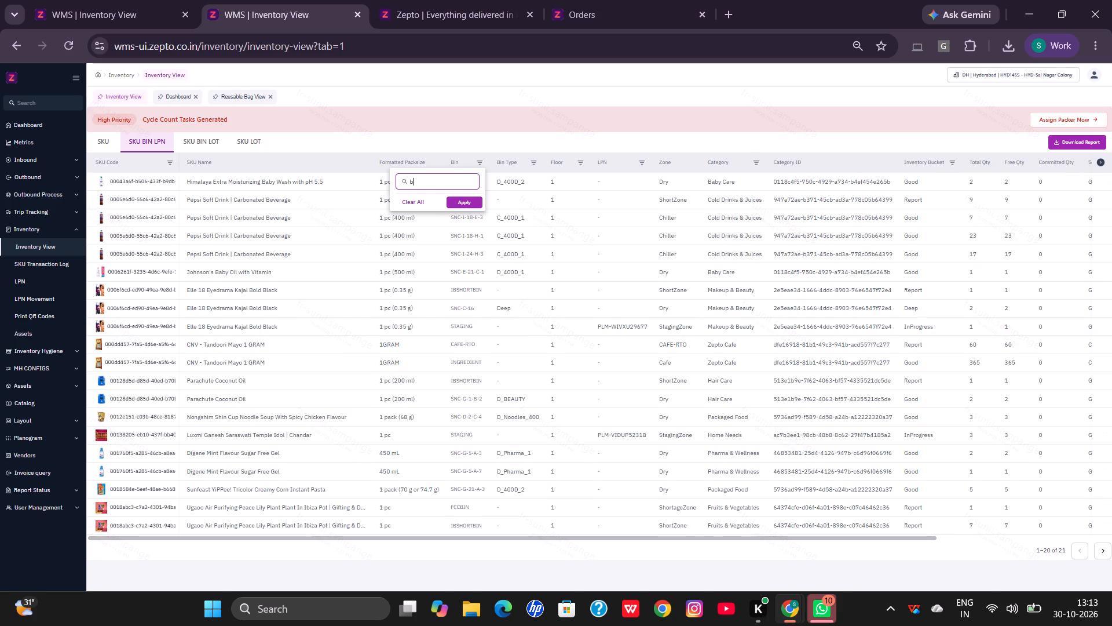
key("BackSpace")
type("re")
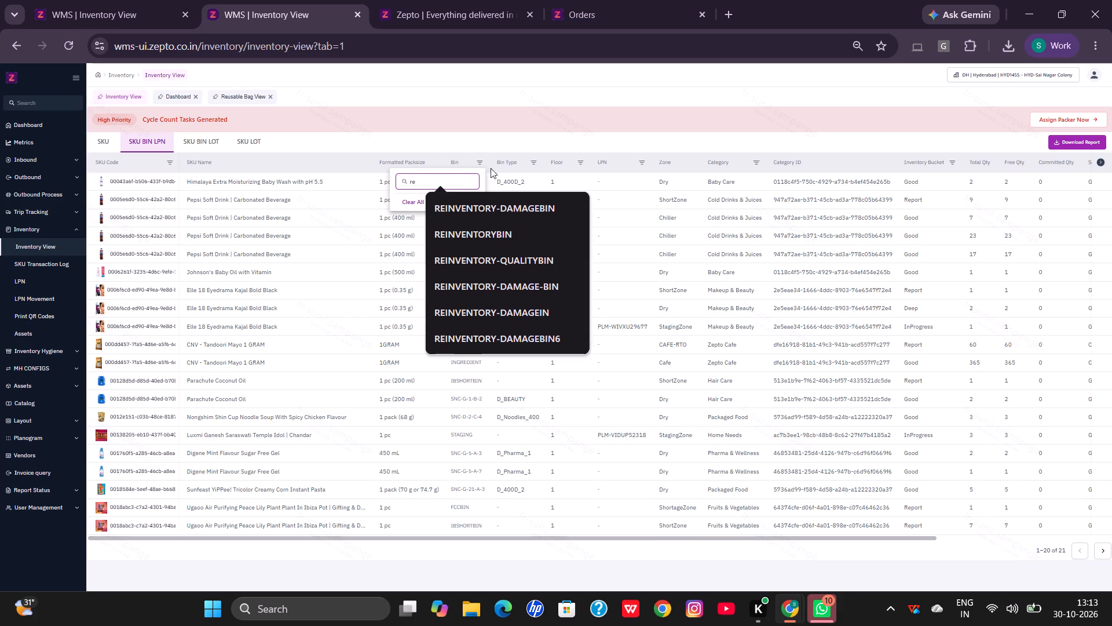
left_click(495, 243)
key("Return")
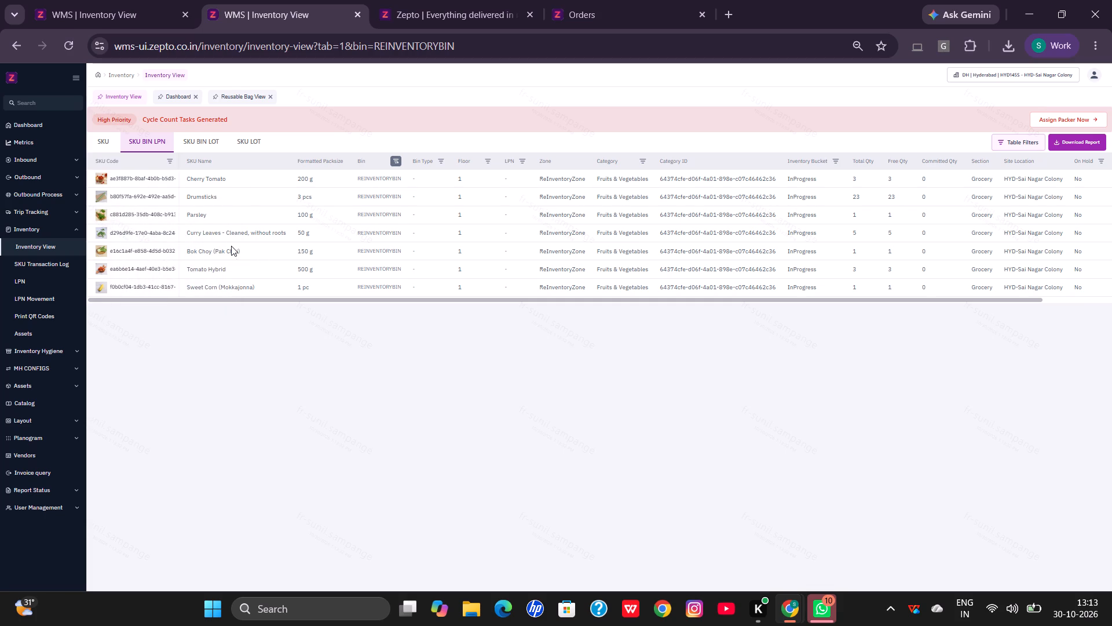
Copy the bin name from the filtered list and generate a QR code containing REINVENTORYBIN.
triple_click(389, 213)
key("ctrl+c")
right_click(470, 304)
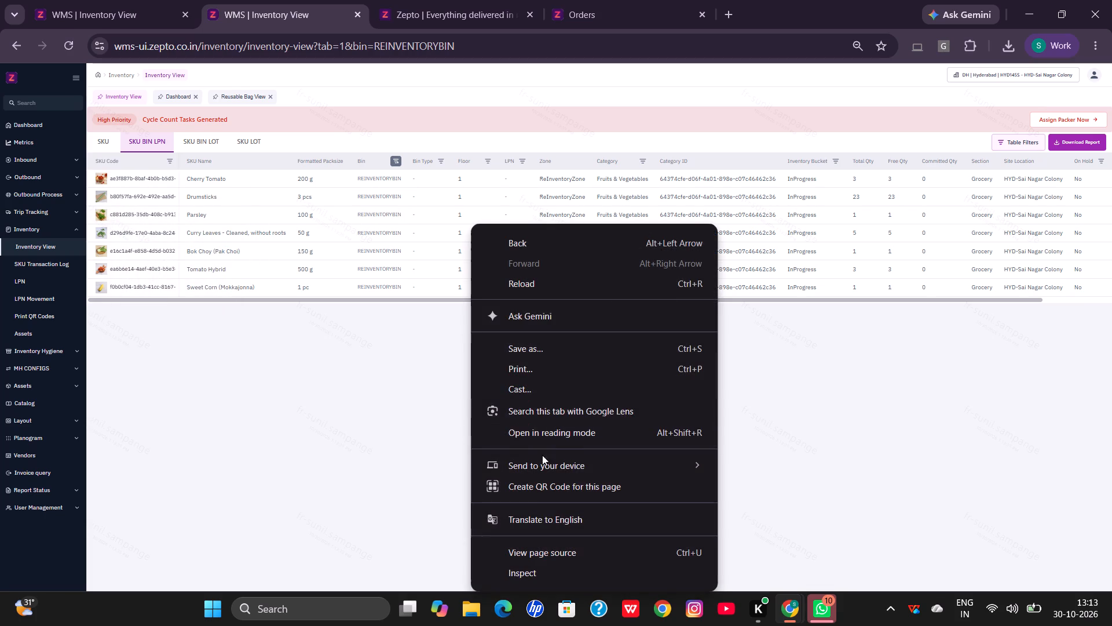
left_click(532, 492)
key("ctrl+v")
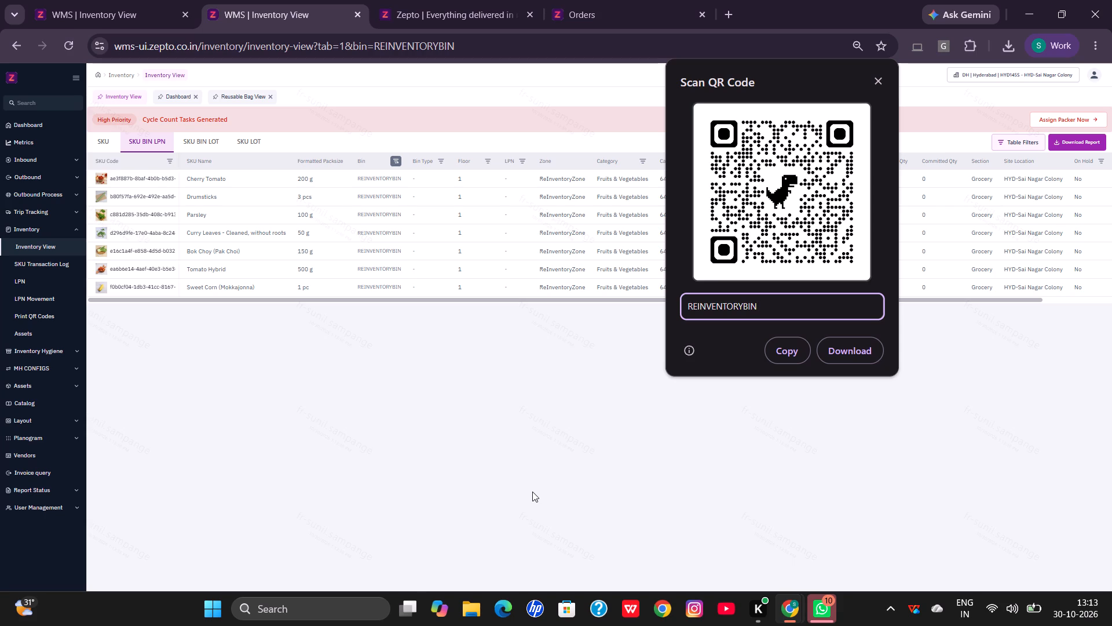
double_click(532, 492, "ctrl")
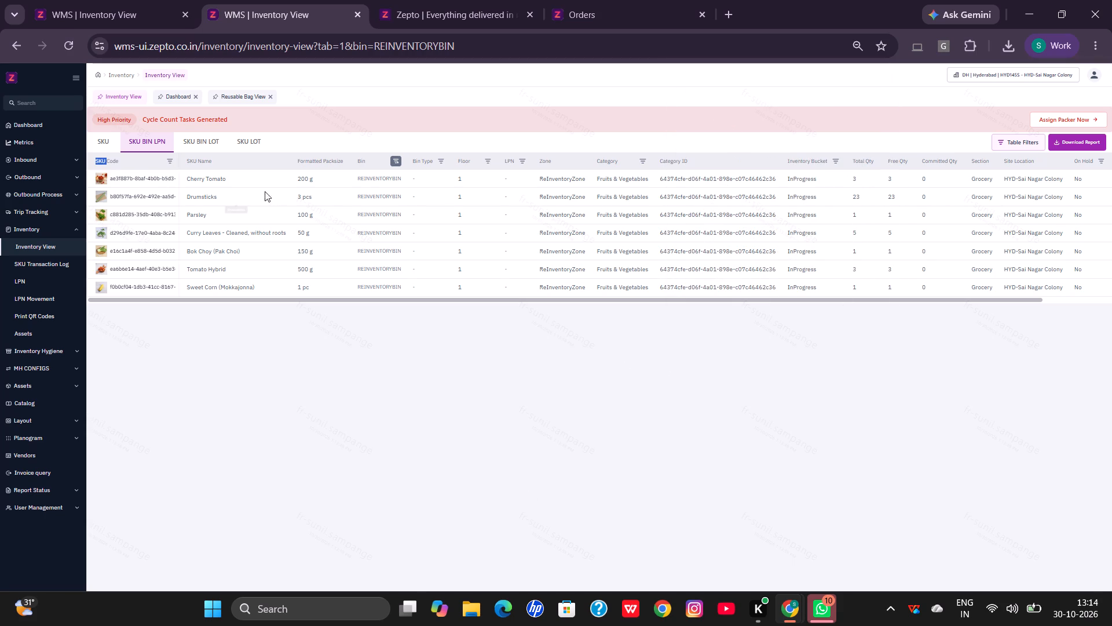
Copy the SKU code of Drumsticks from the REINVENTORYBIN list.
triple_click(170, 192, "ctrl")
key("ctrl+c")
key("ctrl+c")
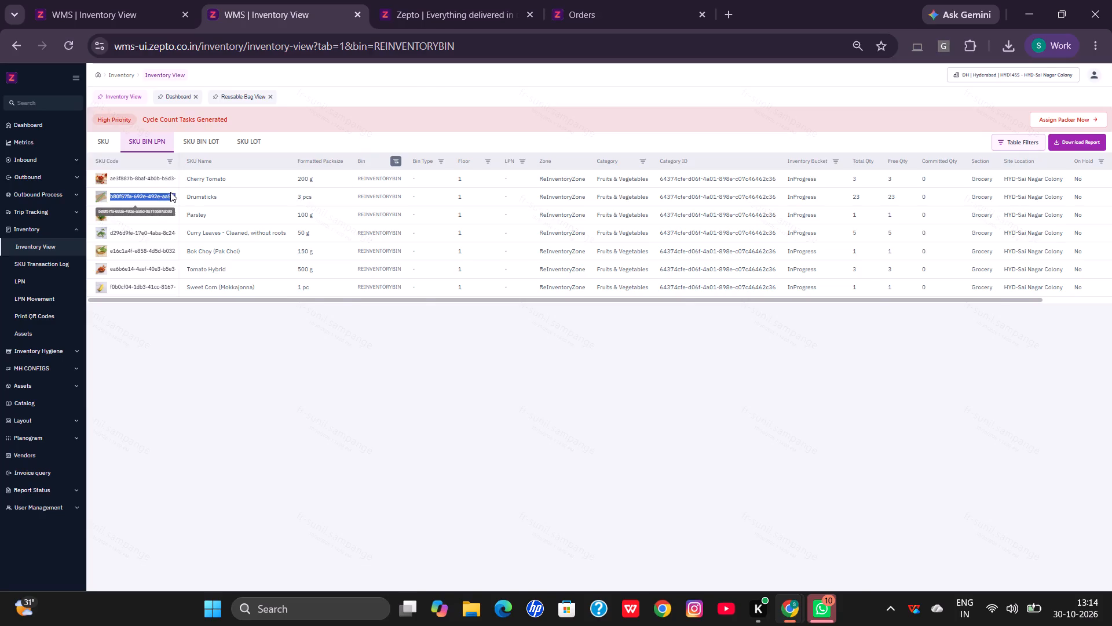
Close the Zepto product search page and the Orders page.
key("ctrl+Tab")
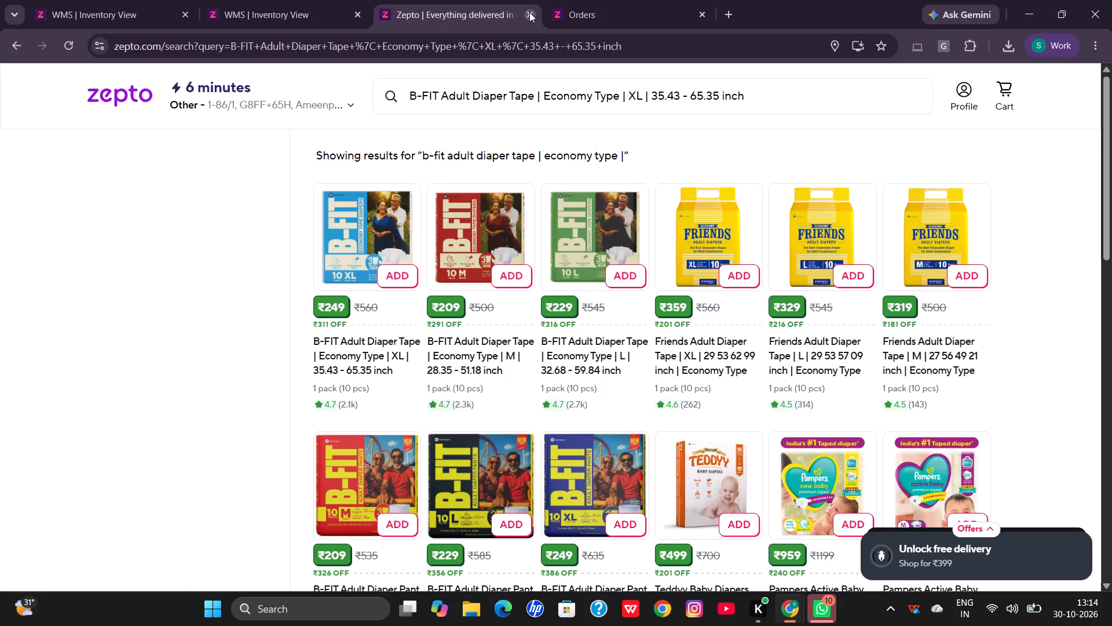
left_click(529, 12)
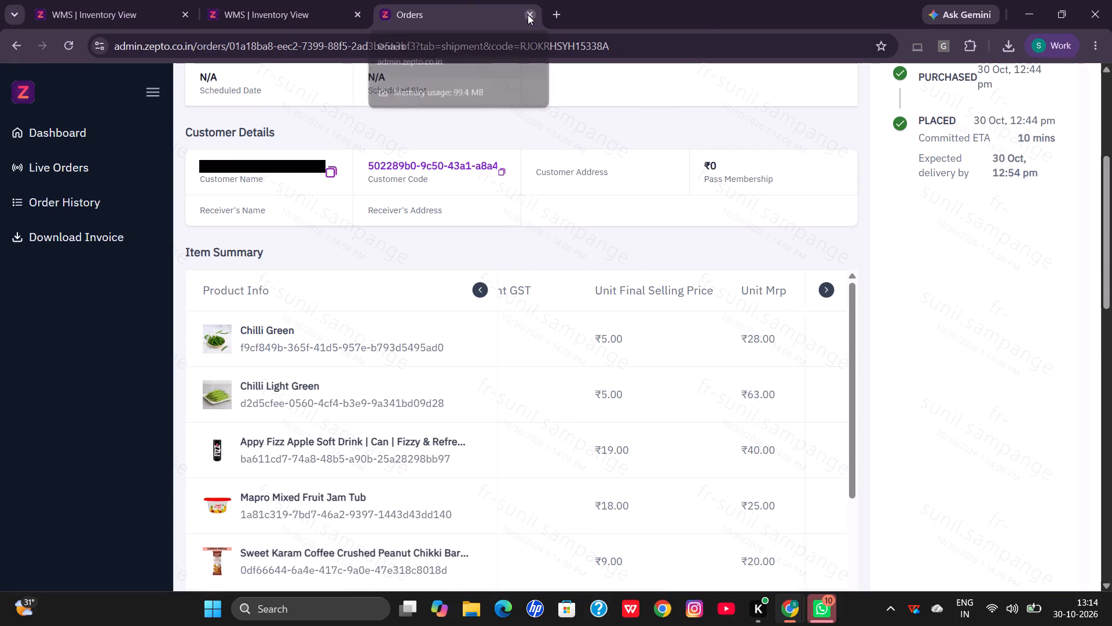
left_click(528, 14)
Filter the SKU-level Inventory View by the copied Drumsticks SKU code, replacing the ice cream stick's code.
key("ctrl+Tab")
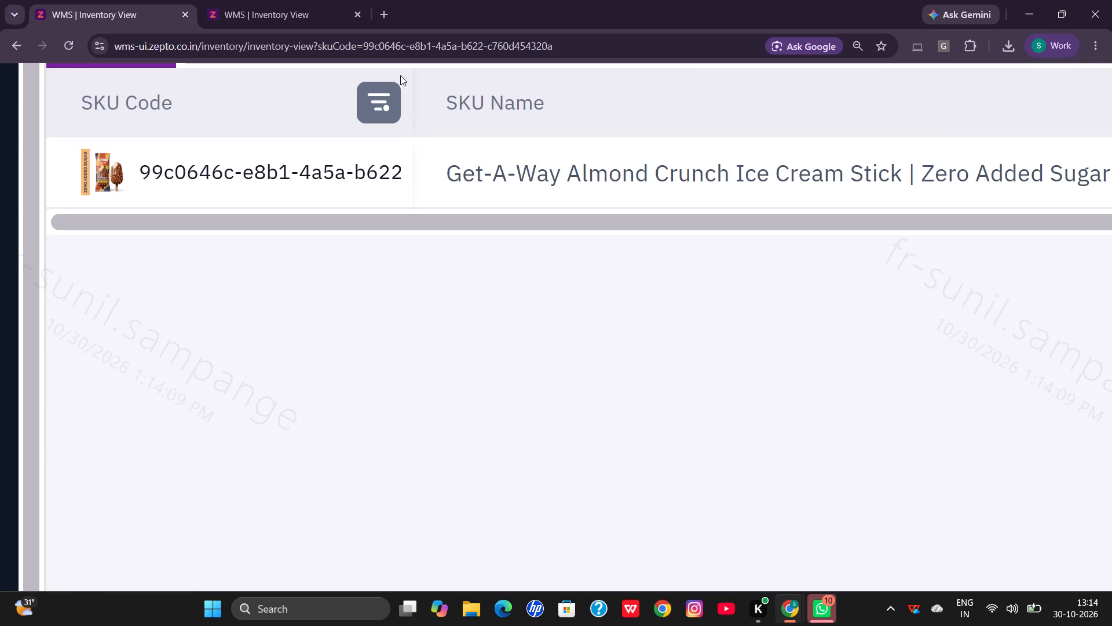
scroll(349, 246, "up", 4)
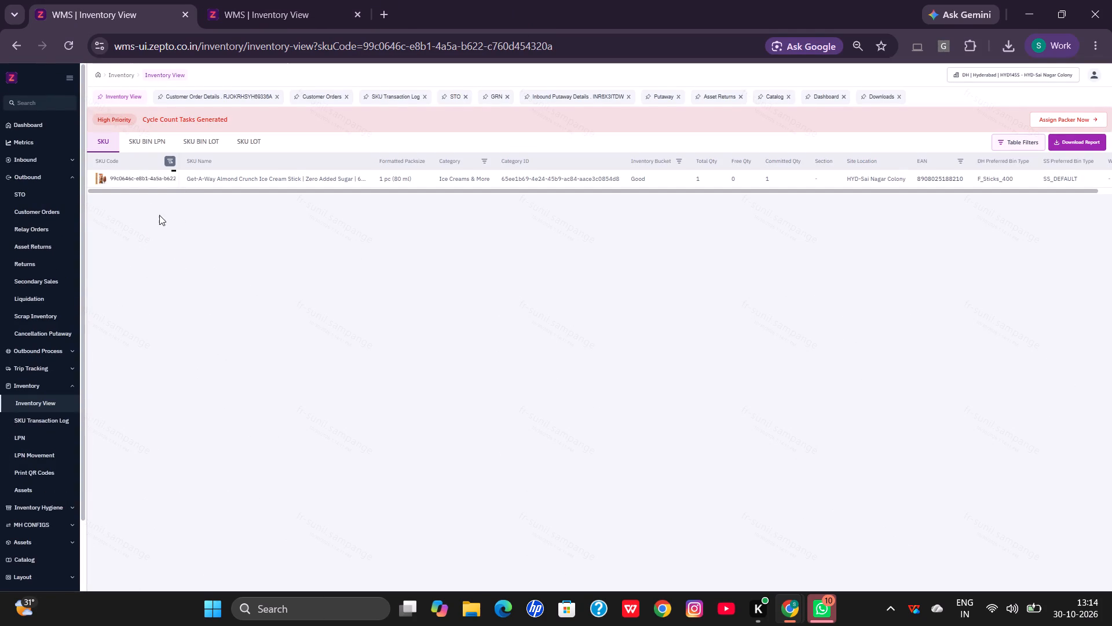
left_click(173, 158, "ctrl")
key("ctrl+a")
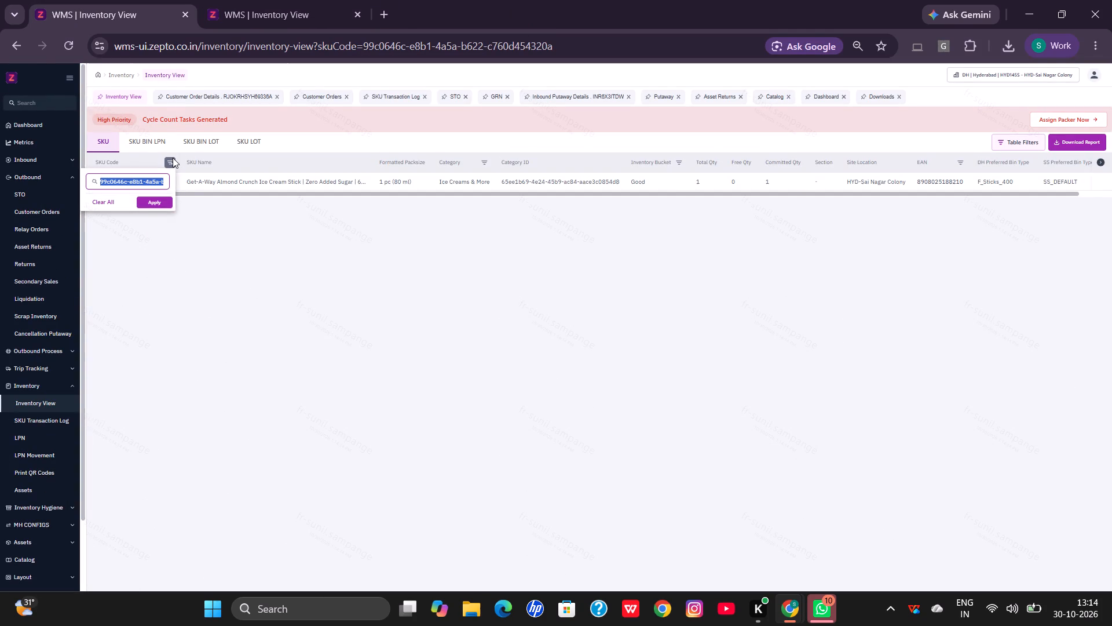
key("ctrl+v")
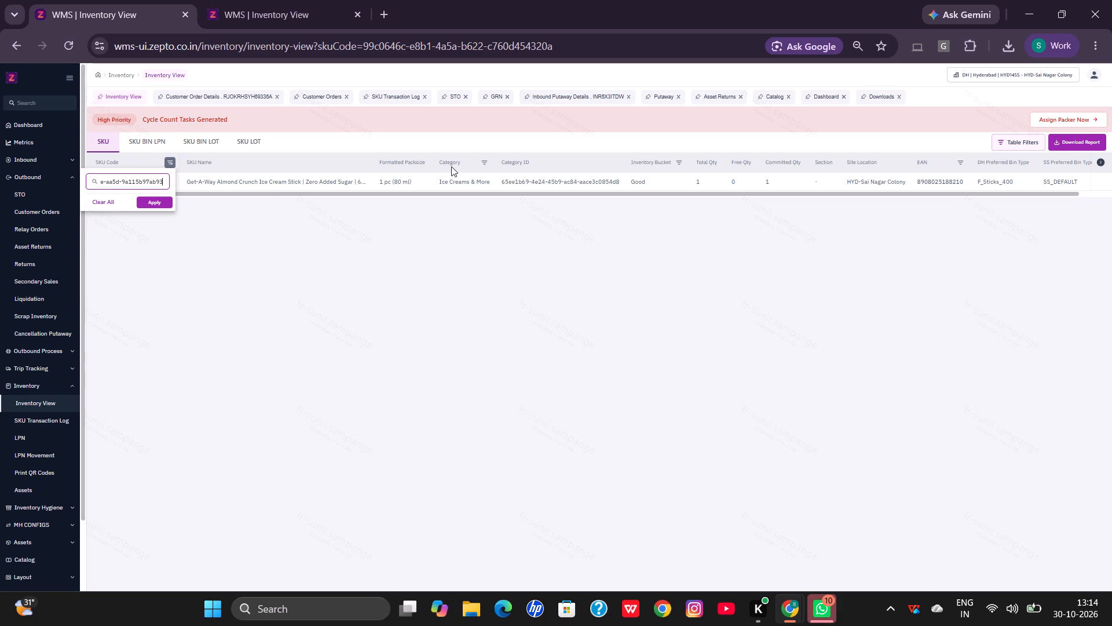
key("Return")
Copy the EAN of Drumsticks and generate a QR code containing 45970526.
double_click(884, 182, "ctrl")
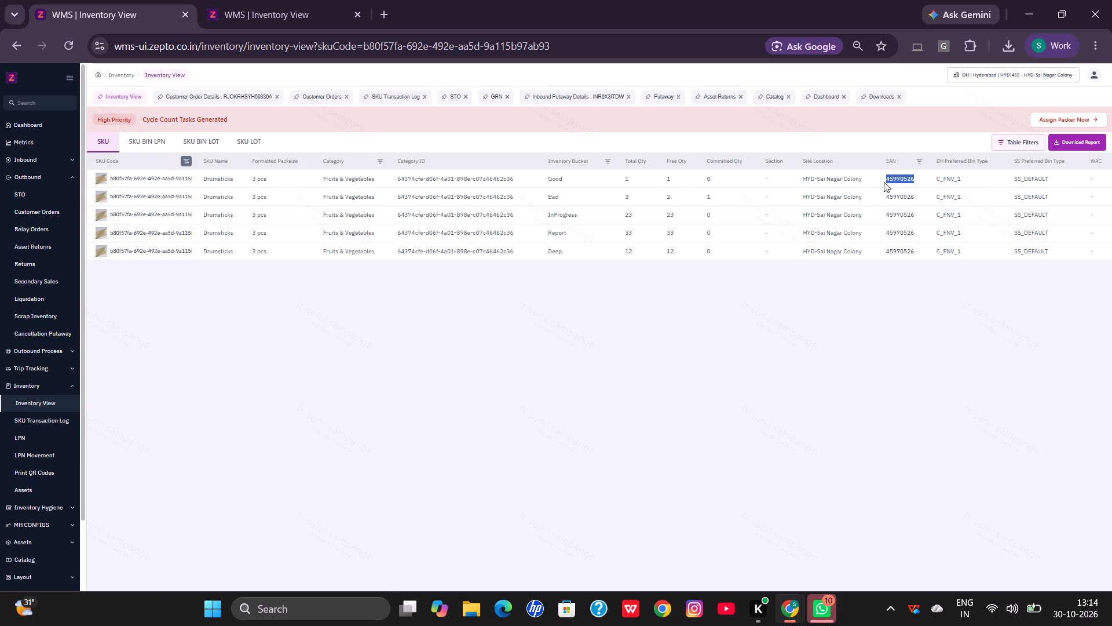
key("ctrl+c")
key("ctrl+c")
right_click(829, 252, "ctrl")
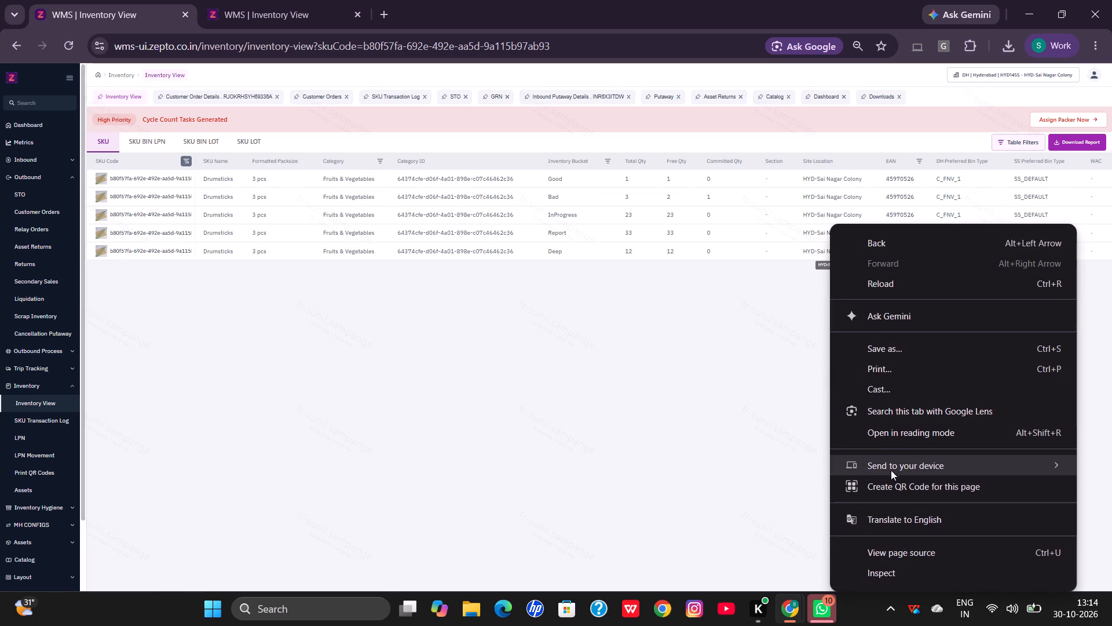
left_click(890, 482, "ctrl")
key("ctrl+v")
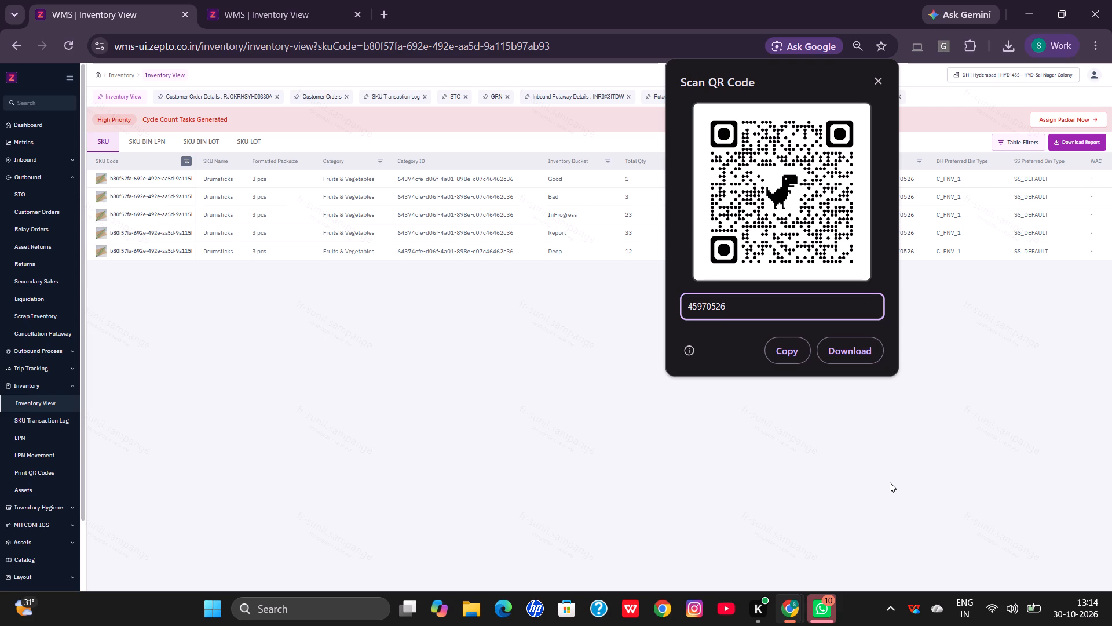
Reload the REINVENTORYBIN inventory list and generate a QR code containing the bin name REINVENTORYBIN again.
key("ctrl+Tab")
key("ctrl+r")
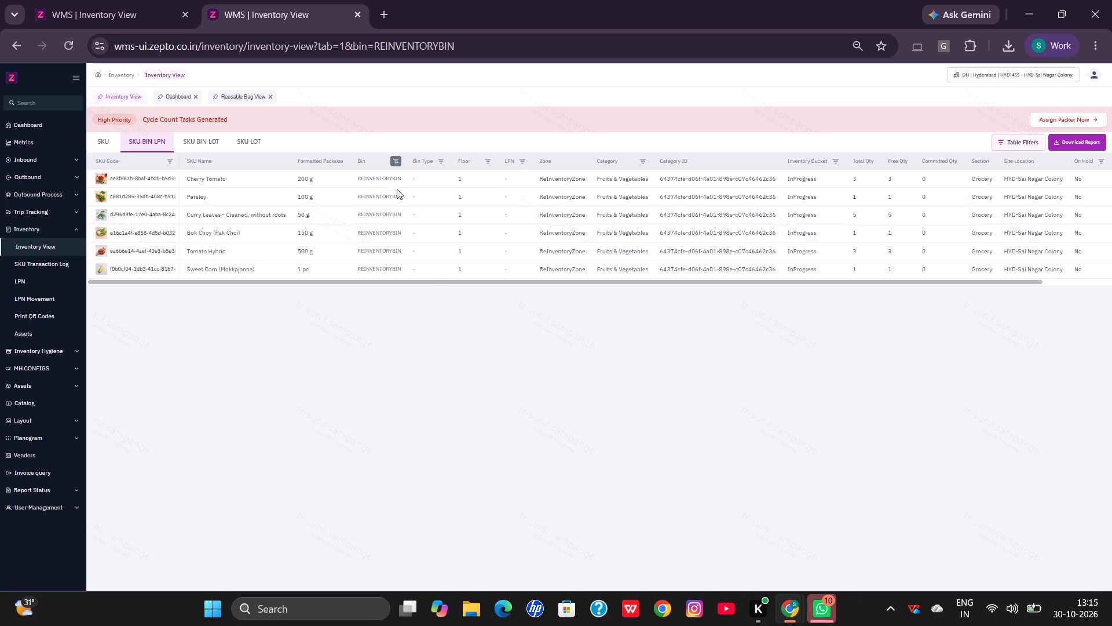
triple_click(386, 176, "ctrl")
key("ctrl+c")
key("ctrl+c")
right_click(433, 254, "ctrl")
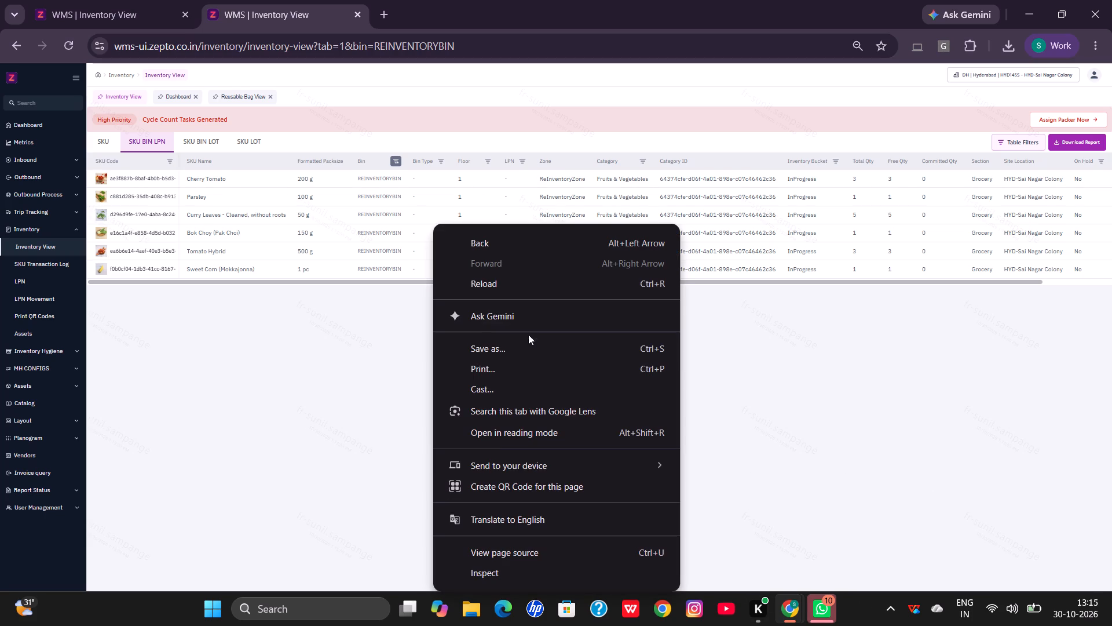
left_click(505, 476, "ctrl")
key("ctrl+v")
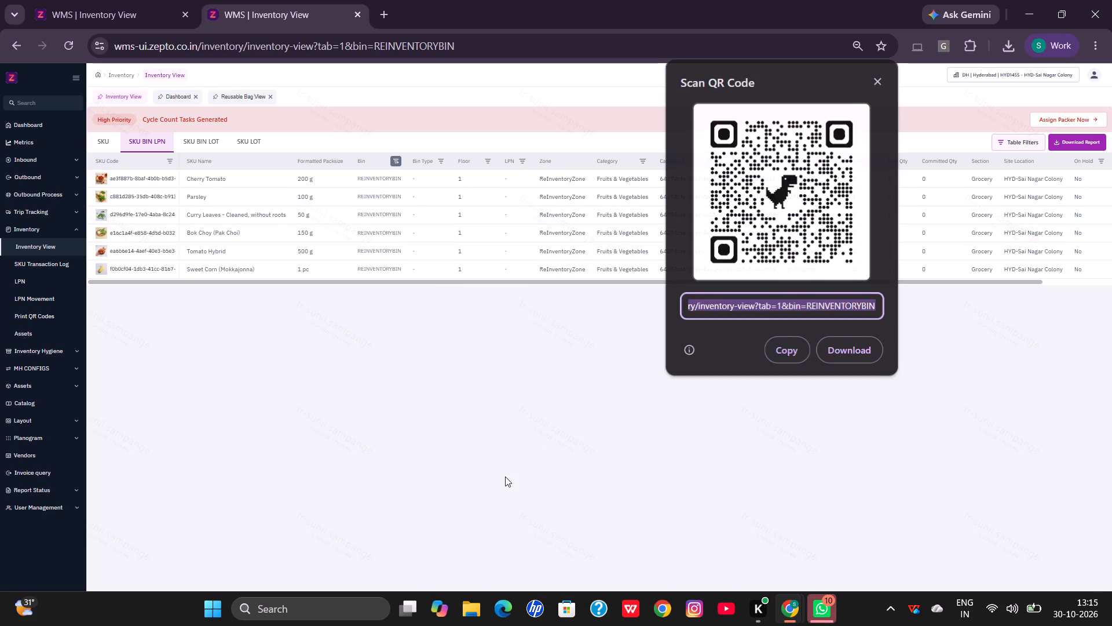
key("ctrl+v")
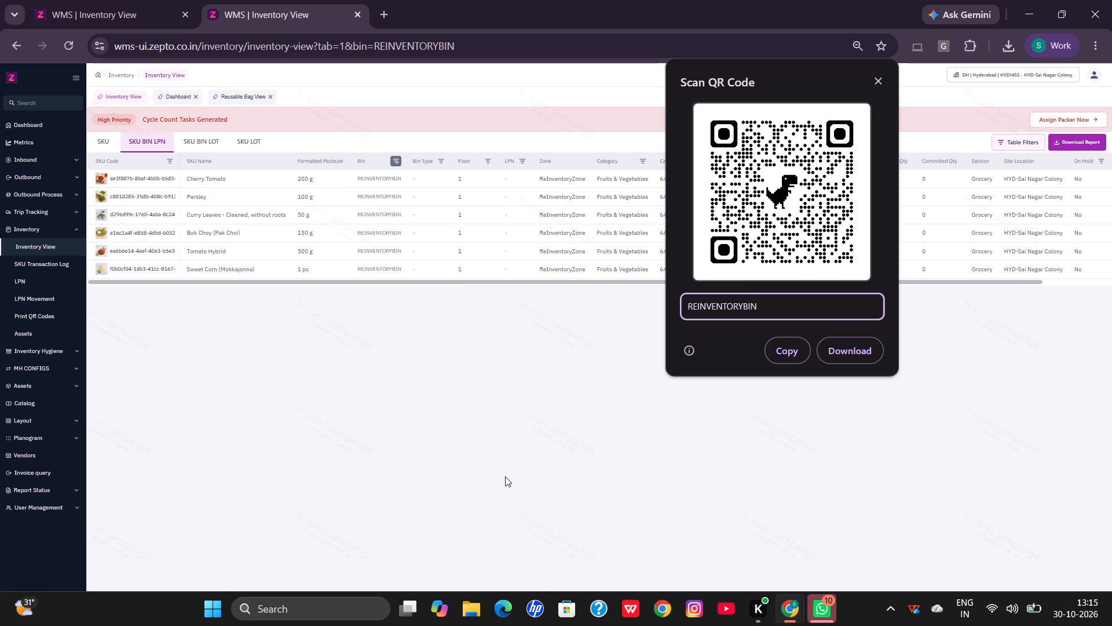
left_click_drag(505, 476, 82, 371, "ctrl")
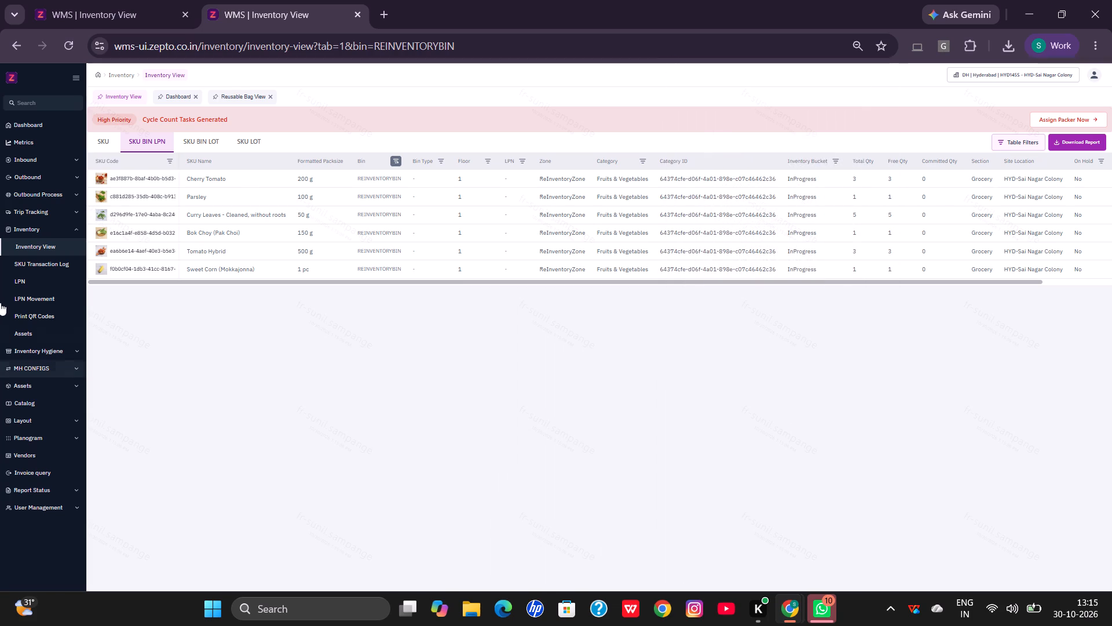
Copy the Cherry Tomato SKU code from the bin list and filter the SKU-level Inventory View by it.
triple_click(158, 168, "ctrl")
triple_click(158, 177, "ctrl")
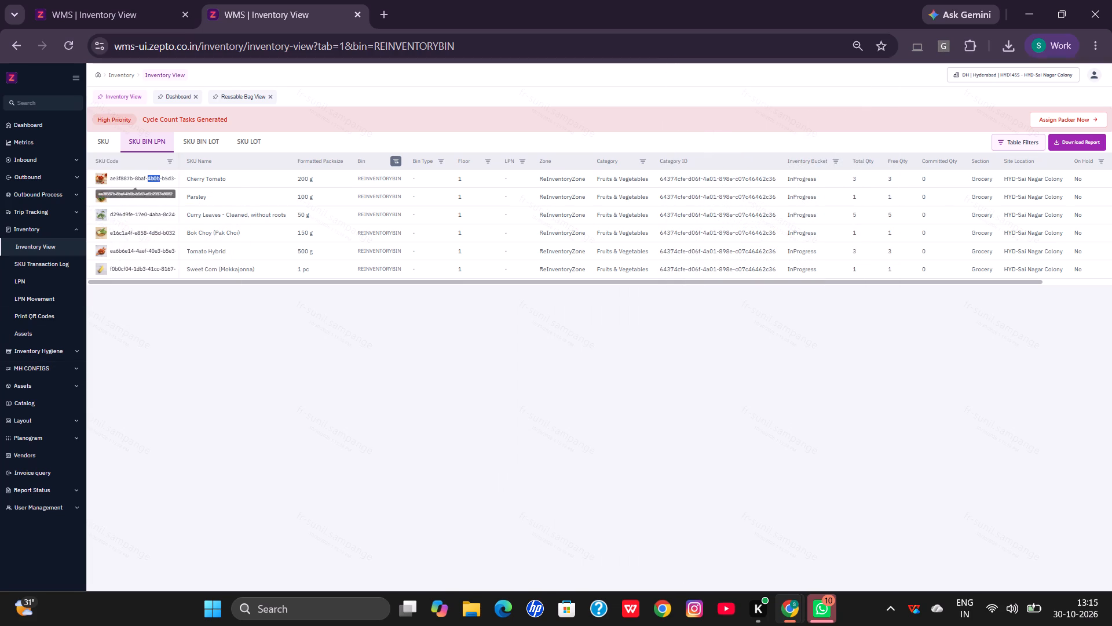
key("ctrl+c")
key("ctrl+Tab")
left_click(184, 158, "ctrl")
key("ctrl+a")
key("ctrl+a")
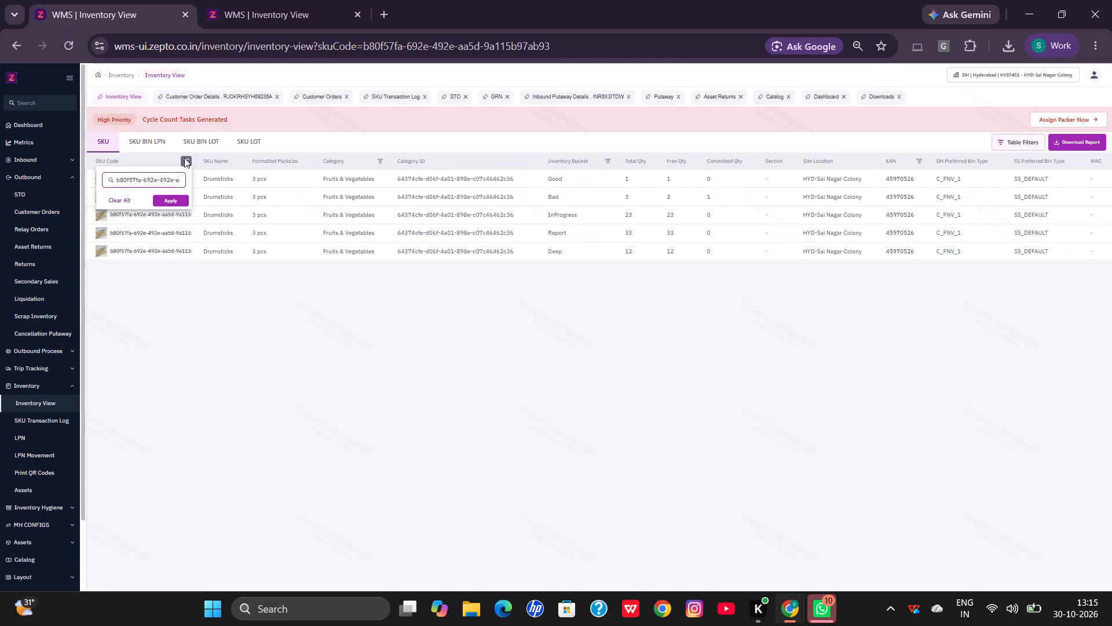
key("ctrl+a")
key("ctrl+v")
key("ctrl+Return")
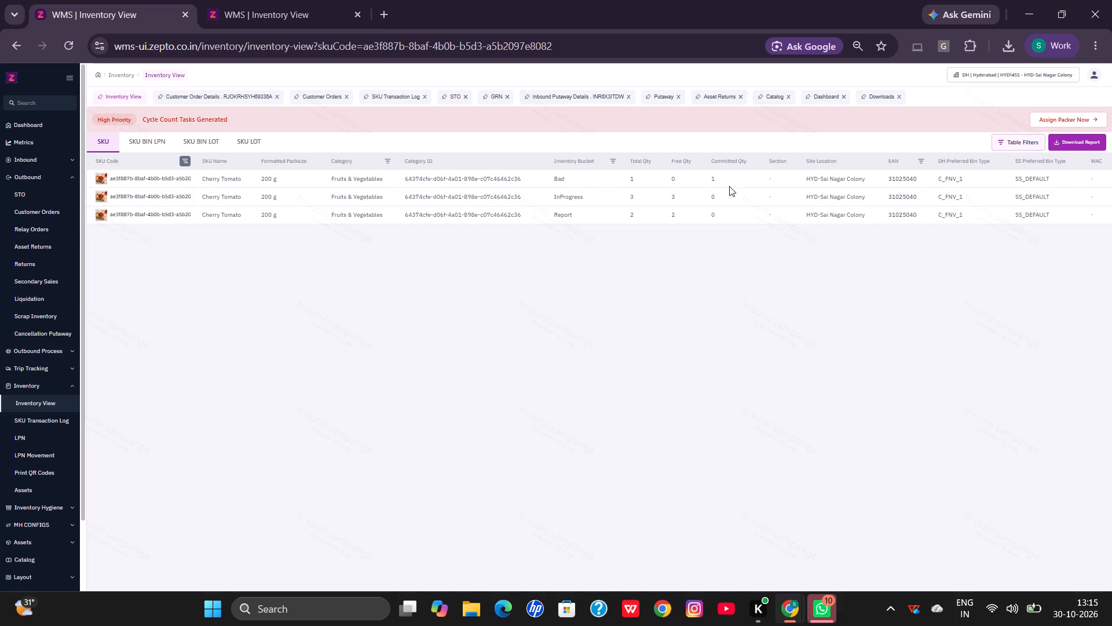
Copy the EAN of Cherry Tomato and generate a QR code containing 31025040.
triple_click(883, 185, "ctrl")
key("ctrl+c")
right_click(821, 241, "ctrl")
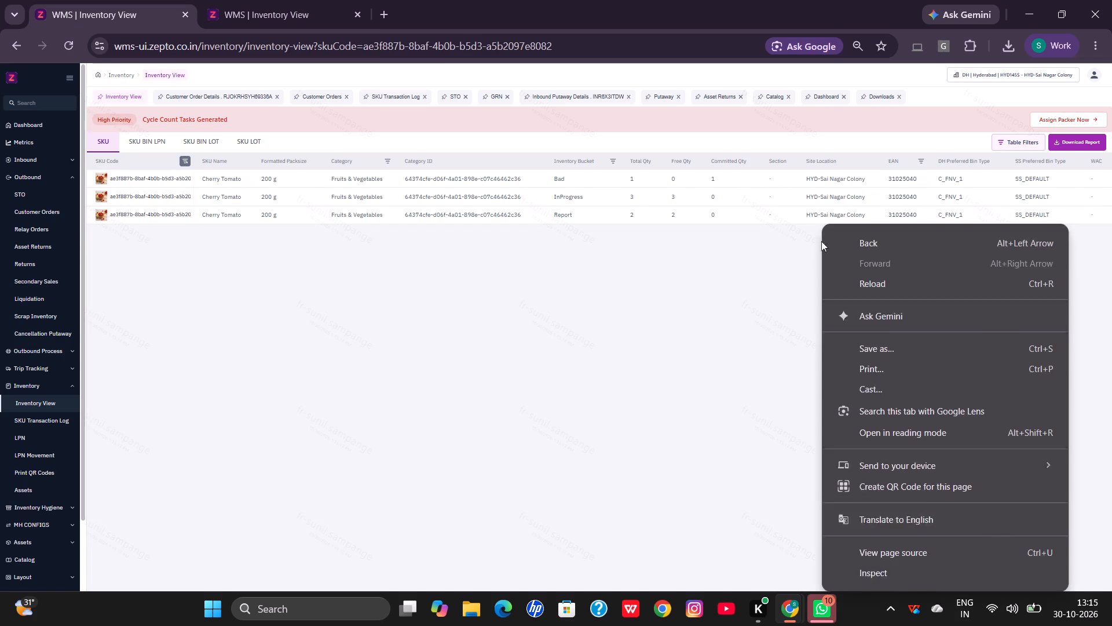
left_click(861, 485, "ctrl")
key("ctrl+v")
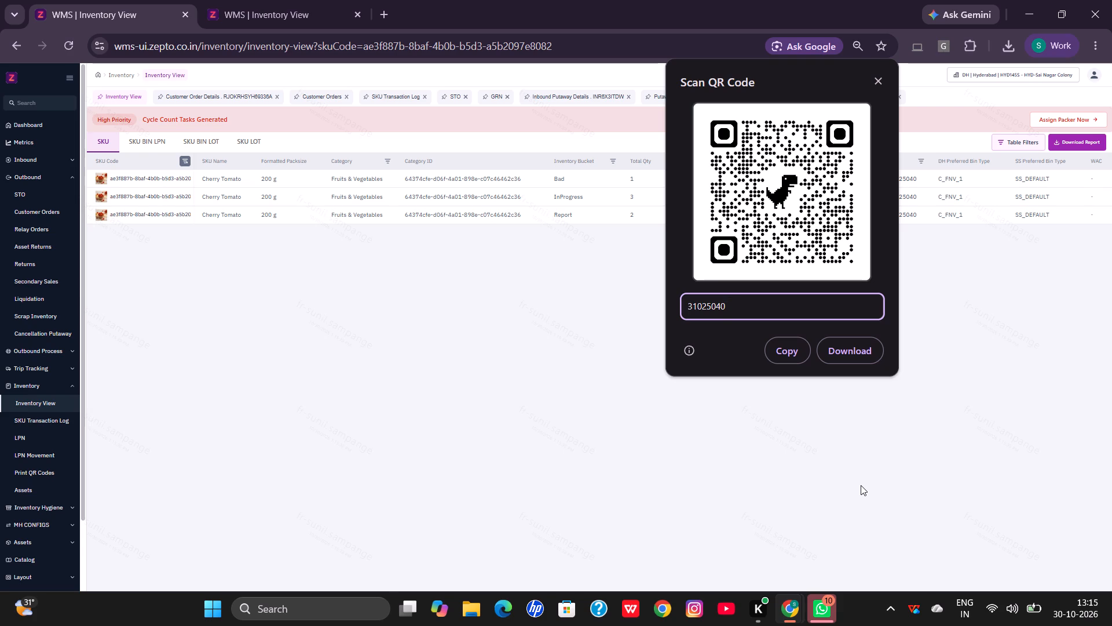
Reload the SKU BIN LPN inventory list filtered to REINVENTORYBIN.
key("ctrl+Tab")
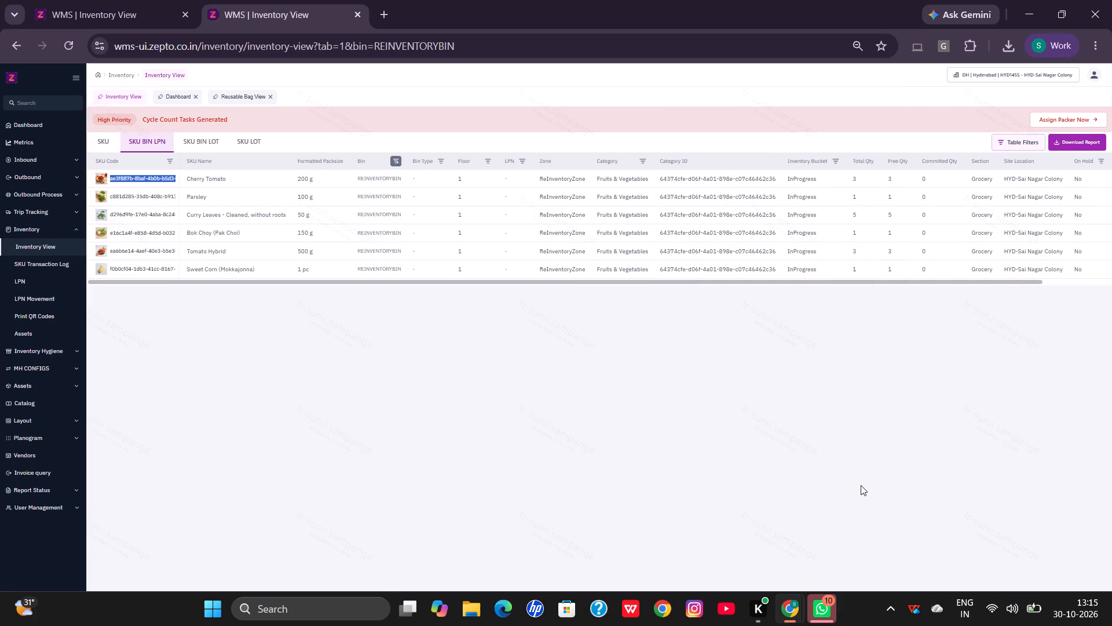
key("ctrl+r")
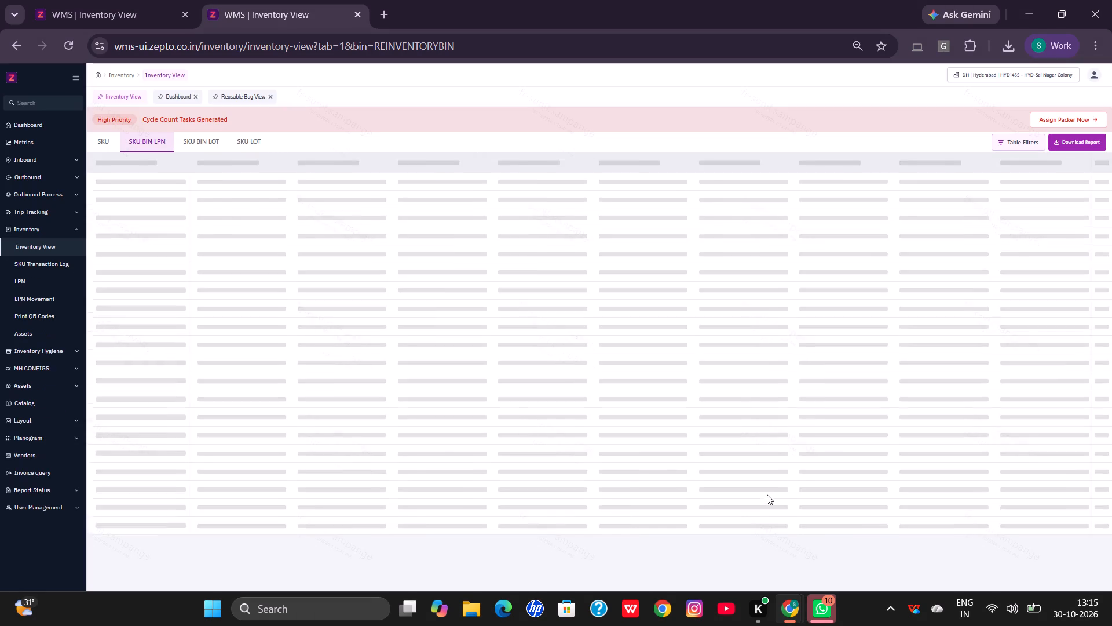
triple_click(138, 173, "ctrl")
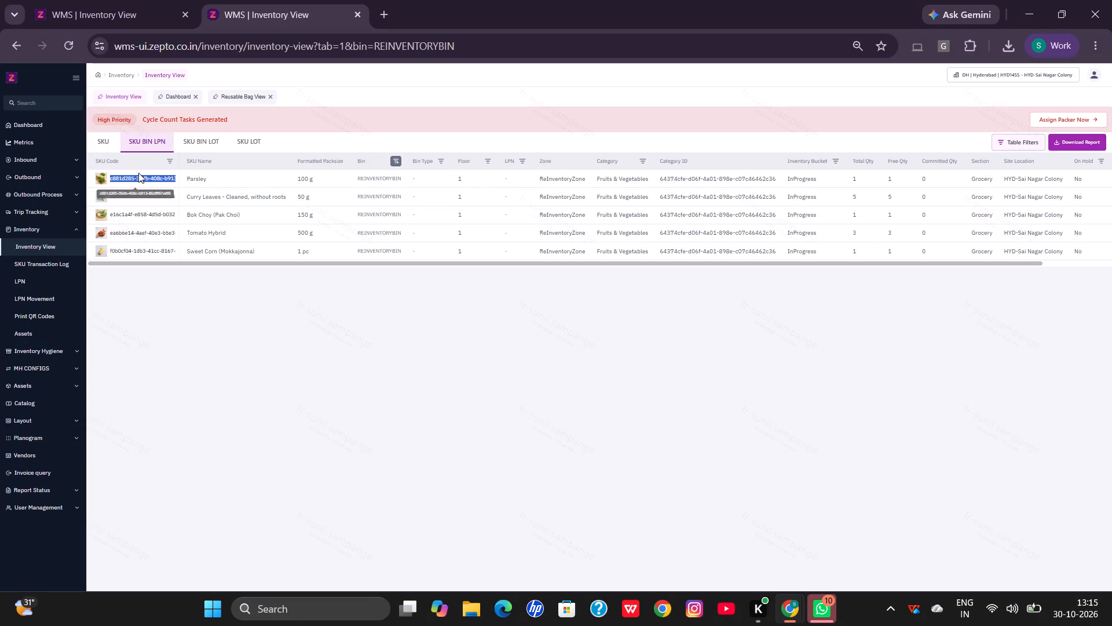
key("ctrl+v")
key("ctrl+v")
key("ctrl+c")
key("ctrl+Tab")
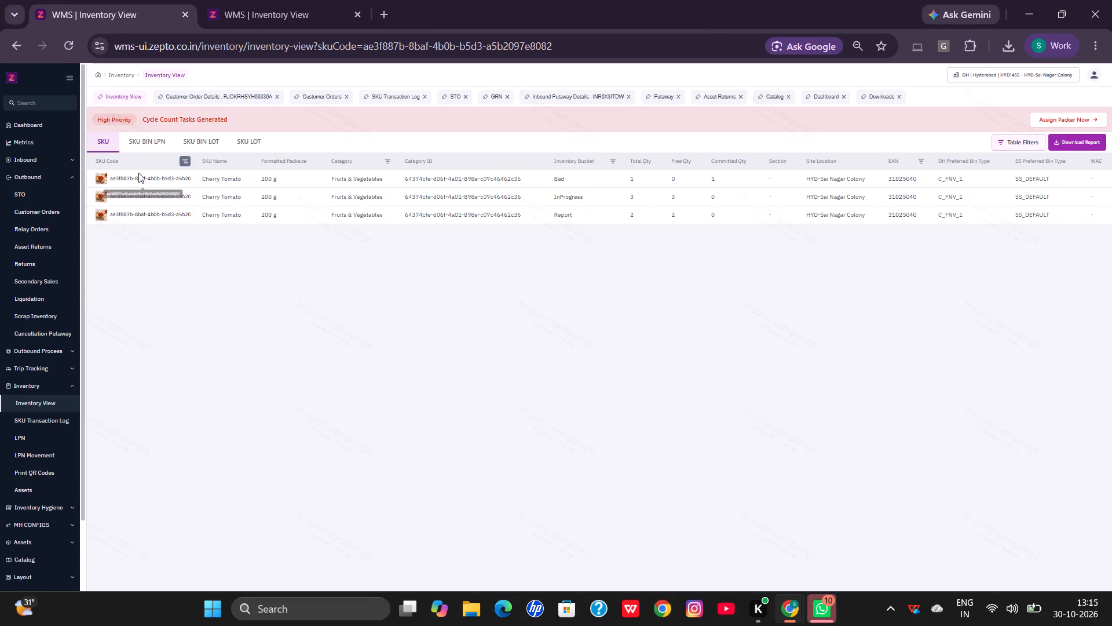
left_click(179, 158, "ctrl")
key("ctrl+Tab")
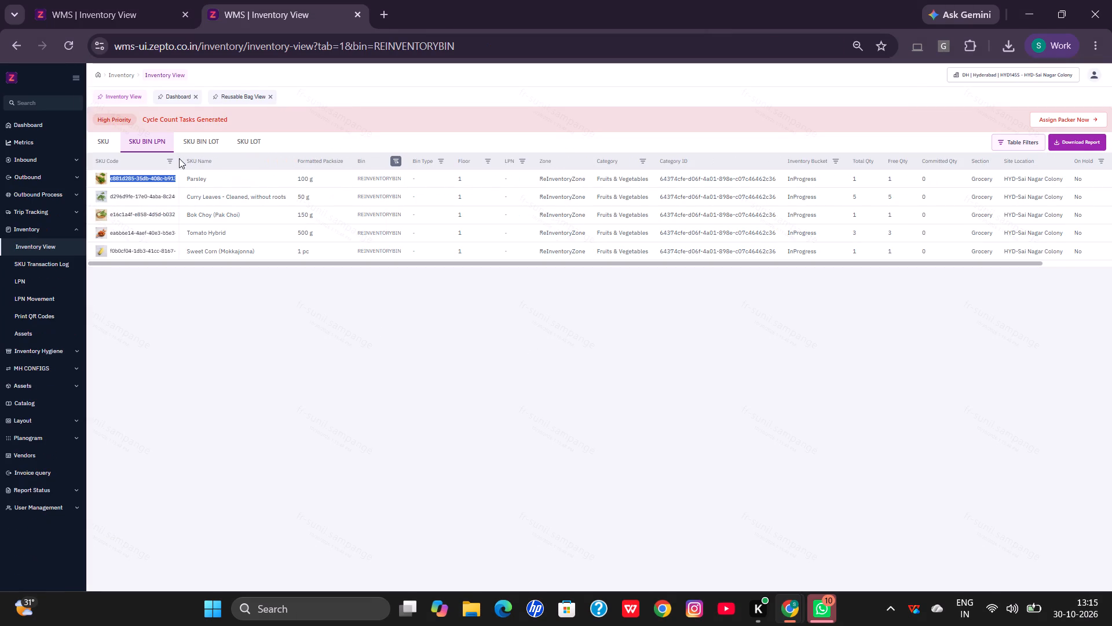
Copy the bin name from the Parsley row and generate a QR code containing REINVENTORYBIN.
triple_click(375, 180, "ctrl")
key("ctrl+c")
key("ctrl+c")
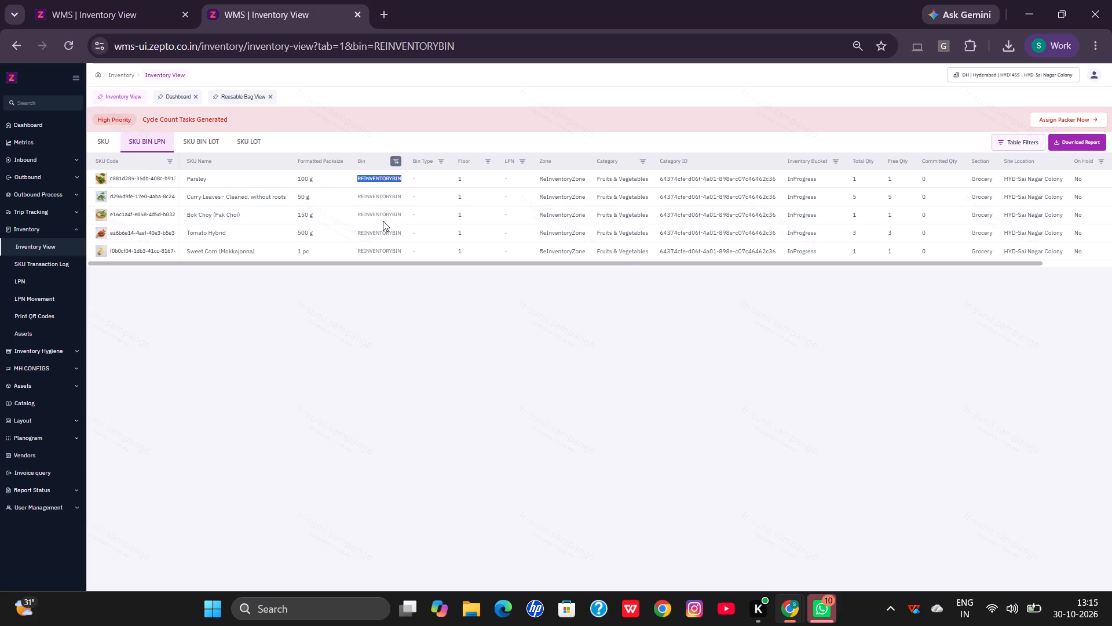
right_click(383, 221, "ctrl")
left_click(477, 475, "ctrl")
key("ctrl+v")
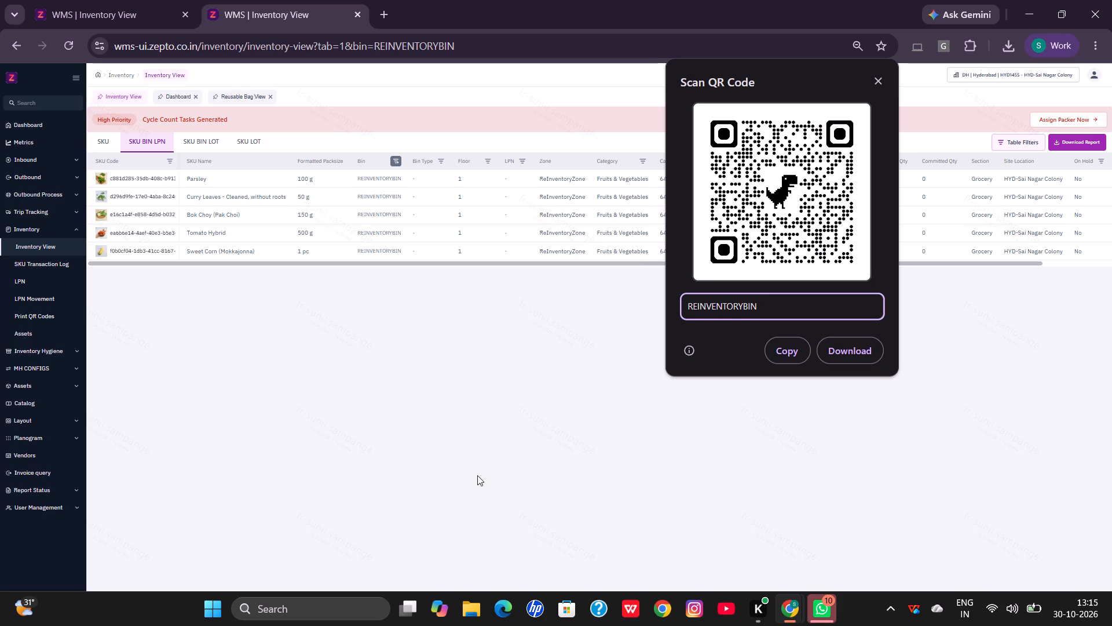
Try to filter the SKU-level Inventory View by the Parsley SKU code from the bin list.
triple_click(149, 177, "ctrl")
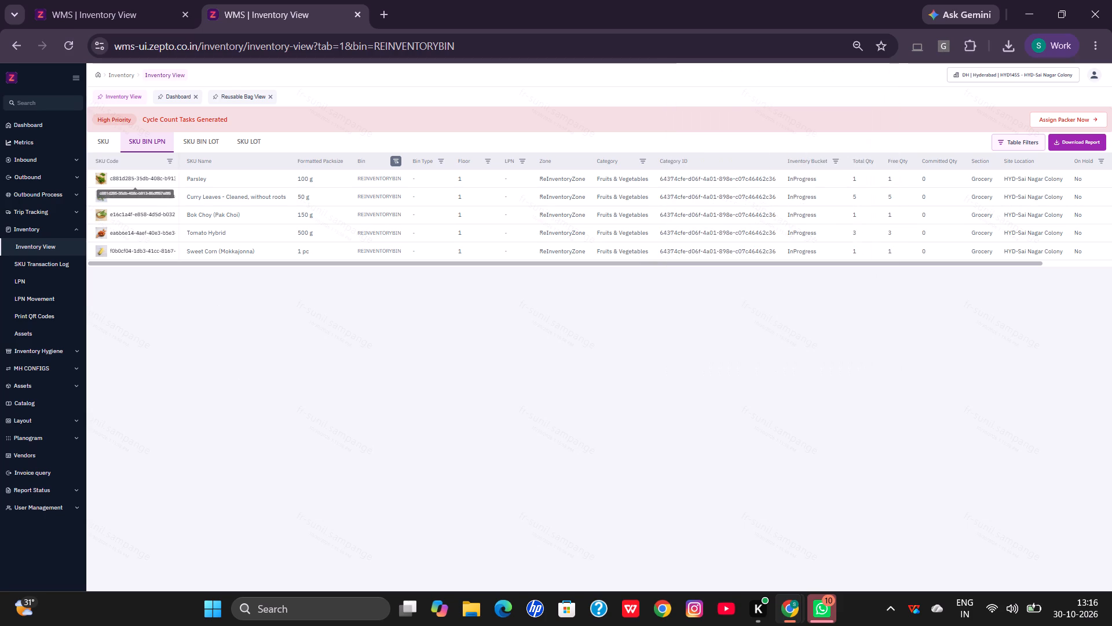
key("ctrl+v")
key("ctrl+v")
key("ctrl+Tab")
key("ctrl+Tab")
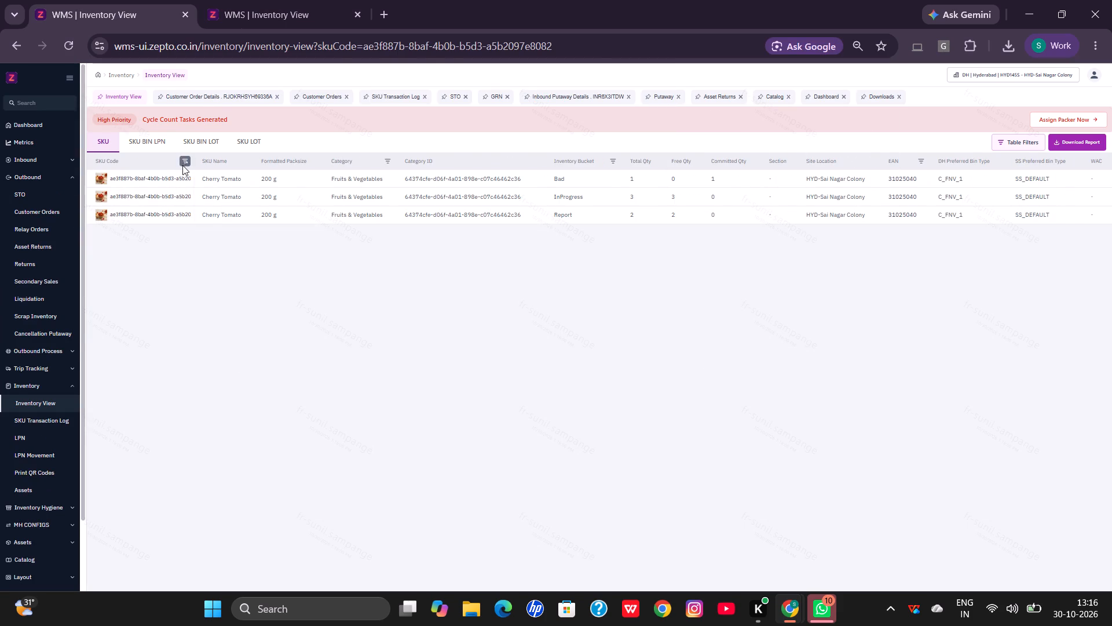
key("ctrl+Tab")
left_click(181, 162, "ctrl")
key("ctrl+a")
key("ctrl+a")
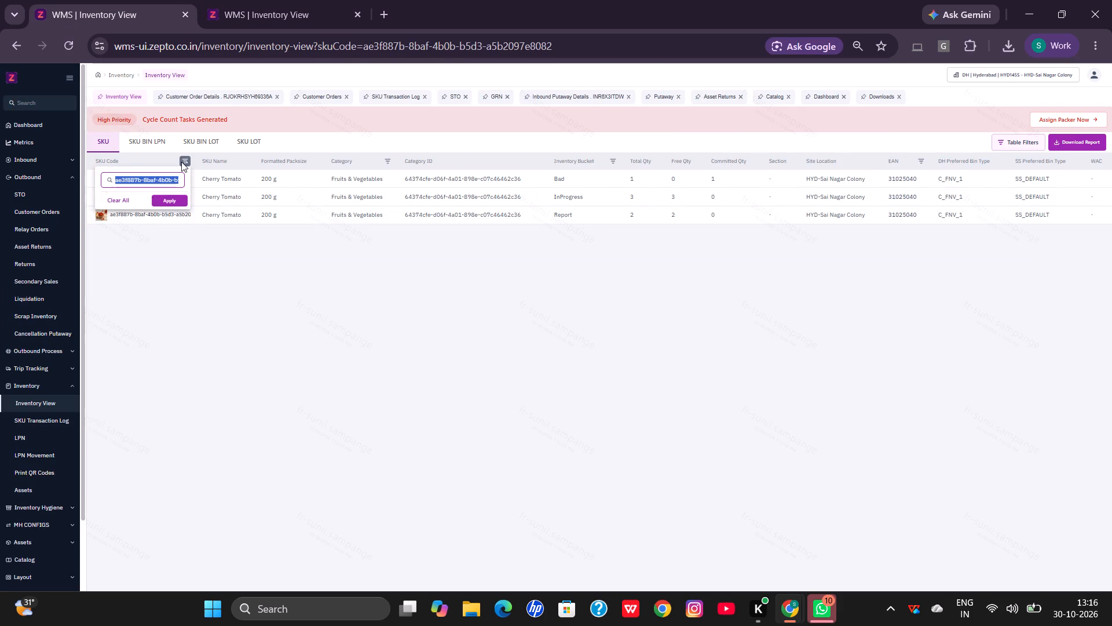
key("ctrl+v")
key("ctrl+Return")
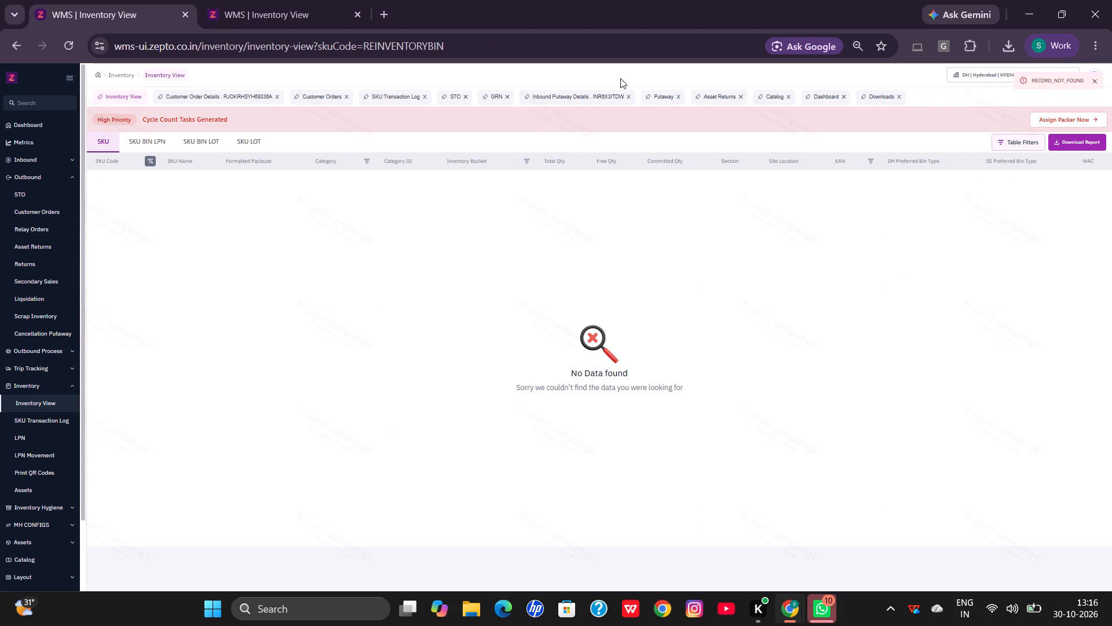
Copy the Parsley SKU code from the bin list and filter the SKU-level Inventory View by it.
key("ctrl+Tab")
key("ctrl+c")
key("ctrl+c")
key("ctrl+Tab")
left_click(147, 163, "ctrl")
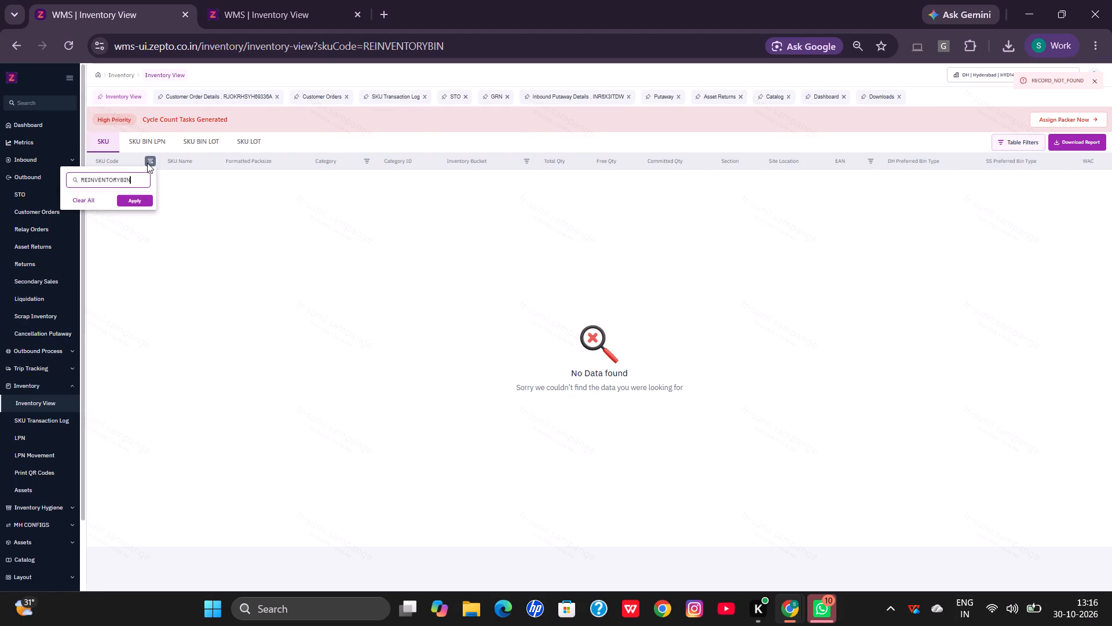
key("ctrl+a")
key("ctrl+v")
key("ctrl+Return")
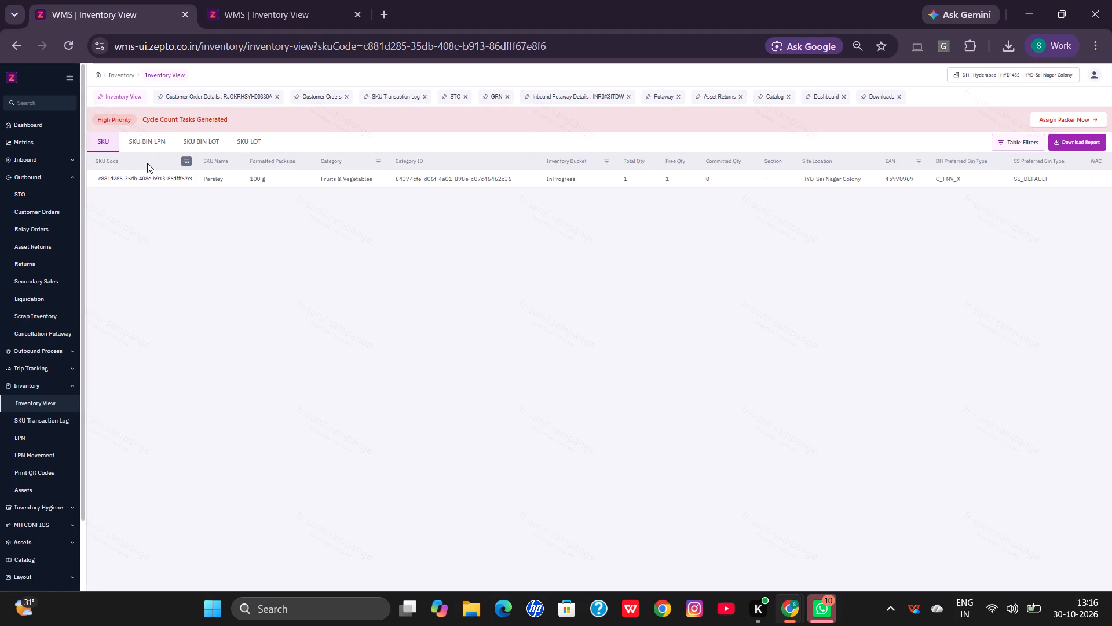
Copy the EAN of Parsley and generate a QR code containing 45970969.
double_click(902, 174, "ctrl")
key("ctrl+c")
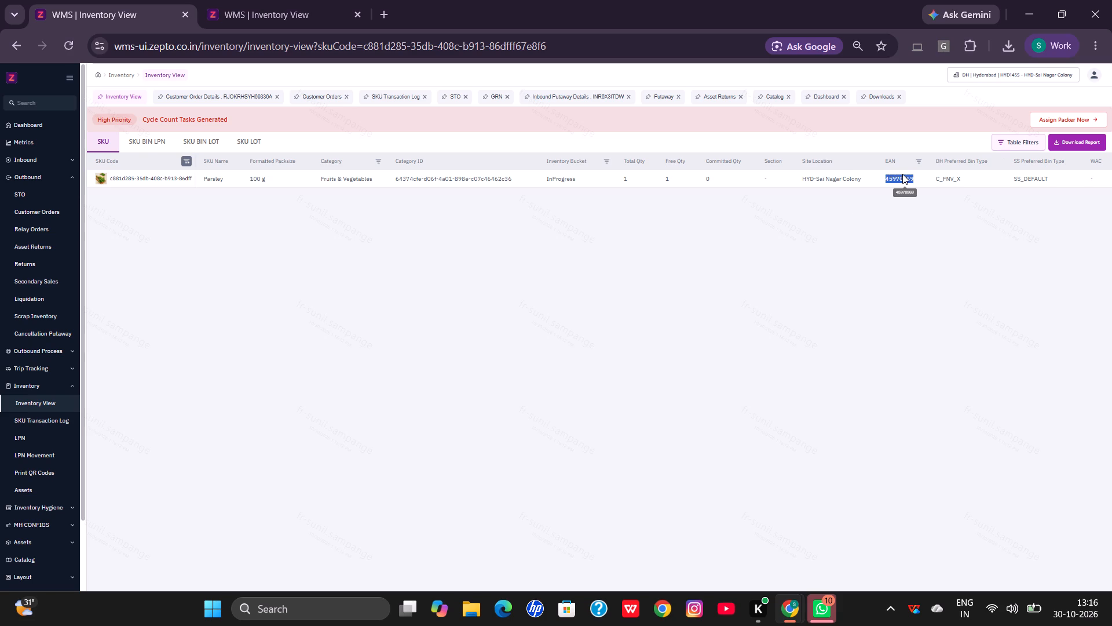
right_click(781, 289, "ctrl")
left_click(832, 489, "ctrl")
key("ctrl+v")
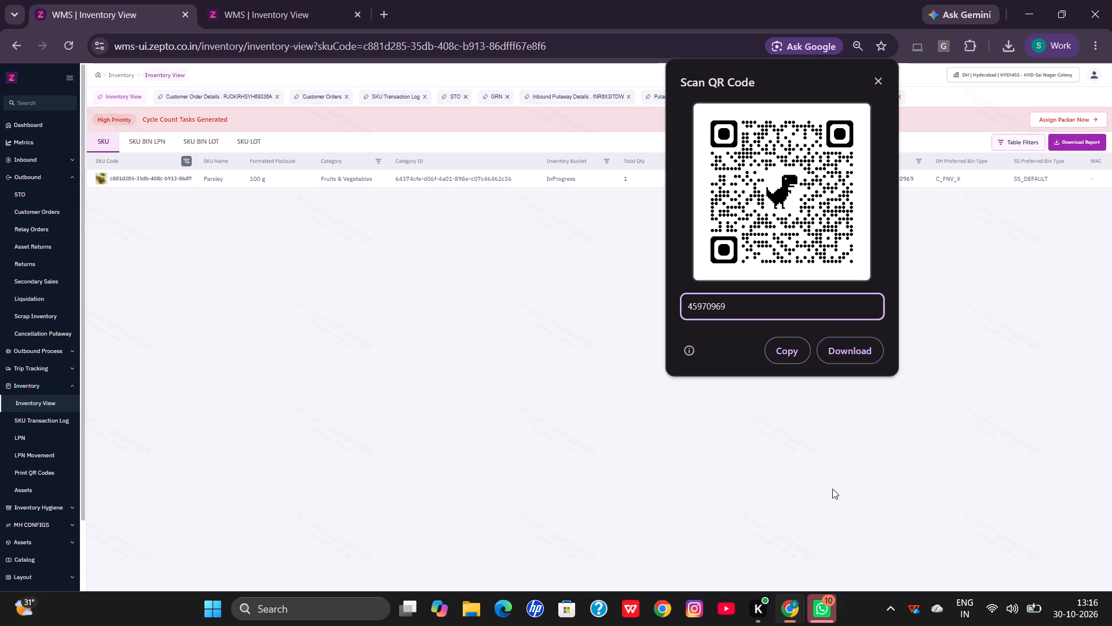
Reload the REINVENTORYBIN inventory list and generate a QR code containing the bin name REINVENTORYBIN again.
key("ctrl+Tab")
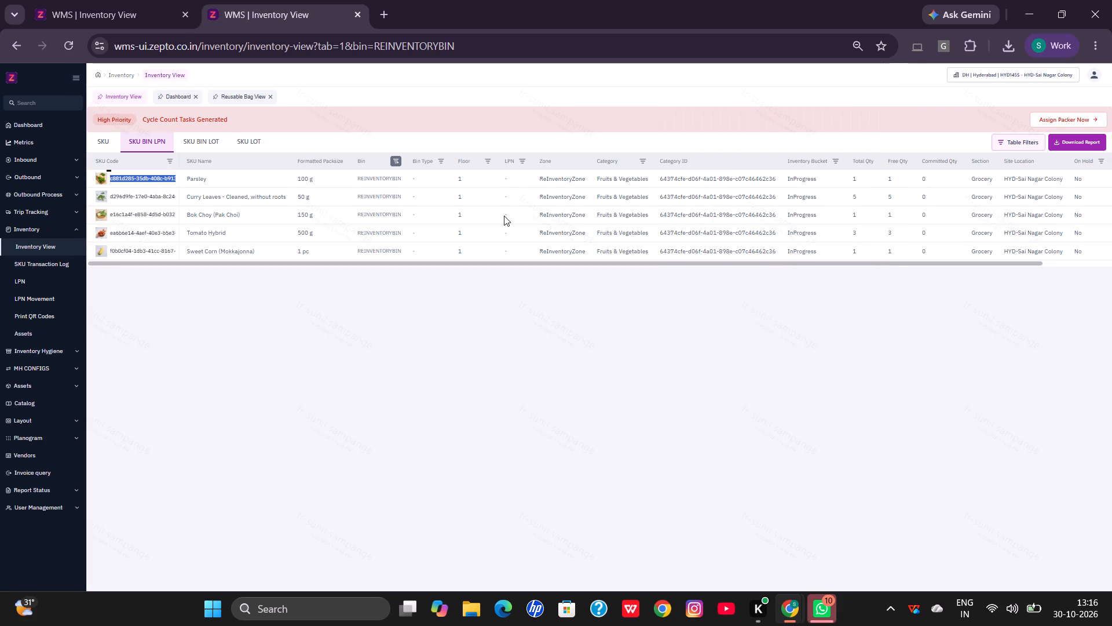
left_click(504, 216, "ctrl")
key("ctrl+r")
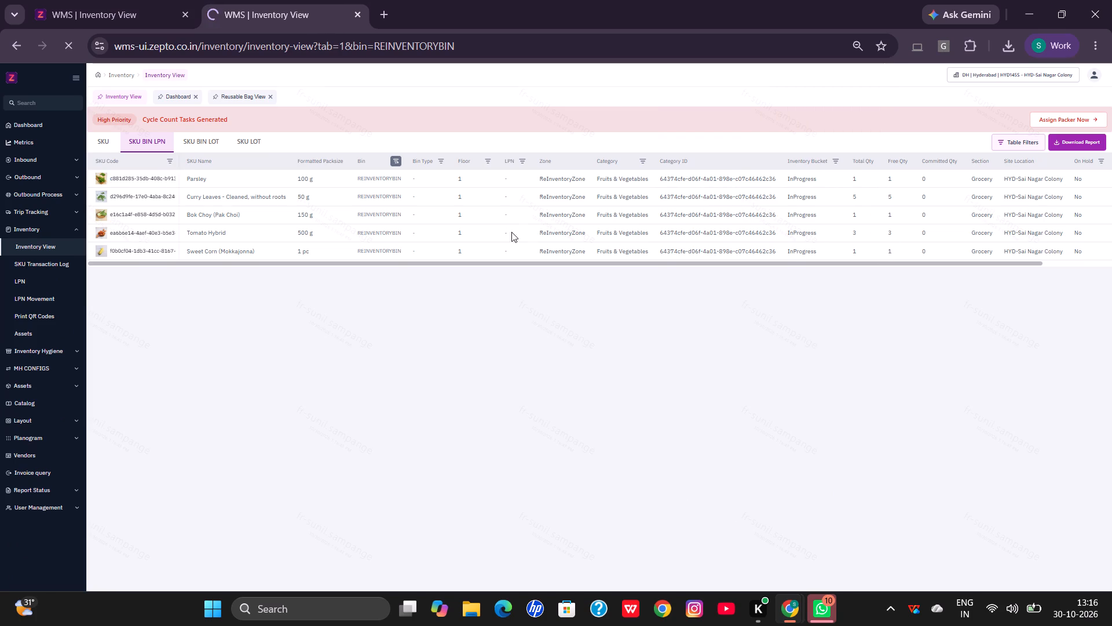
triple_click(371, 175)
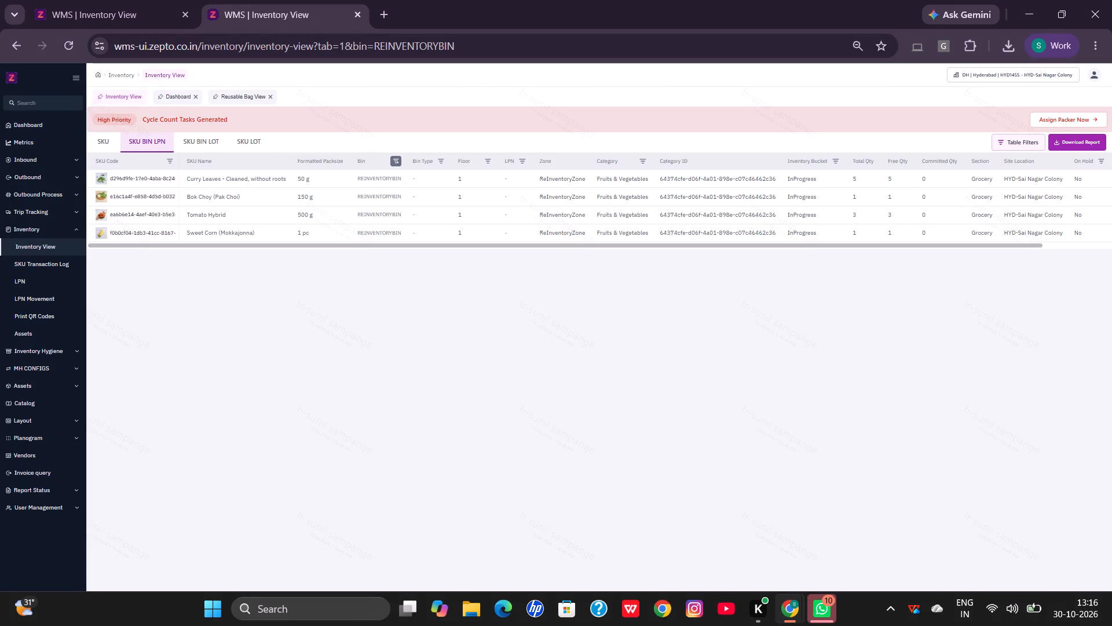
key("ctrl+c")
key("ctrl+c")
right_click(427, 279, "ctrl")
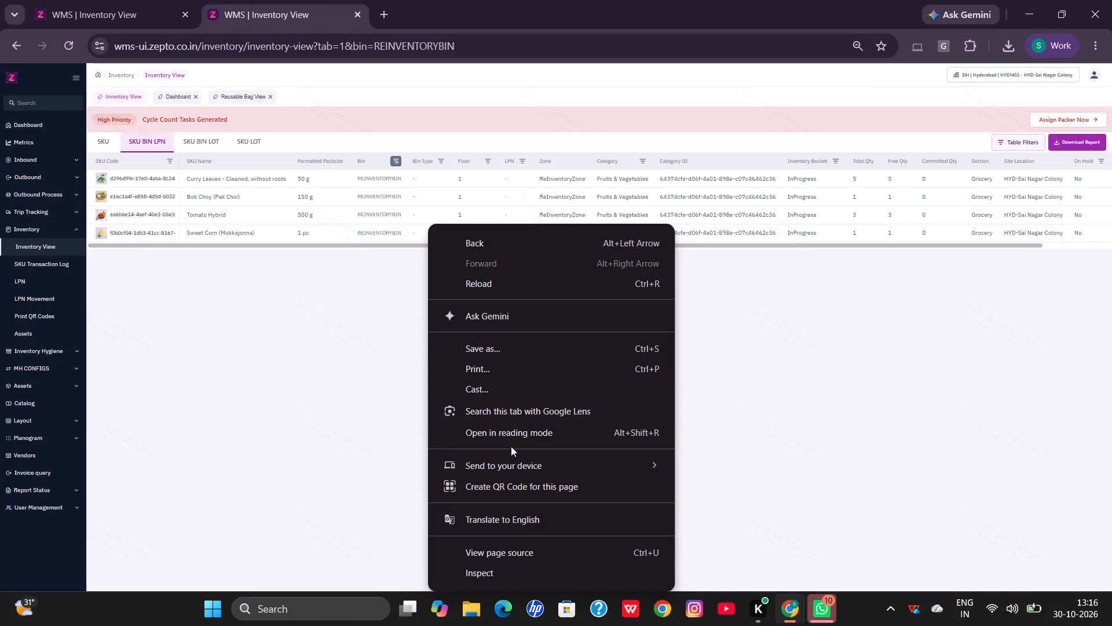
left_click(511, 473, "ctrl")
left_click(513, 482, "ctrl")
key("ctrl+v")
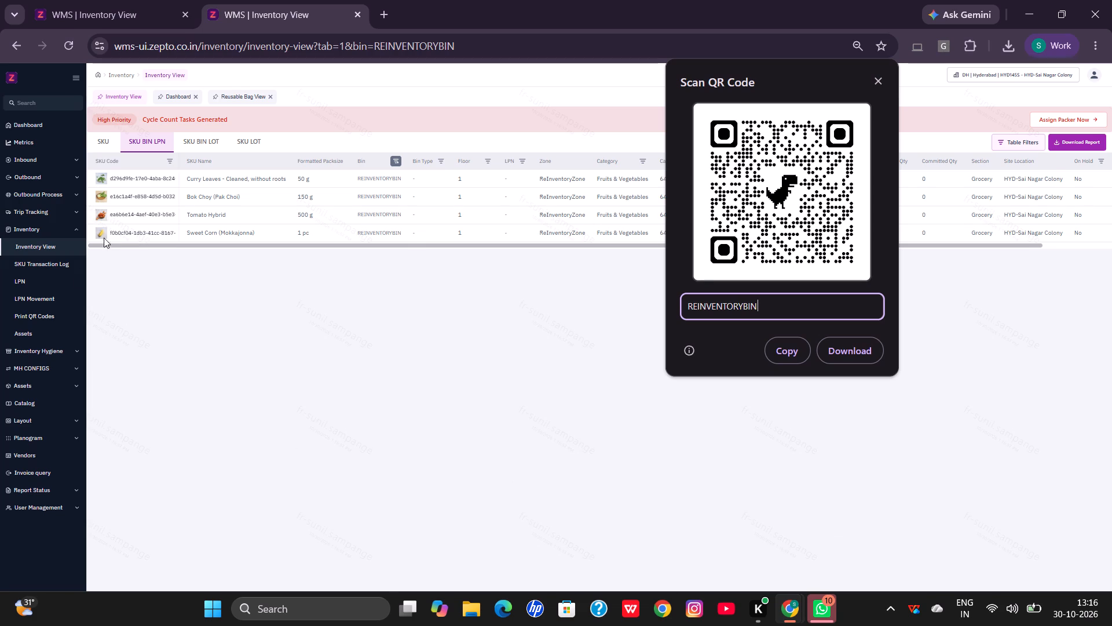
Copy the Curry Leaves SKU code from the bin list and filter the SKU-level Inventory View by it.
triple_click(145, 179, "ctrl")
key("ctrl+c")
key("ctrl+Tab")
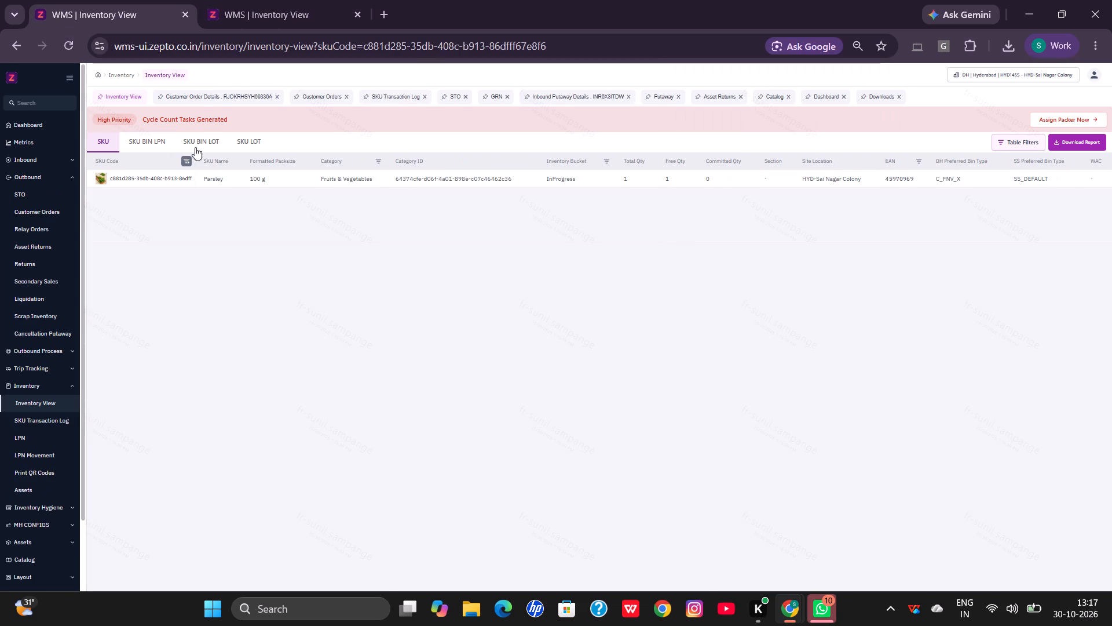
left_click(188, 164, "ctrl")
key("ctrl+a")
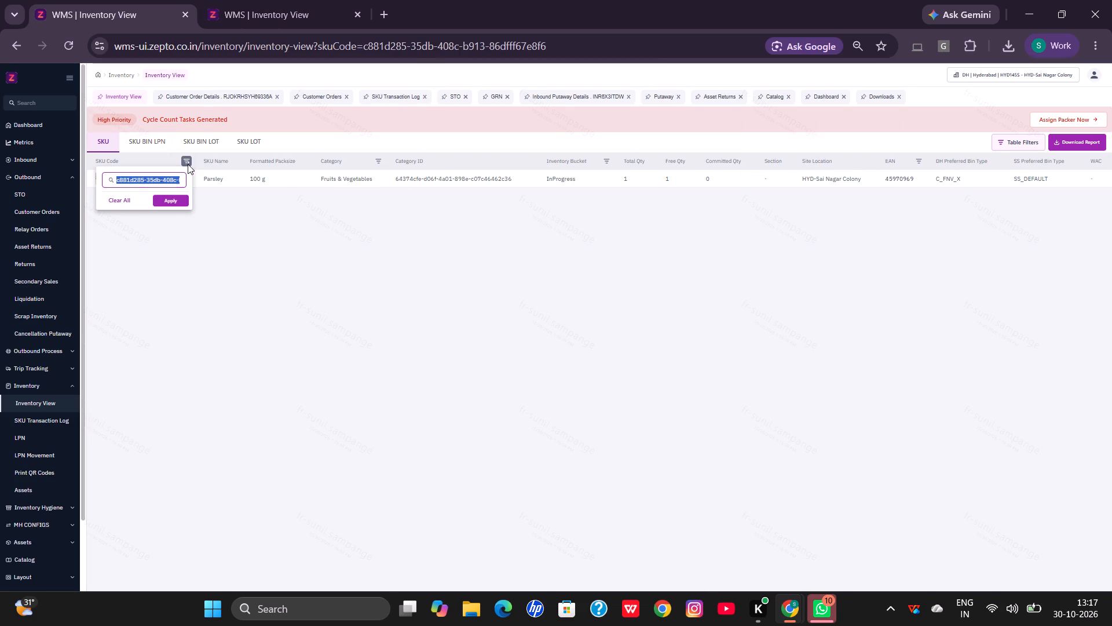
key("ctrl+v")
key("ctrl+Return")
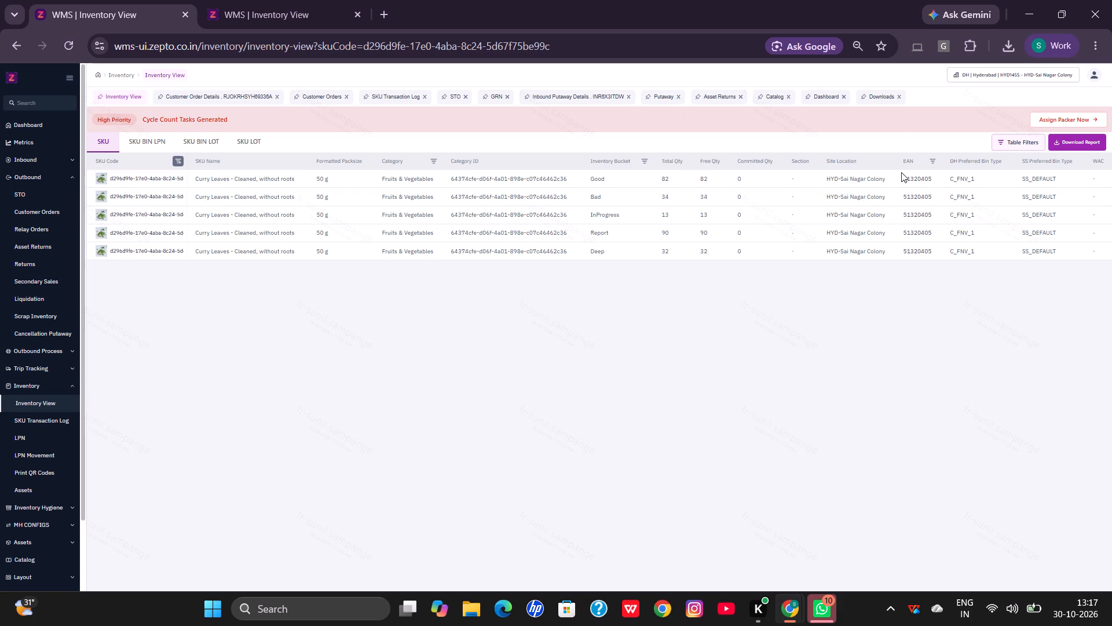
Copy the EAN of Curry Leaves and generate a QR code containing 51320405.
triple_click(906, 183)
key("ctrl+c")
right_click(730, 294, "ctrl")
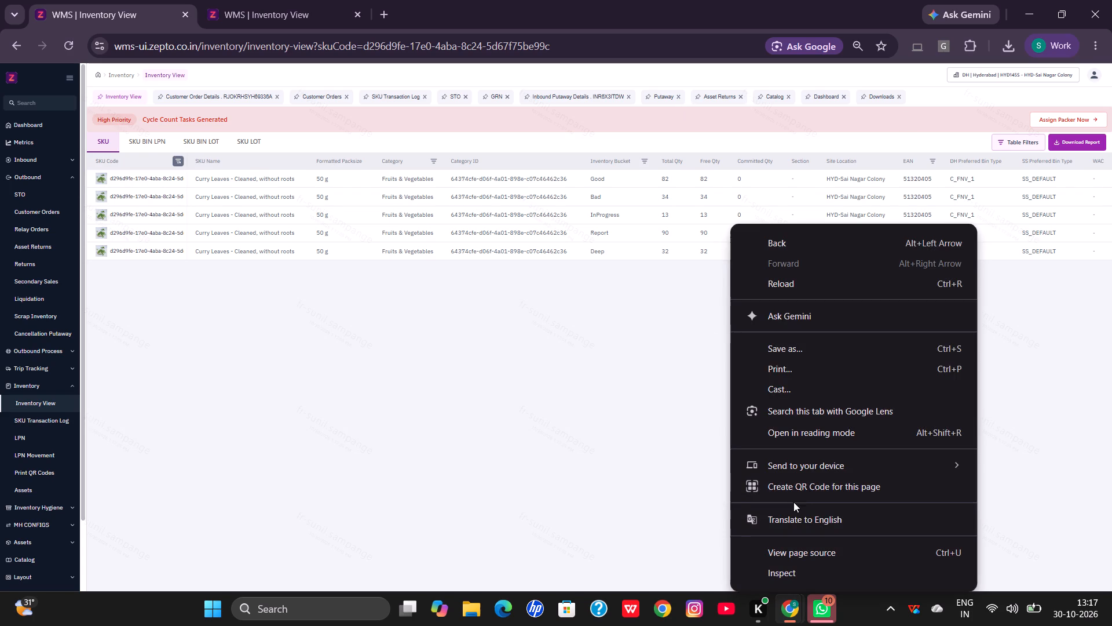
left_click(774, 489, "ctrl")
key("ctrl+v")
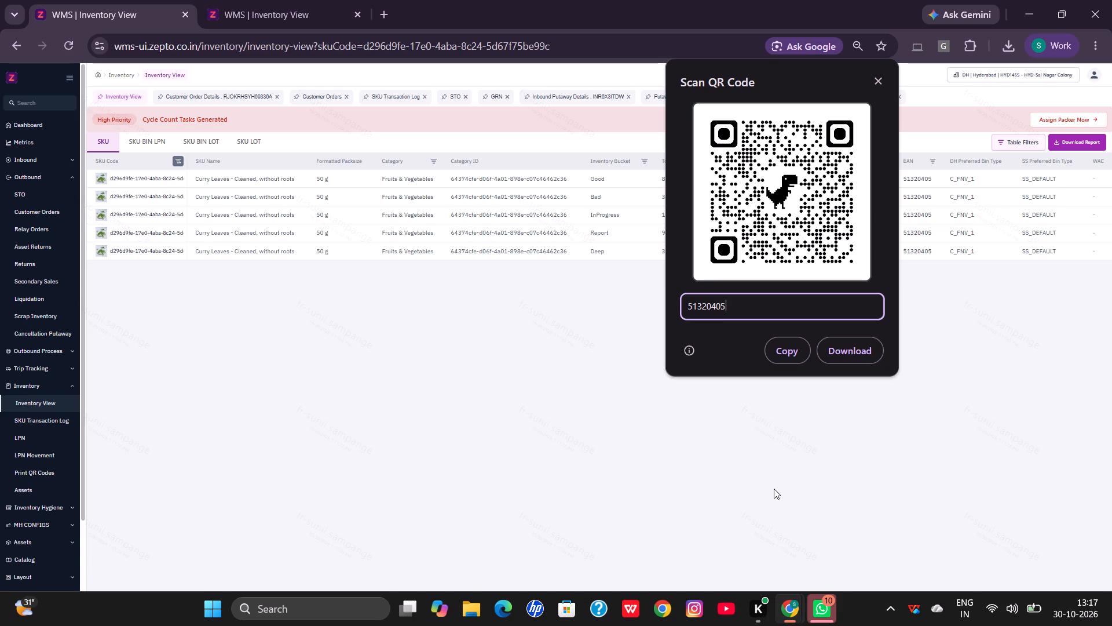
Reload the REINVENTORYBIN inventory list and generate another QR code containing the bin name REINVENTORYBIN.
key("ctrl+Tab")
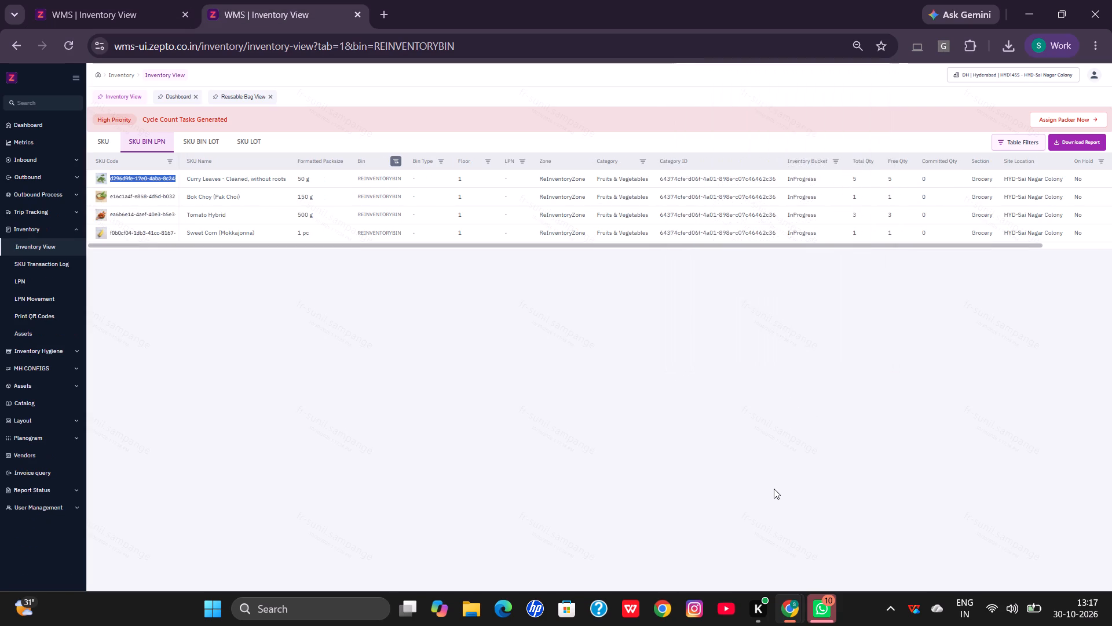
key("ctrl+r")
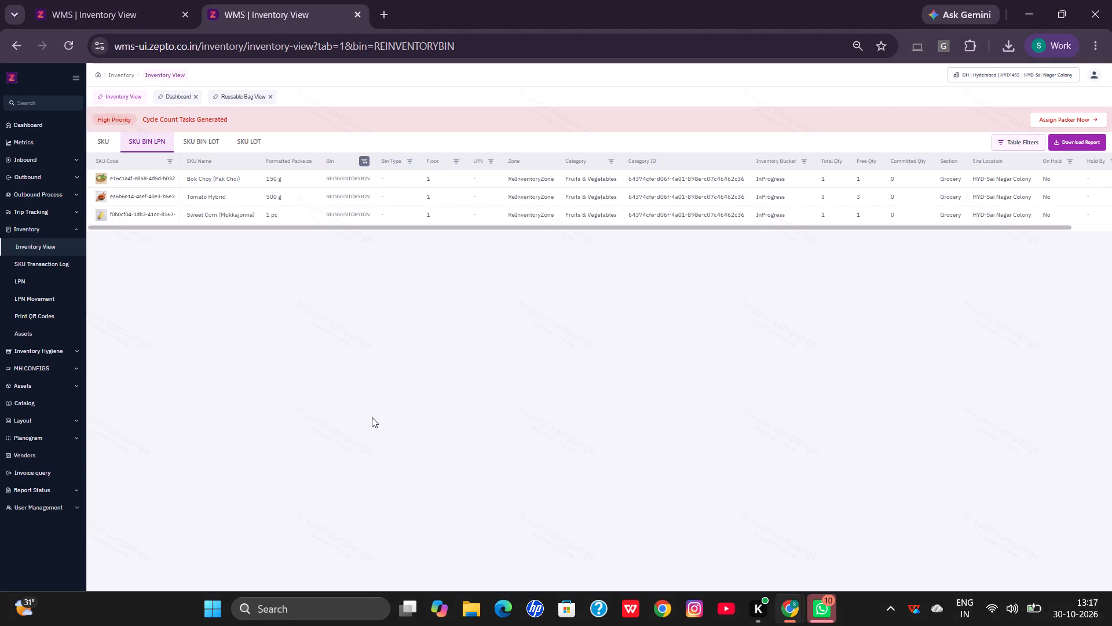
triple_click(333, 178, "ctrl")
key("ctrl+c")
key("ctrl+c")
right_click(388, 257, "ctrl")
left_click(491, 483, "ctrl")
key("ctrl+v")
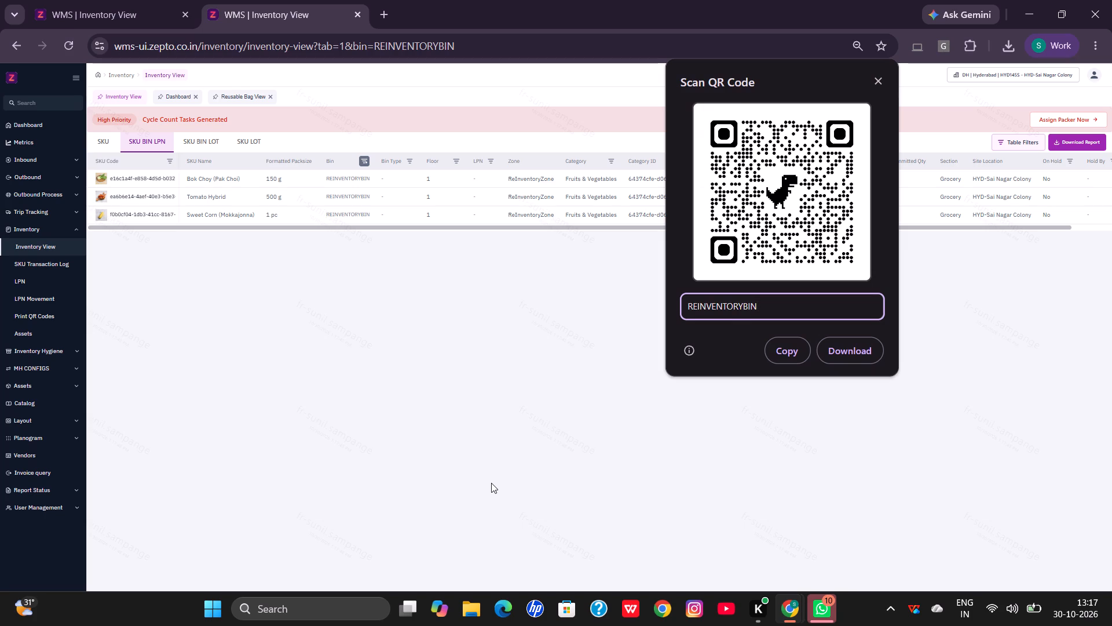
Copy the Bok Choy (Pak Choi) SKU code from the bin list and filter the SKU-level Inventory View by it.
triple_click(129, 171, "ctrl")
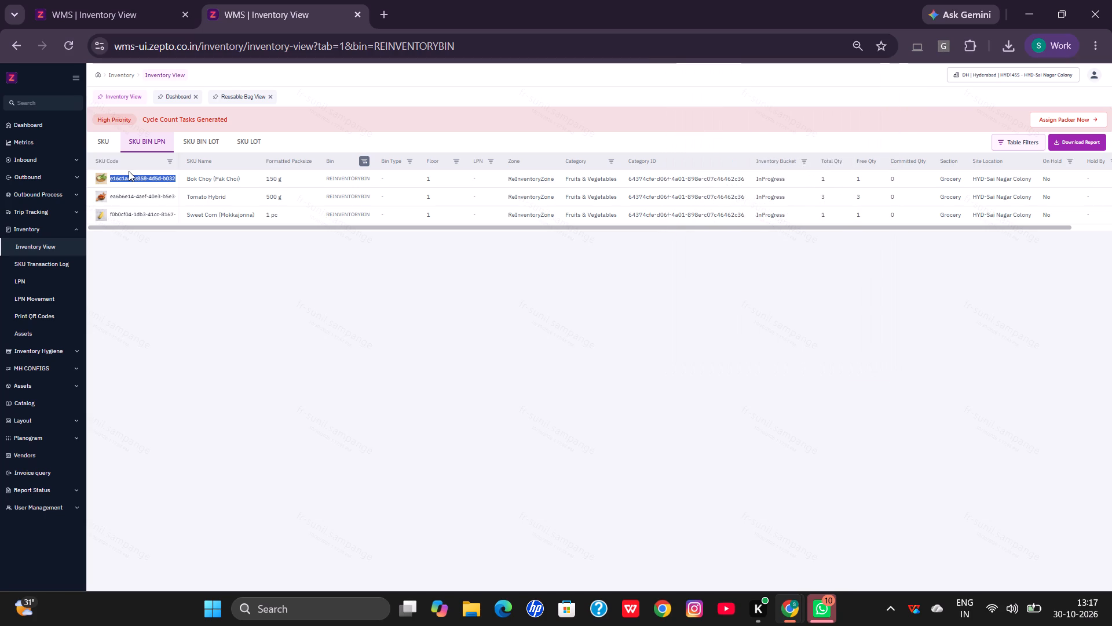
key("ctrl+c")
key("ctrl+c")
key("ctrl+Tab")
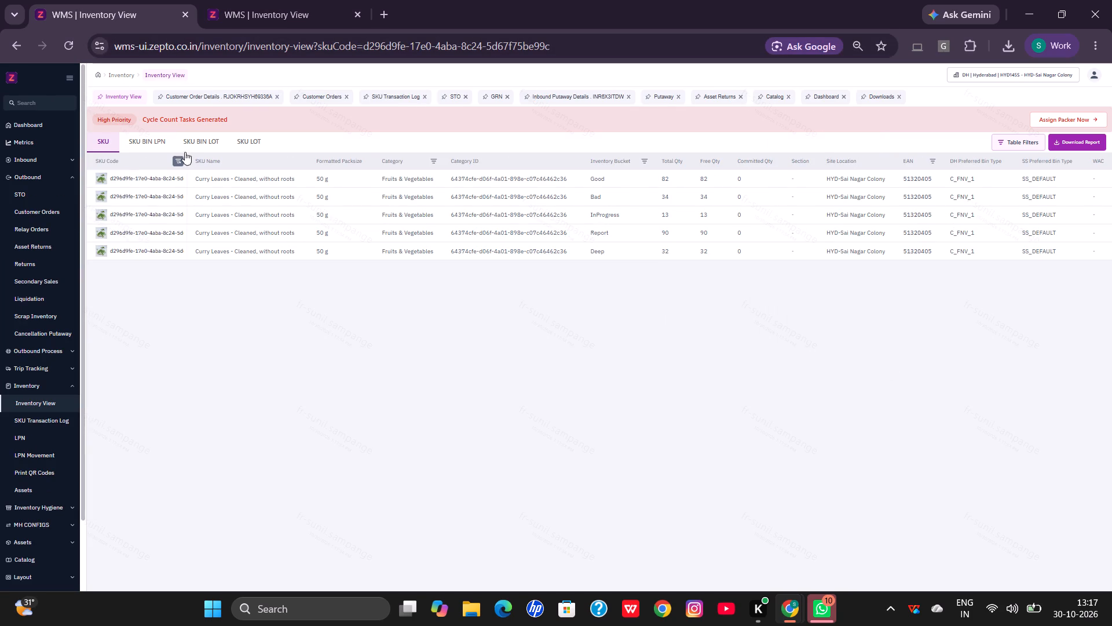
left_click(182, 158, "ctrl")
key("ctrl+a")
key("ctrl+a")
key("ctrl+a")
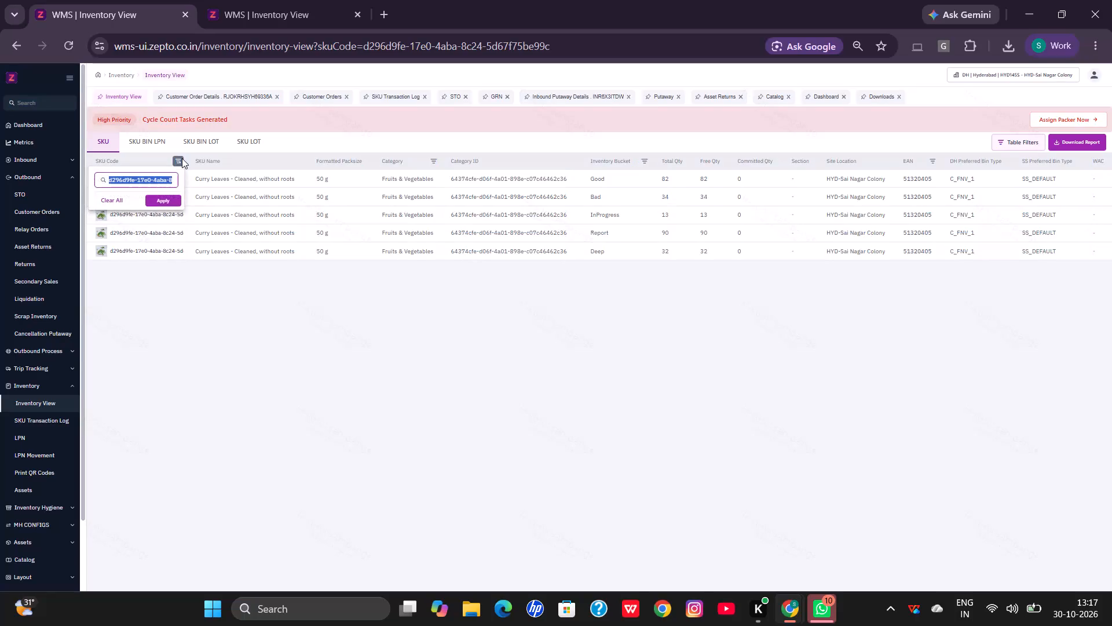
key("ctrl+v")
key("ctrl+Return")
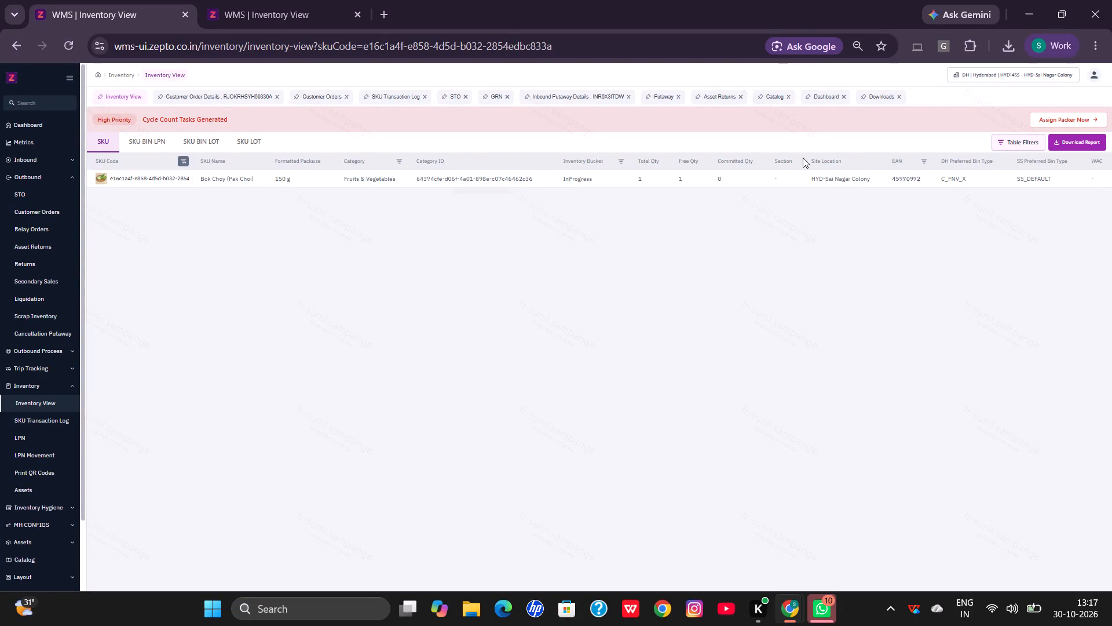
Copy the EAN of Bok Choy (Pak Choi) and generate a QR code containing 45970972.
double_click(907, 179, "ctrl")
key("ctrl+c")
right_click(828, 233, "ctrl")
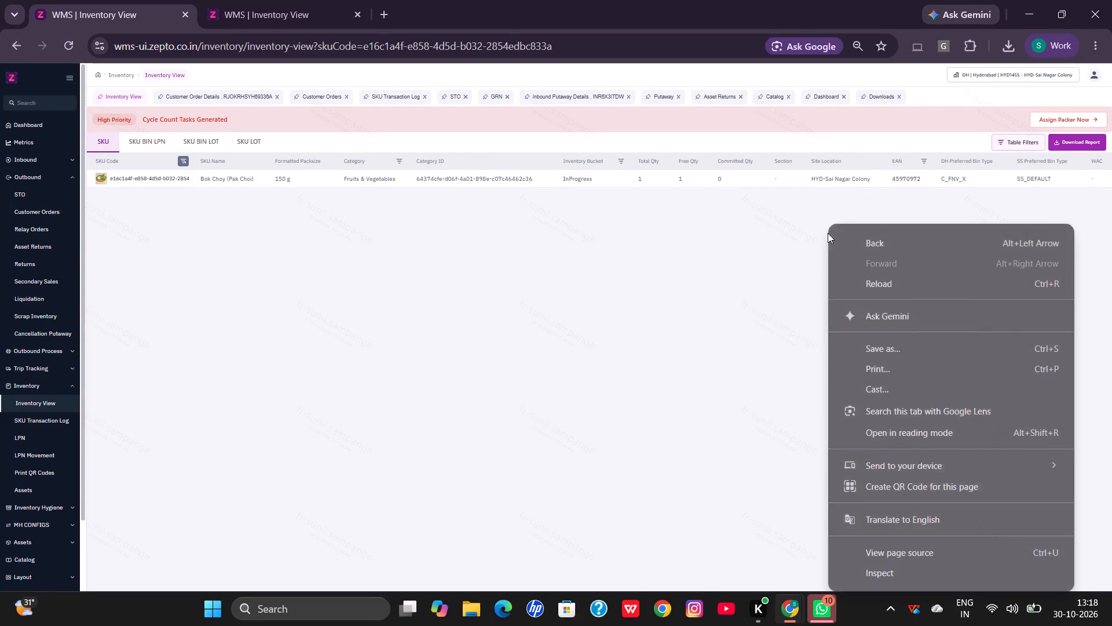
left_click(922, 482, "ctrl")
key("ctrl+v")
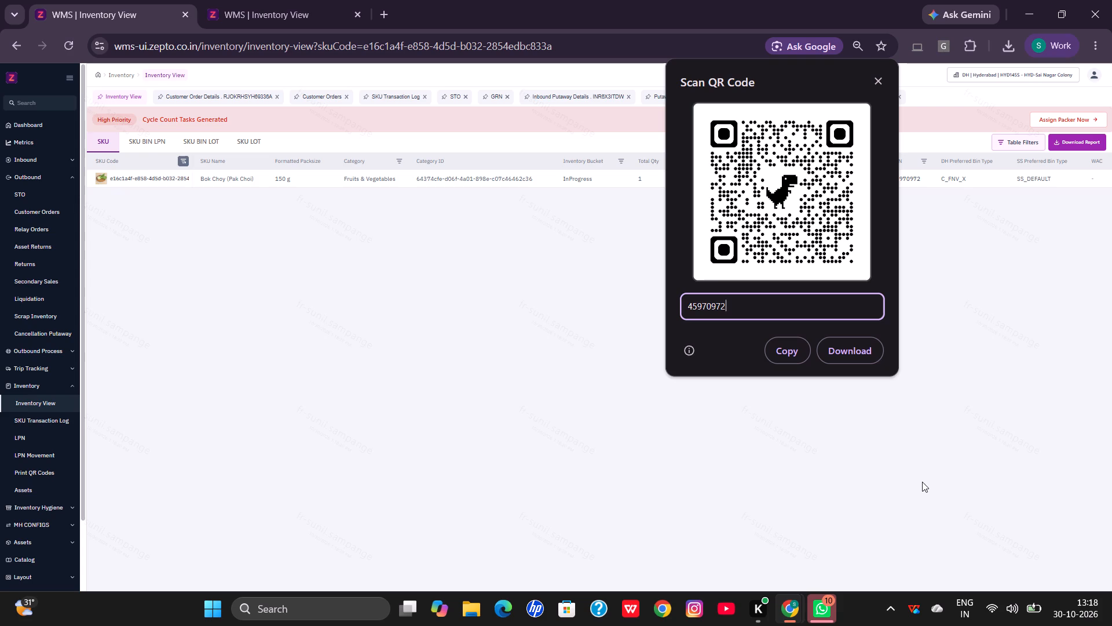
Reload the REINVENTORYBIN inventory list and generate a QR code containing the bin name REINVENTORYBIN.
key("ctrl+Tab")
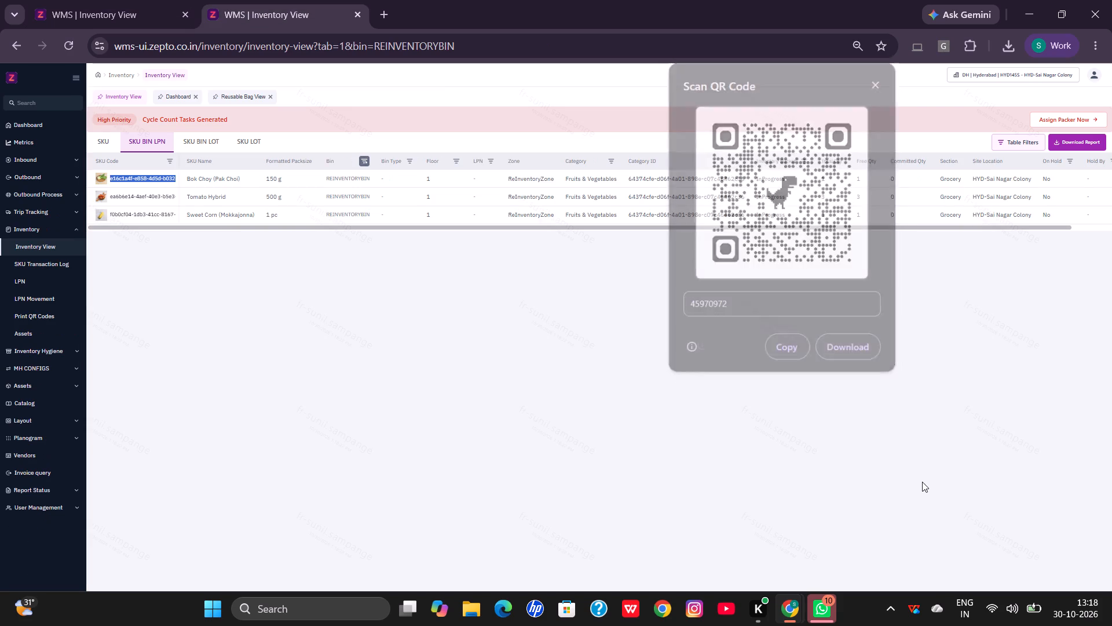
key("ctrl+r")
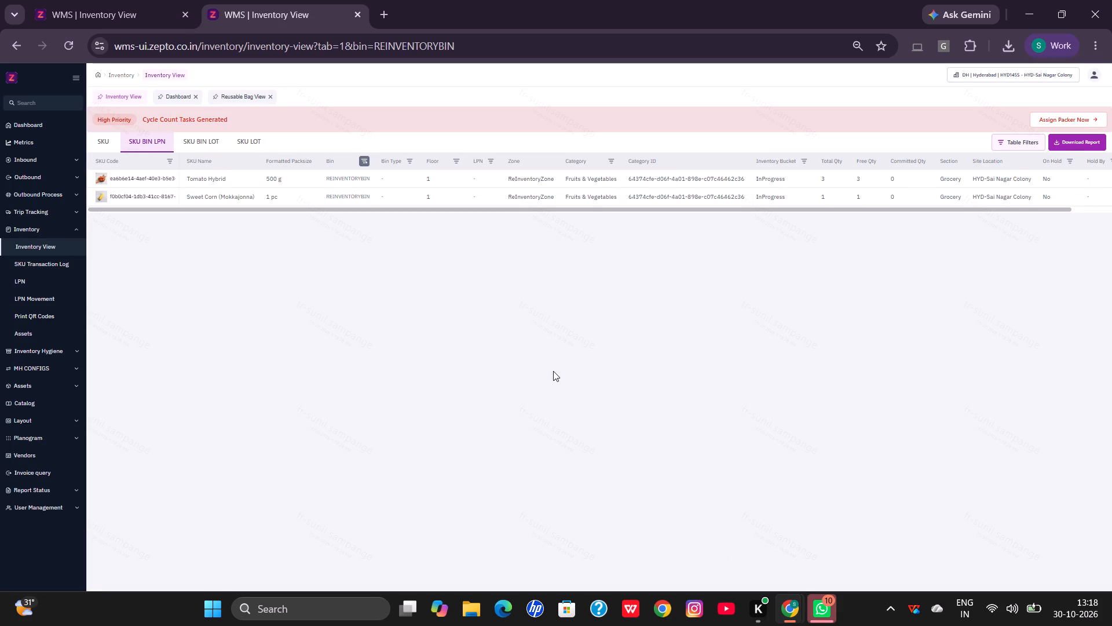
double_click(347, 187)
key("ctrl+c")
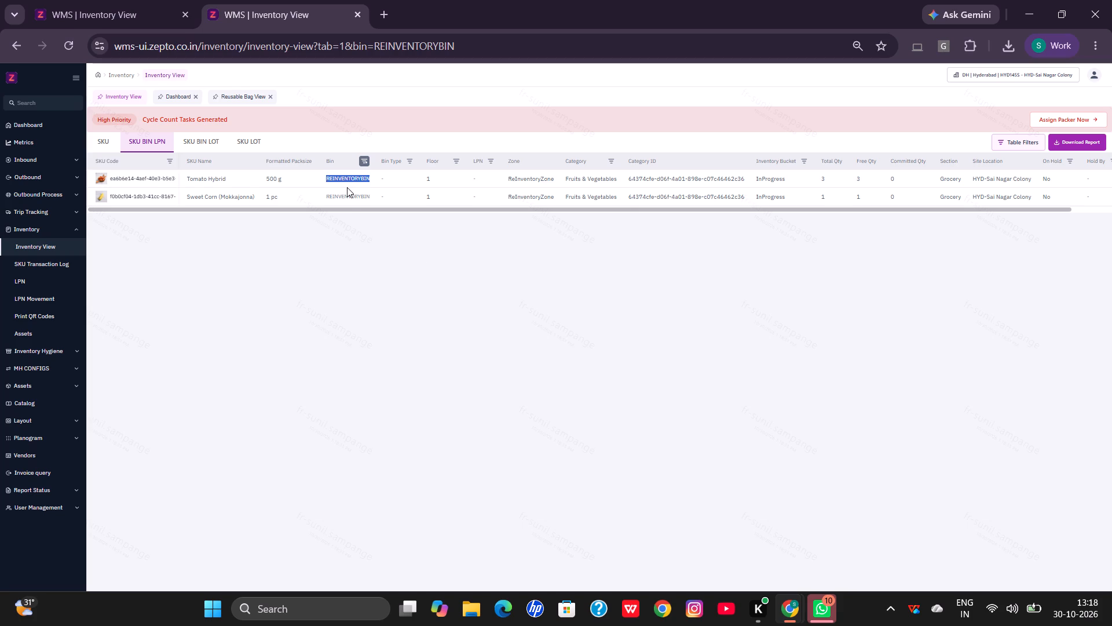
right_click(434, 268, "ctrl")
left_click(564, 496, "ctrl")
key("ctrl+v")
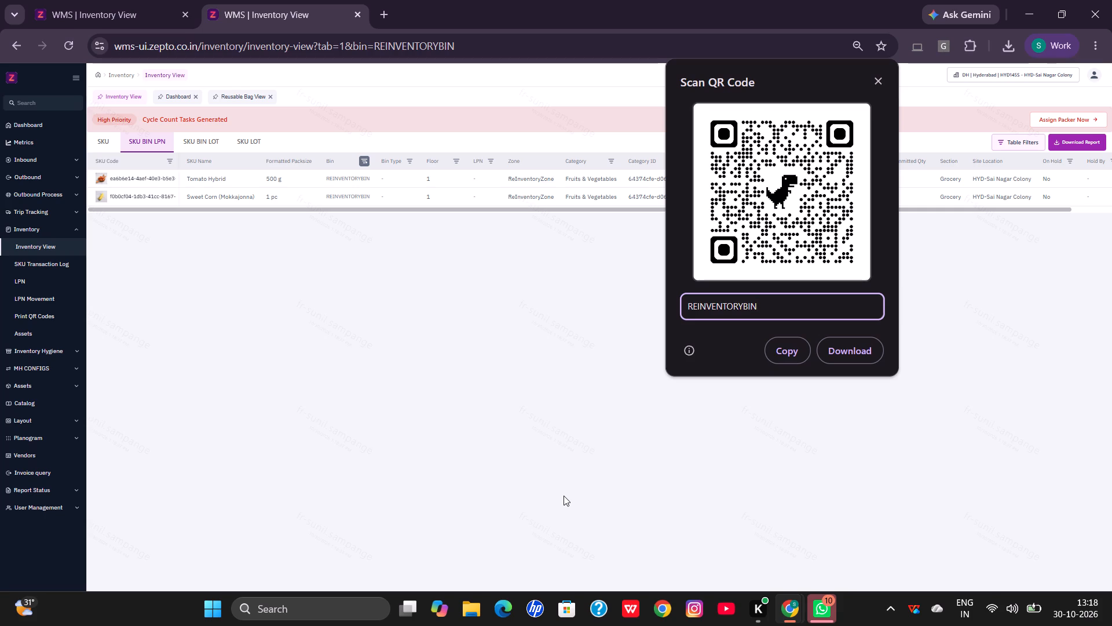
Copy the Tomato Hybrid SKU code from the bin list and filter the SKU-level Inventory View by it.
triple_click(126, 170, "ctrl")
key("ctrl+c")
key("ctrl+c")
key("ctrl+Tab")
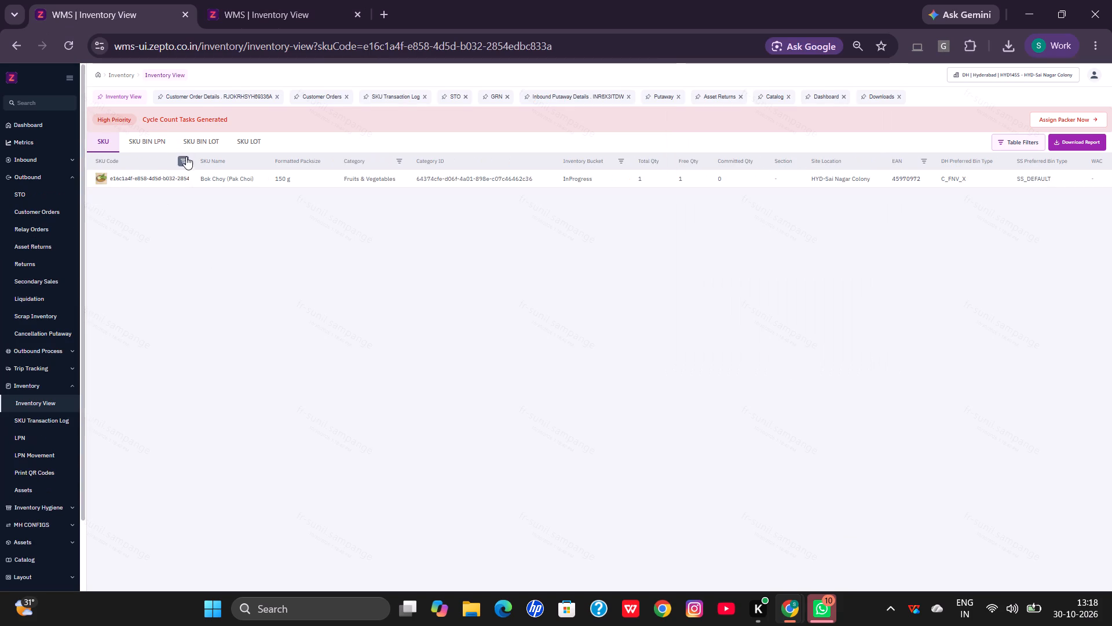
left_click(185, 159, "ctrl")
key("ctrl+a")
key("ctrl+a")
key("ctrl+v")
key("ctrl+Return")
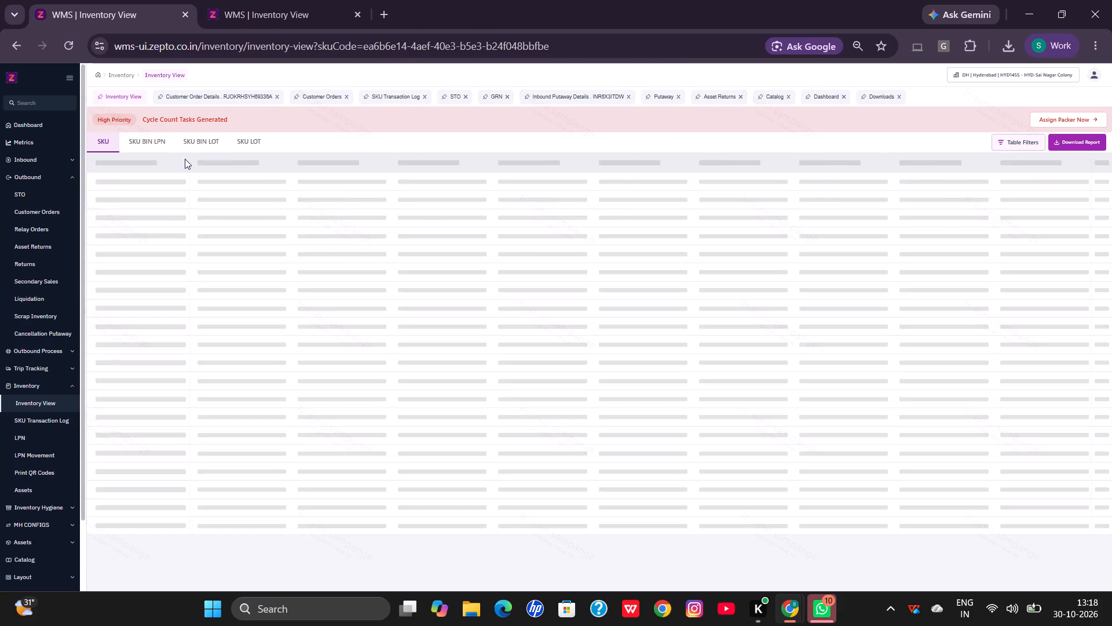
Copy the EAN of Tomato Hybrid and generate a QR code containing 45970576.
double_click(901, 179, "ctrl")
key("ctrl+c")
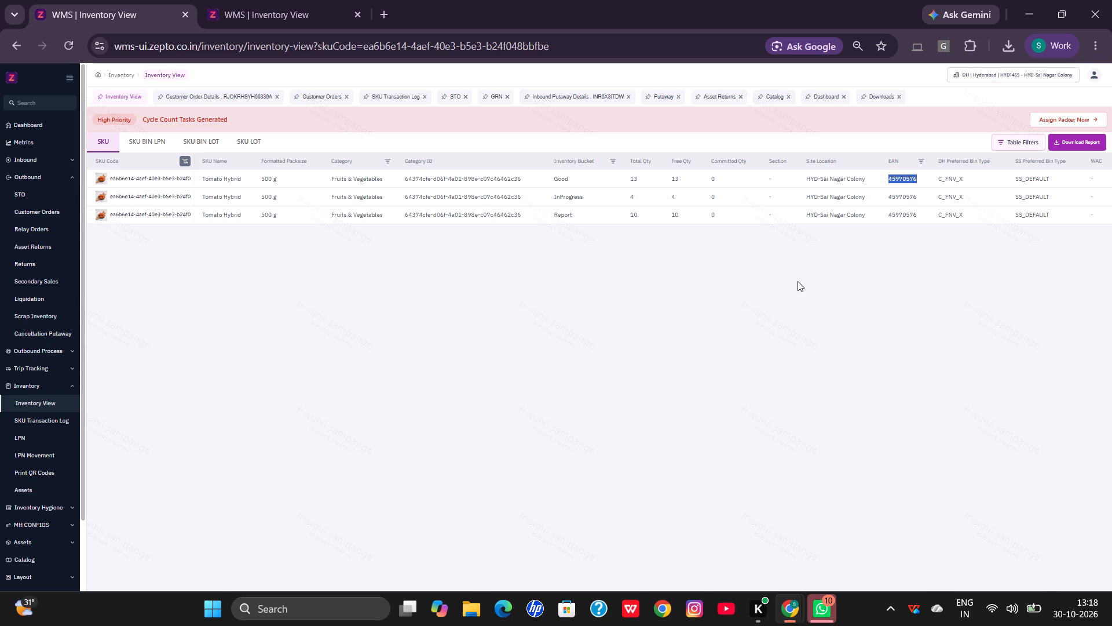
right_click(798, 281, "ctrl")
left_click(875, 494, "ctrl")
key("ctrl+v")
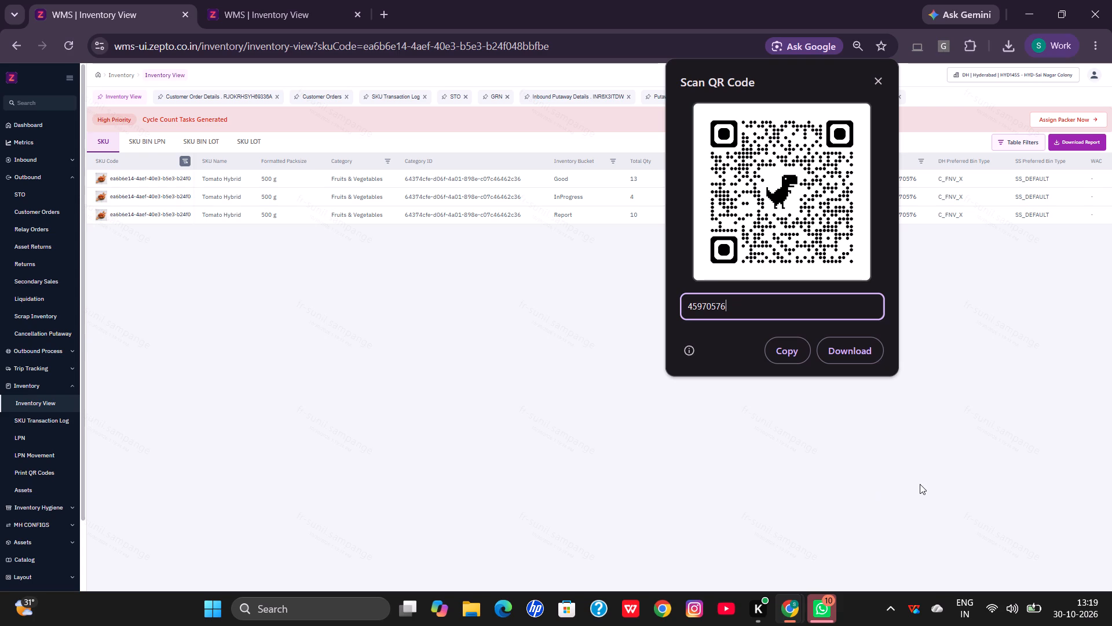
Reload the REINVENTORYBIN inventory list and generate another QR code containing the bin name REINVENTORYBIN.
key("ctrl+Tab")
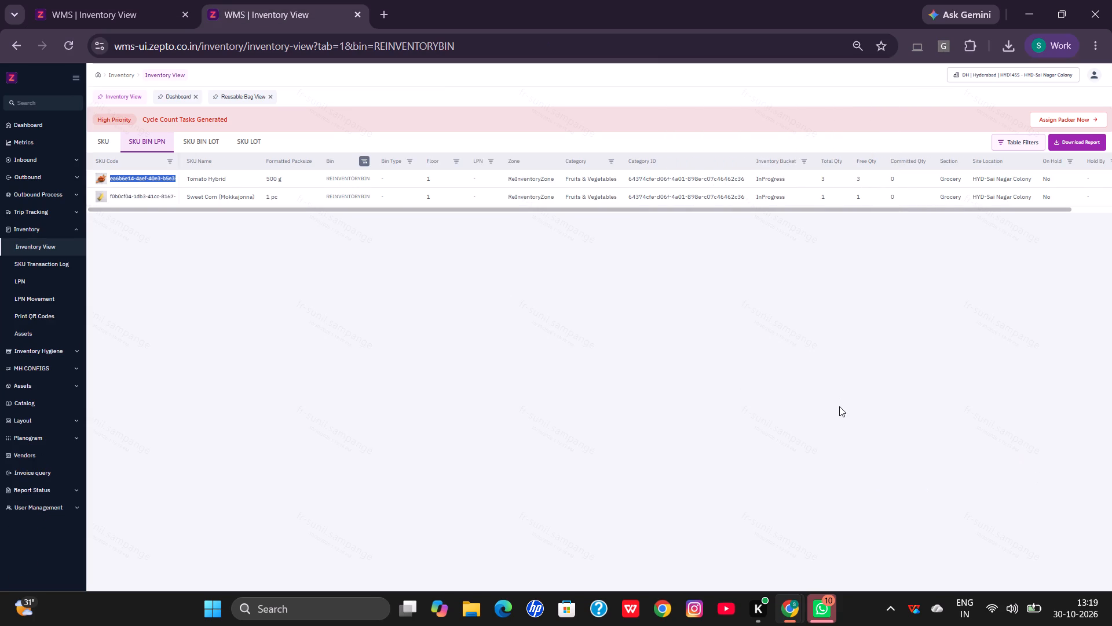
key("ctrl+r")
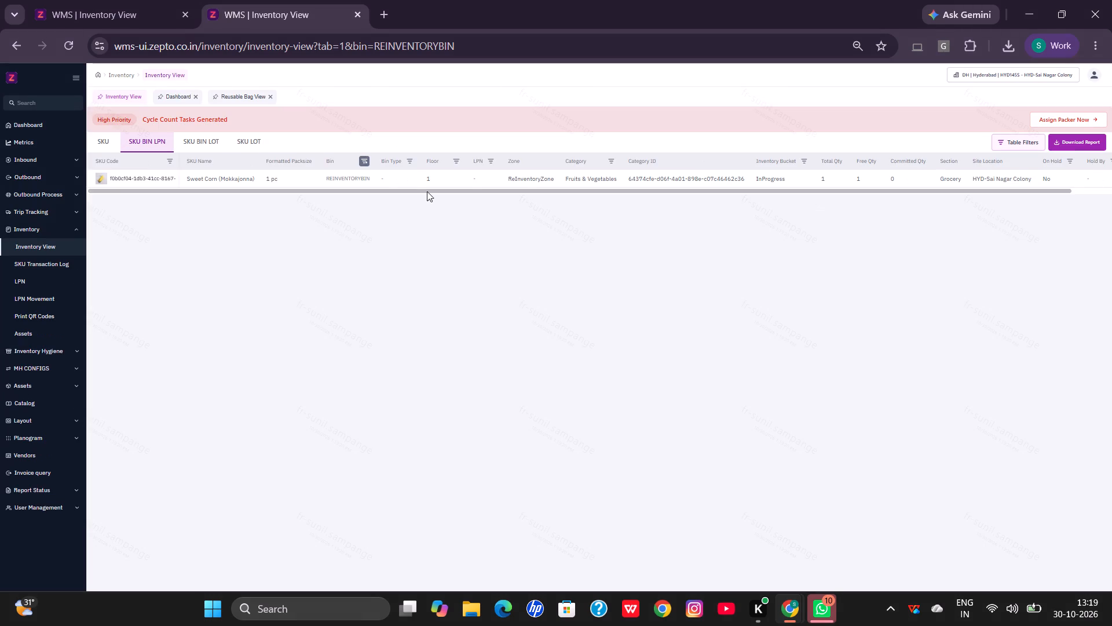
triple_click(352, 184)
key("ctrl+c")
key("ctrl+c")
right_click(394, 223, "ctrl")
left_click(536, 493, "ctrl")
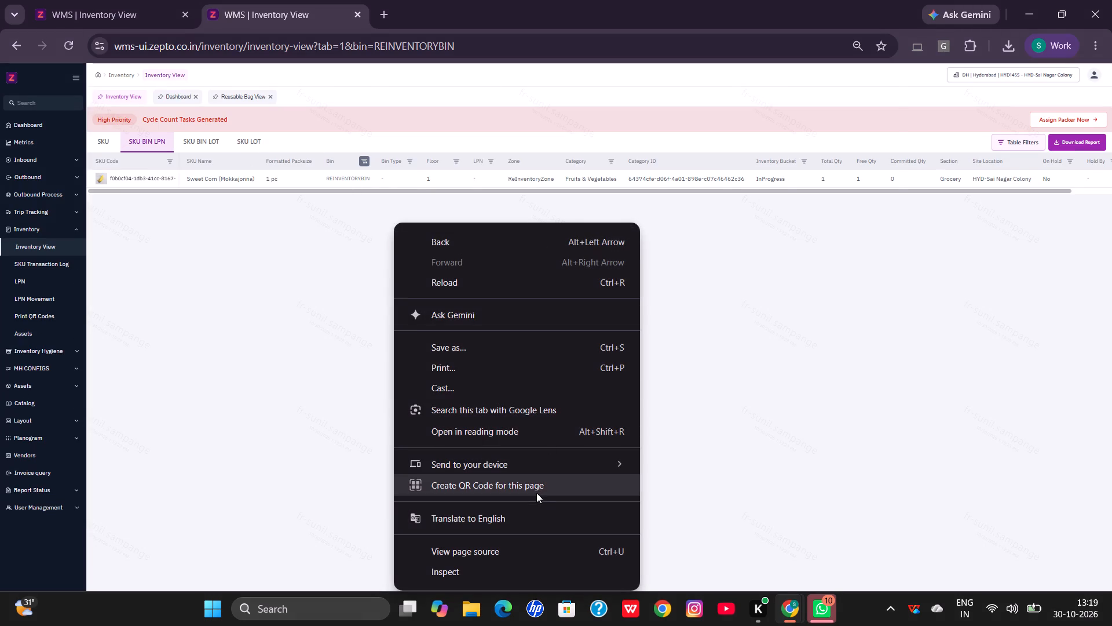
key("ctrl+v")
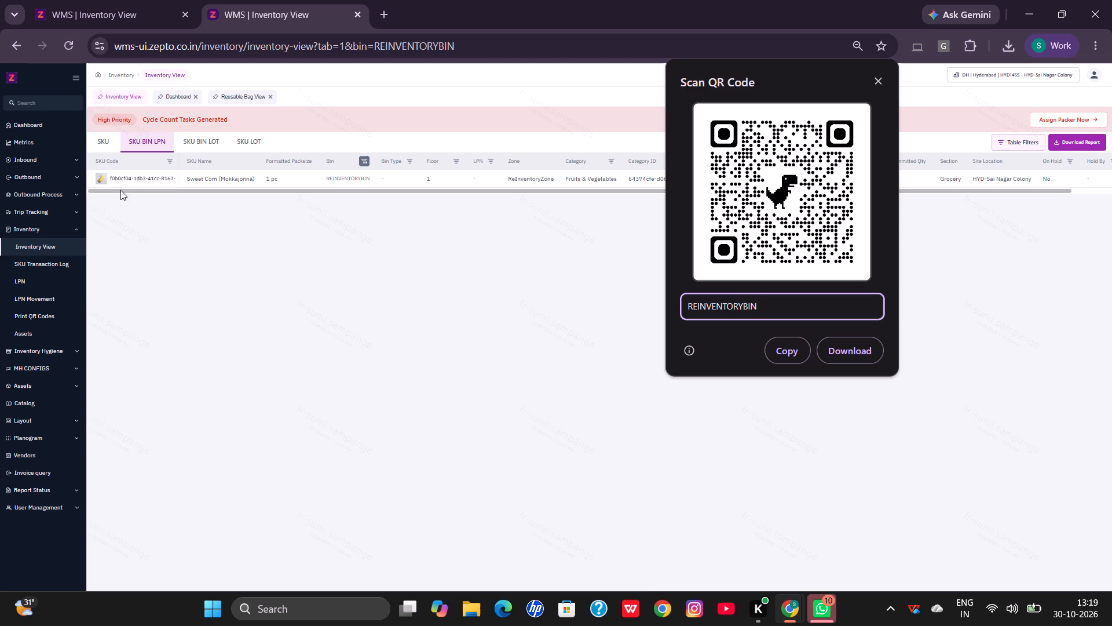
Copy the Sweet Corn (Mokkajonna) SKU code from the bin list and filter the SKU-level Inventory View by it.
triple_click(136, 179, "ctrl")
key("ctrl+c")
key("ctrl+Tab")
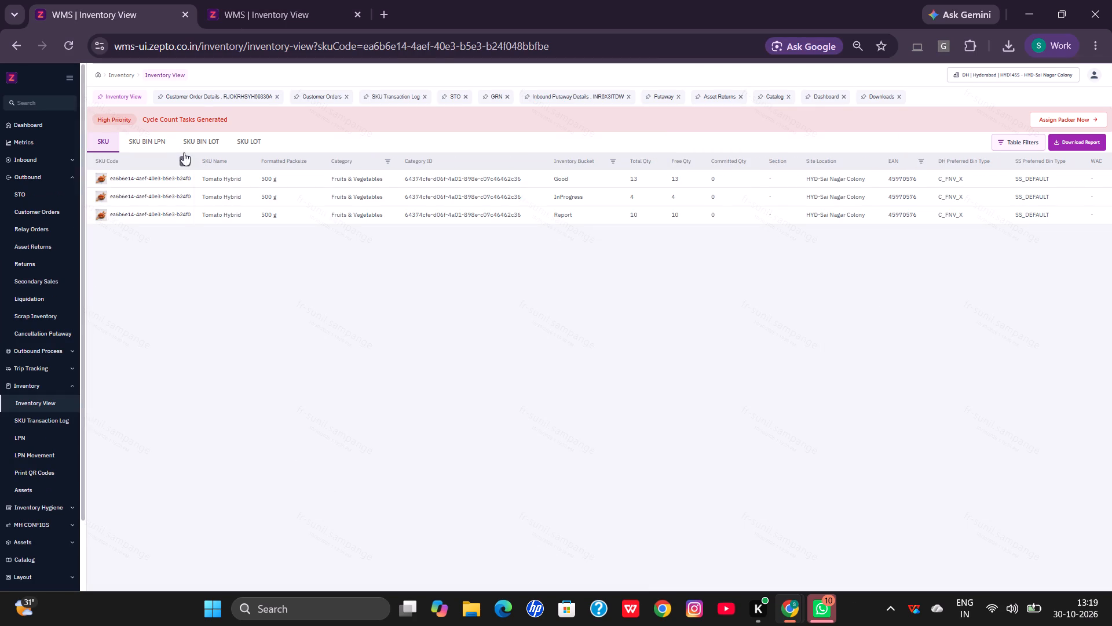
left_click(185, 159, "ctrl")
key("ctrl+a")
key("ctrl+a")
key("ctrl+v")
key("ctrl+Return")
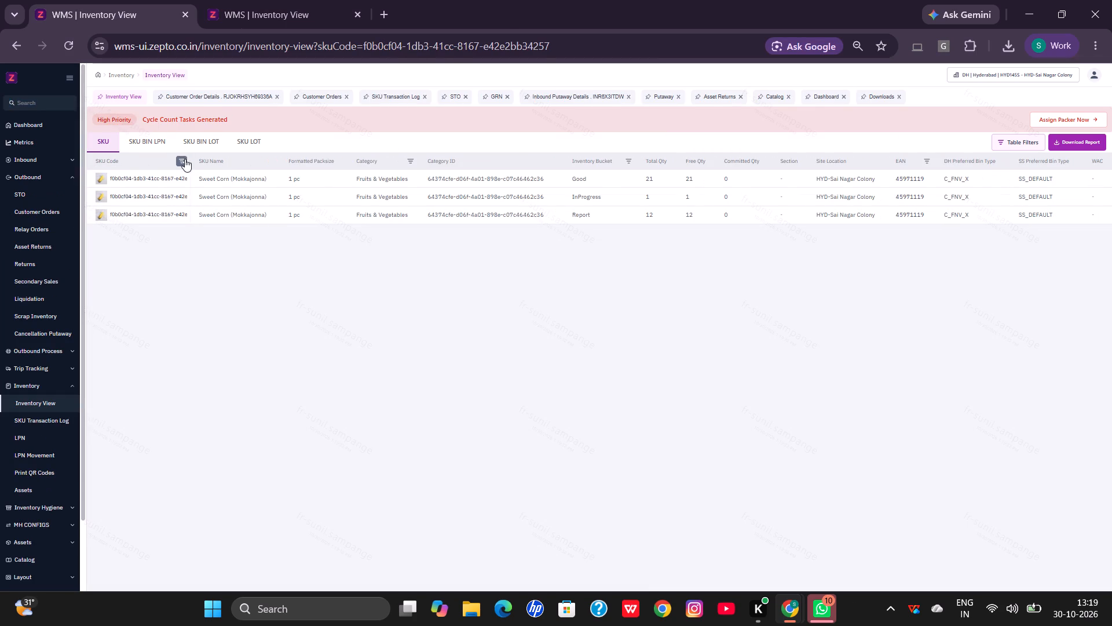
Copy the EAN of Sweet Corn (Mokkajonna) and generate a QR code containing 45971119.
double_click(905, 185, "ctrl")
key("ctrl+c")
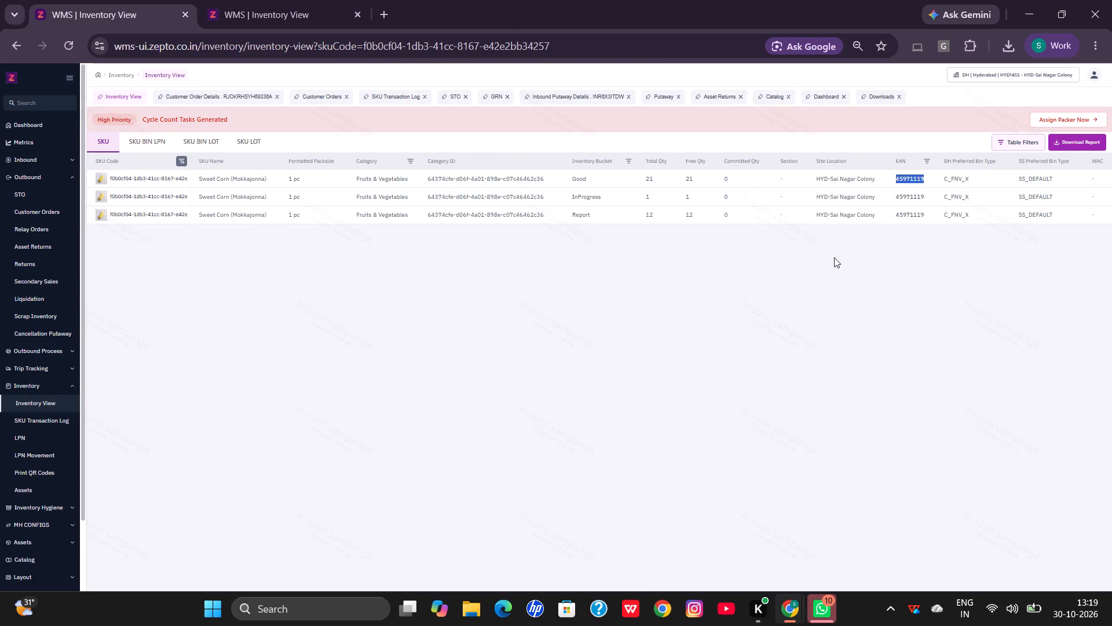
right_click(834, 257, "ctrl")
left_click(902, 479, "ctrl")
key("ctrl+v")
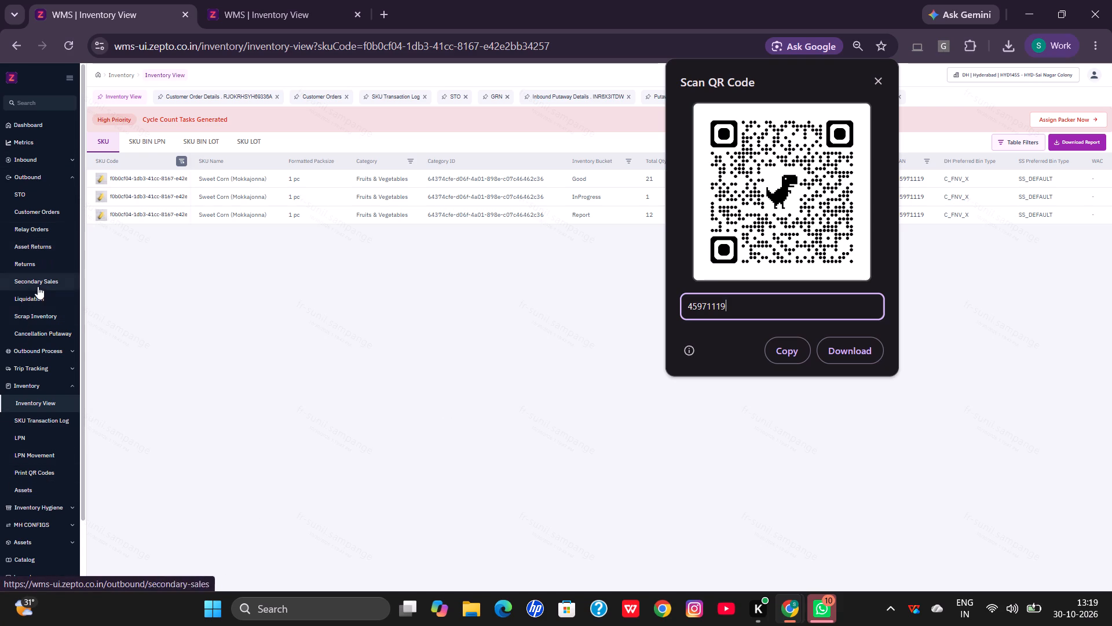
Open the inbound Putaway list and filter the PO putaways by the status Ongoing.
left_click(25, 177)
left_click(21, 169)
left_click(13, 163)
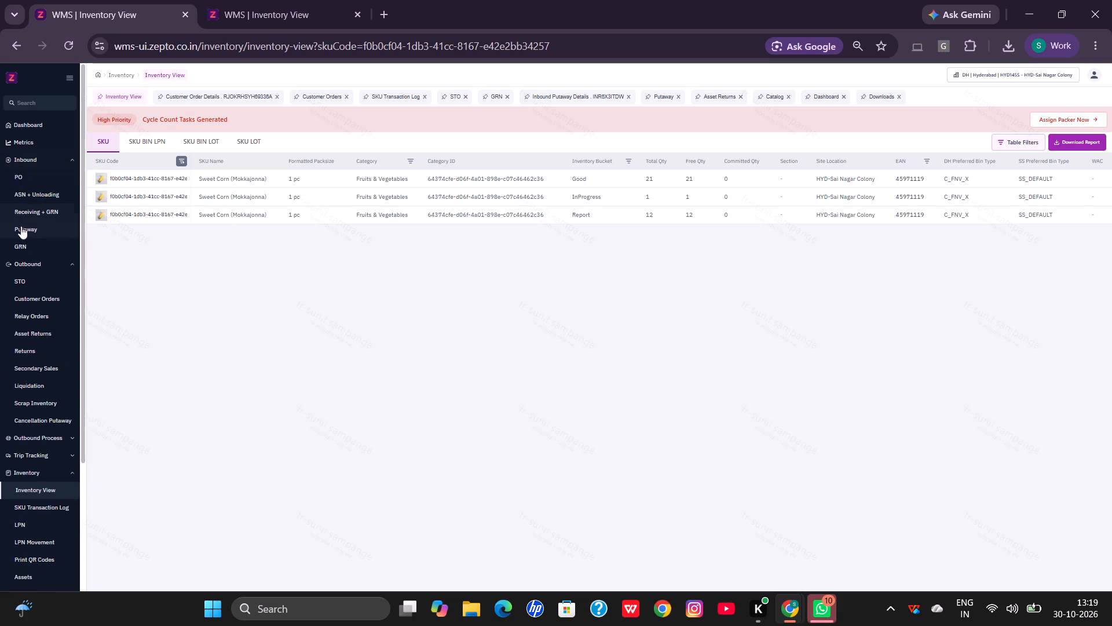
left_click(31, 227)
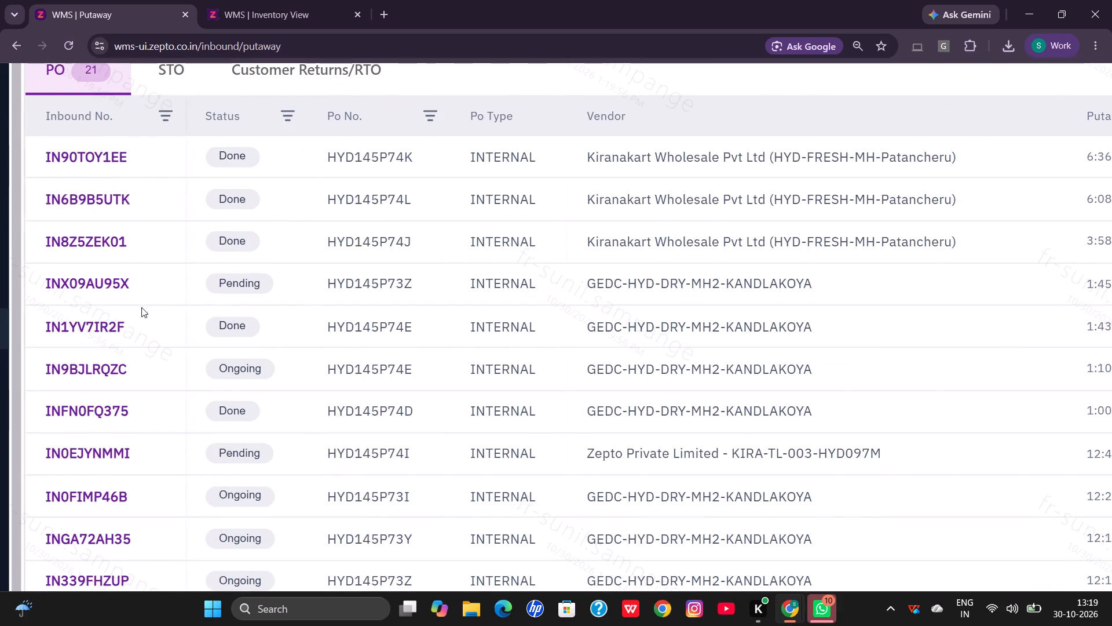
left_click(192, 140)
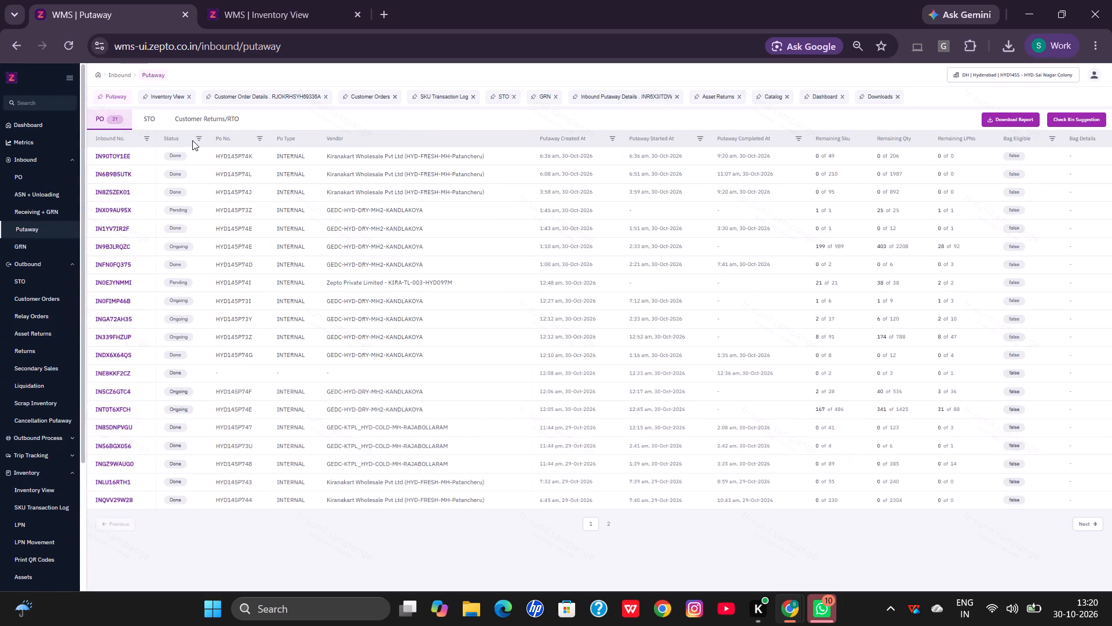
left_click(195, 139)
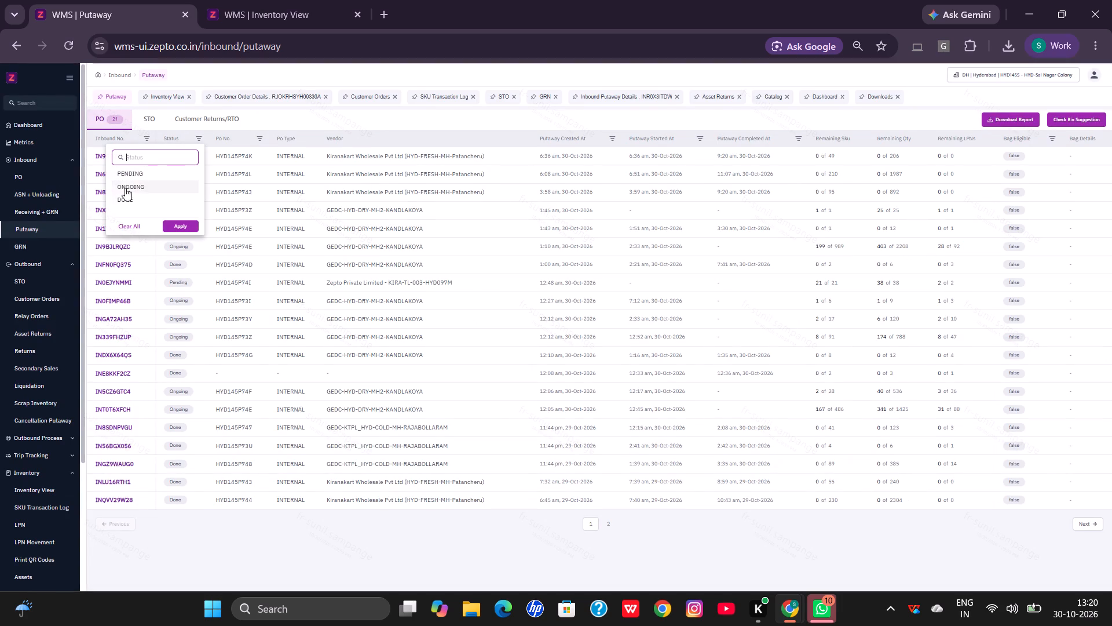
left_click(123, 185)
key("Return")
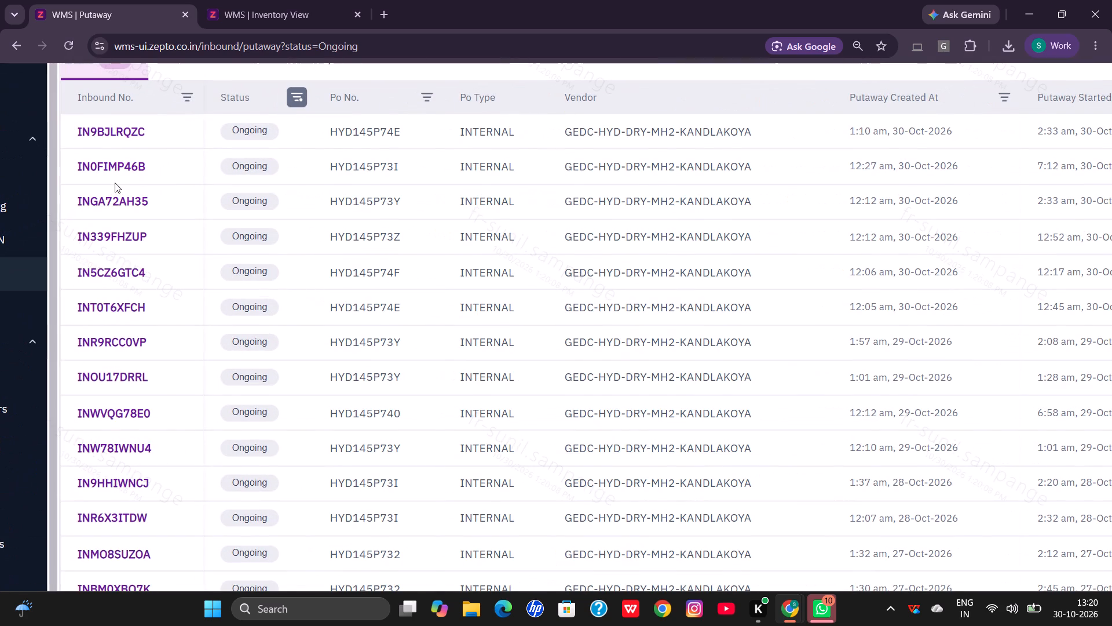
Open the details of inbound putaway IN0FIMP46B and switch its completed items to the LPN view.
scroll(115, 183, "down", 1)
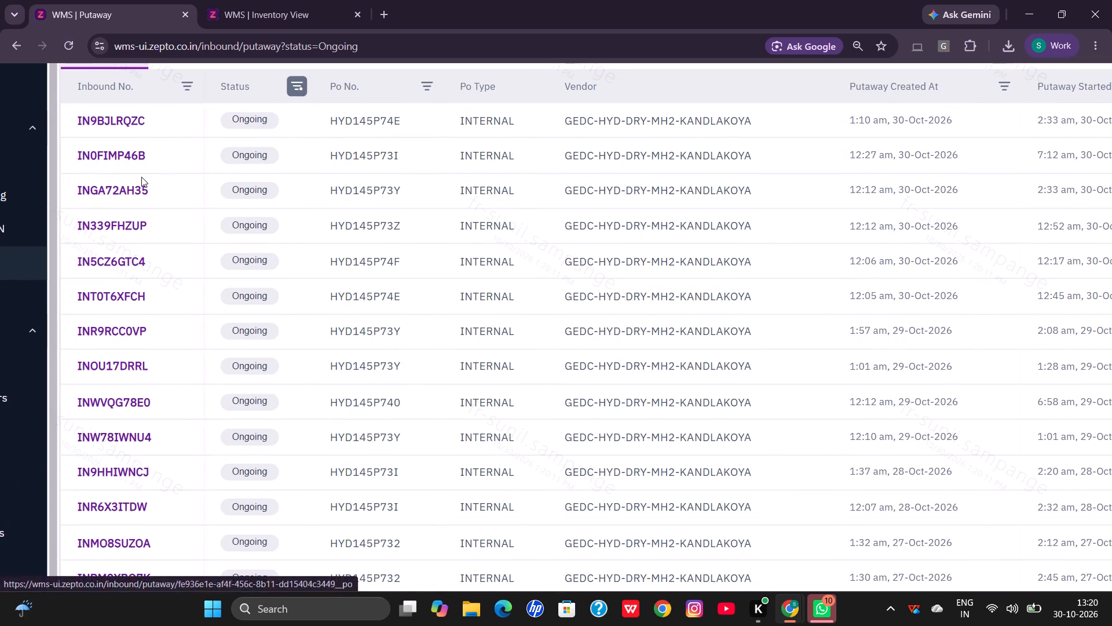
left_click(126, 163)
left_click(110, 157)
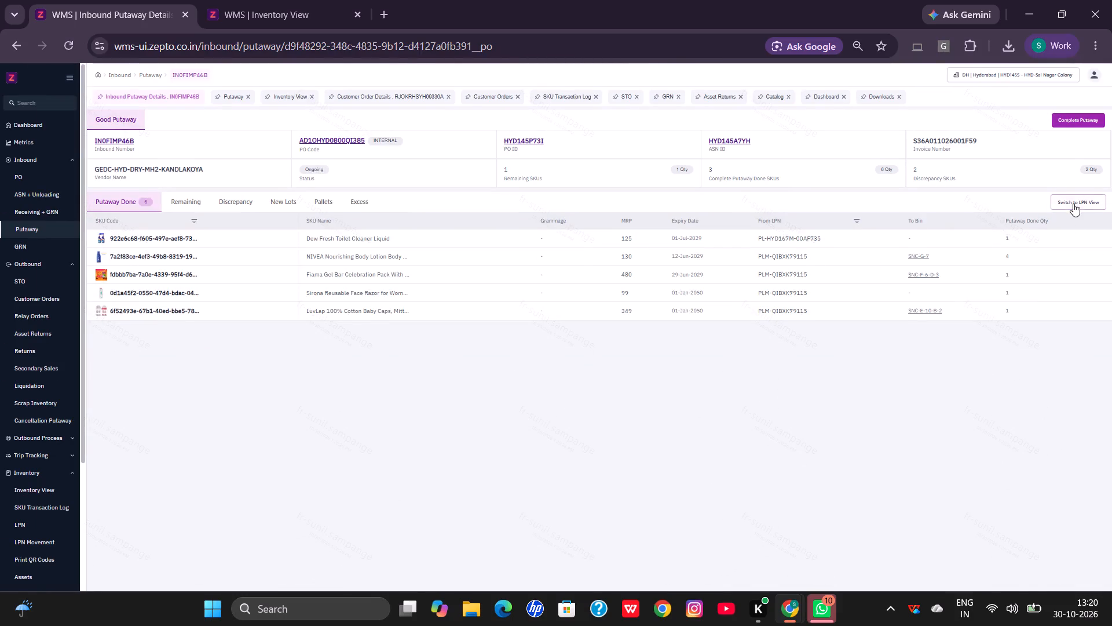
left_click(1073, 203)
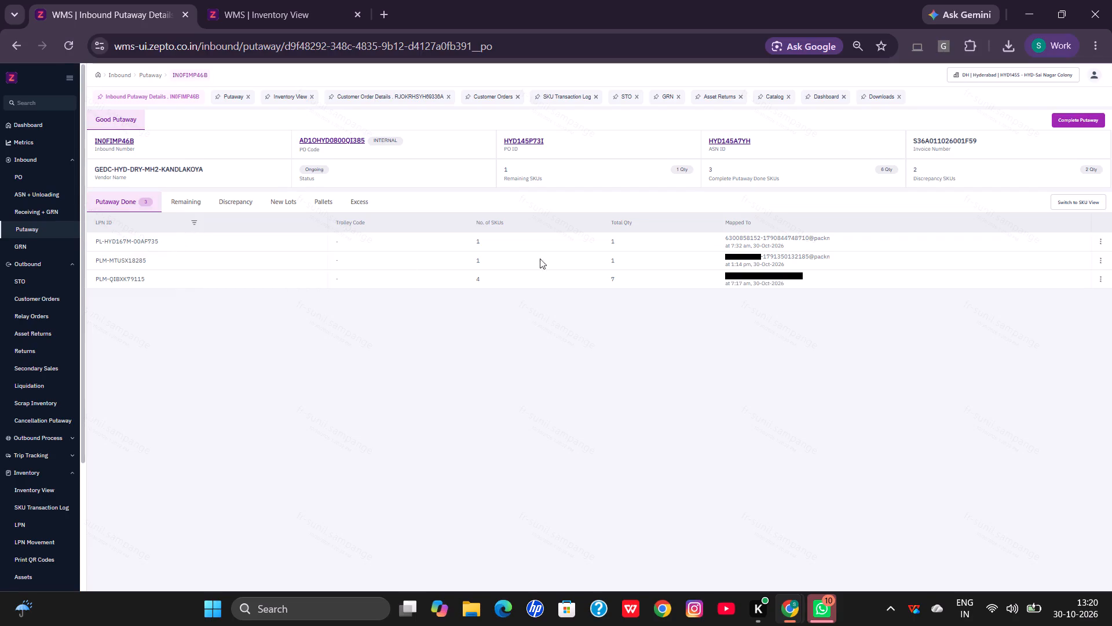
Unmap LPN PLM-MTUSX18285 from its assigned user and reload the putaway details.
left_click(1100, 263)
left_click(1060, 274)
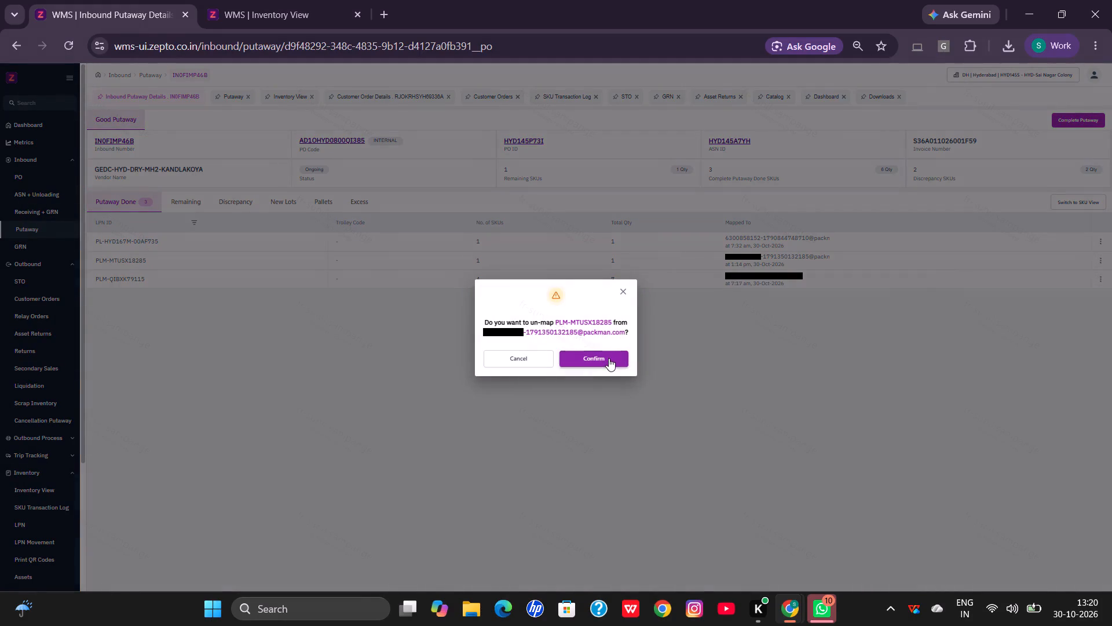
left_click(609, 358)
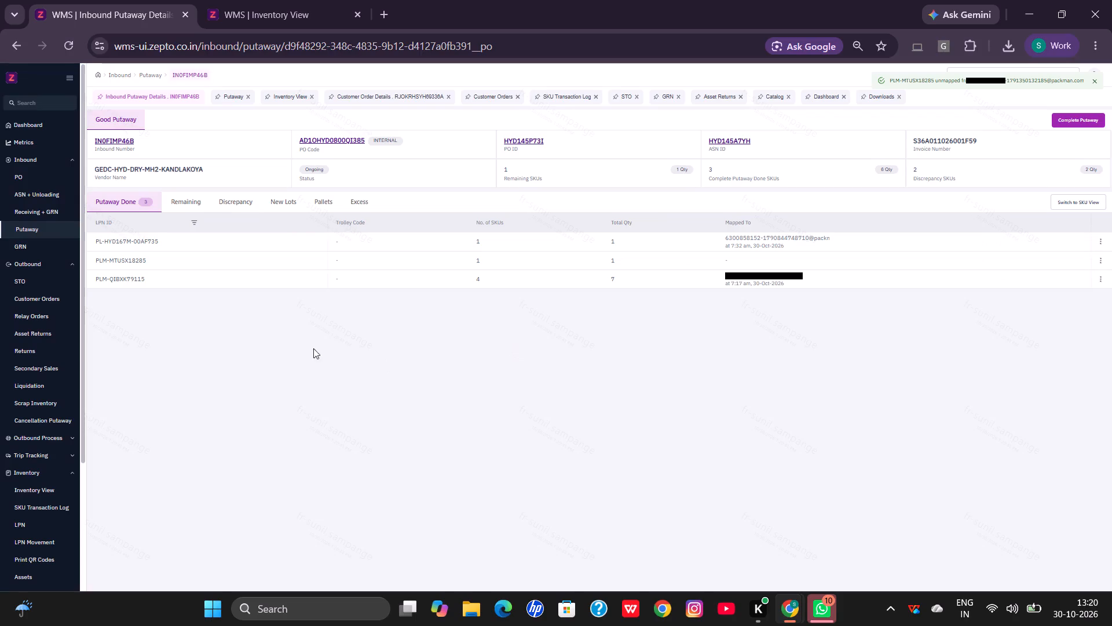
key("ctrl+r")
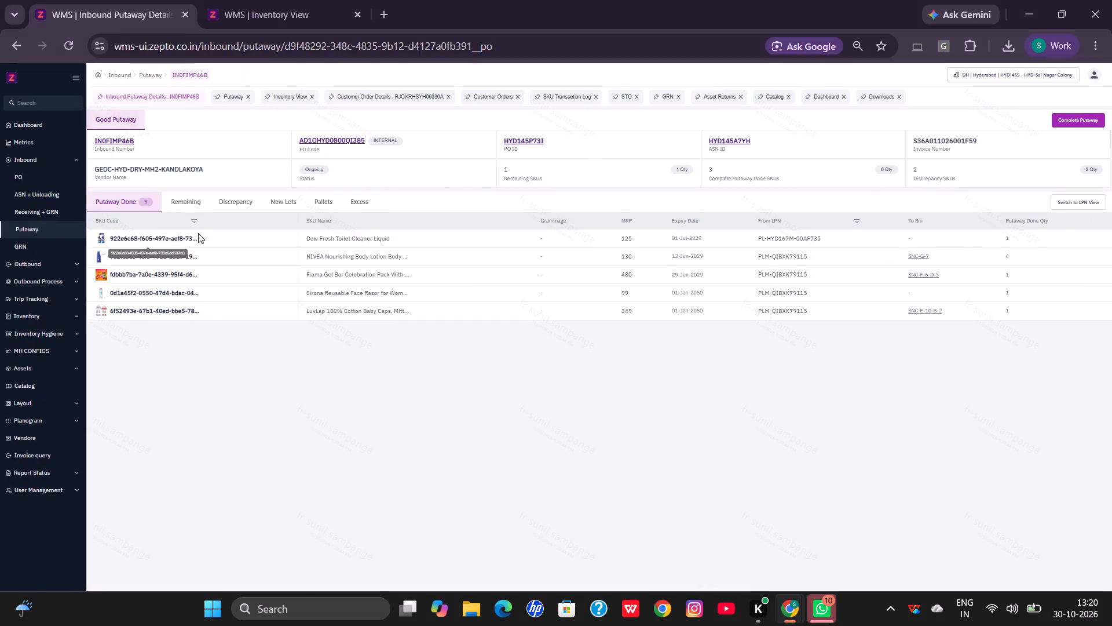
Go back from the inbound putaway details through the Putaway list to the Inventory View filtered to Sweet Corn (Mokkajonna).
left_click(257, 0)
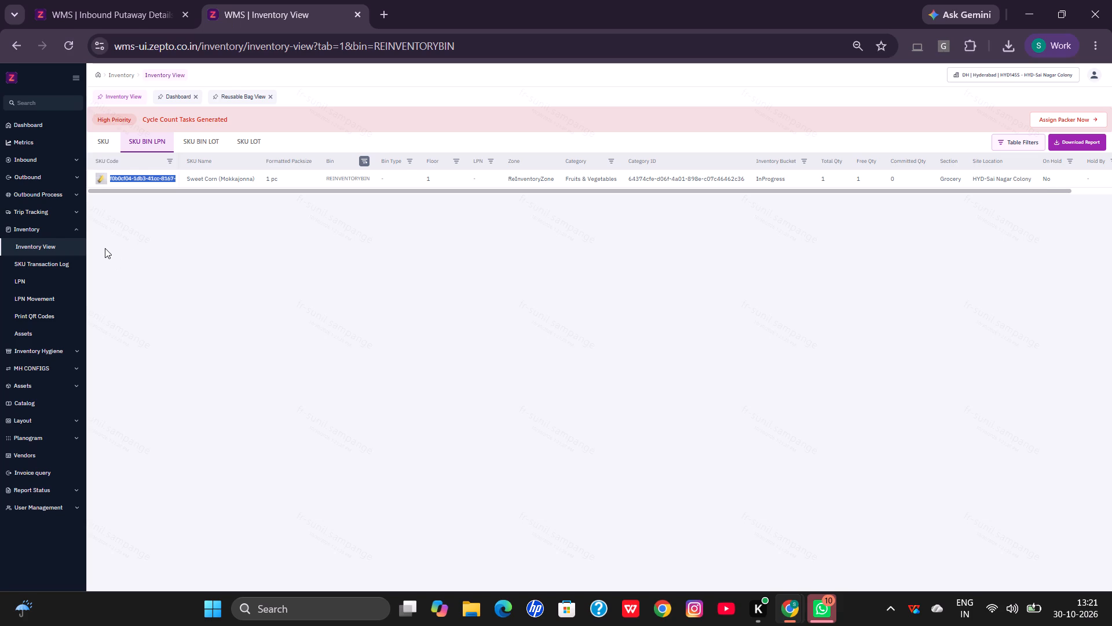
key("ctrl+Tab")
key("ctrl+Tab")
key("ctrl+Tab")
scroll(105, 248, "right", 10)
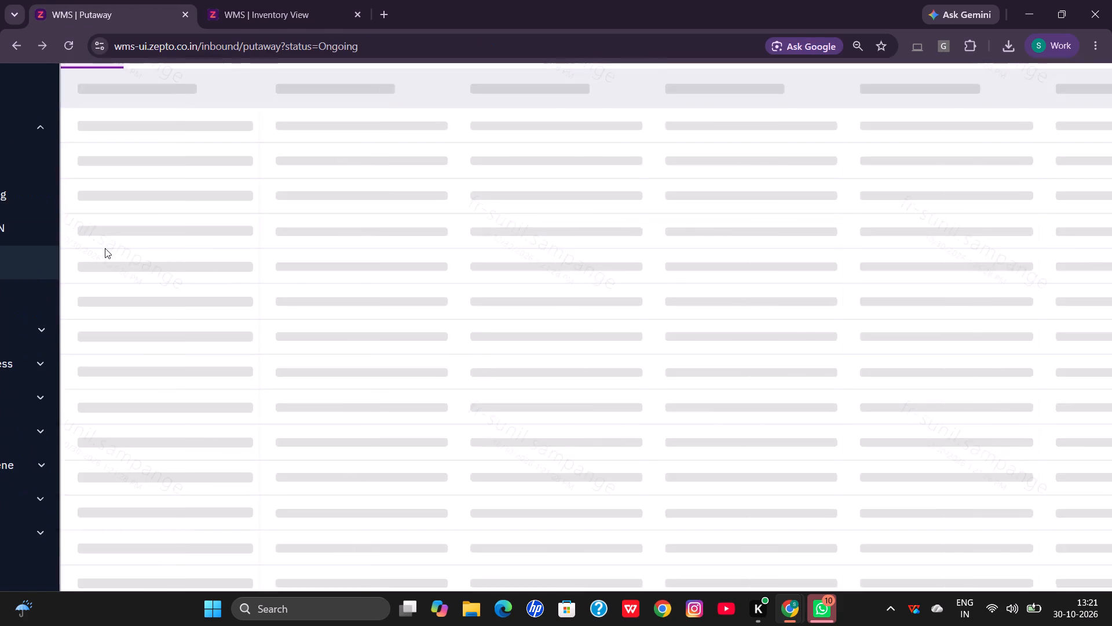
scroll(105, 248, "right", 15)
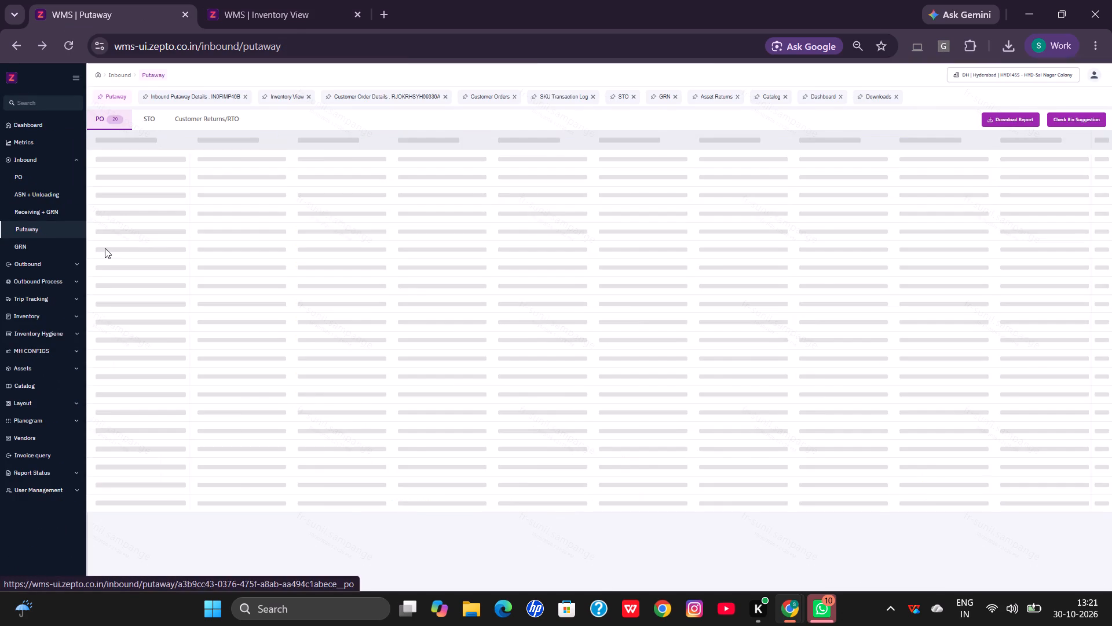
scroll(105, 248, "right", 8)
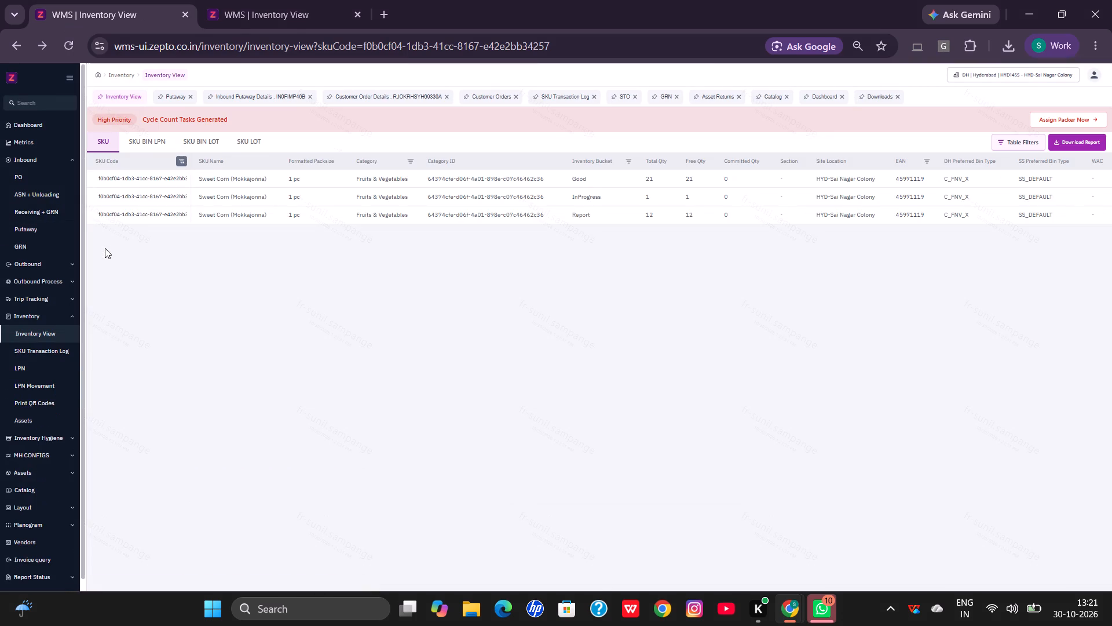
Turn off the computer's Energy saver mode and return to the Inventory View.
left_click(1034, 599)
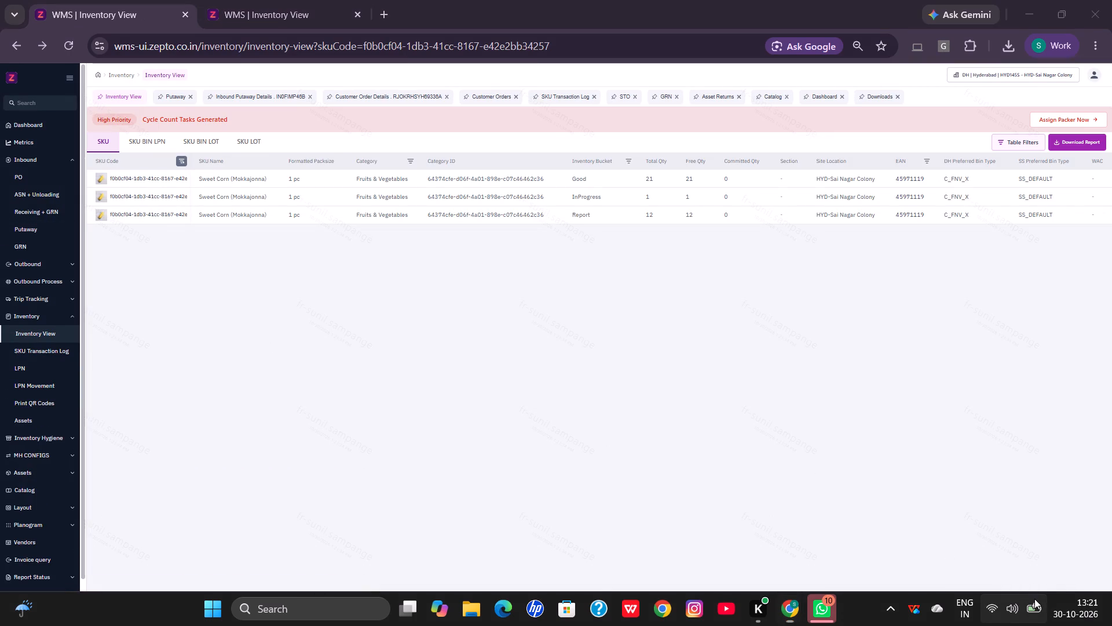
left_click(975, 429)
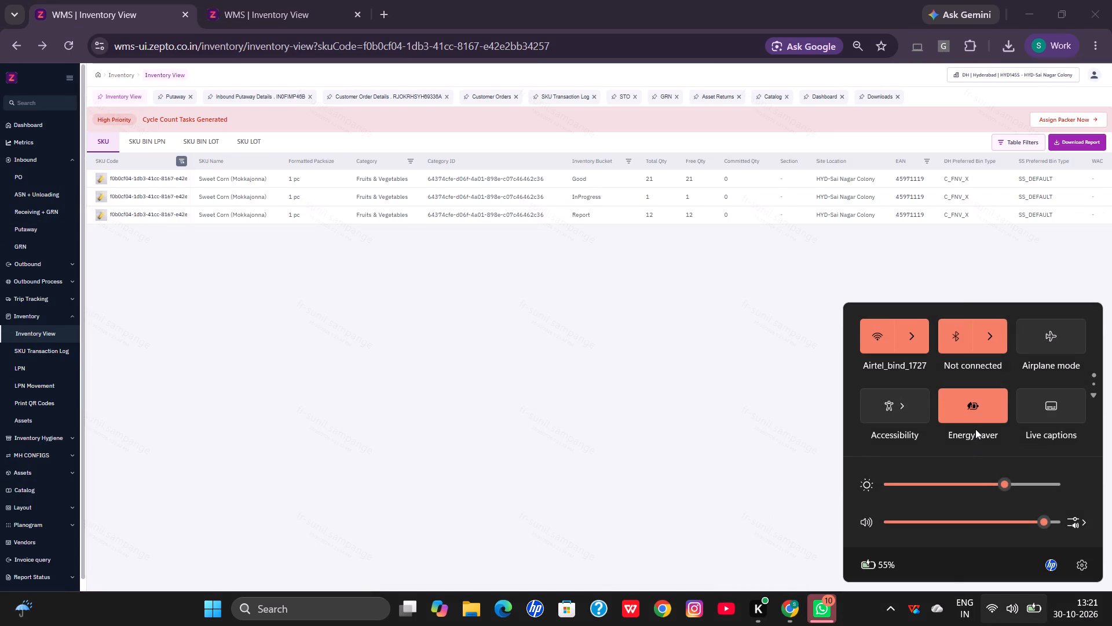
left_click(971, 412)
left_click(745, 423)
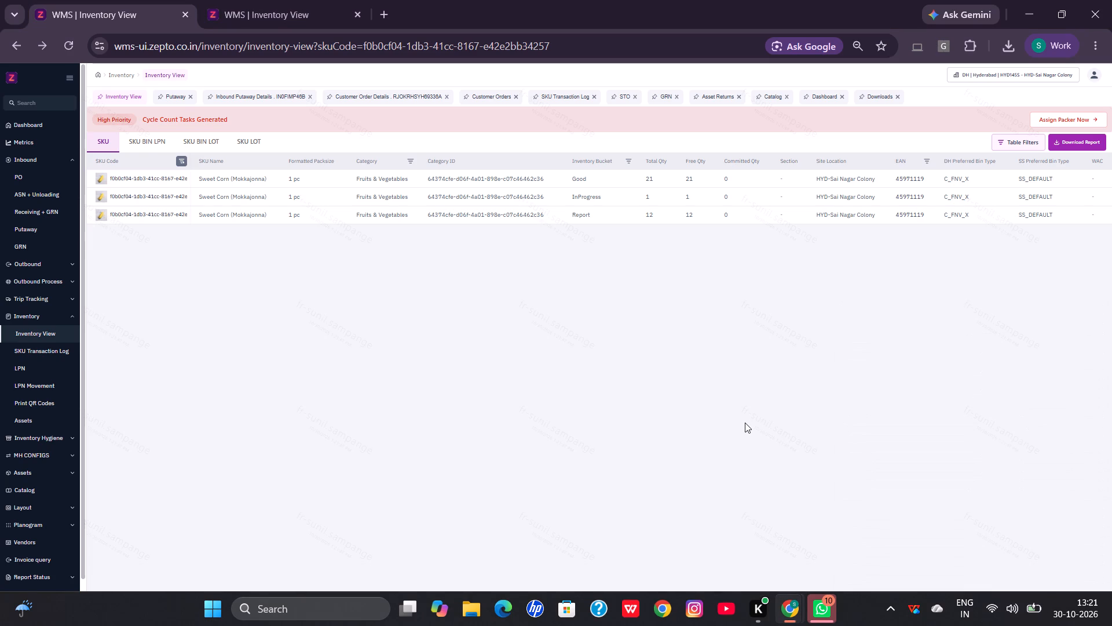
Go back one more page to the SKU inventory of Tomato Hybrid and check it alongside the REINVENTORYBIN inventory.
scroll(485, 356, "right", 6)
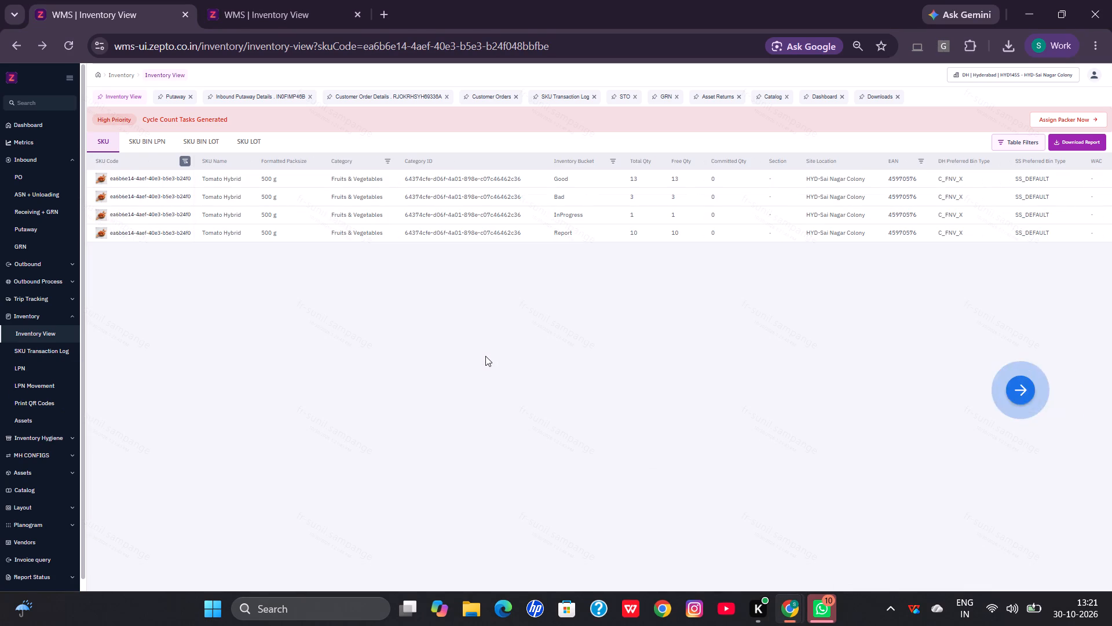
left_click(208, 18)
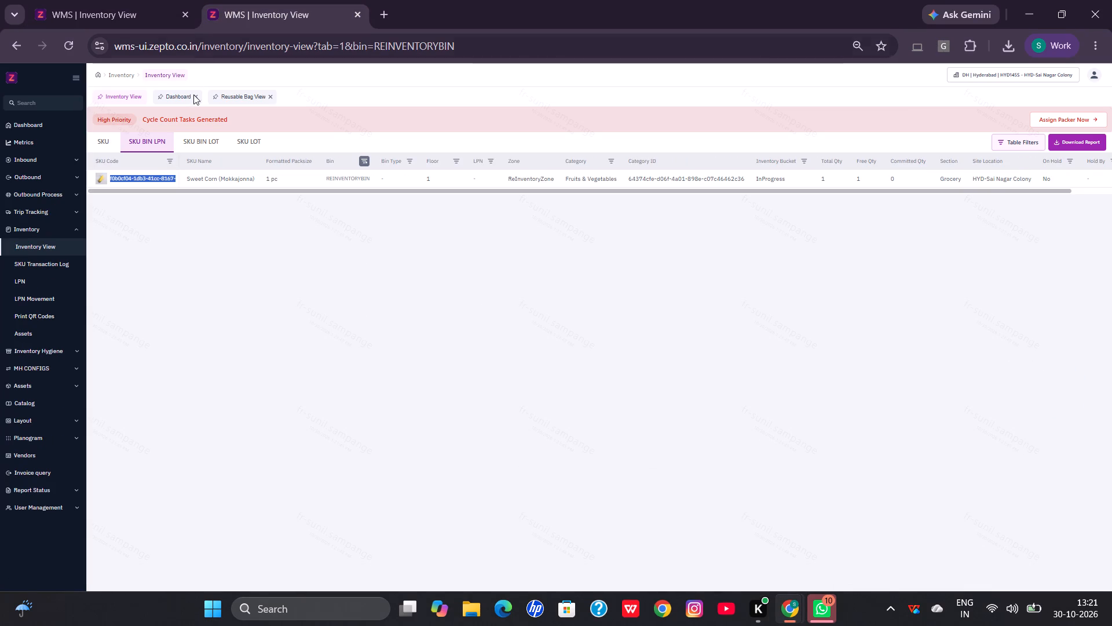
left_click(92, 0)
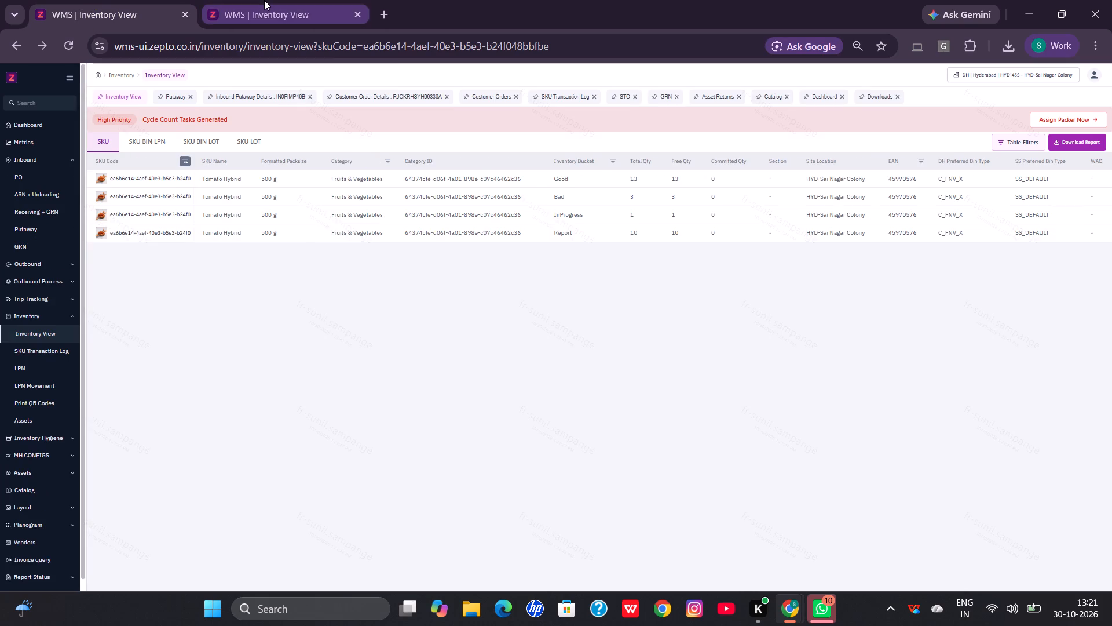
Reload the SKU bin LPN inventory filtered to REINVENTORYBIN.
left_click(264, 0)
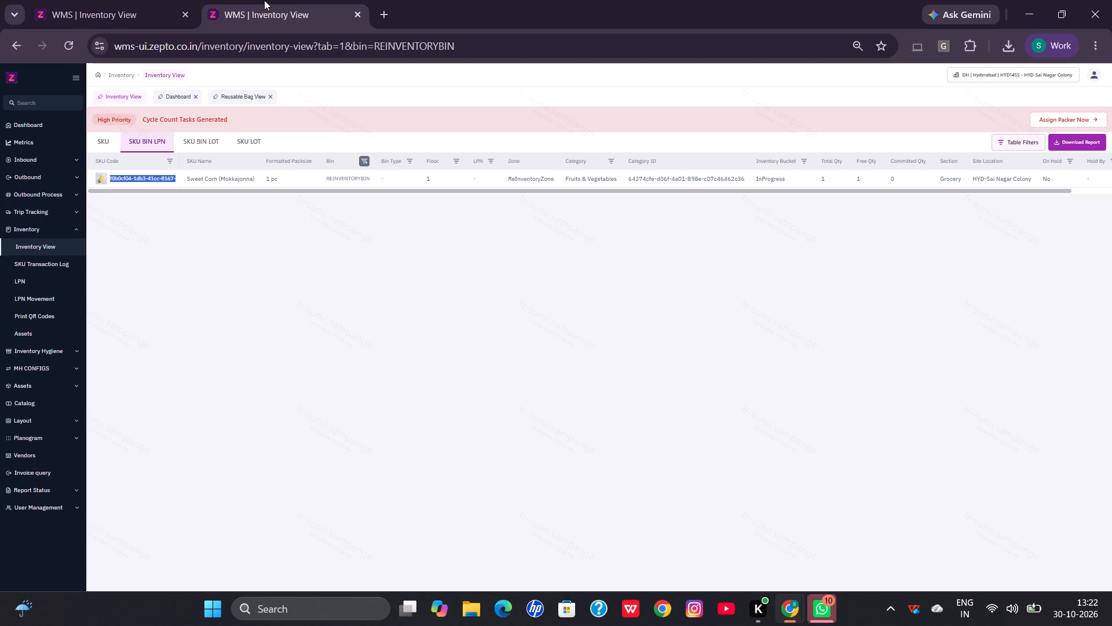
key("ctrl+r")
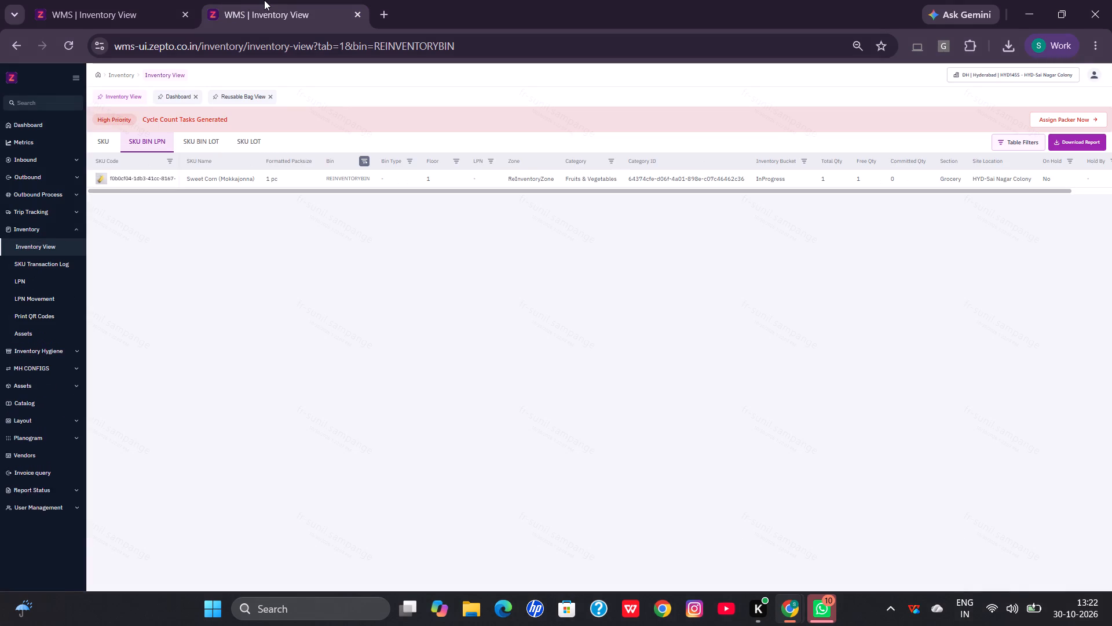
Copy the bin name of the Sweet Corn (Mokkajonna) row and generate a QR code containing REINVENTORYBIN.
triple_click(335, 184)
key("ctrl+c")
key("ctrl+c")
right_click(414, 272)
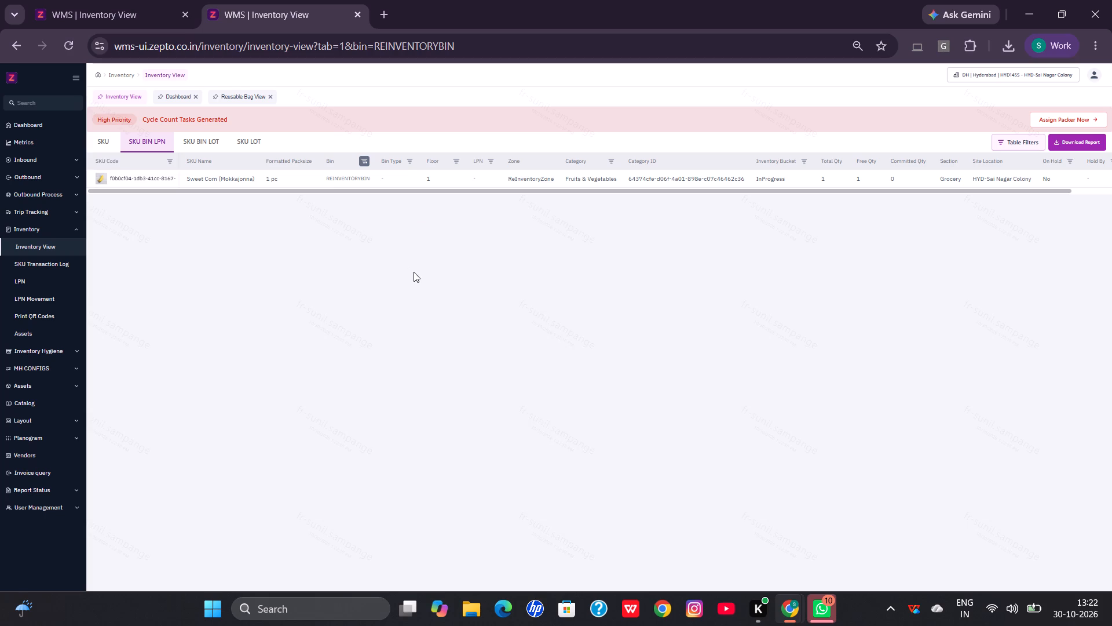
left_click(500, 489)
key("ctrl+v")
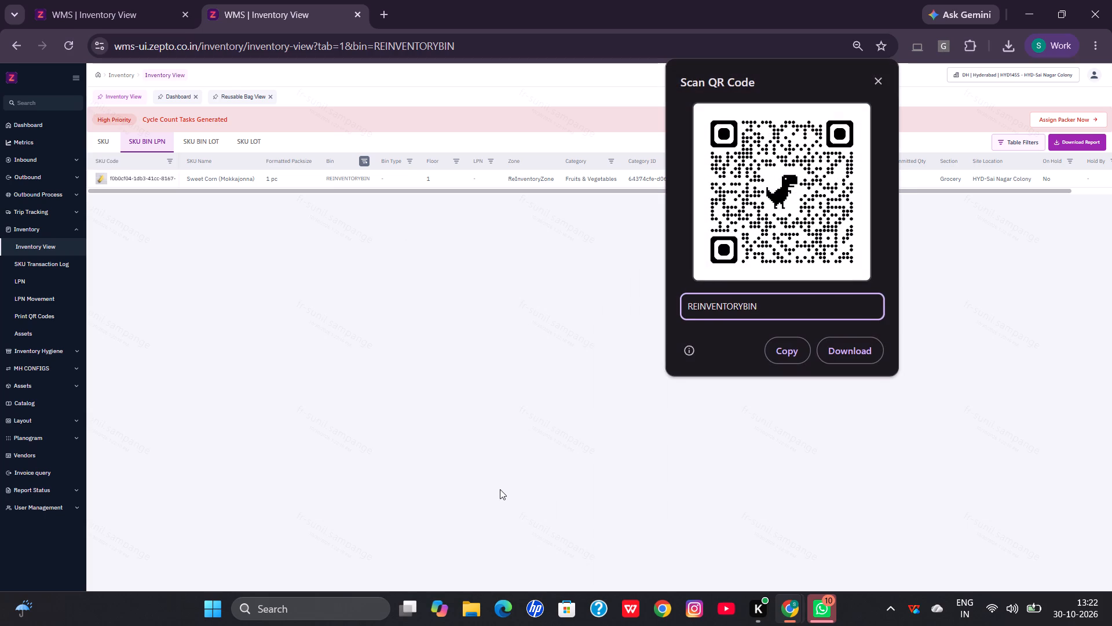
Copy the SKU code of Sweet Corn (Mokkajonna) from REINVENTORYBIN and filter the SKU inventory in the other tab by it.
key("ctrl+Tab")
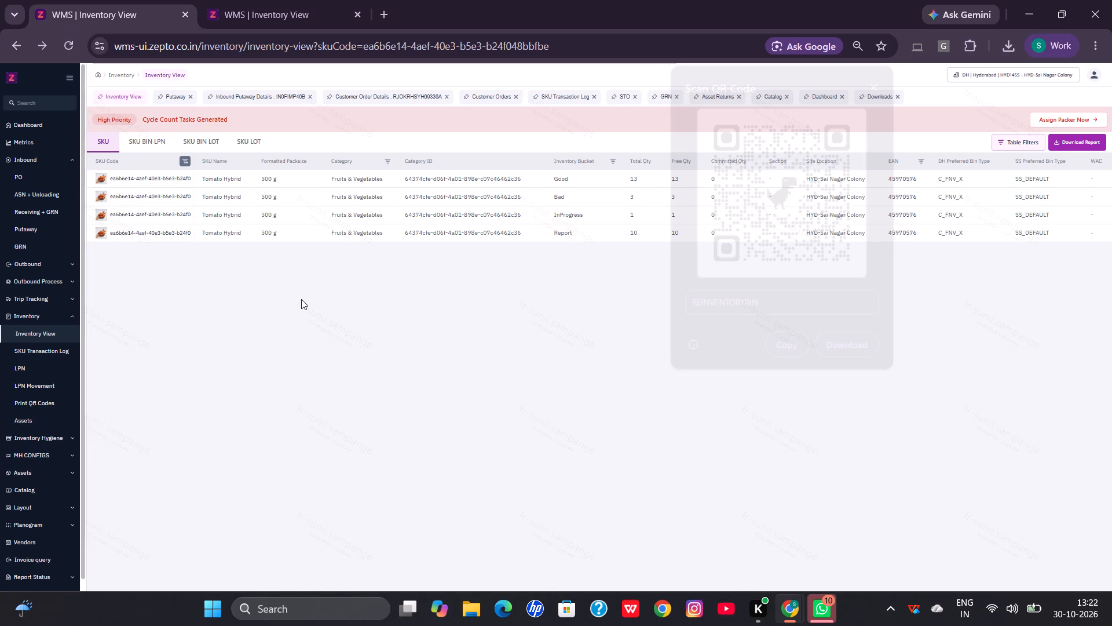
key("ctrl+Tab")
triple_click(152, 184, "ctrl")
triple_click(142, 178, "ctrl")
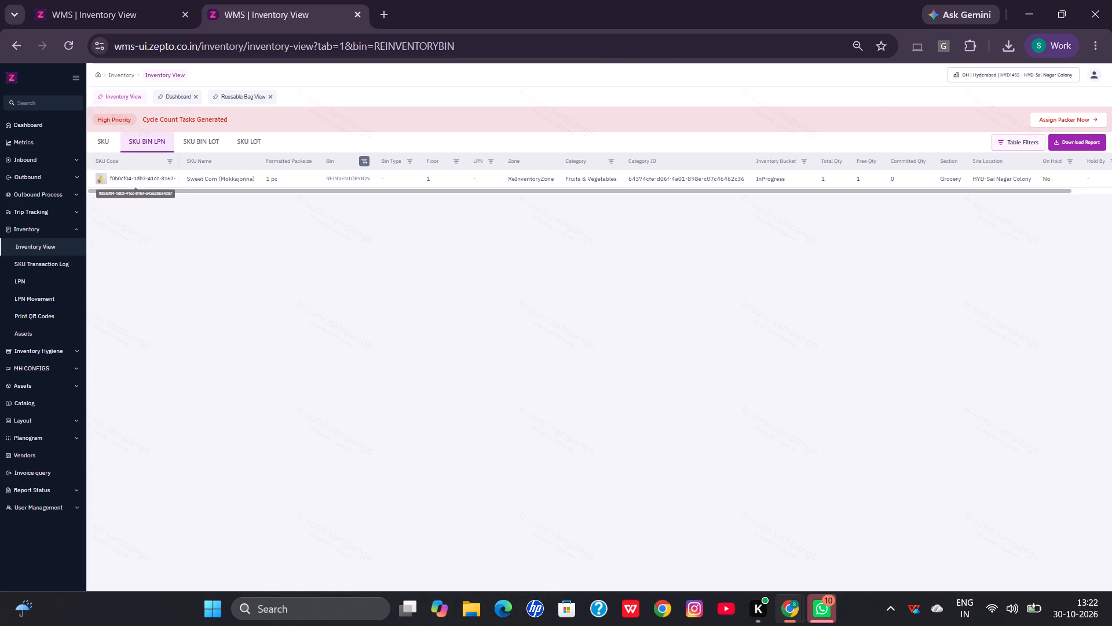
key("ctrl+c")
key("ctrl+c")
key("ctrl+Tab")
left_click(182, 155, "ctrl")
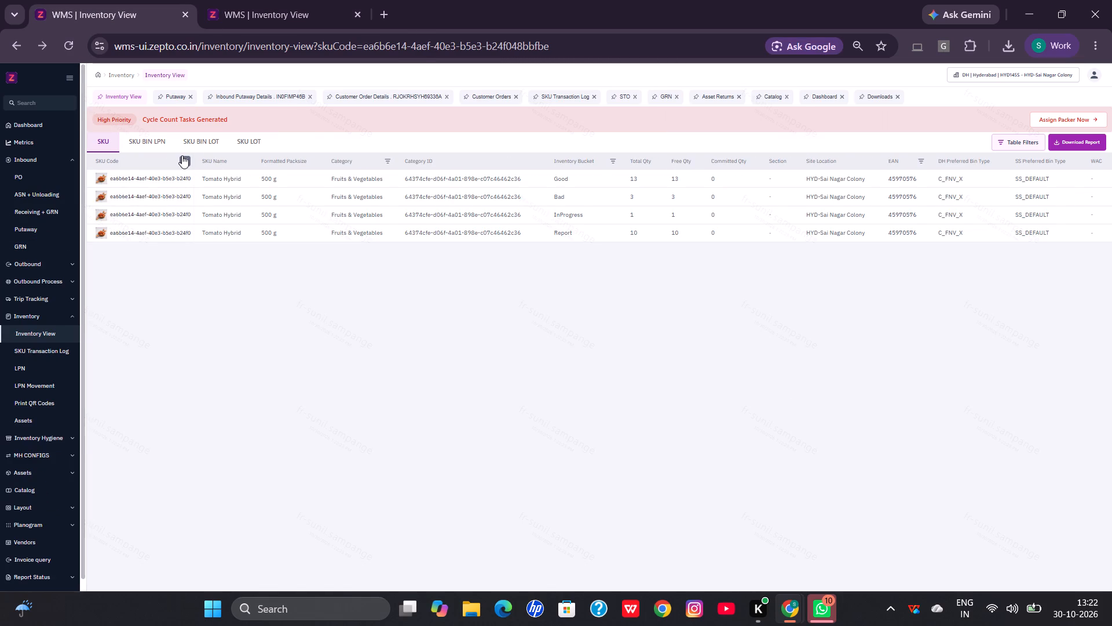
key("ctrl+a")
key("ctrl+a")
key("ctrl+v")
key("ctrl+Return")
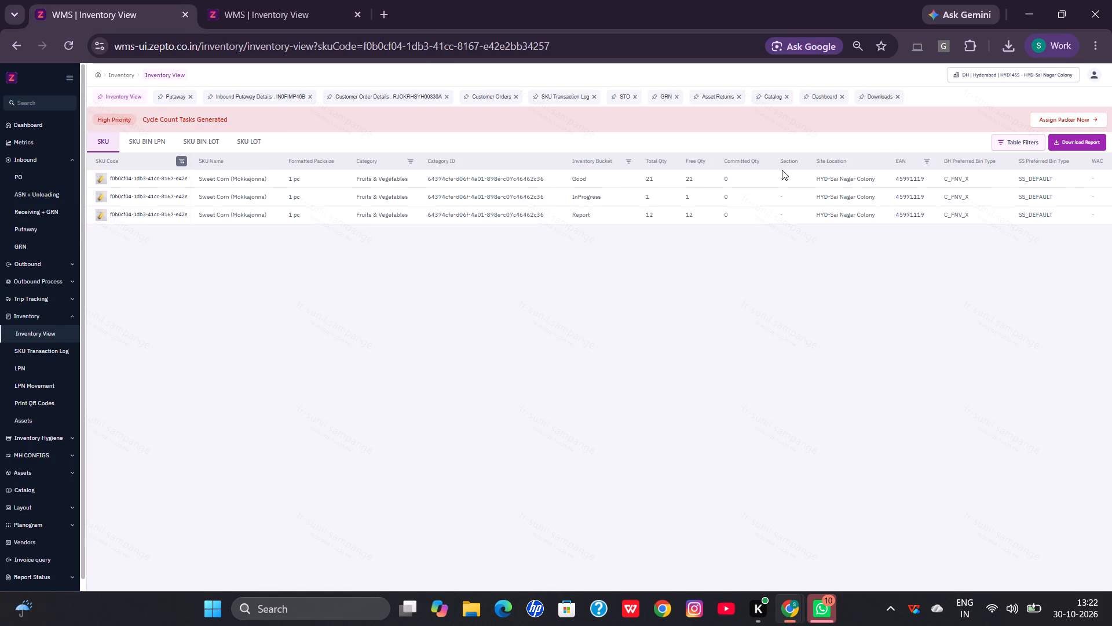
Copy the EAN of Sweet Corn (Mokkajonna) and generate a QR code containing 45971119.
double_click(905, 179, "ctrl")
key("ctrl+c")
right_click(773, 286, "ctrl")
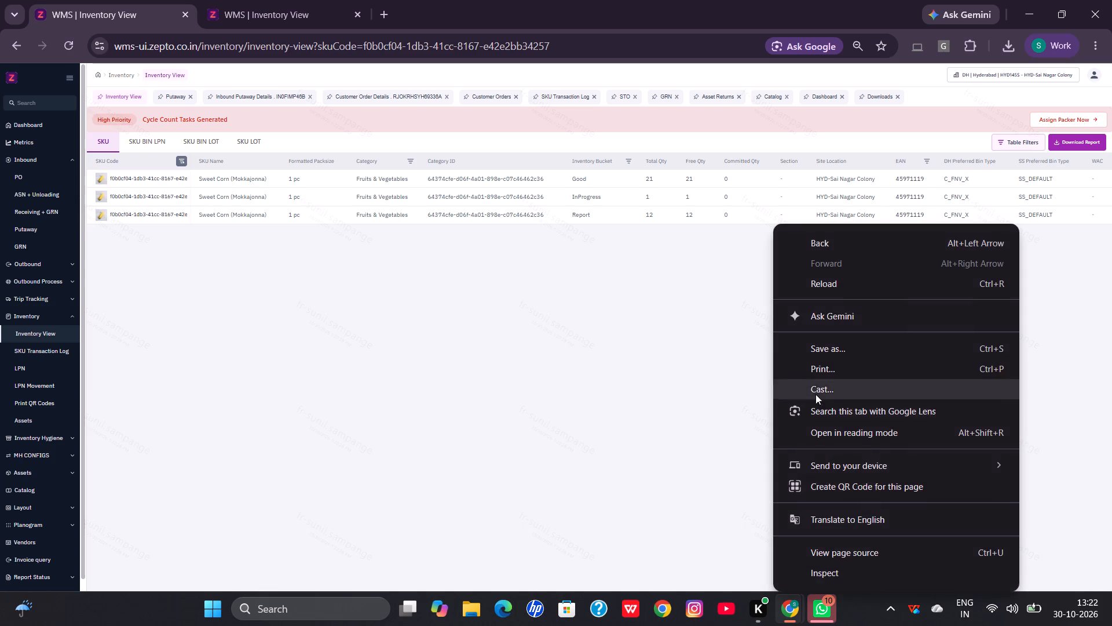
left_click(869, 494, "ctrl")
key("ctrl+v")
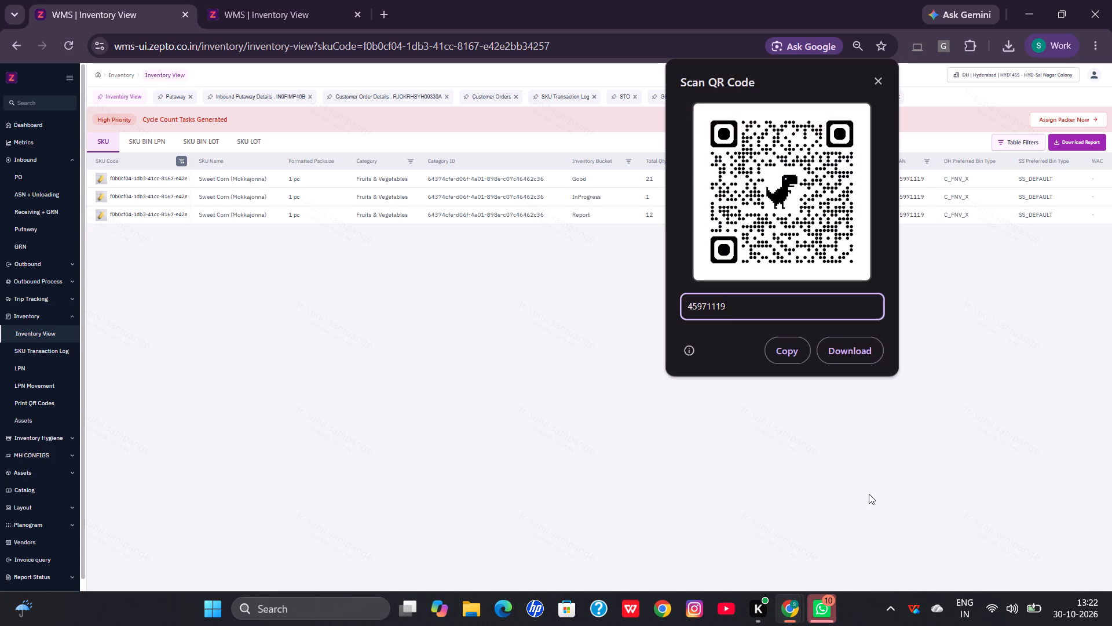
Replace the QR code's content with FESTIVE_BIN to generate the code for that bin.
key("ctrl+a")
type("festiv")
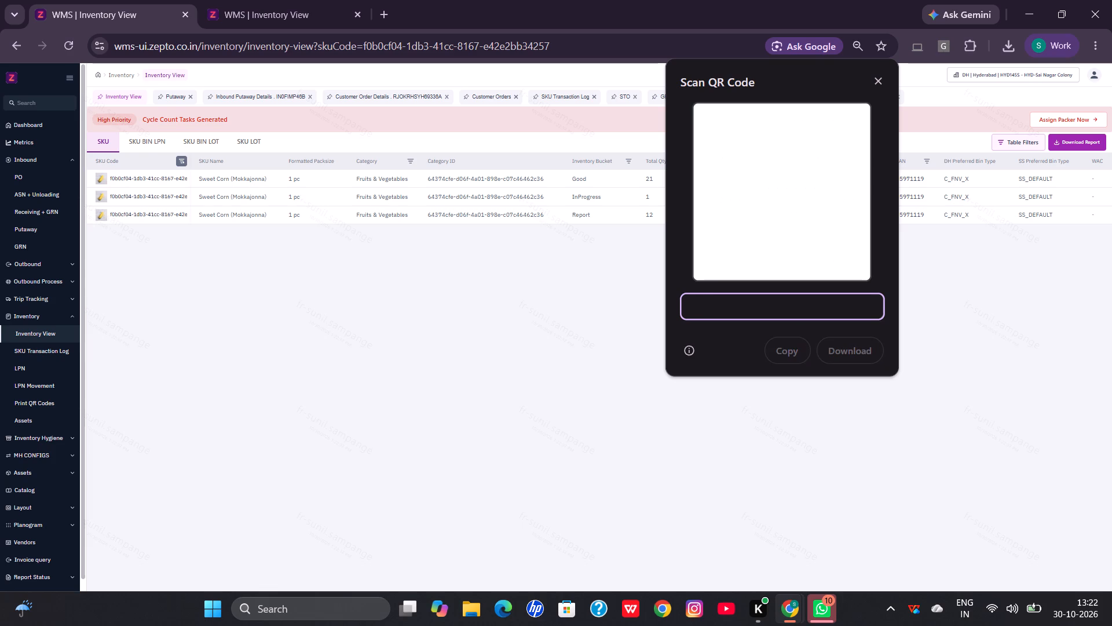
type("FESTIVE")
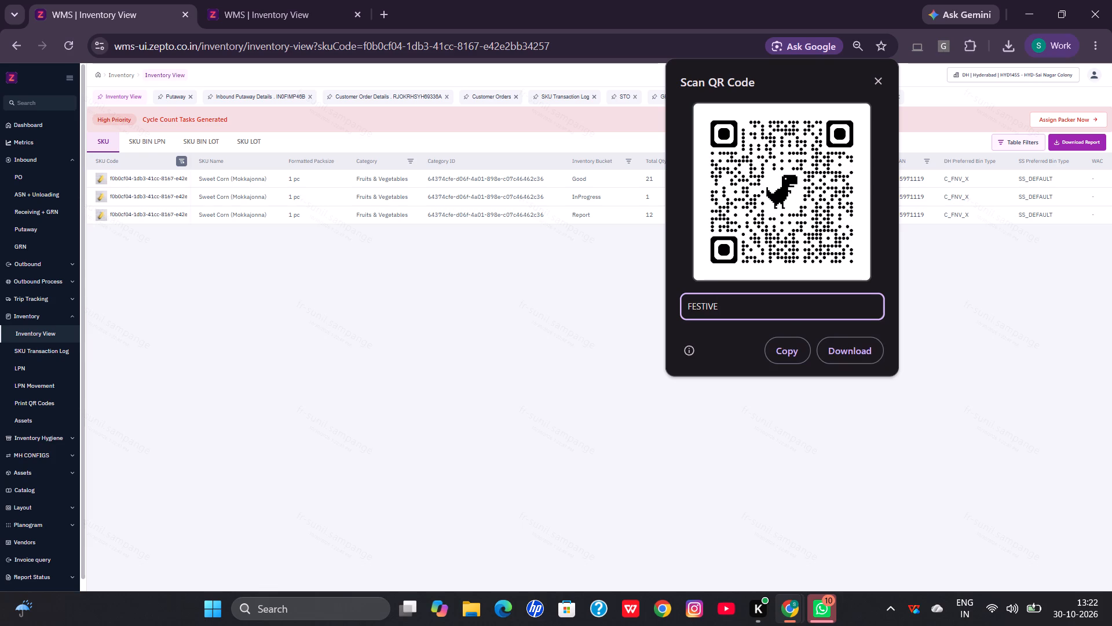
type("-BIN")
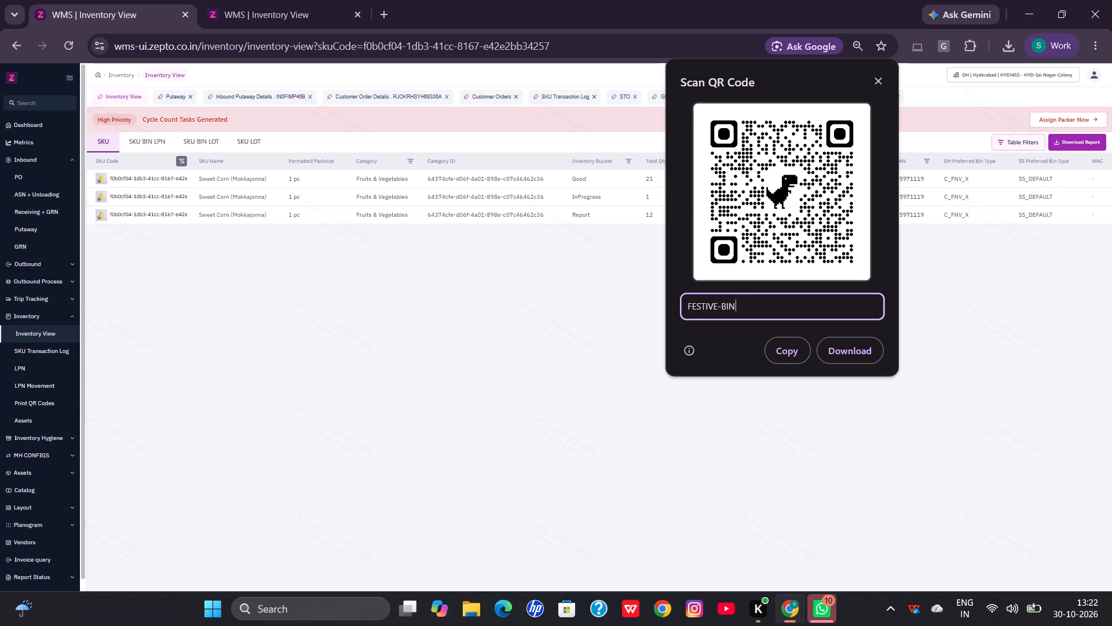
key("Left")
key("Left")
key("Left")
key("BackSpace")
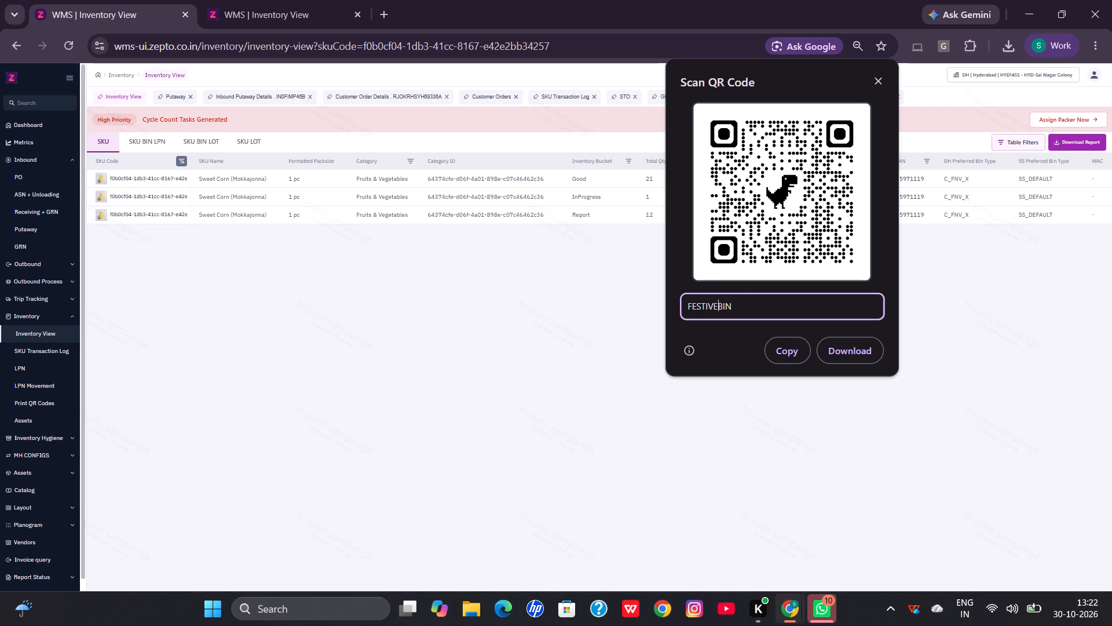
key("shift+underscore")
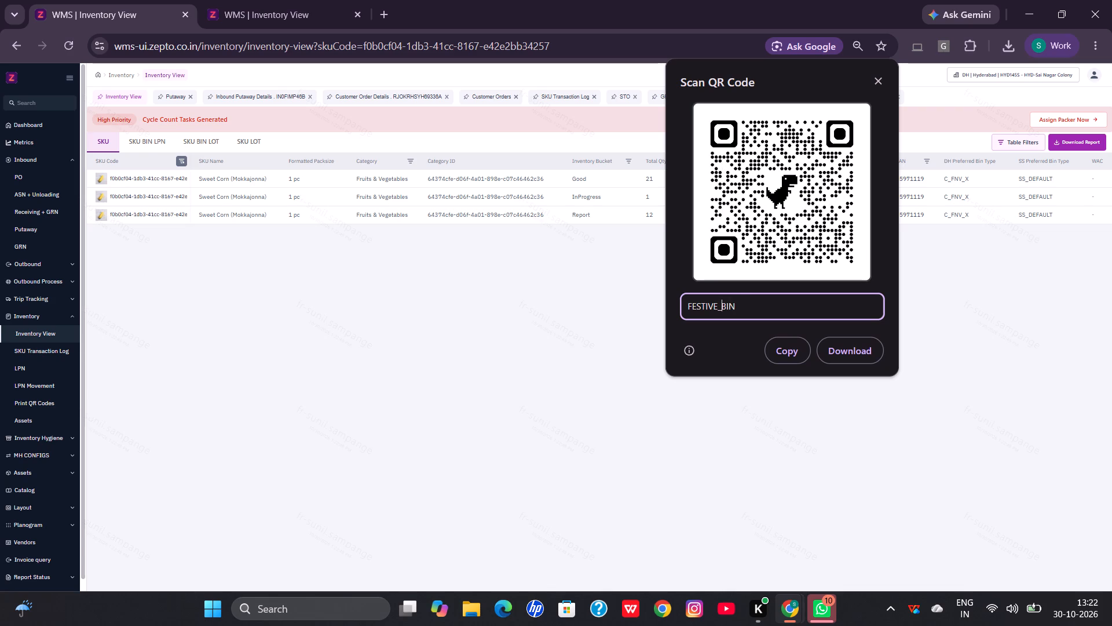
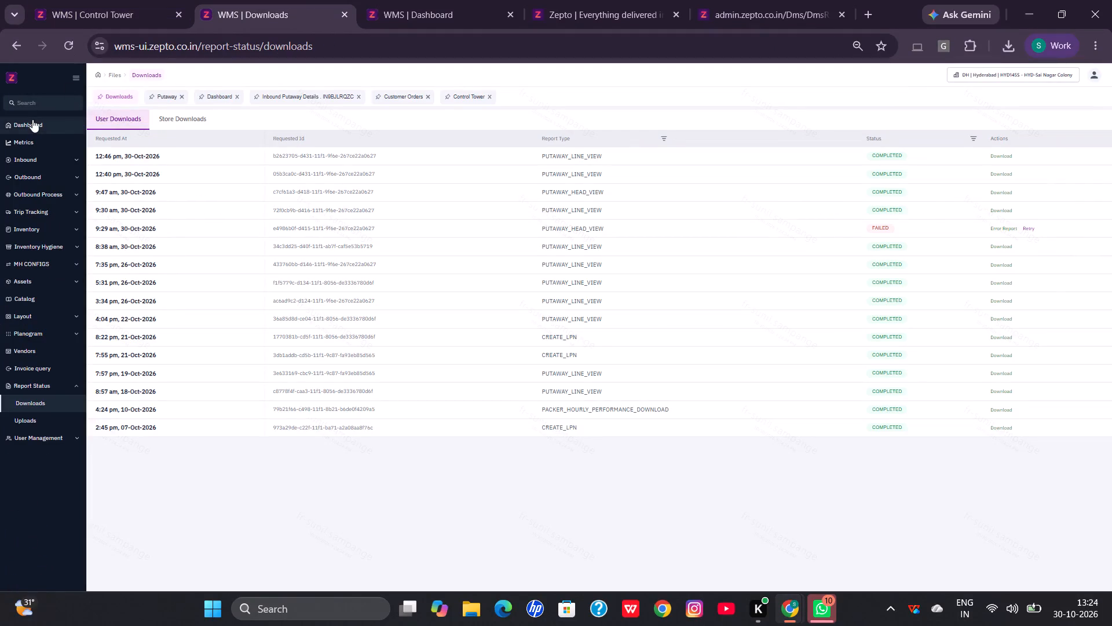
Open the Control Tower from the dashboard and review the category defects and store defects lists.
left_click(32, 119)
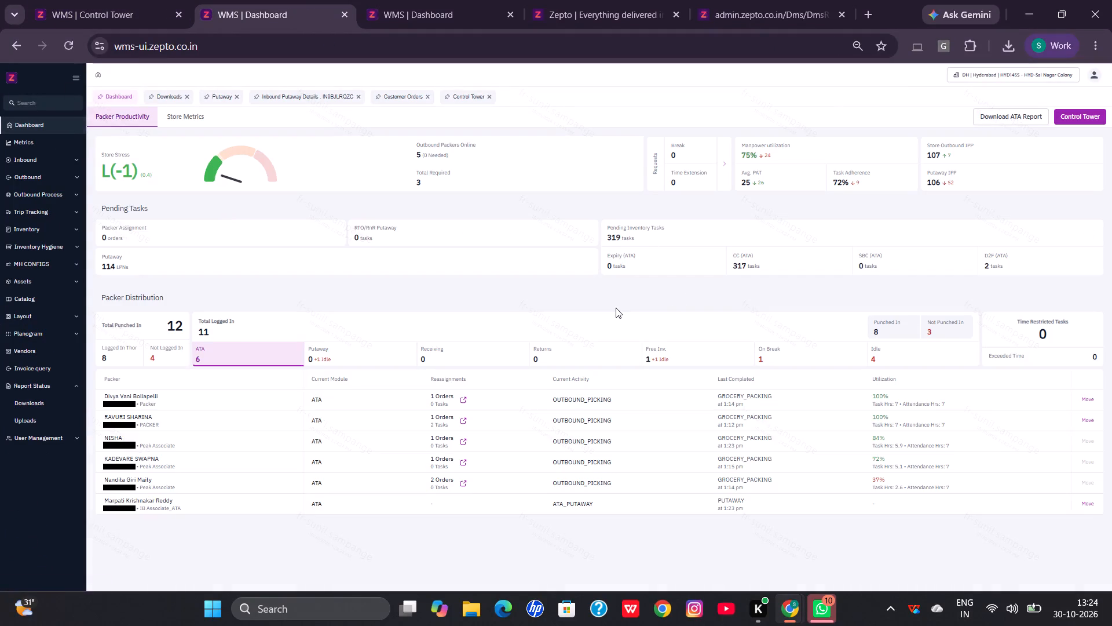
left_click(1066, 120)
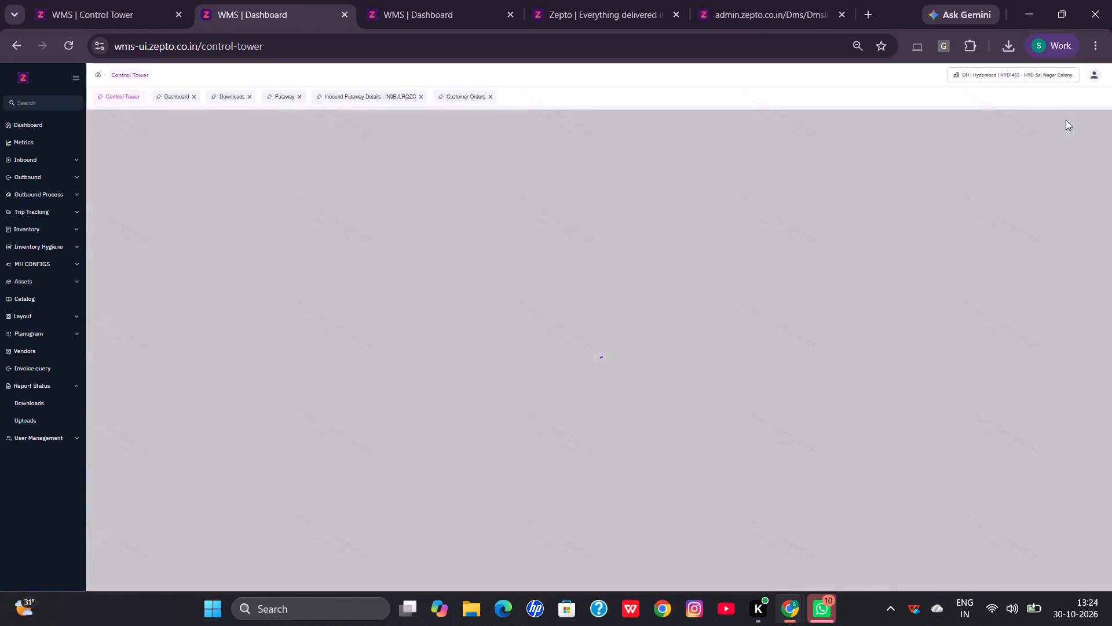
left_click(624, 237)
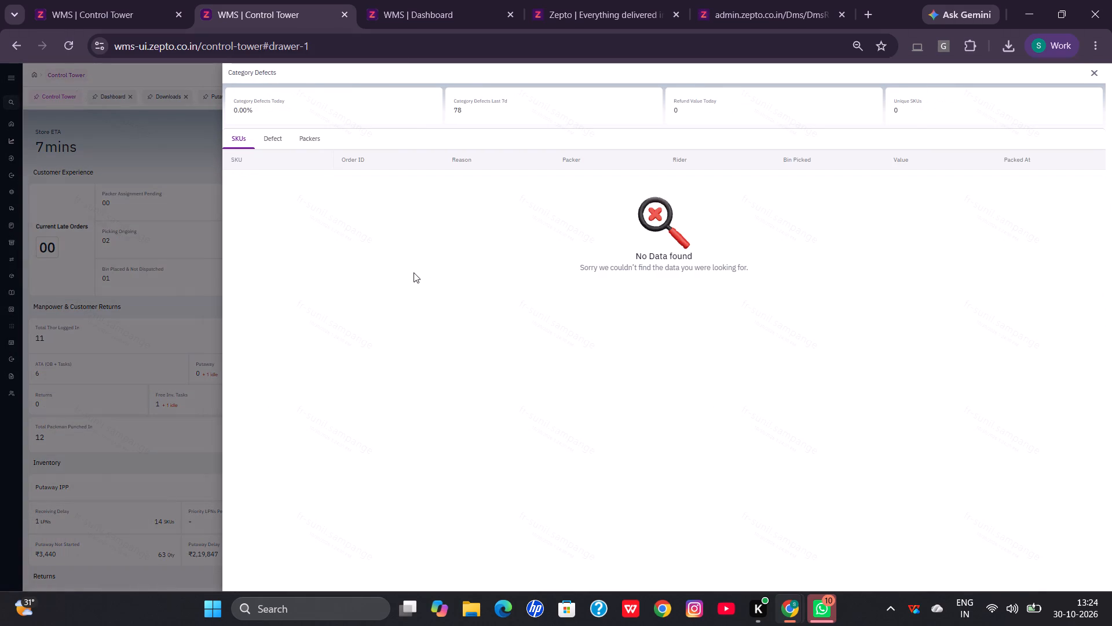
left_click(197, 281)
left_click(485, 231)
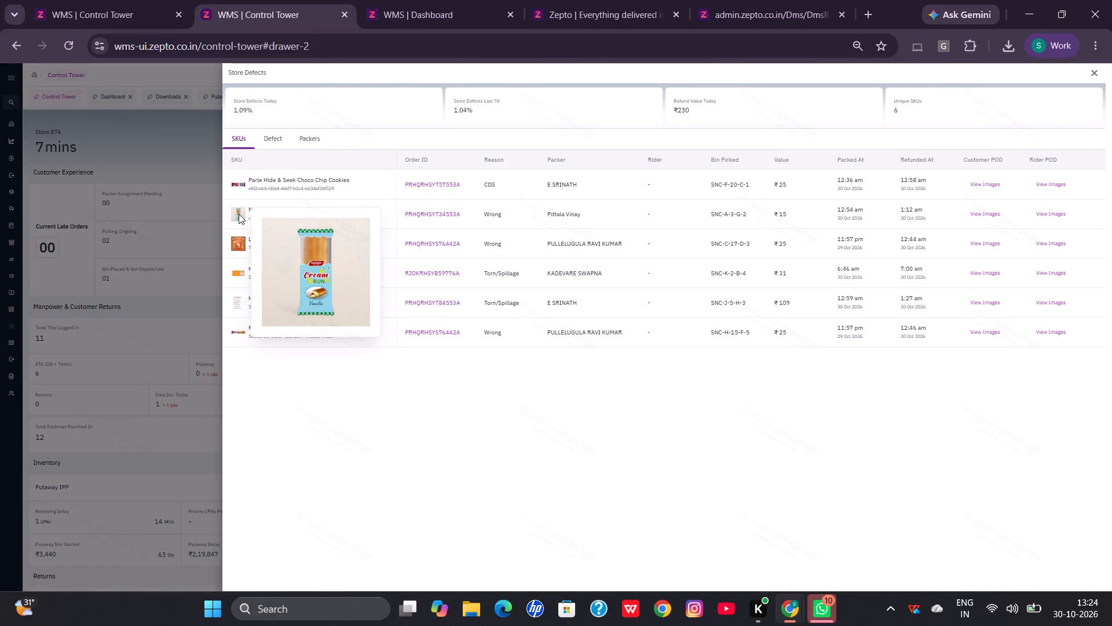
left_click(149, 240)
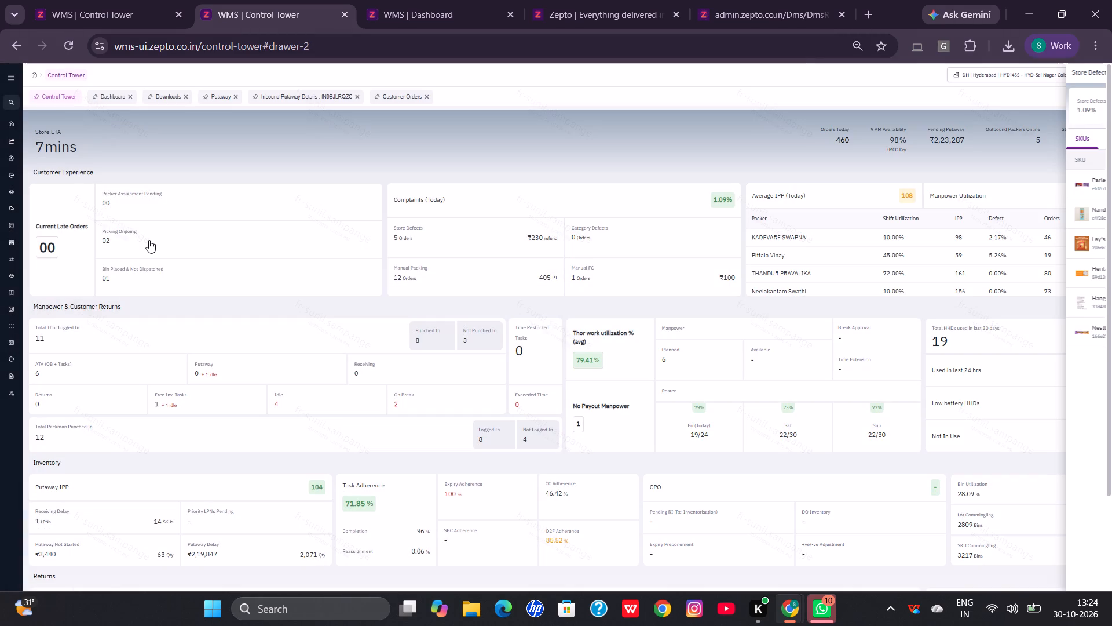
Reload the Control Tower and examine its manpower, inventory and returns figures, including the Total Packman Punched In list.
key("ctrl+r")
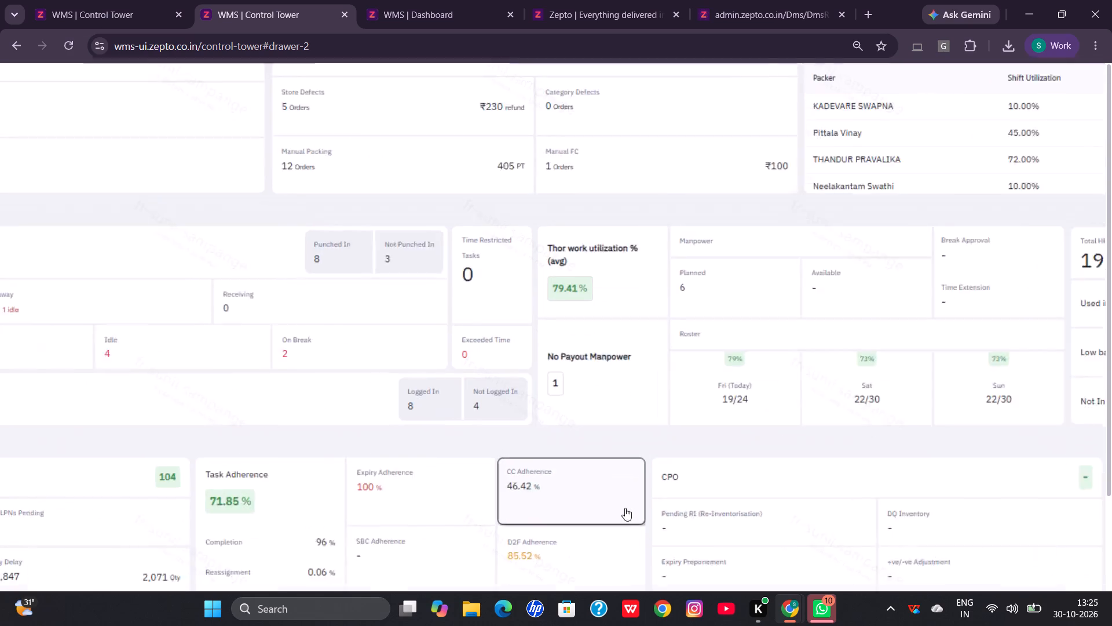
scroll(625, 508, "right", 1)
scroll(523, 490, "right", 1)
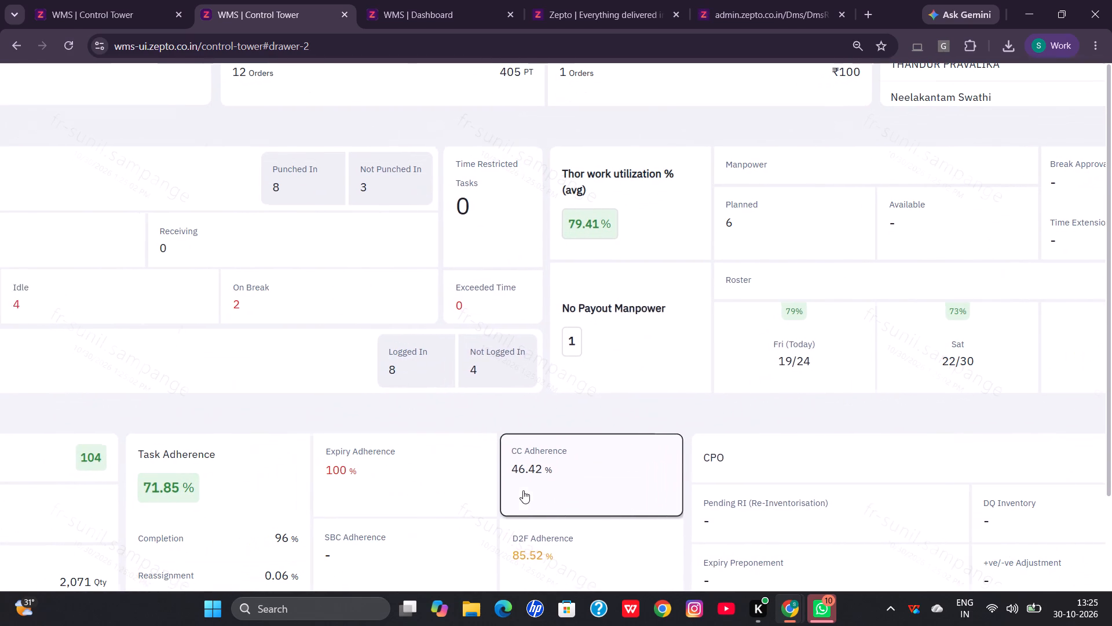
scroll(523, 490, "right", 2)
scroll(523, 490, "down", 1)
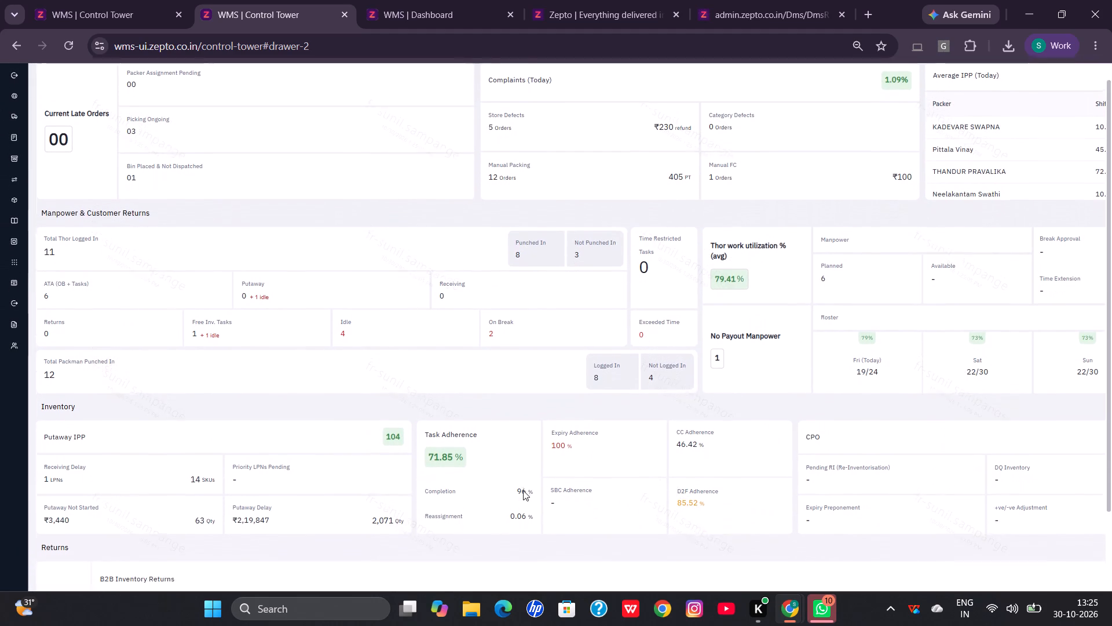
scroll(523, 490, "down", 4)
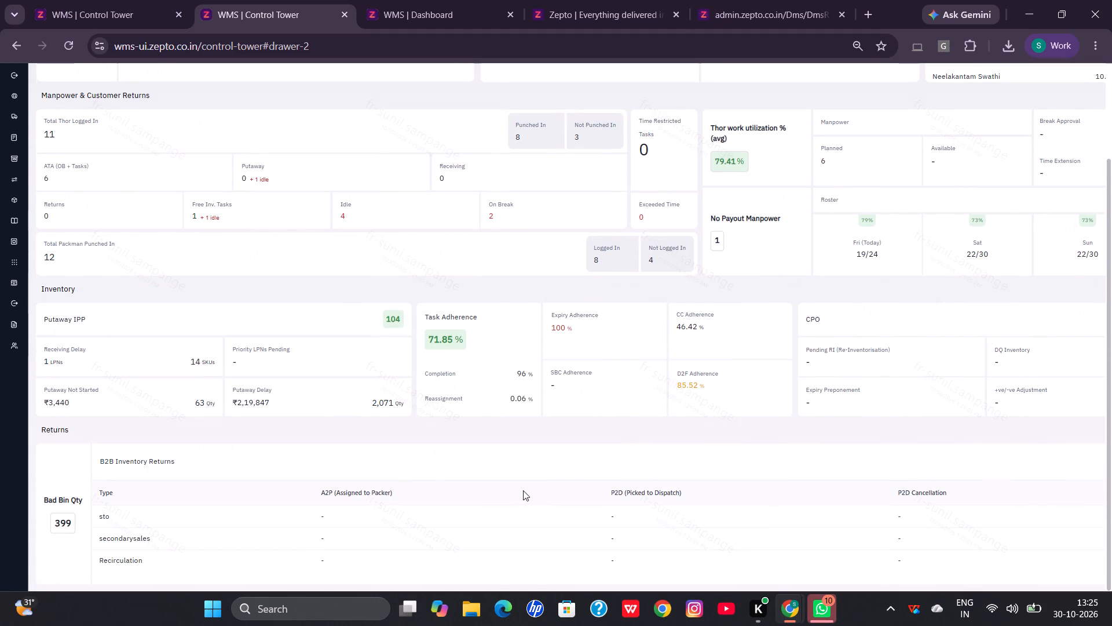
scroll(523, 490, "up", 1)
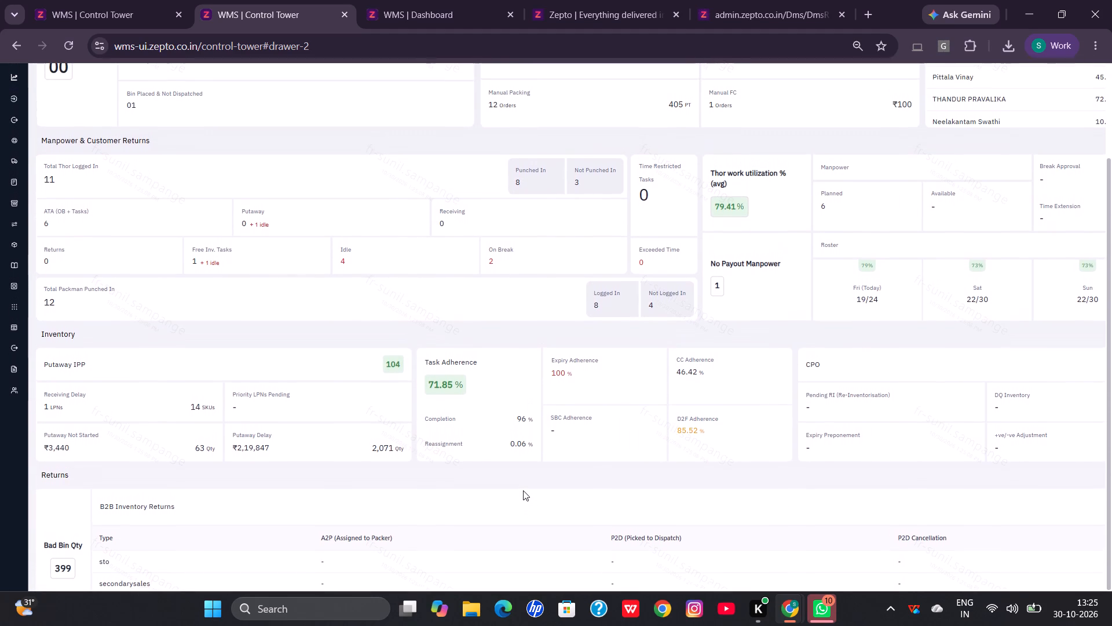
scroll(523, 490, "up", 1)
scroll(523, 490, "left", 2)
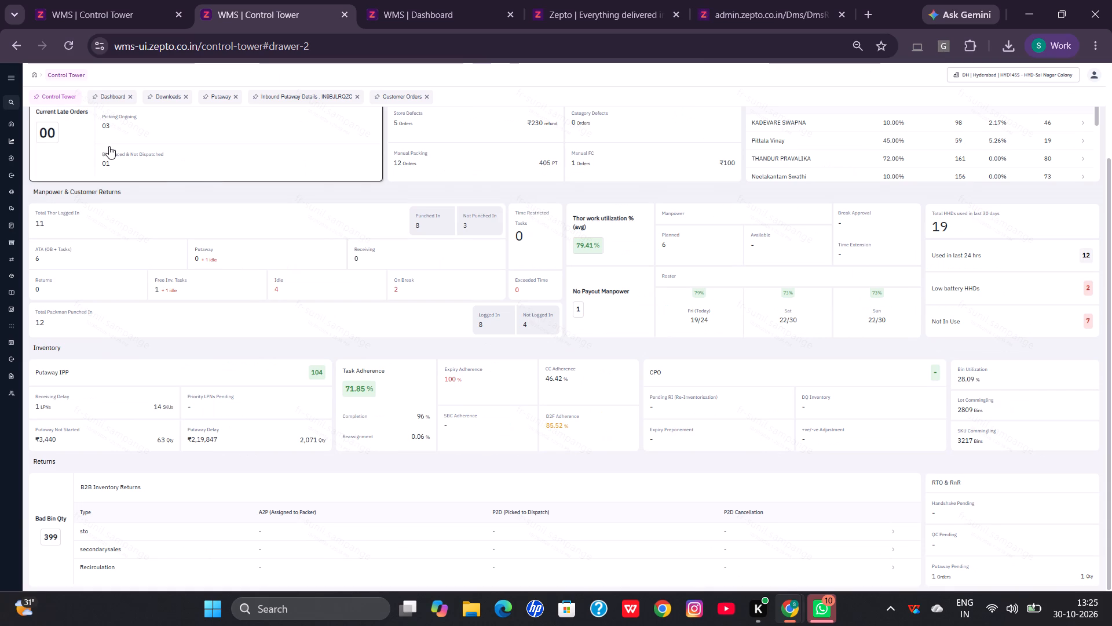
left_click_drag(109, 146, 21, 181)
left_click(126, 305)
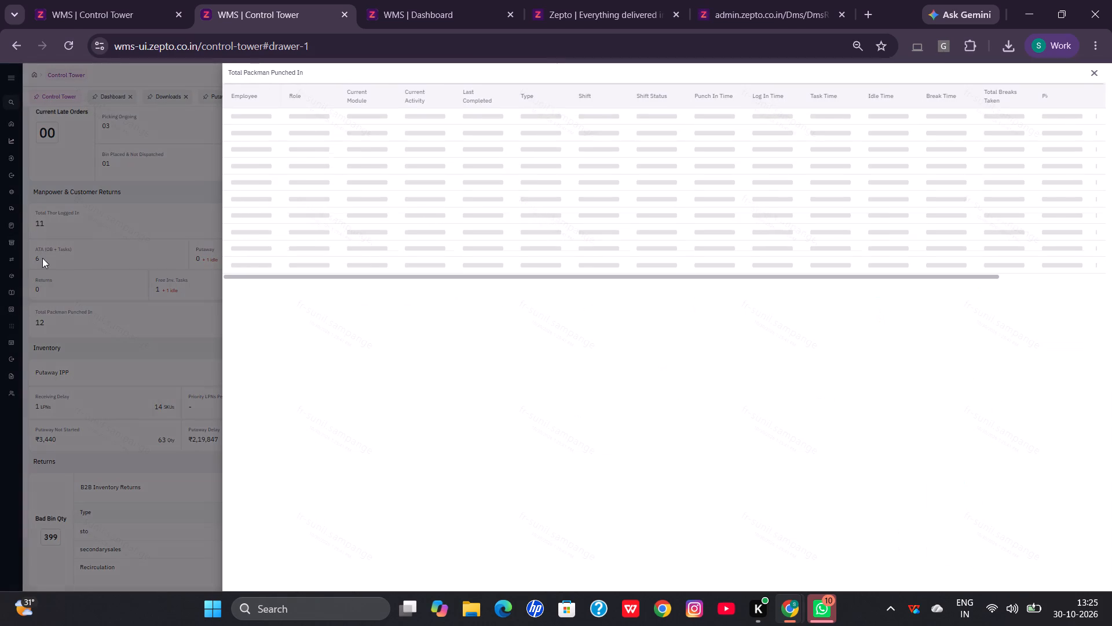
left_click(3, 217)
left_click(10, 180)
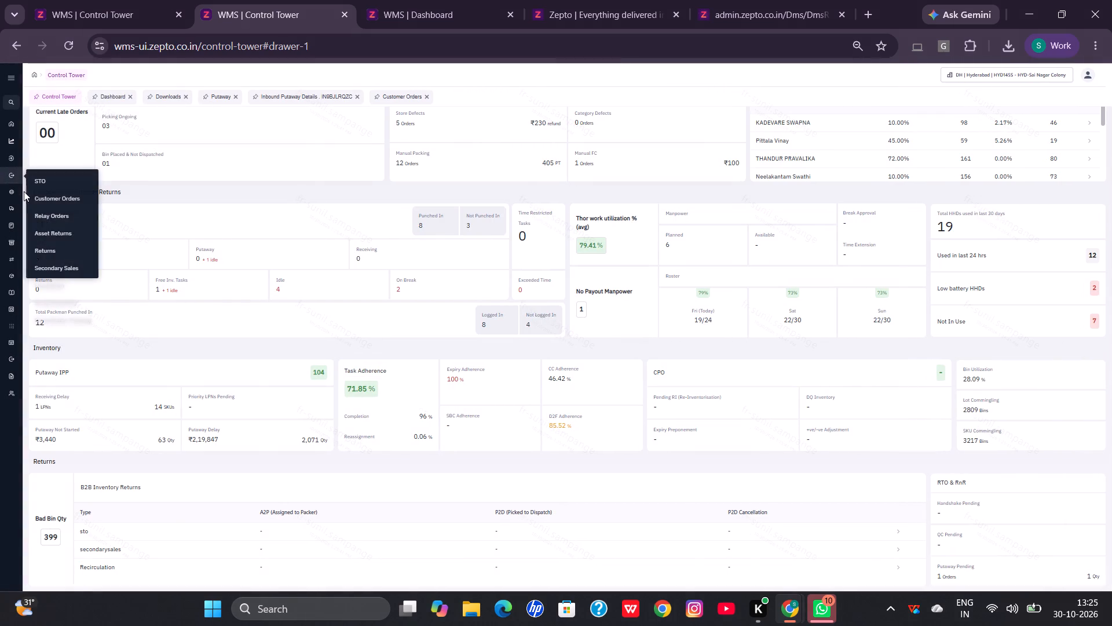
left_click(44, 205)
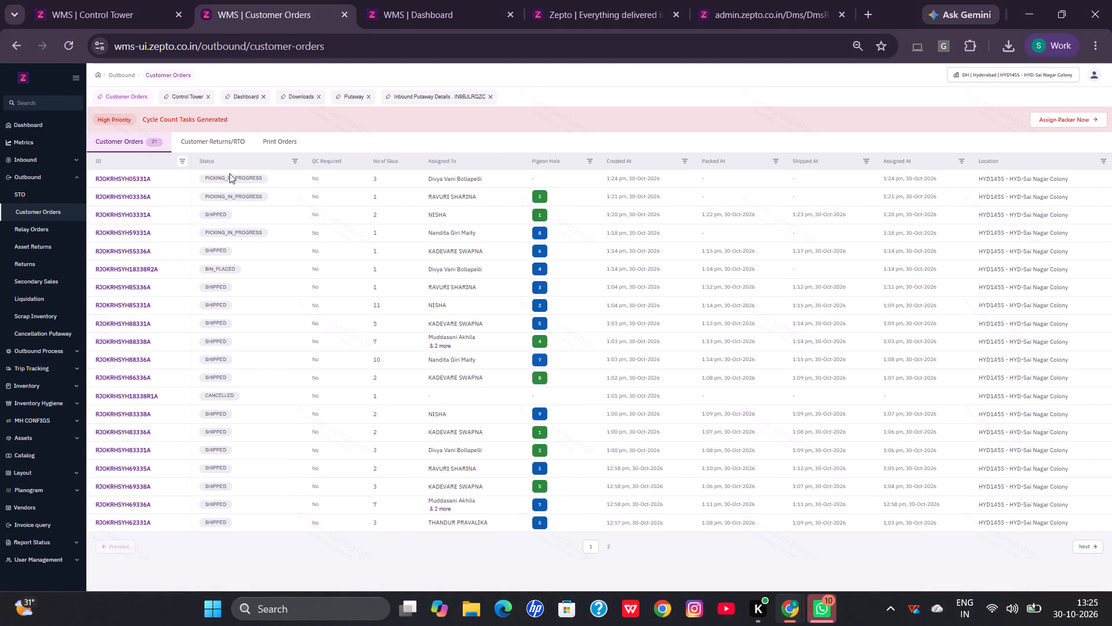
left_click(126, 233)
left_click(175, 213)
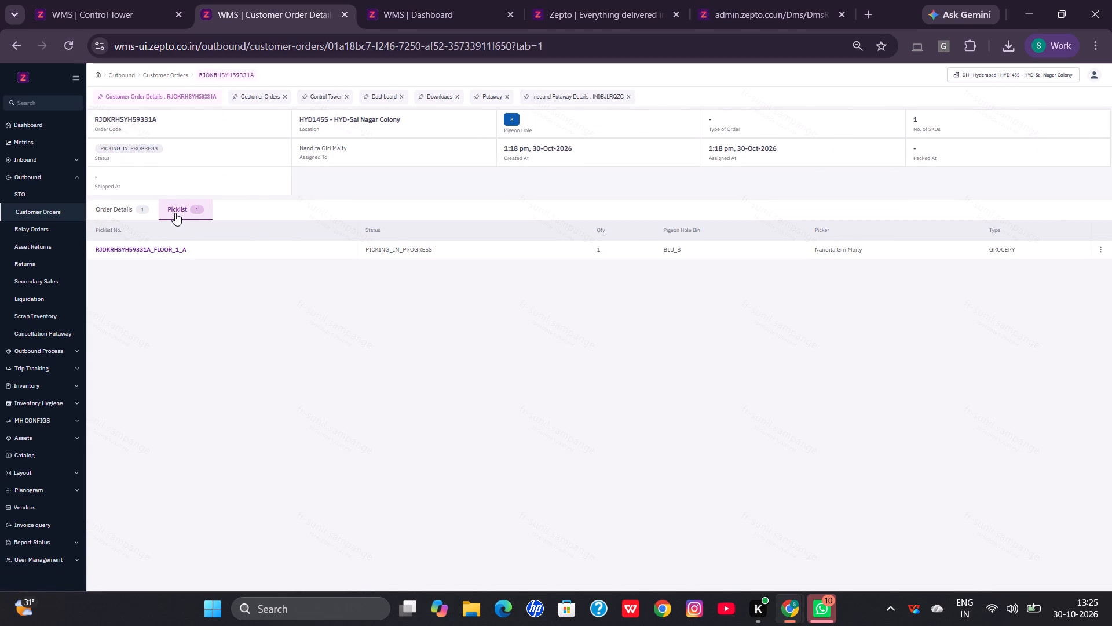
Pack picklist RJOKRHSYH59331A_FLOOR_1_A manually with the reason Paper Bag Not Available and one paper bag.
key("Tab")
key("Tab")
key("Return")
key("Tab")
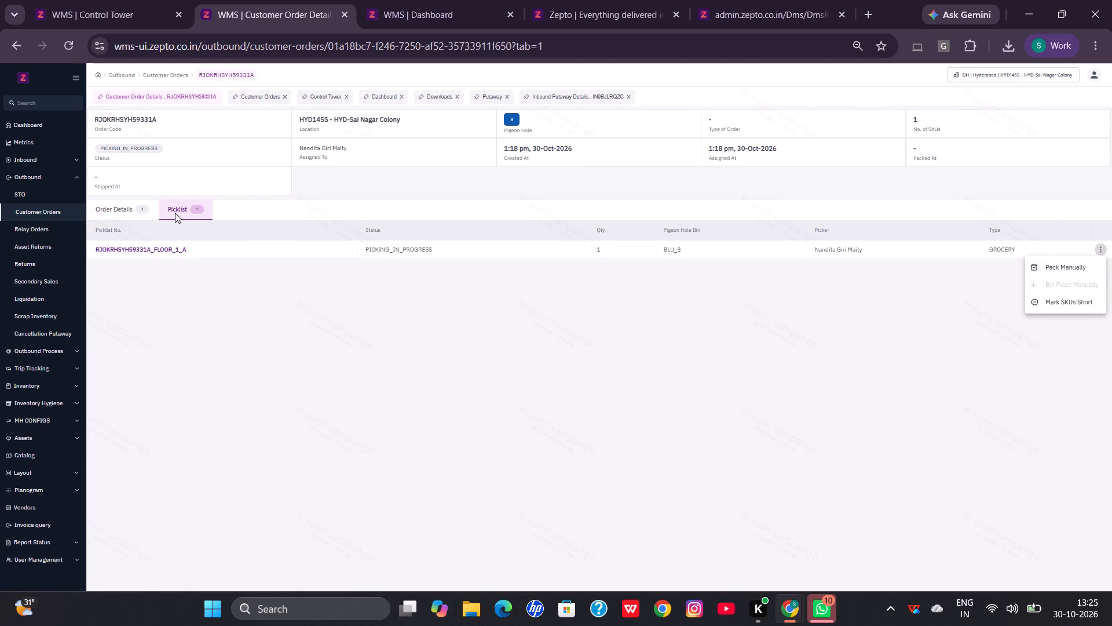
key("Return")
key("Tab")
key("Tab")
key("Return")
key("Tab")
key("Return")
key("Tab")
key("Tab")
key("Tab")
key("Tab")
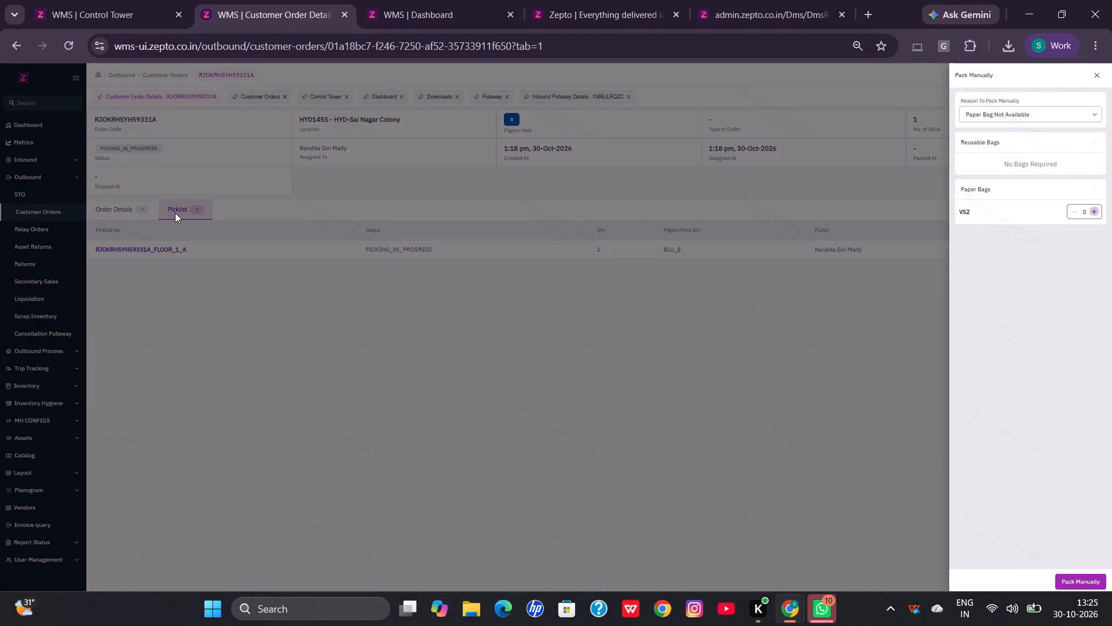
key("Return")
key("Tab")
key("Tab")
key("Tab")
key("Return")
key("Return")
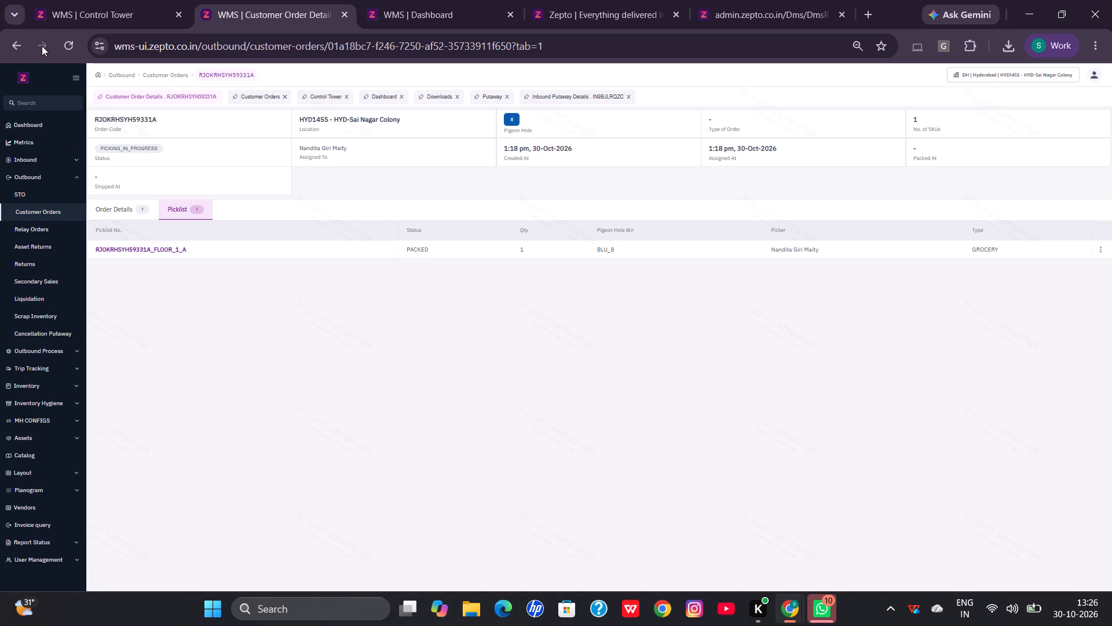
Switch to the other Control Tower tab and examine the late orders, manpower, task adherence, putaway and returns figures.
left_click(87, 0)
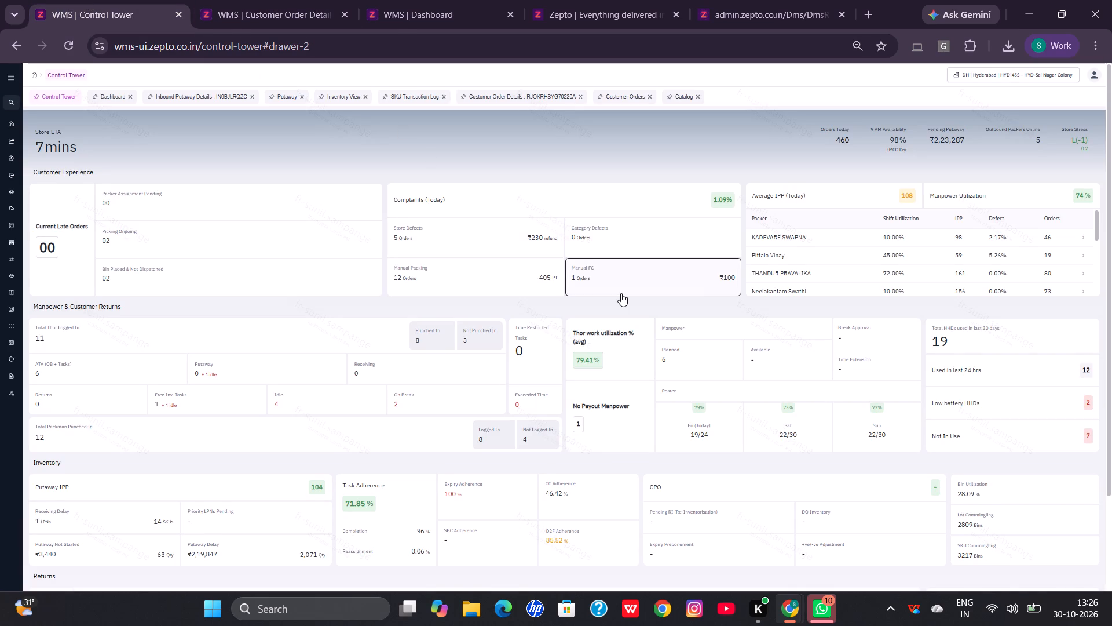
scroll(621, 293, "down", 3)
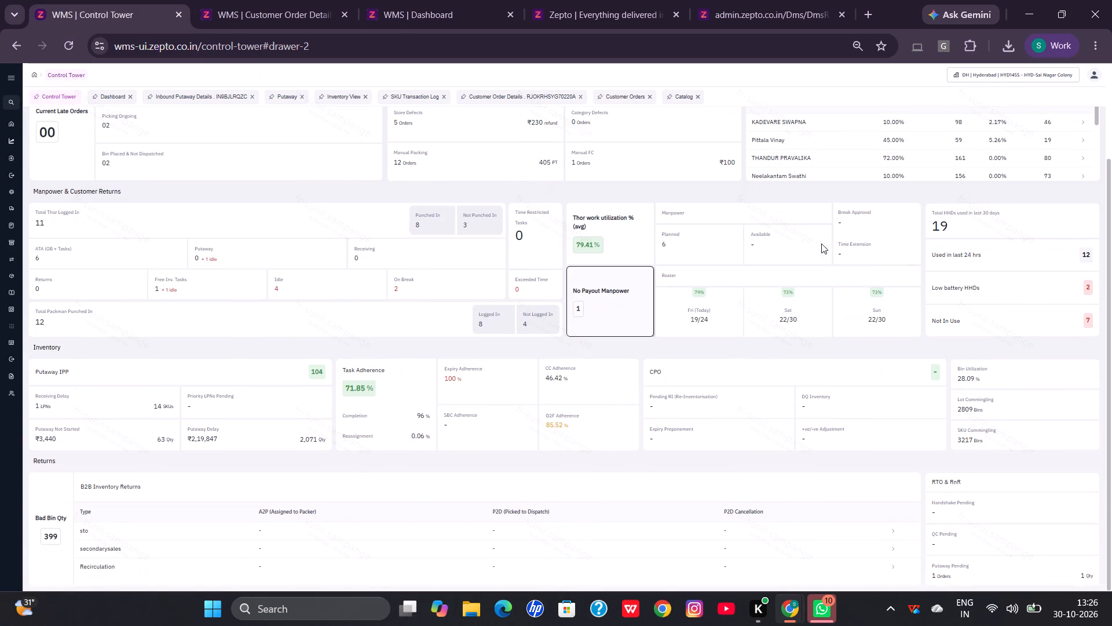
scroll(819, 263, "up", 2)
scroll(701, 246, "down", 1)
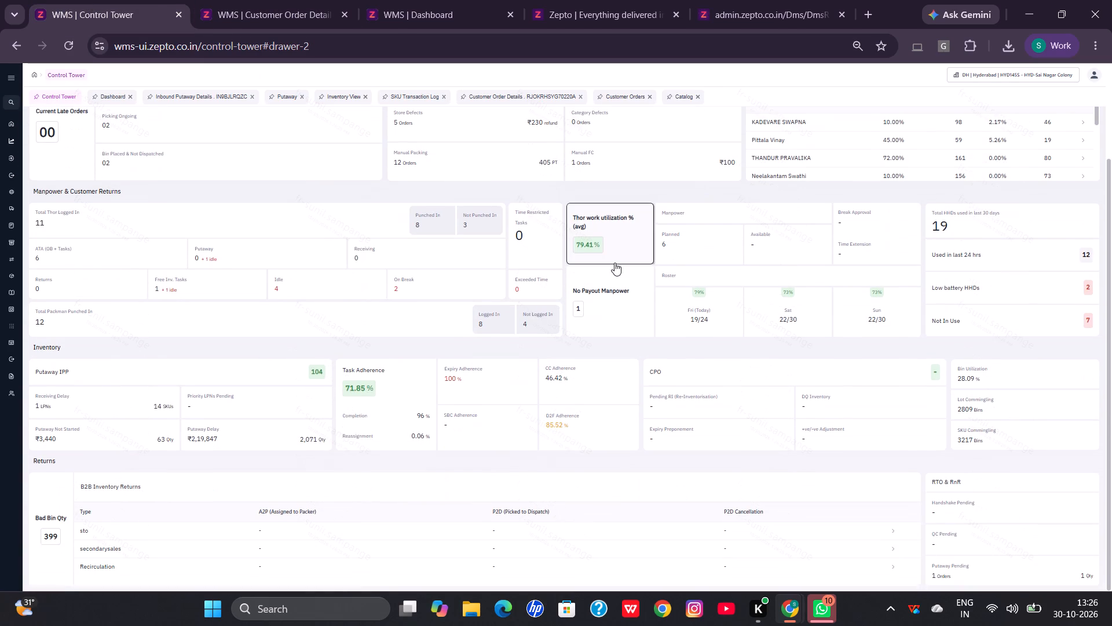
scroll(614, 263, "right", 7)
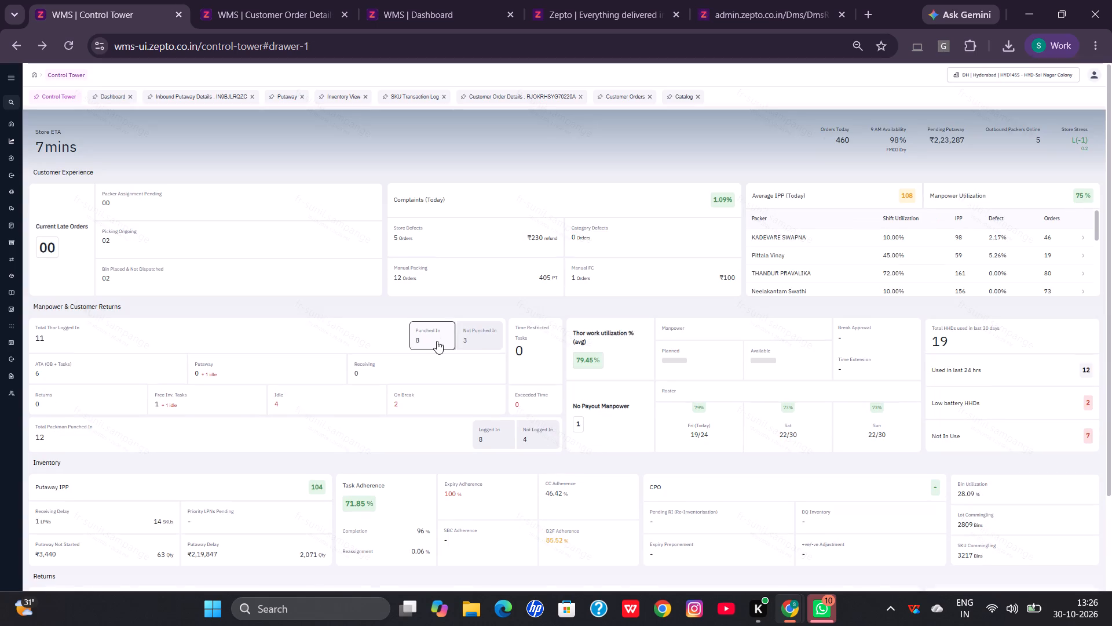
scroll(437, 341, "down", 1)
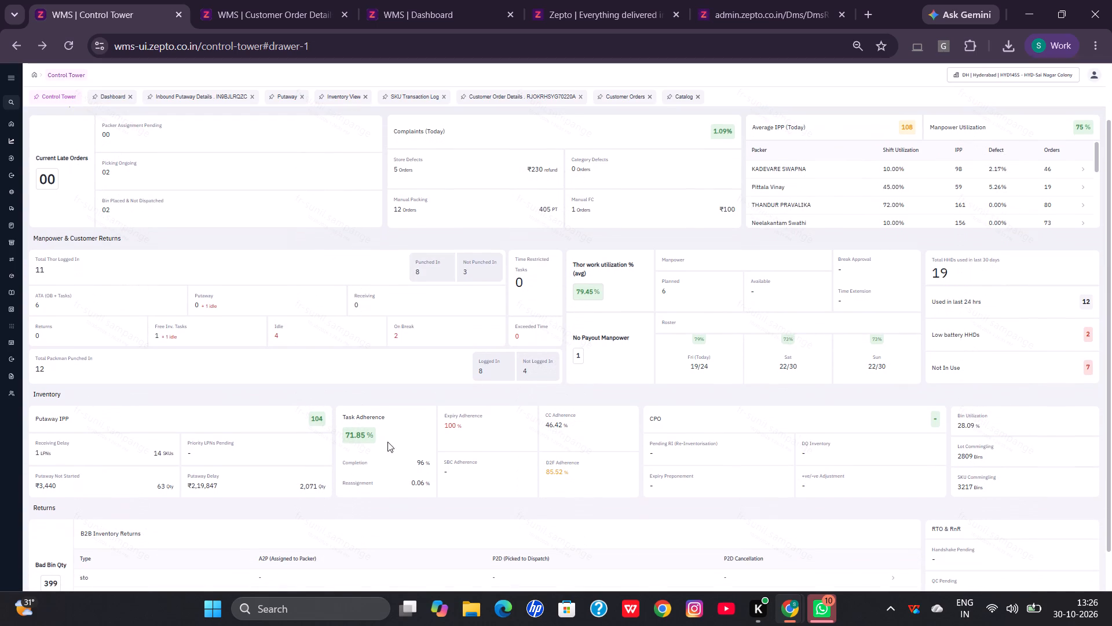
scroll(379, 436, "down", 1)
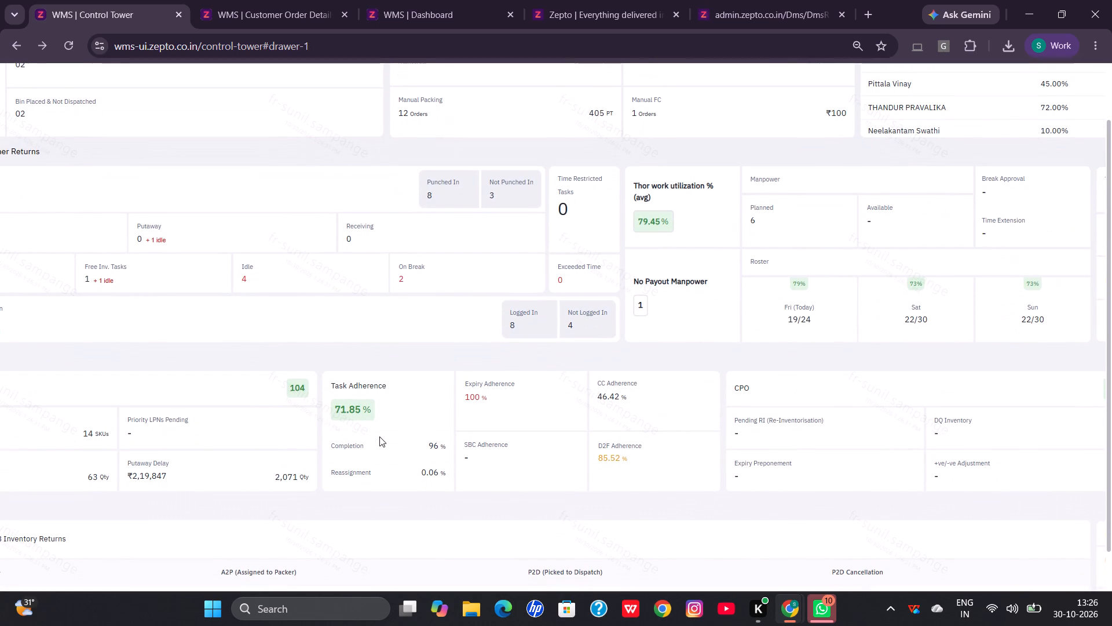
scroll(379, 436, "left", 1)
scroll(379, 436, "down", 2)
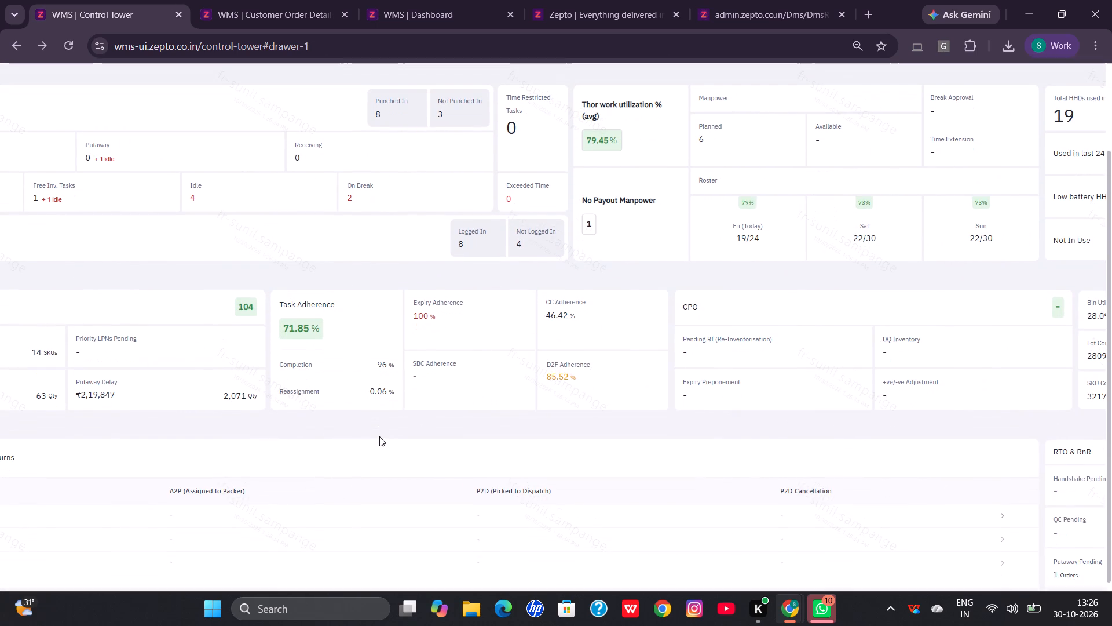
scroll(379, 436, "down", 1)
scroll(379, 436, "right", 1)
scroll(379, 436, "up", 1)
scroll(379, 436, "right", 1)
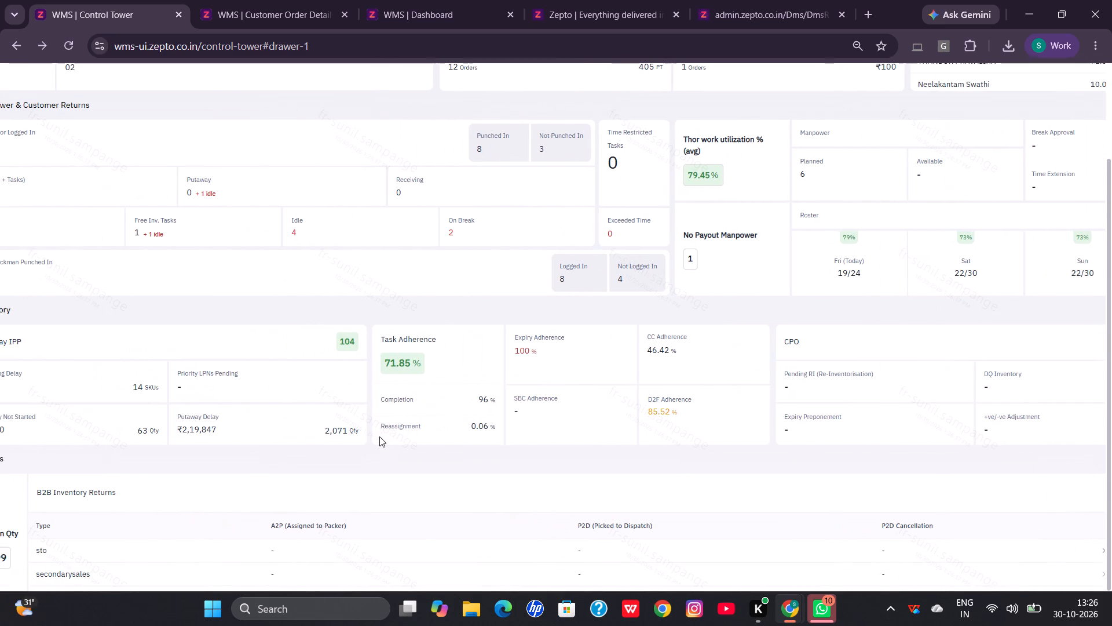
scroll(379, 436, "right", 1)
scroll(379, 436, "left", 2)
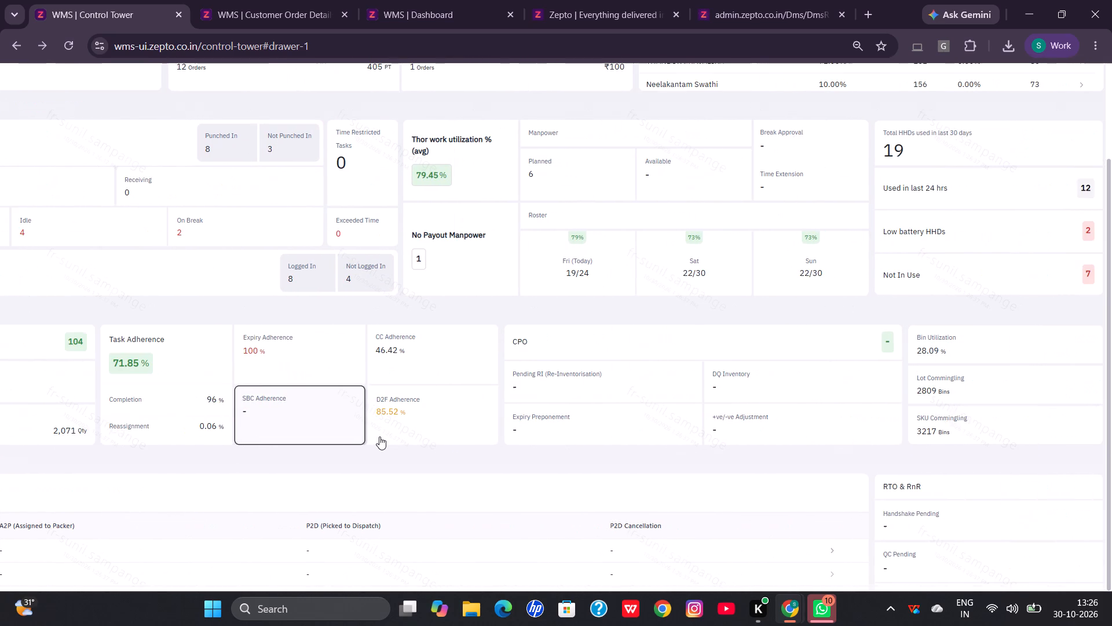
scroll(379, 436, "left", 1)
scroll(379, 436, "down", 2)
scroll(379, 436, "right", 5)
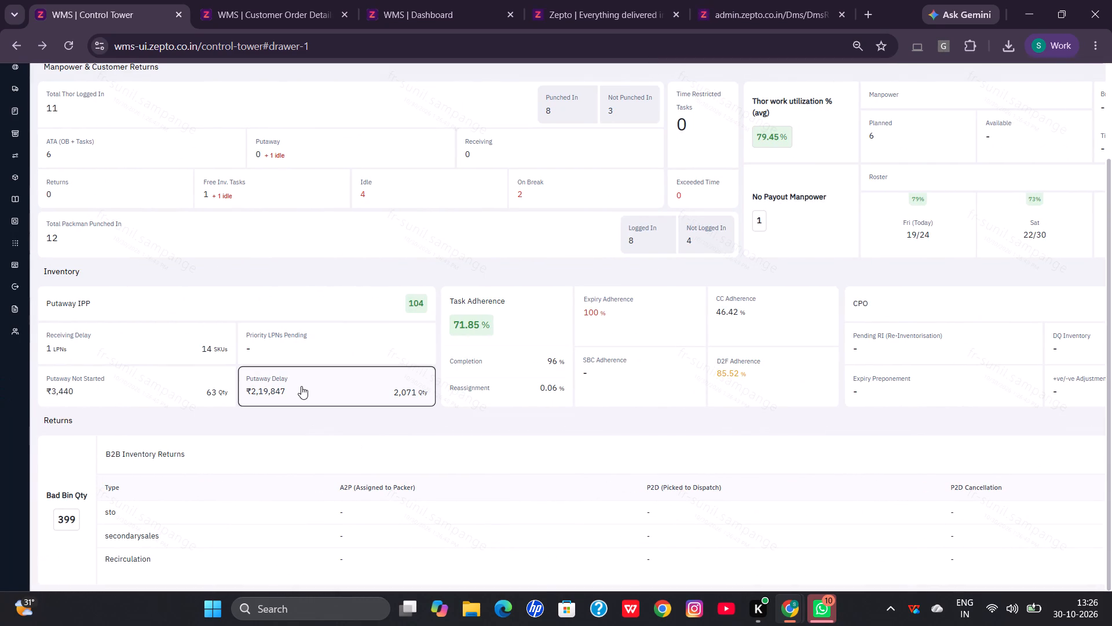
scroll(301, 386, "up", 6)
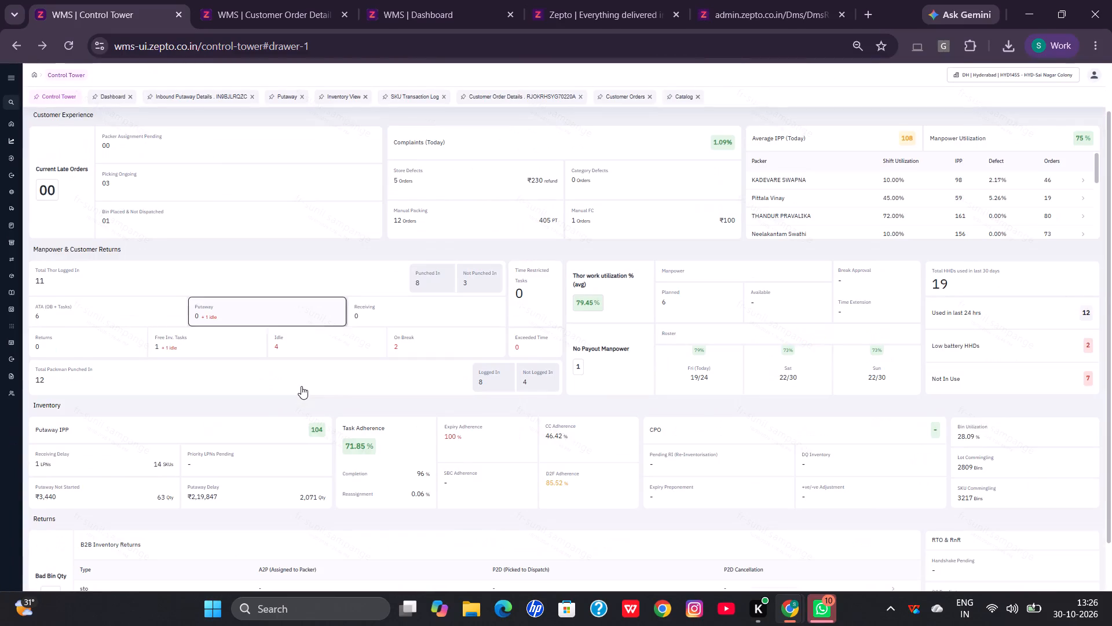
Check the dashboard, reopen the Control Tower and examine its manpower, task adherence and putaway delay figures.
left_click(16, 119)
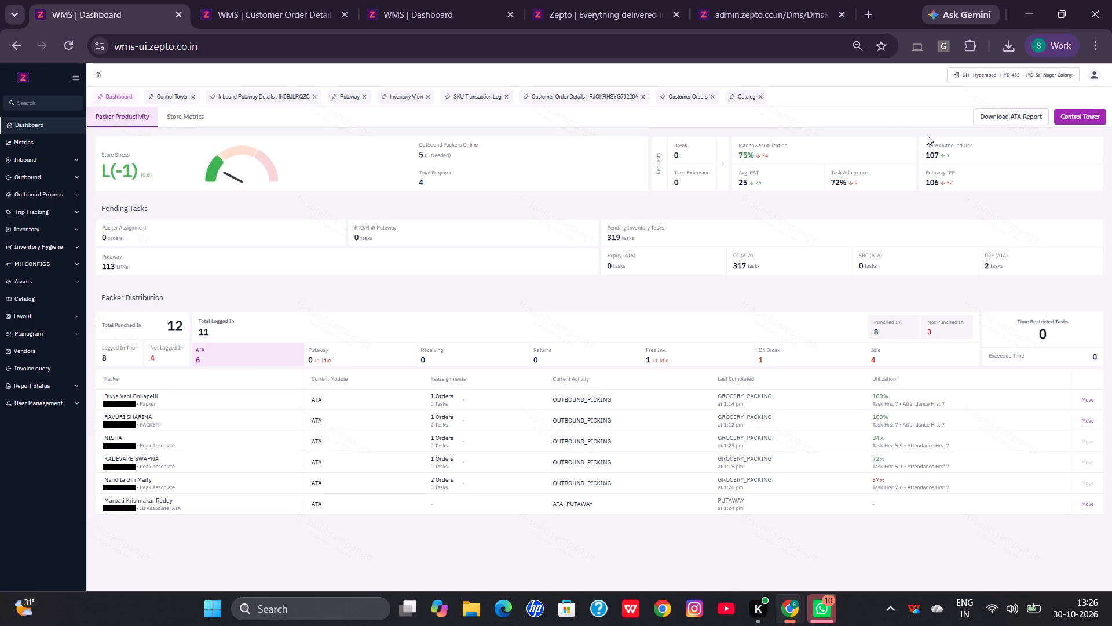
left_click(1082, 121)
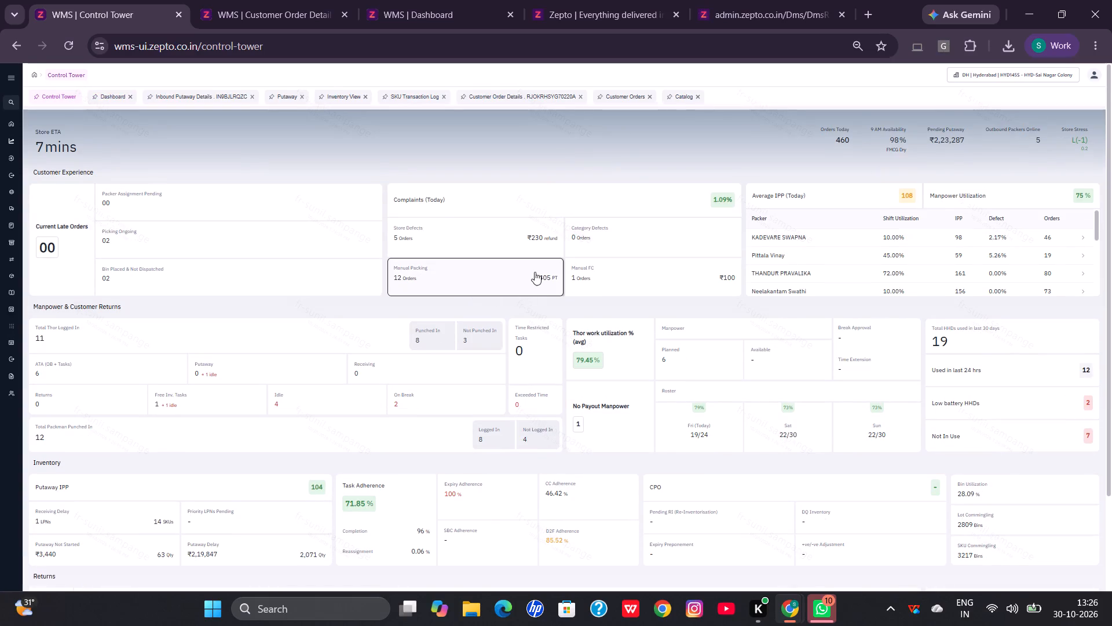
scroll(646, 307, "down", 1)
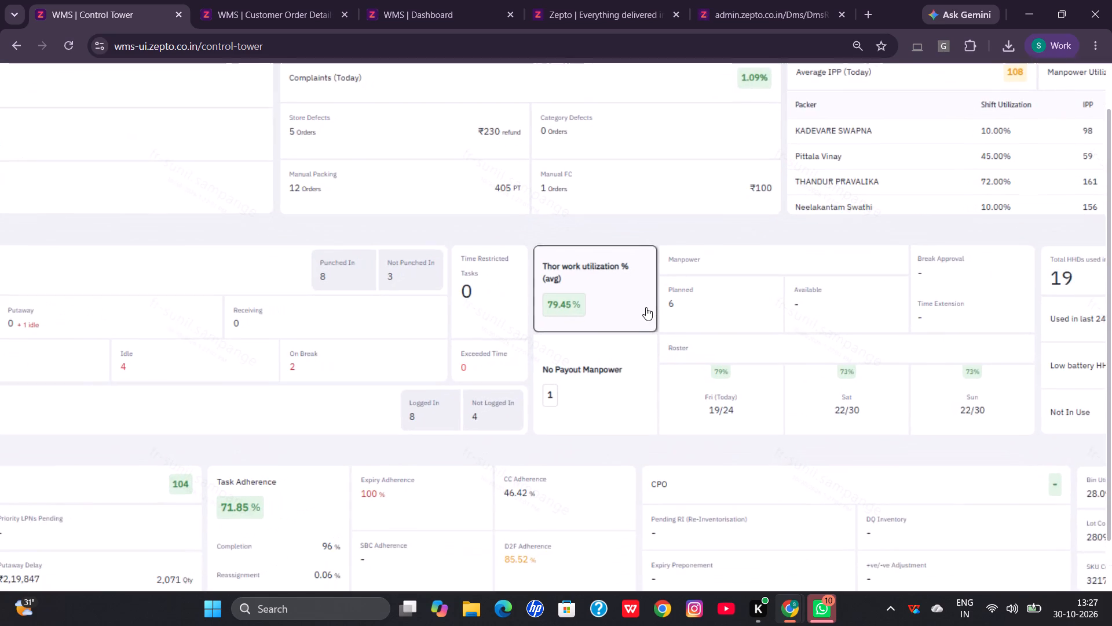
scroll(646, 307, "down", 1)
scroll(646, 307, "left", 3)
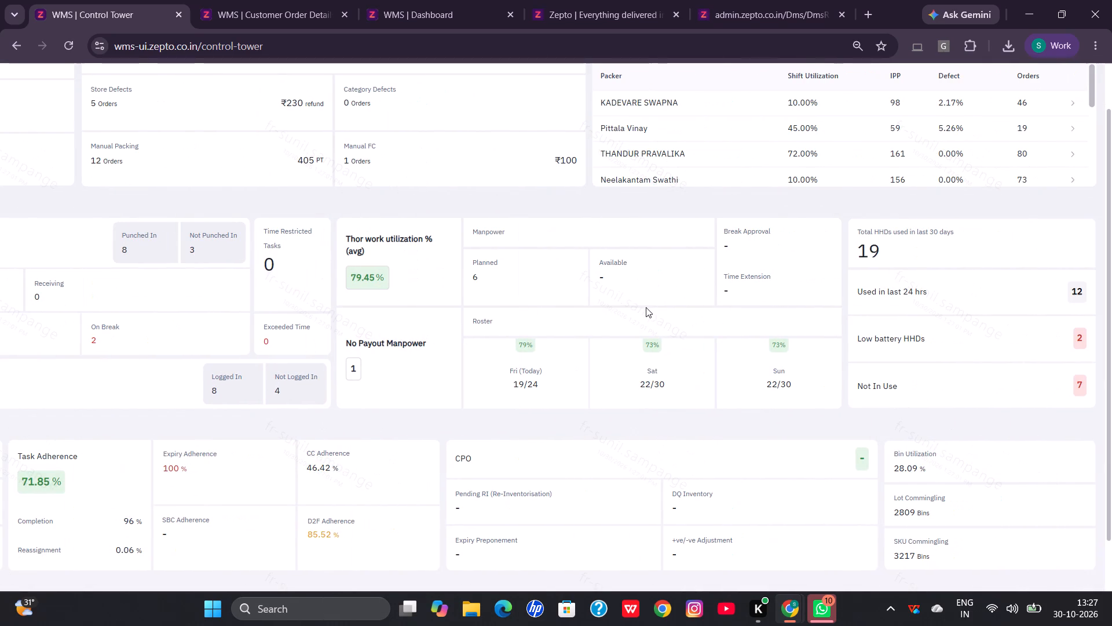
scroll(646, 307, "left", 1)
scroll(646, 307, "down", 2)
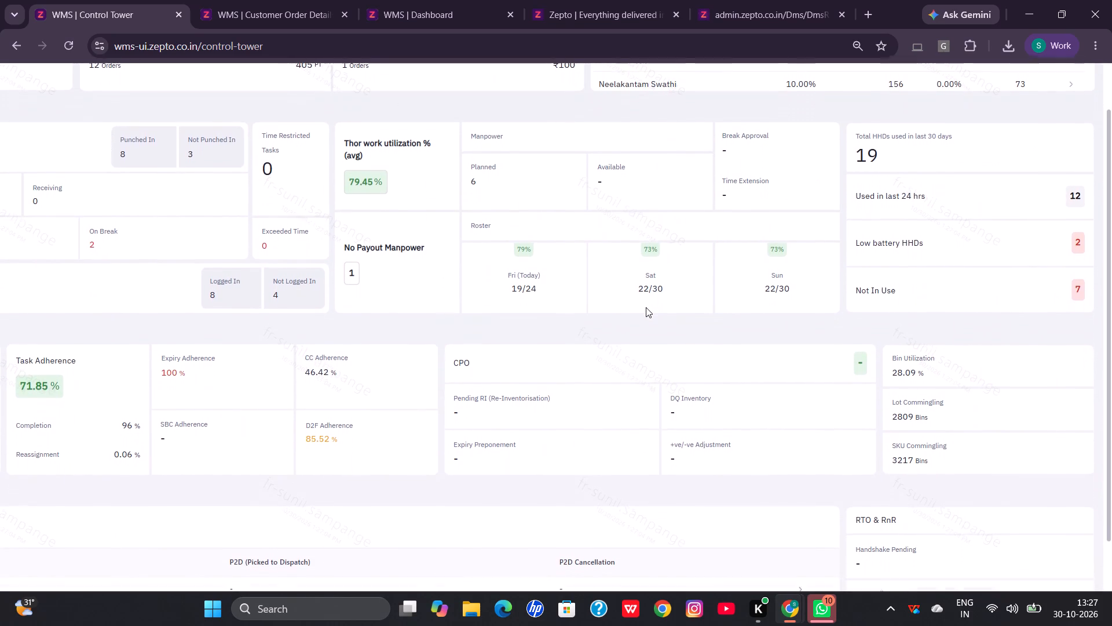
scroll(646, 307, "down", 2)
scroll(646, 307, "right", 6)
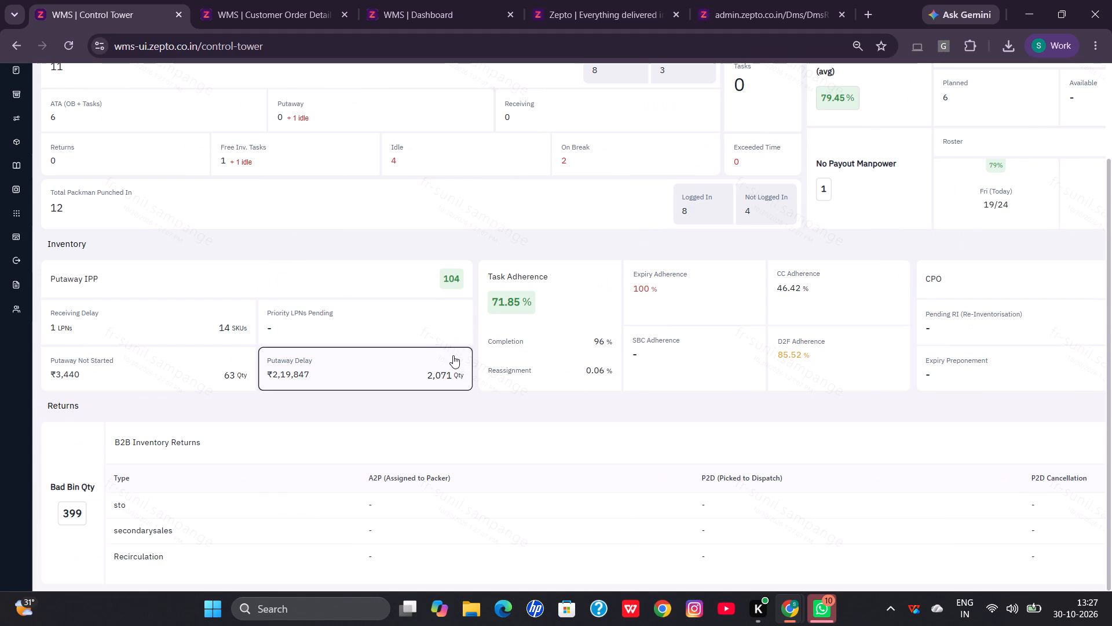
Open the Expiry Adherence details in the Control Tower, check the ongoing expiry tasks and close them.
left_click(670, 302)
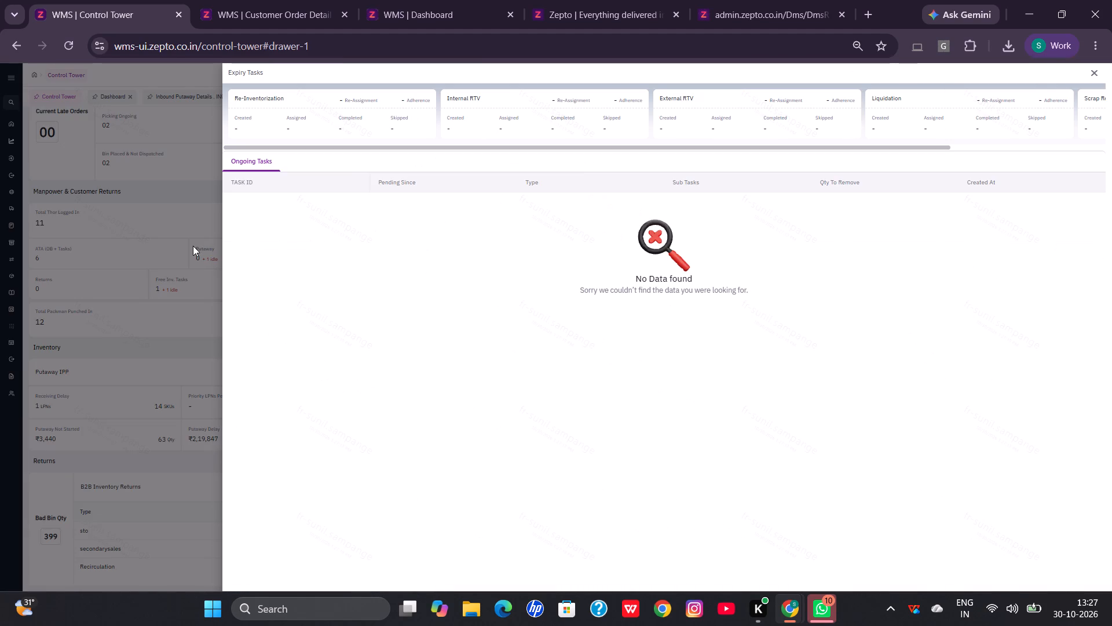
left_click(193, 246)
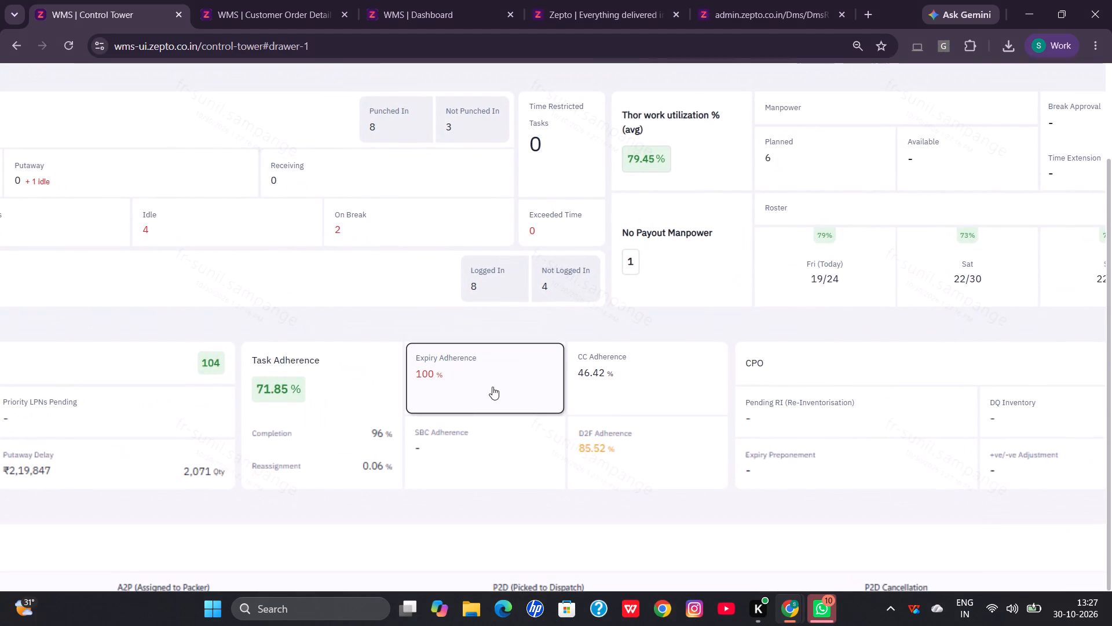
Examine the Control Tower's inventory, returns, manpower, complaints and packer performance figures.
scroll(492, 387, "right", 3)
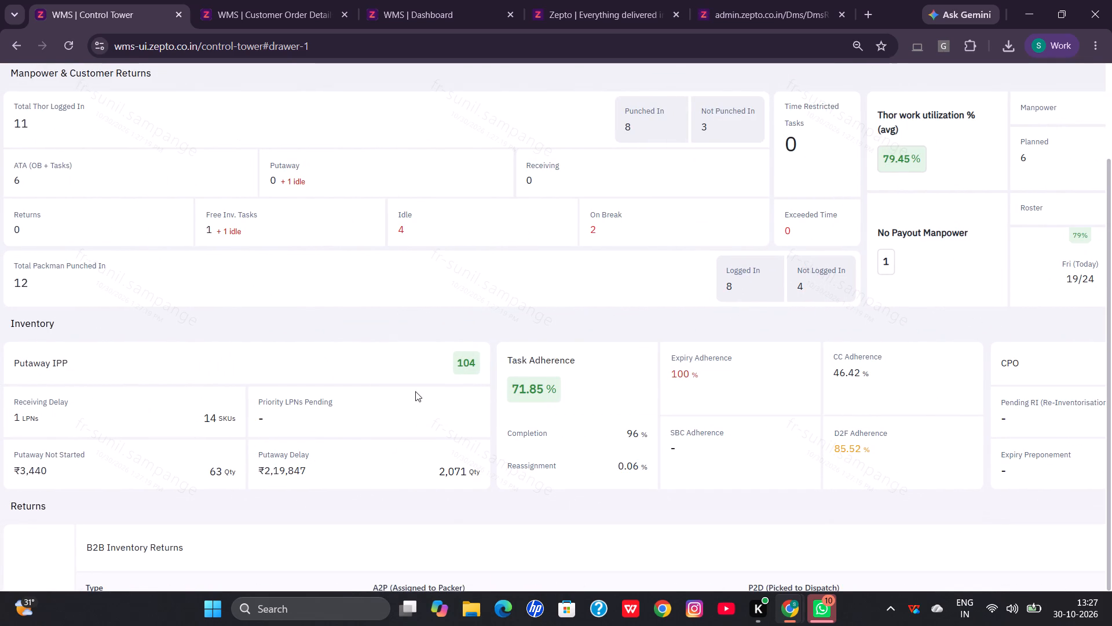
scroll(415, 391, "down", 2)
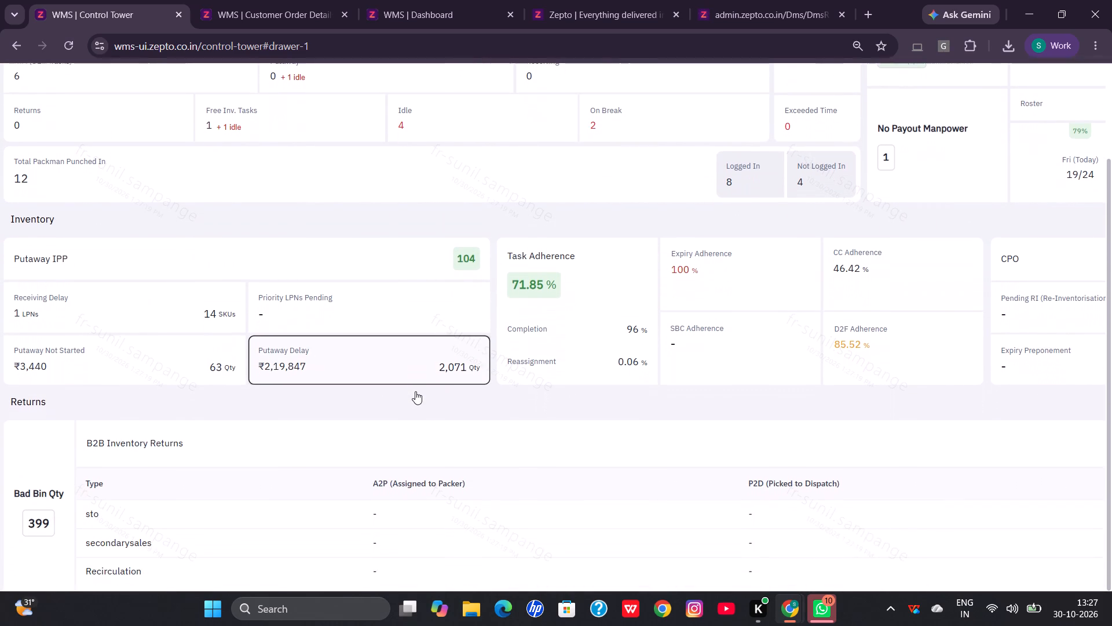
scroll(415, 391, "down", 2)
scroll(415, 391, "up", 3)
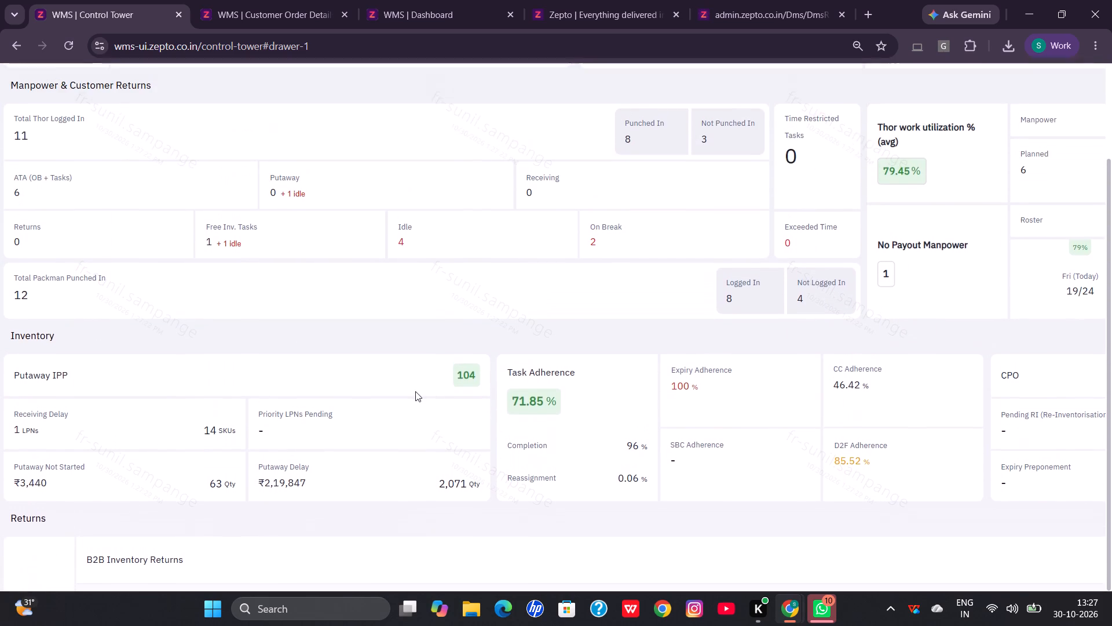
scroll(415, 391, "up", 3)
scroll(415, 391, "left", 5)
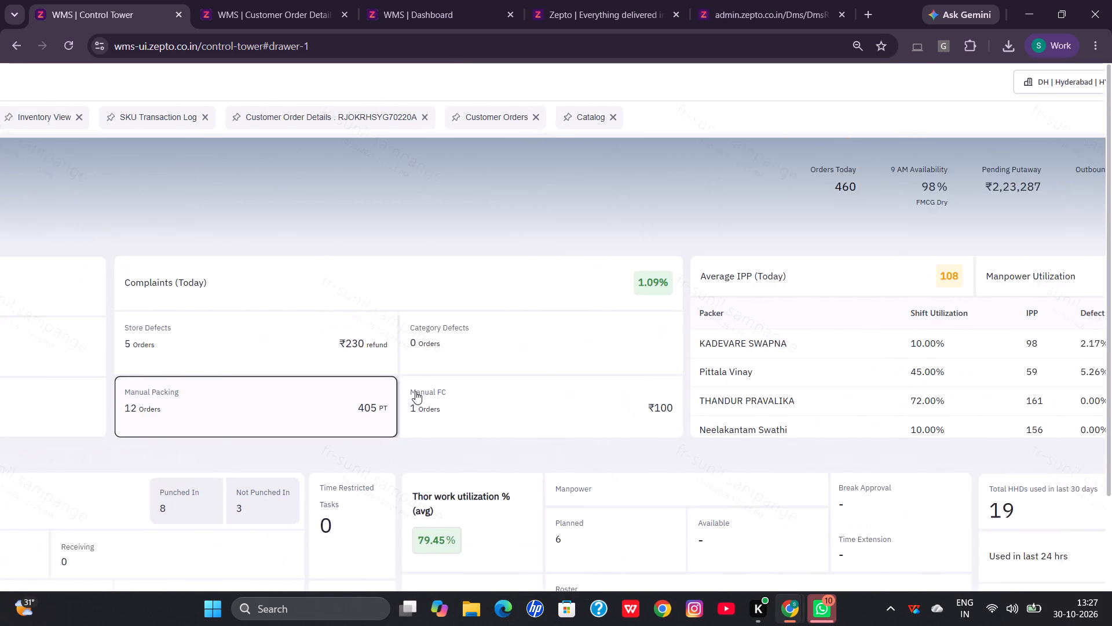
scroll(415, 391, "left", 2)
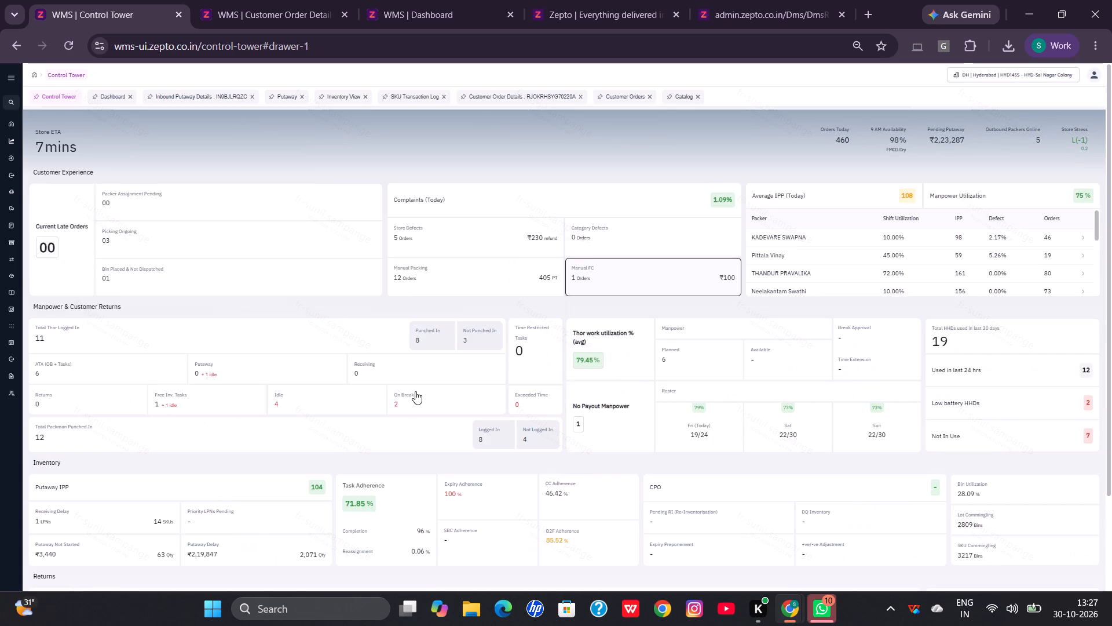
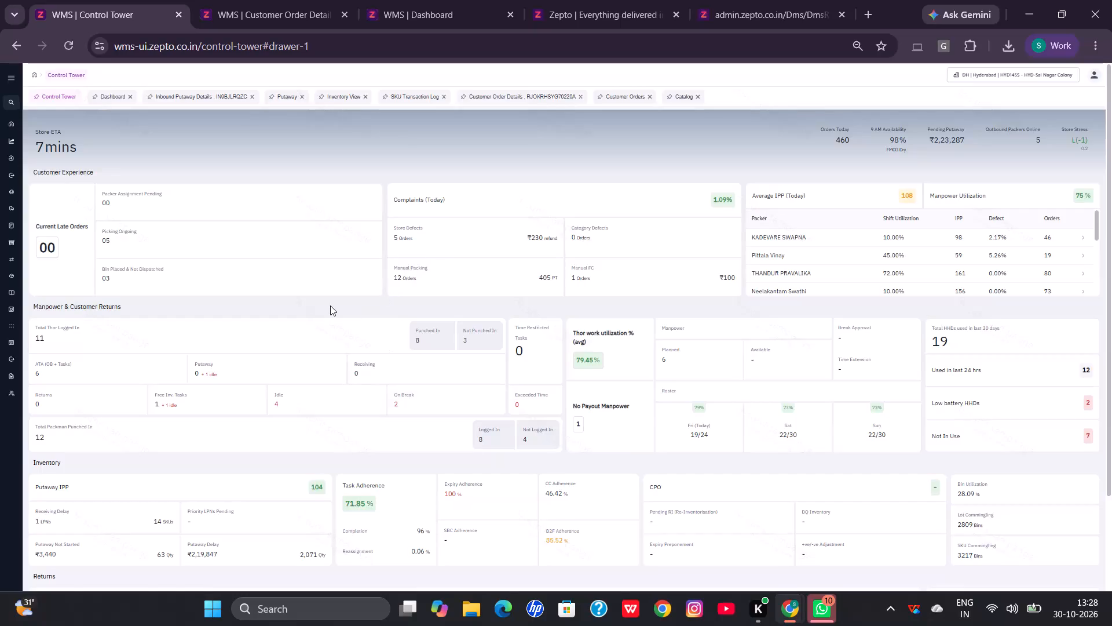
Return from the Control Tower to the dashboard and examine the Active Trips list under Trip Tracking.
scroll(316, 461, "right", 10)
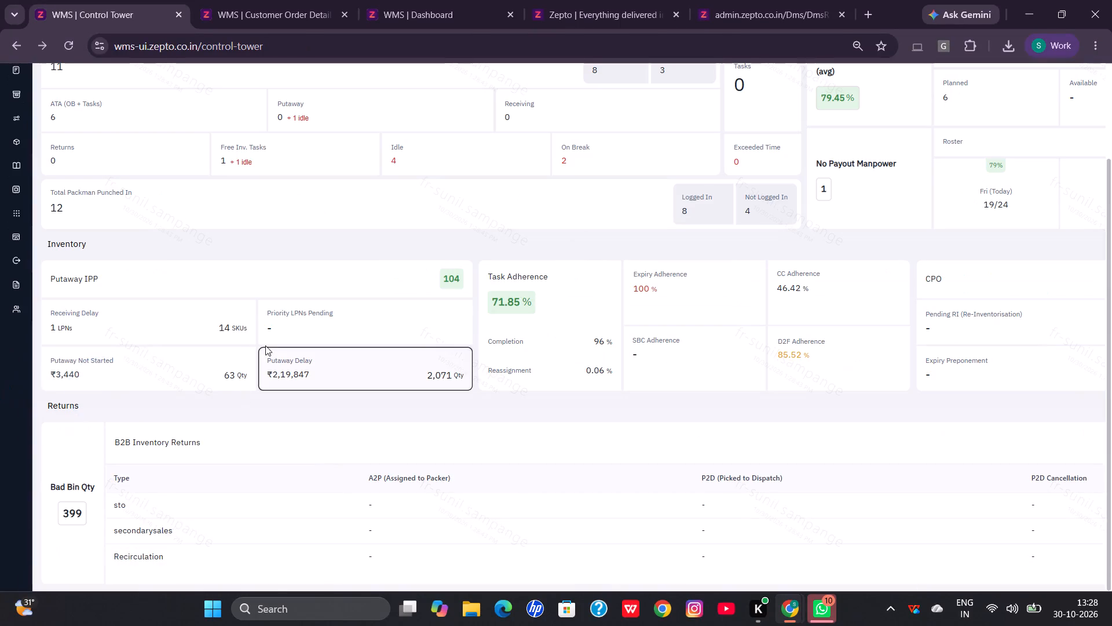
scroll(512, 475, "right", 11)
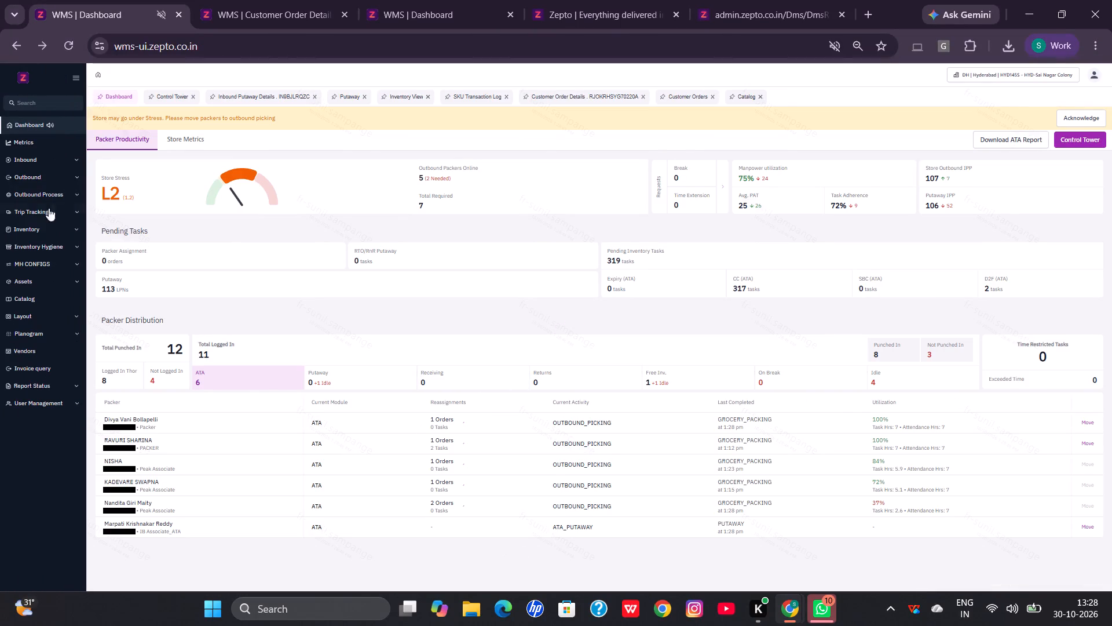
left_click(32, 220)
left_click(42, 228)
left_click(30, 207)
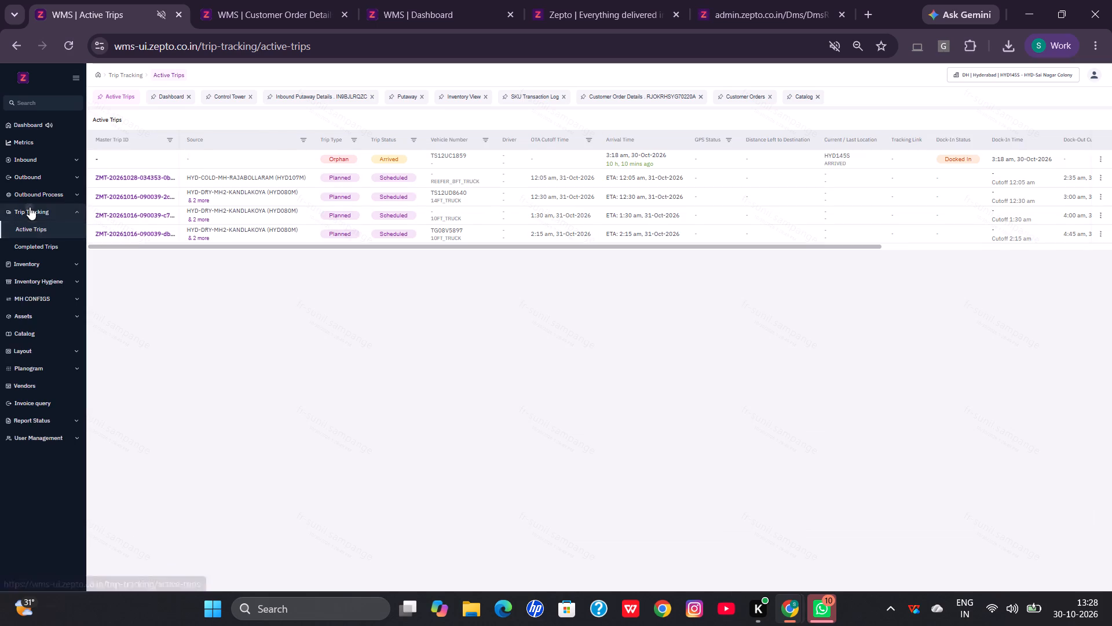
left_click(31, 228)
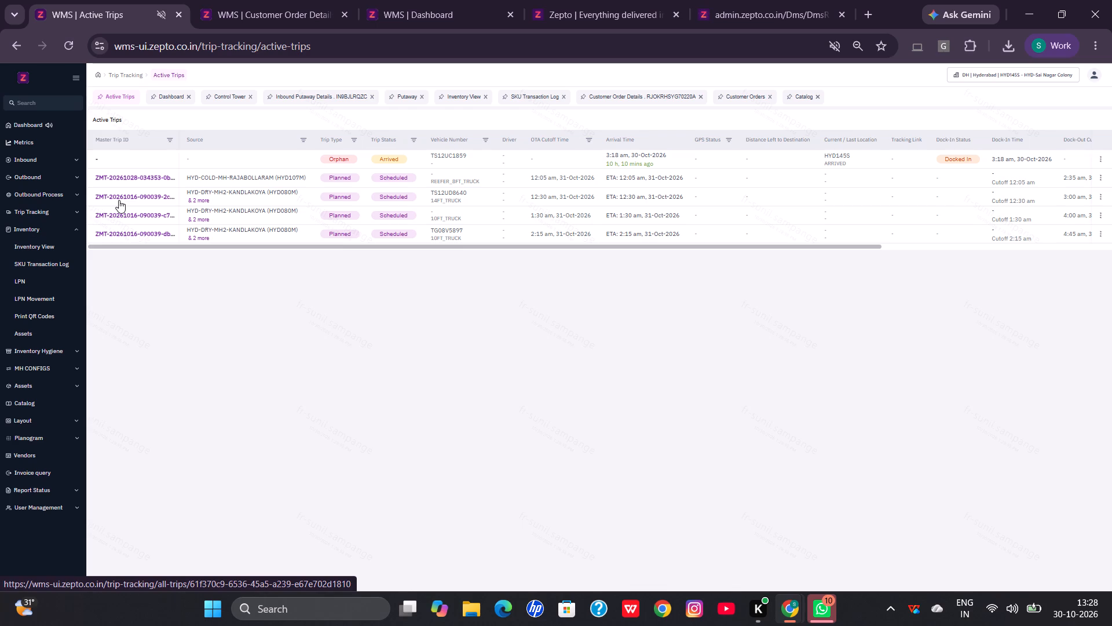
Open the Completed Trips list under Trip Tracking and examine the trips' dock-in and dock-out times and unloaded LPNs.
left_click(54, 205)
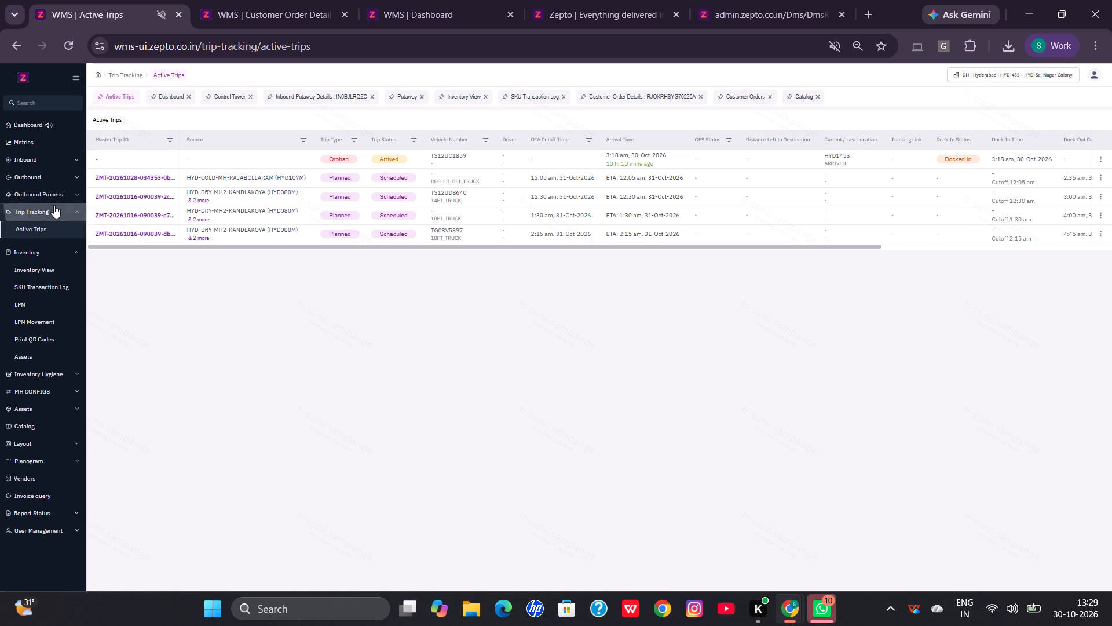
left_click(54, 242)
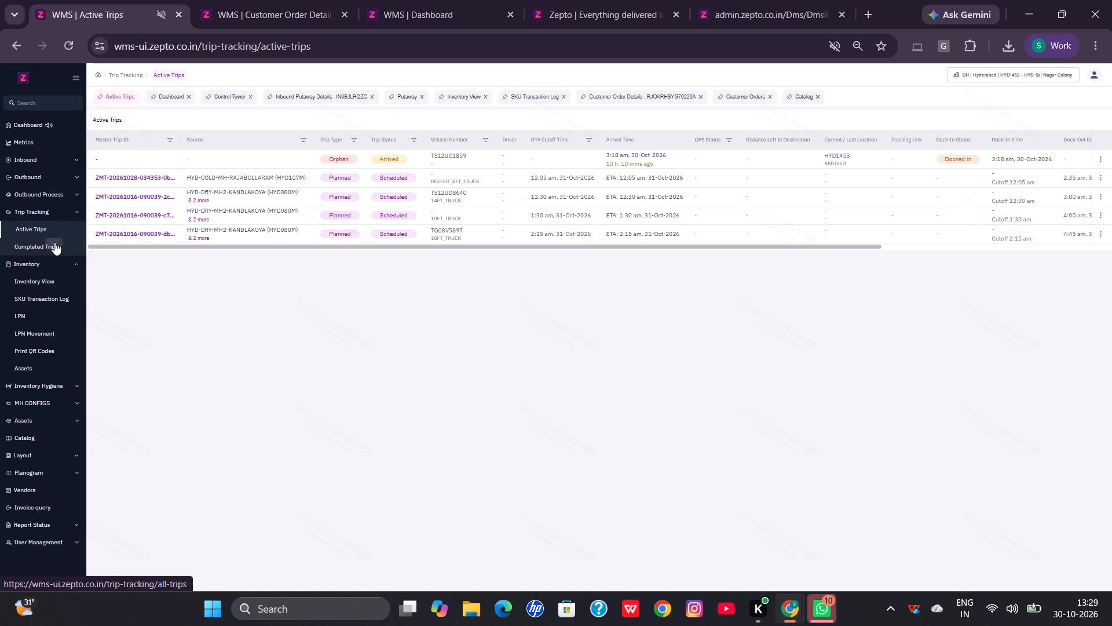
left_click(63, 250)
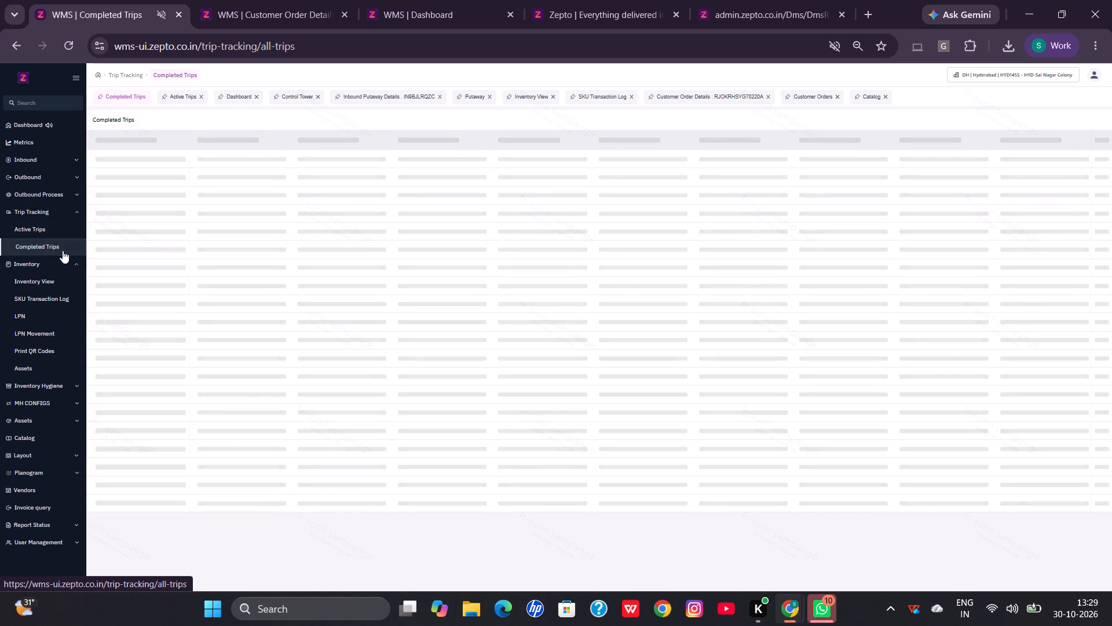
left_click(63, 250)
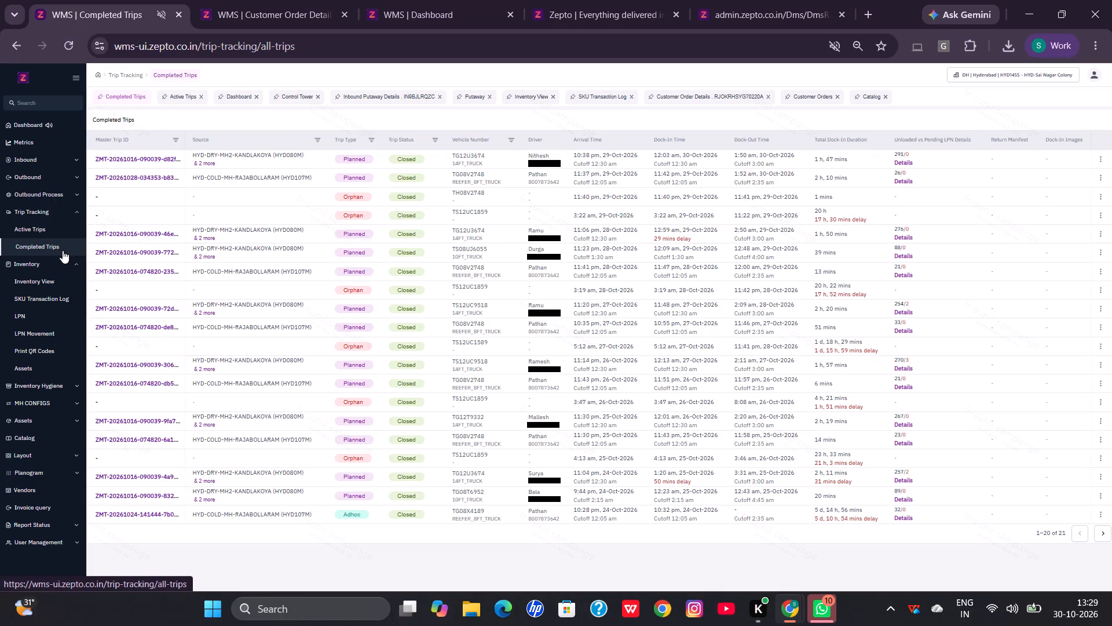
left_click_drag(77, 366, 3, 308)
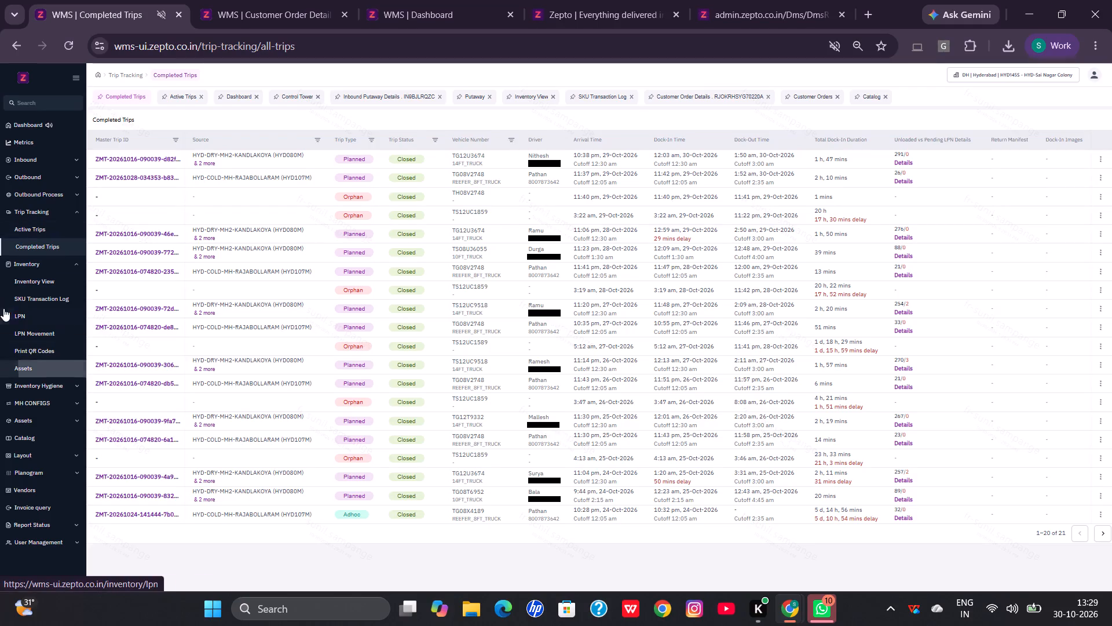
Open the outbound Customer Orders list and filter its status to PICKING_IN_PROGRESS.
left_click(42, 174)
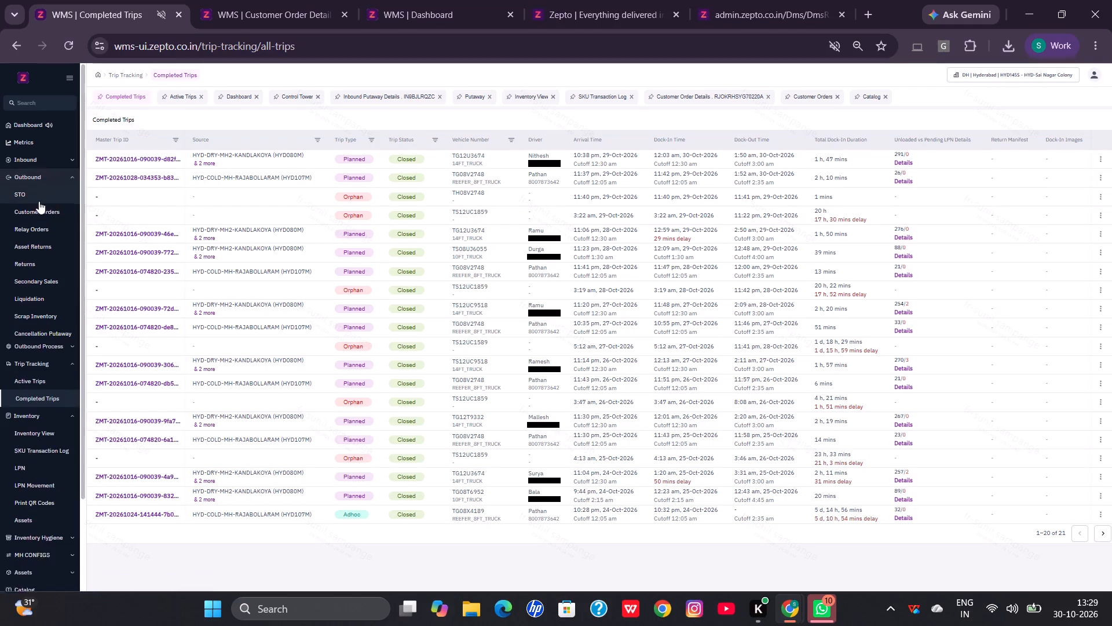
left_click(41, 213)
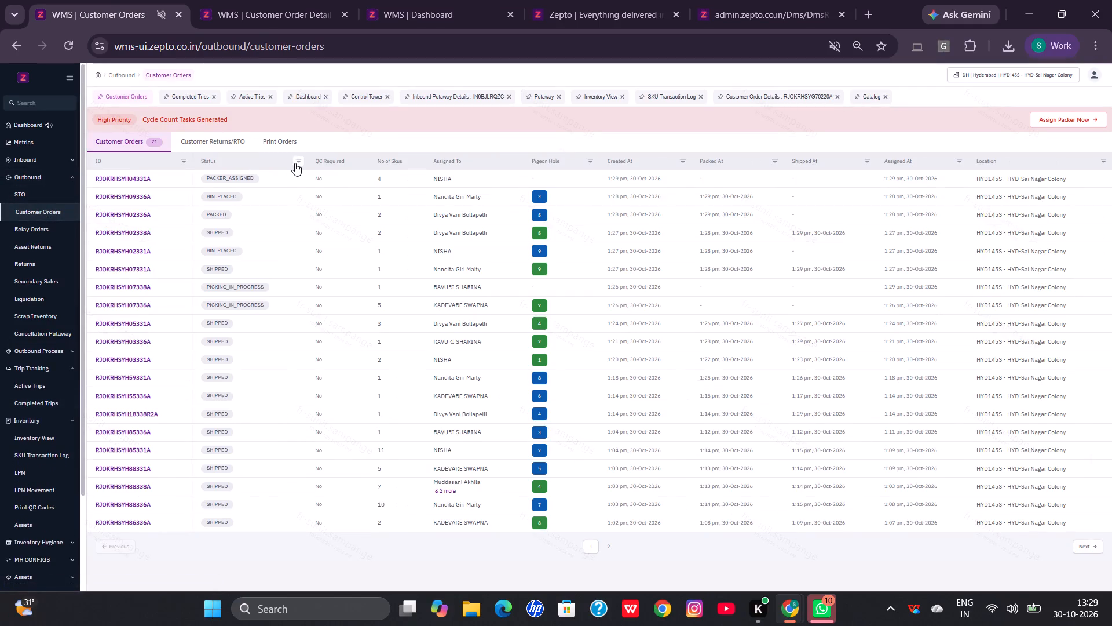
left_click(295, 163)
type("PIC")
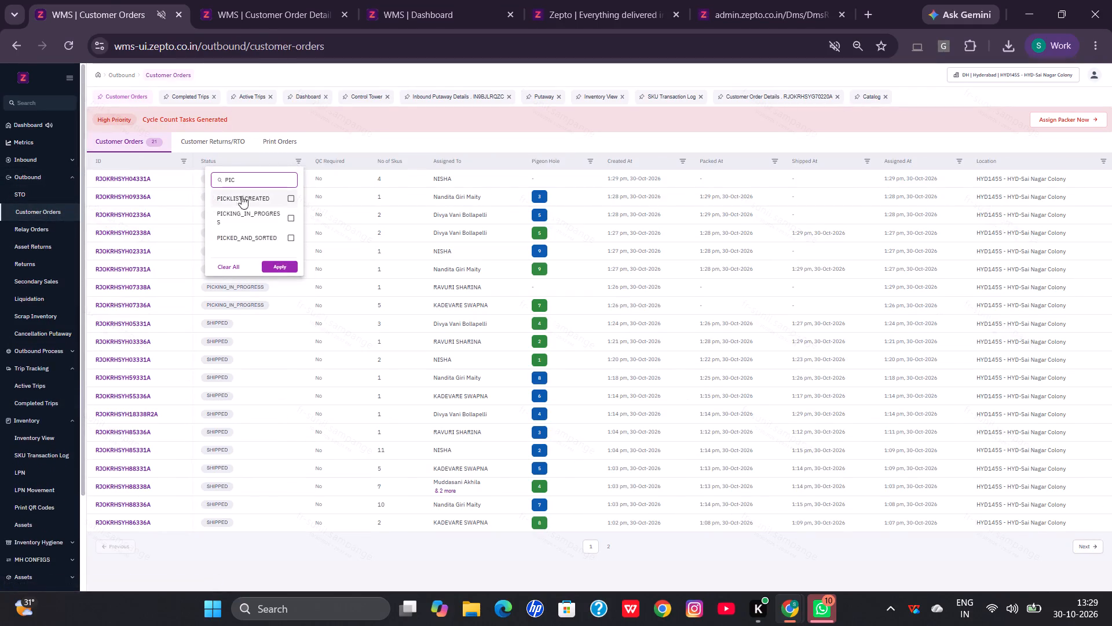
left_click(246, 203)
left_click(247, 206)
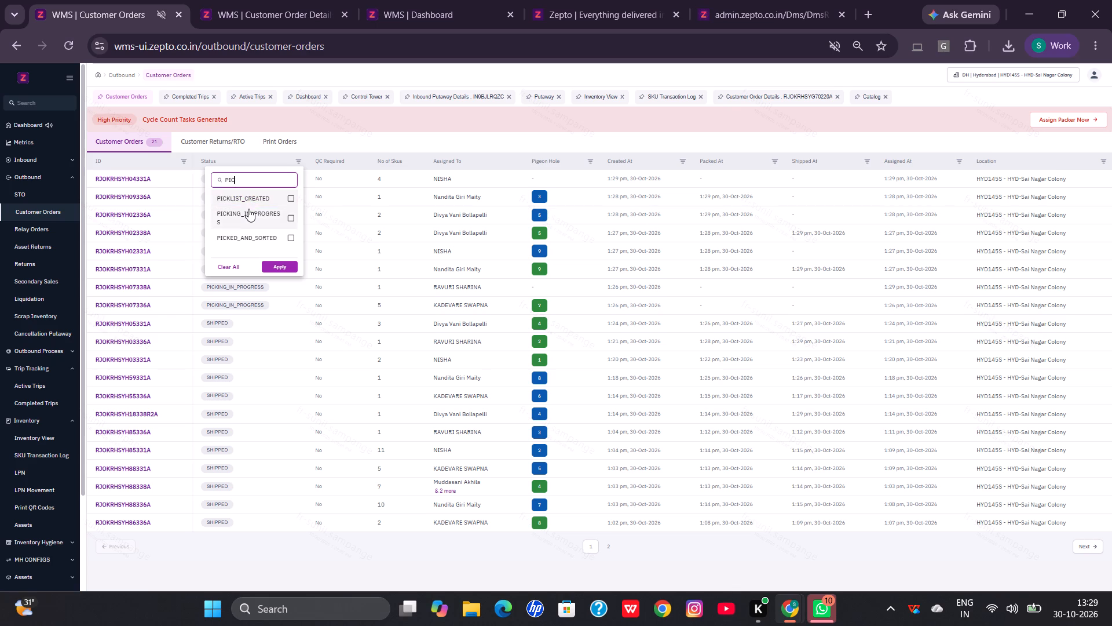
left_click(248, 209)
key("Return")
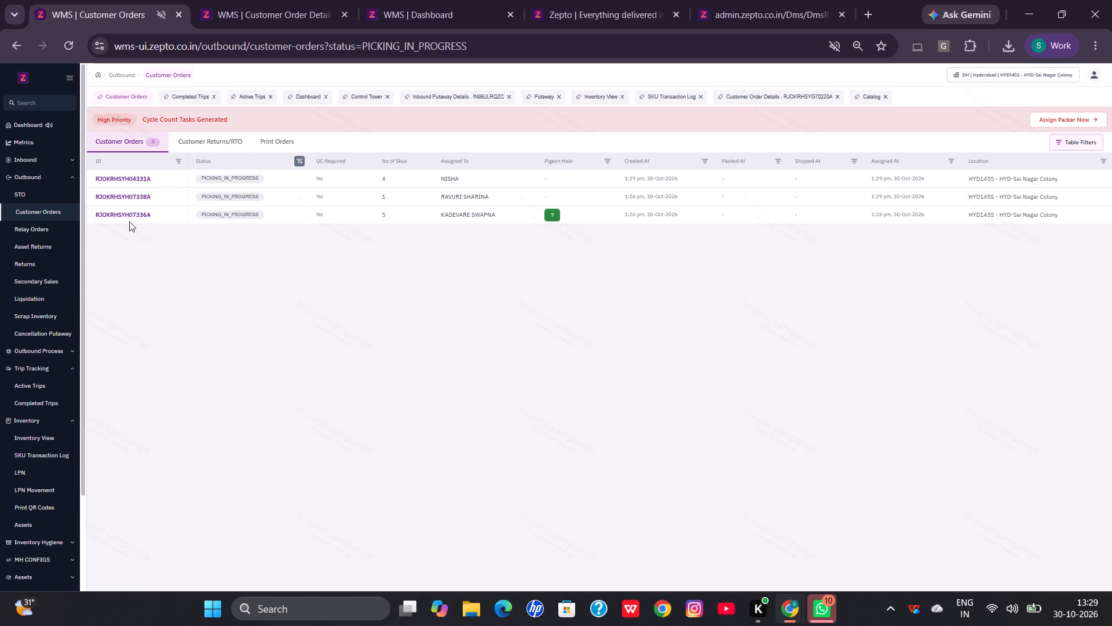
left_click(115, 212)
left_click(184, 213)
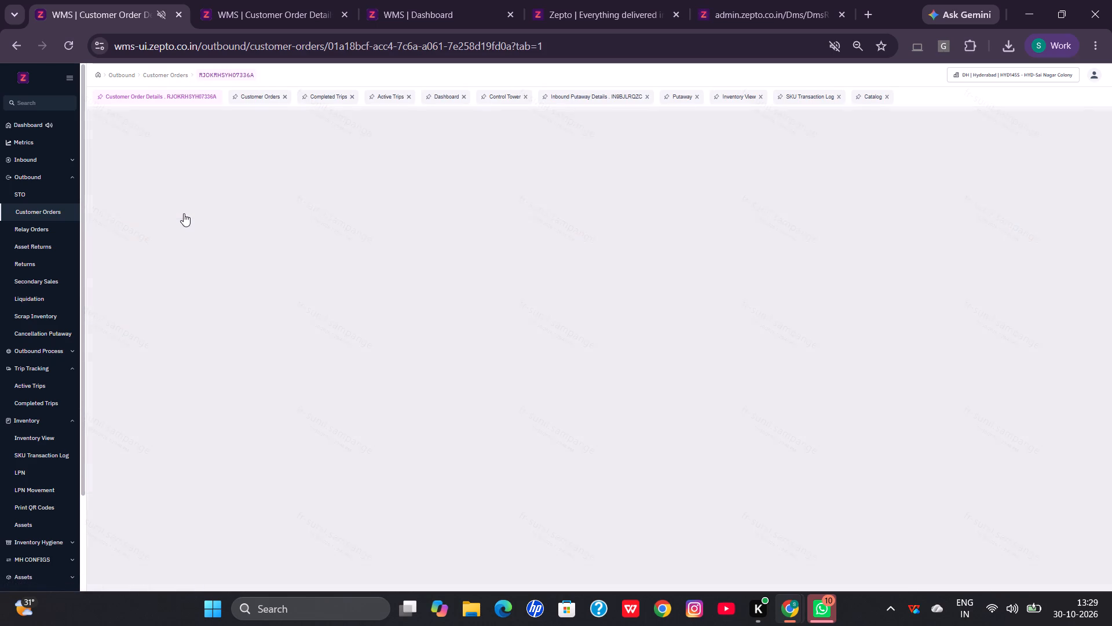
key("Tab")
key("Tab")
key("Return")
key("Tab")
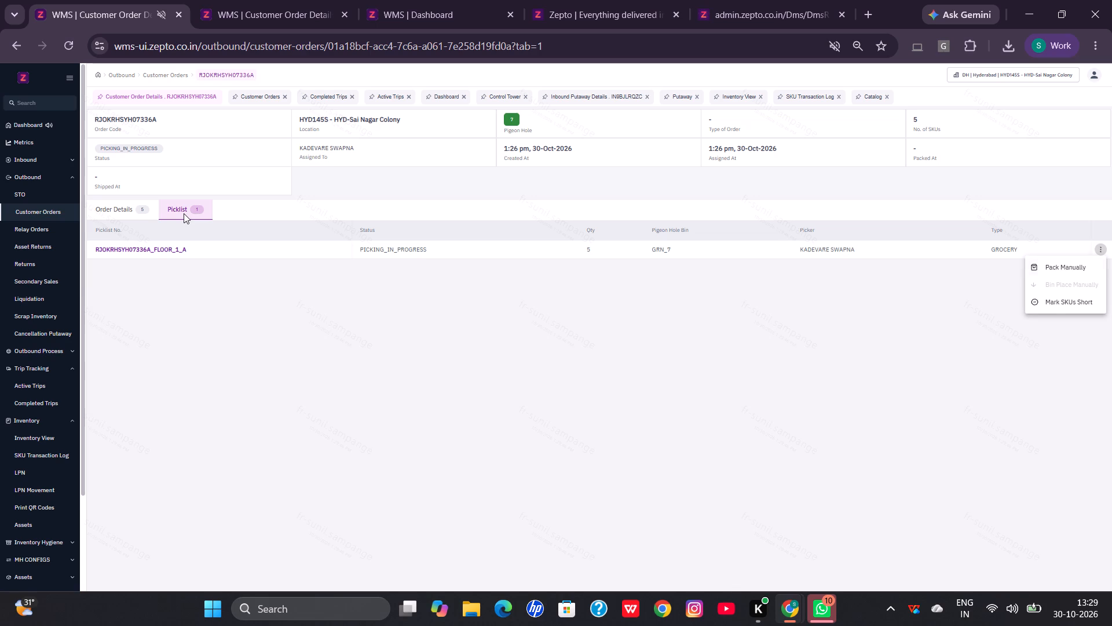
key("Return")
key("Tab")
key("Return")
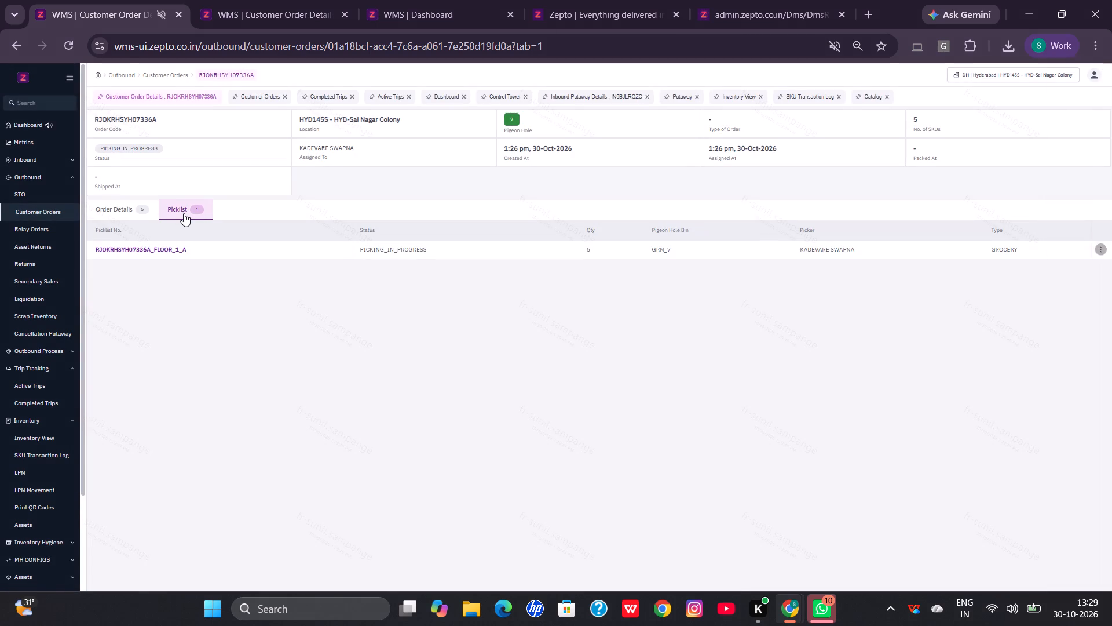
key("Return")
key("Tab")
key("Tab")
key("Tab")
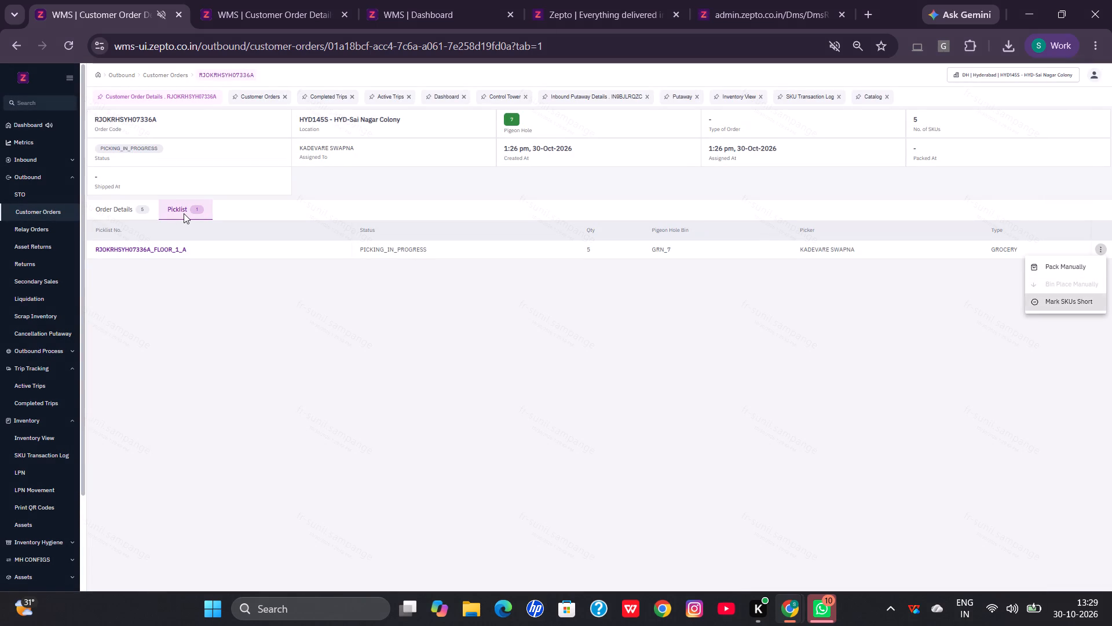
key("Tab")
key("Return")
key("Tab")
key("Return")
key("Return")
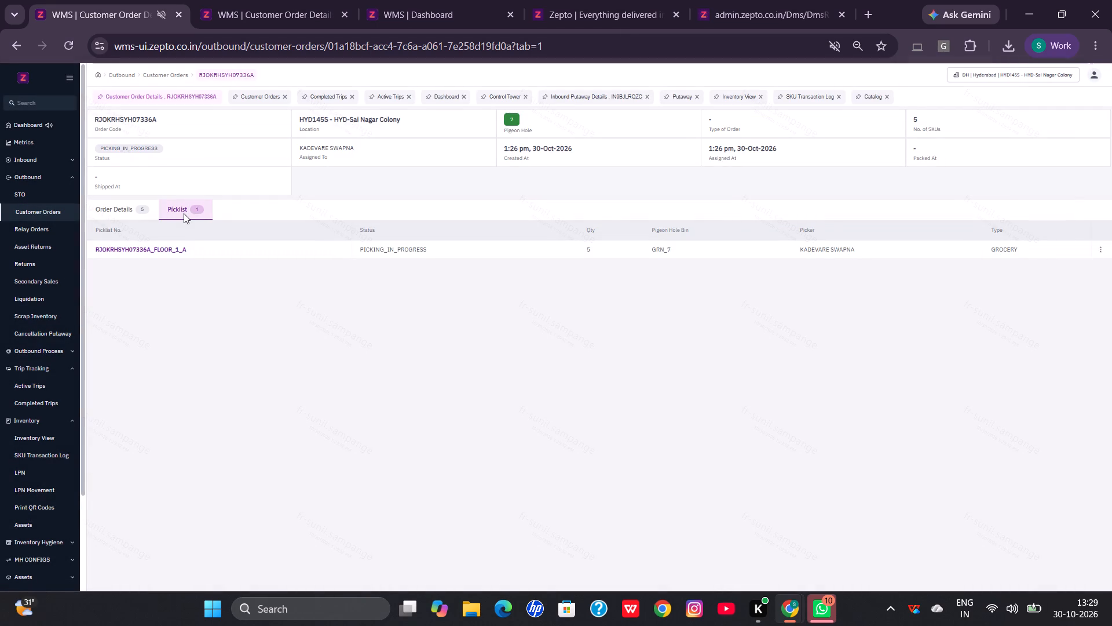
Pack picklist RJOKRHSYH07336A_FLOOR_1_A manually with the reason Paper Bag Not Available, and return to the filtered customer orders list.
key("Tab")
key("Return")
key("Tab")
key("Tab")
key("Return")
key("Tab")
key("Return")
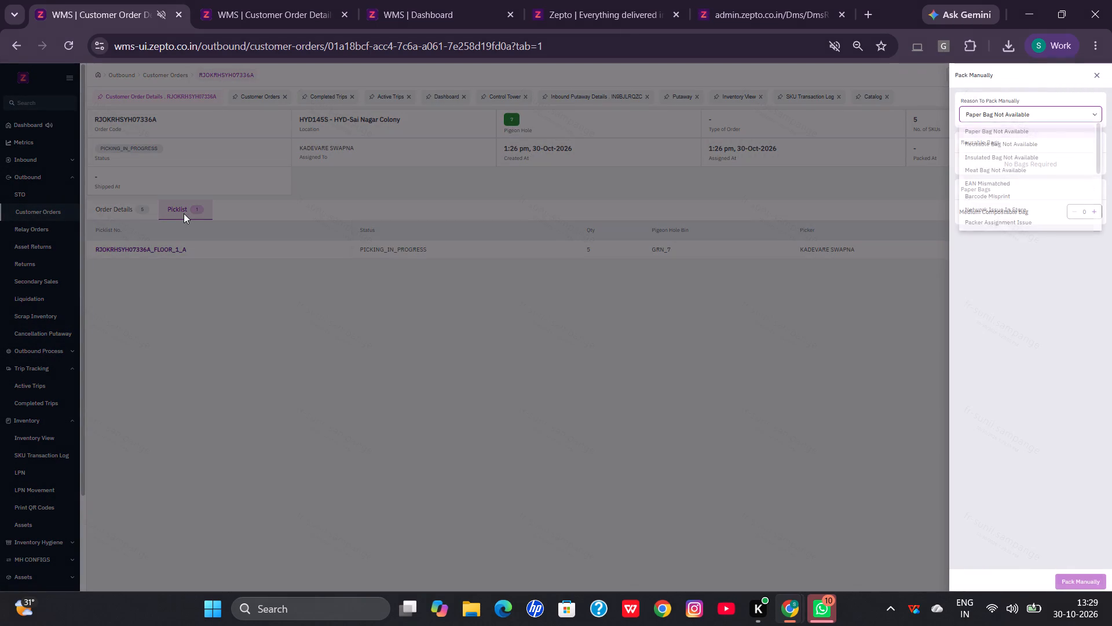
key("Tab")
key("Return")
key("Tab")
key("Tab")
key("Tab")
key("Return")
key("Tab")
key("Tab")
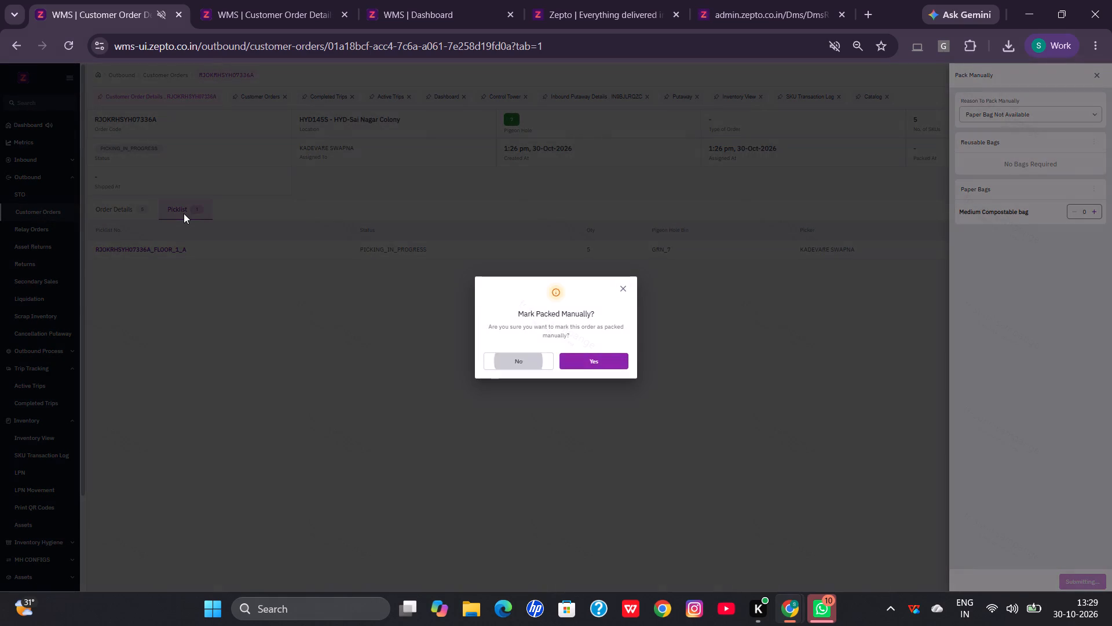
key("Tab")
key("Return")
scroll(184, 213, "right", 13)
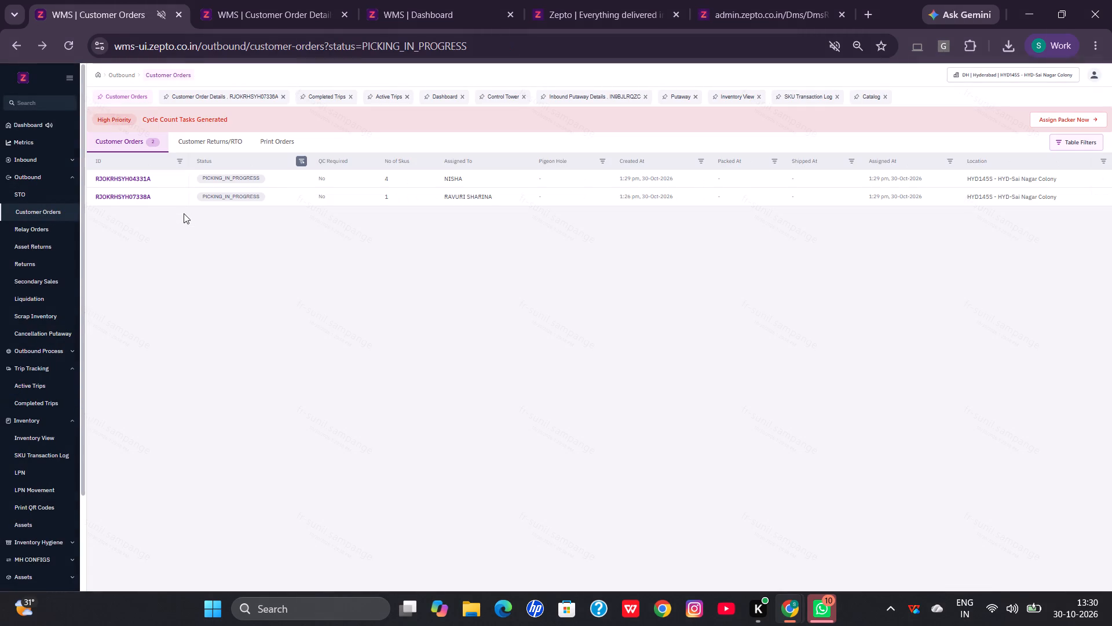
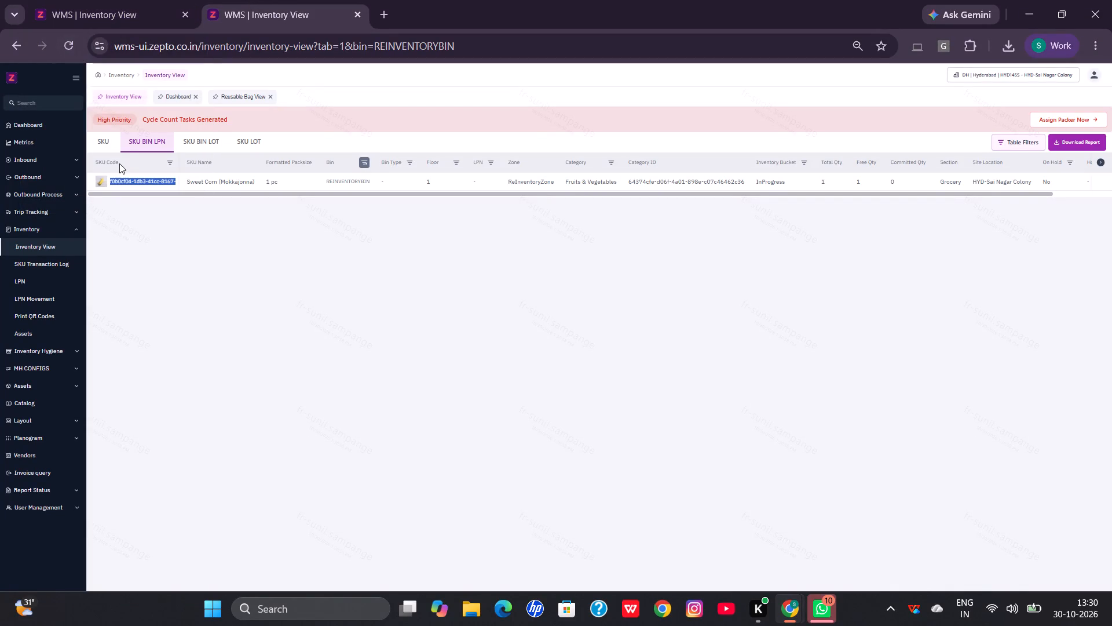
Open the SKU Transaction Log in the Inventory section.
left_click(41, 261)
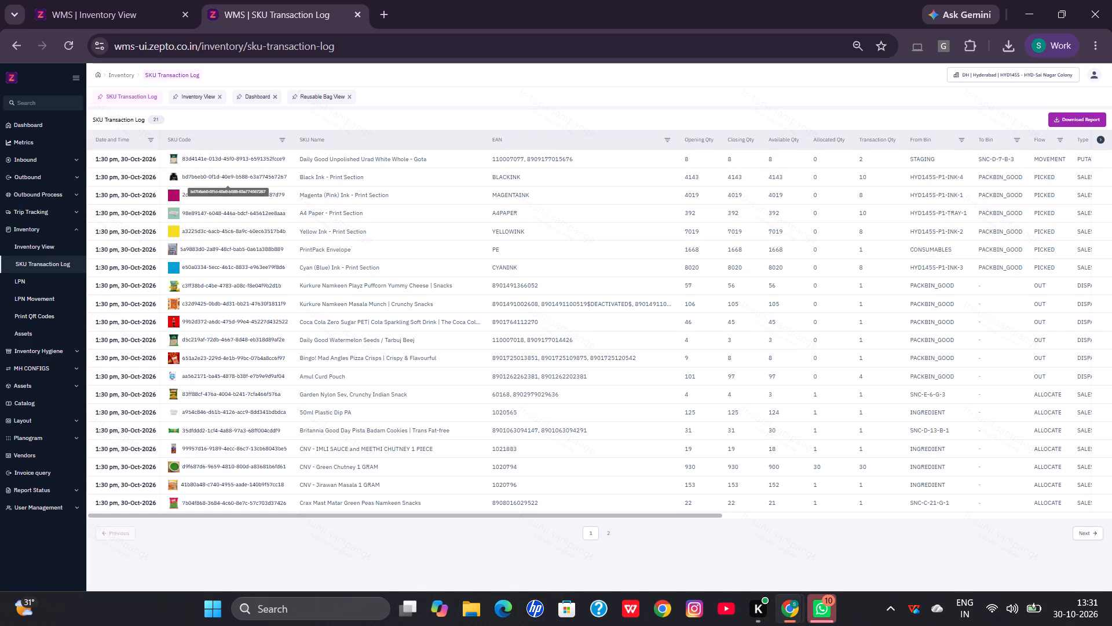
Open the Inventory View by SKU BIN LPN and filter the bin to REINVENTORYBIN.
left_click_drag(226, 179, 0, 139)
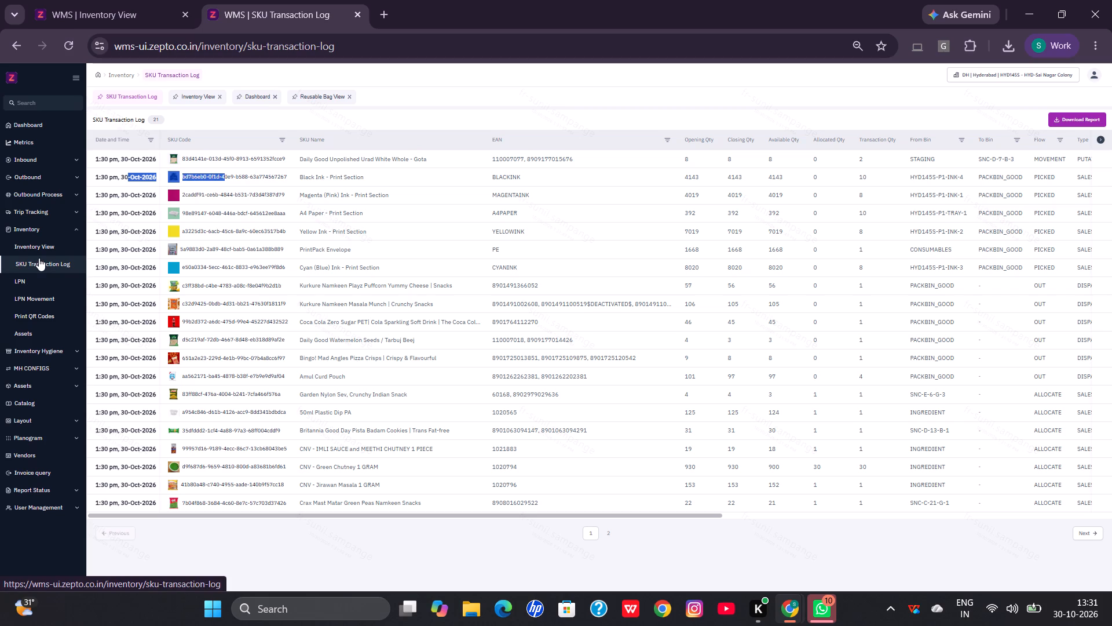
left_click(39, 258)
left_click(41, 254)
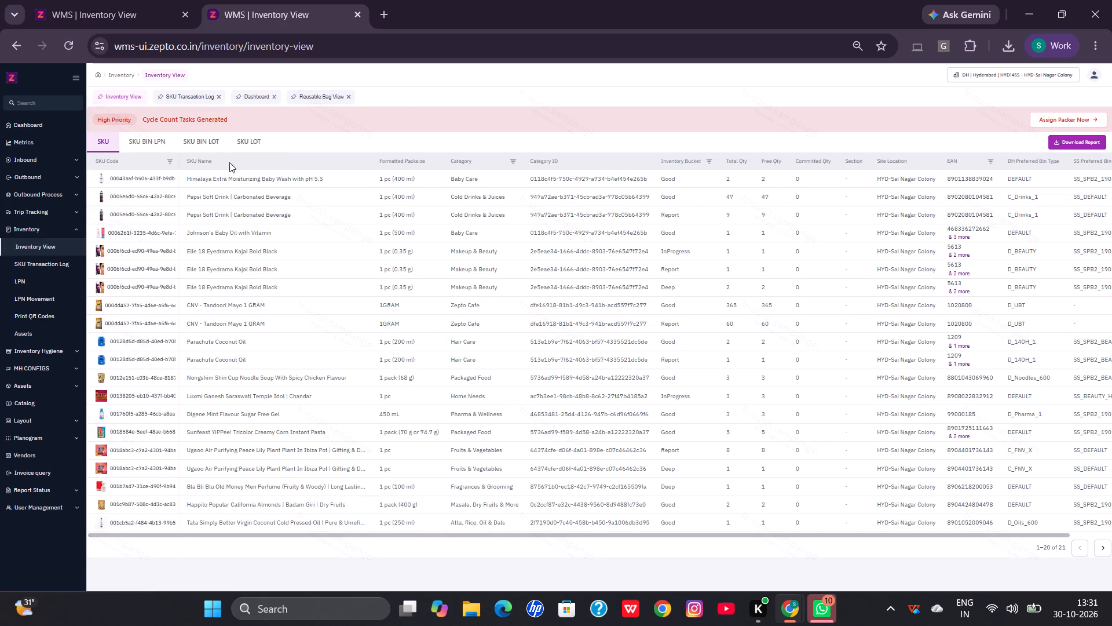
left_click(161, 140)
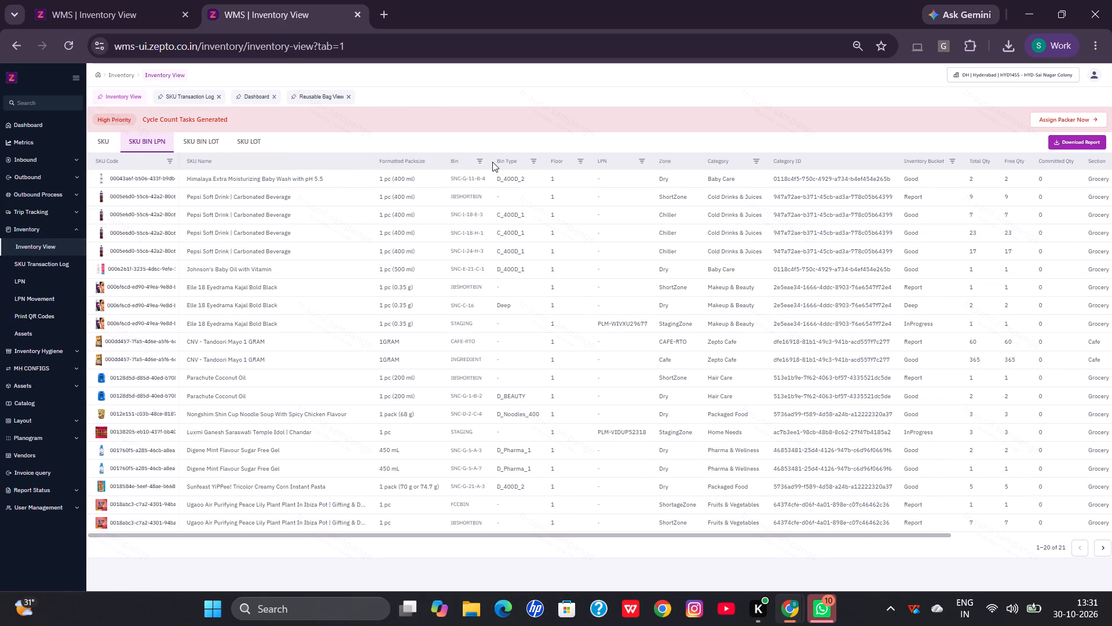
left_click(482, 161)
key("r")
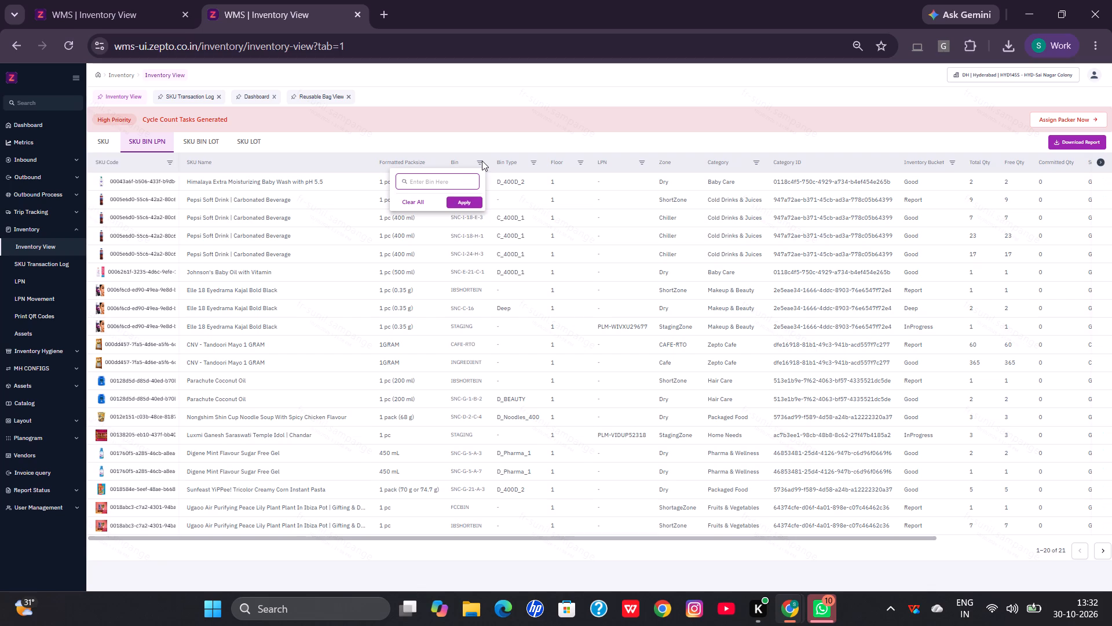
left_click(493, 232)
key("Return")
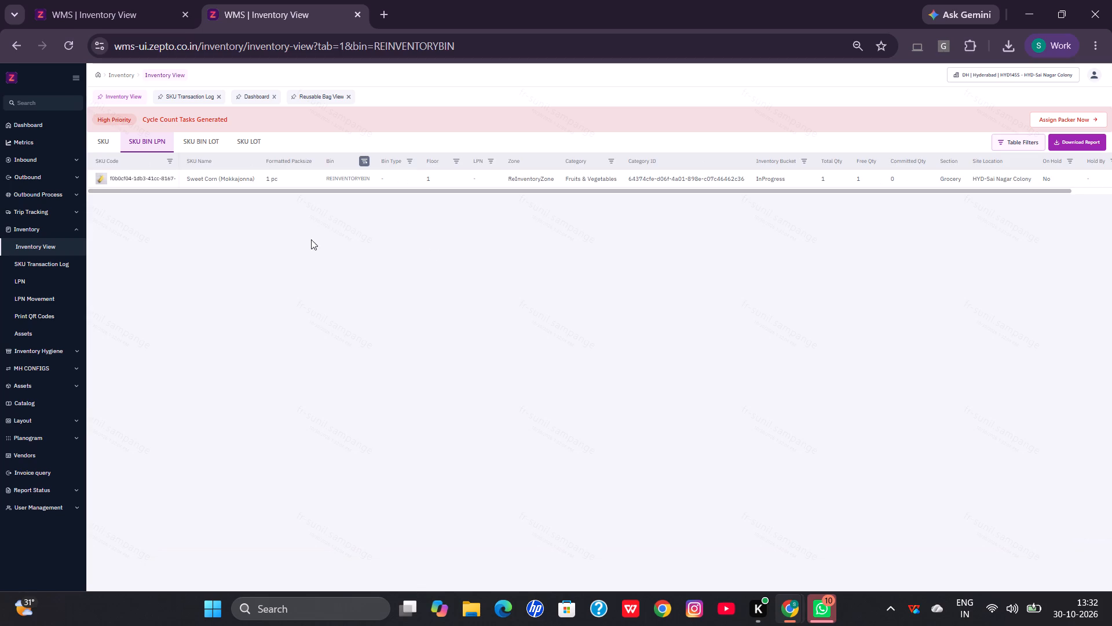
Create a QR code containing the bin name REINVENTORYBIN.
double_click(163, 181, "ctrl")
triple_click(163, 181, "ctrl")
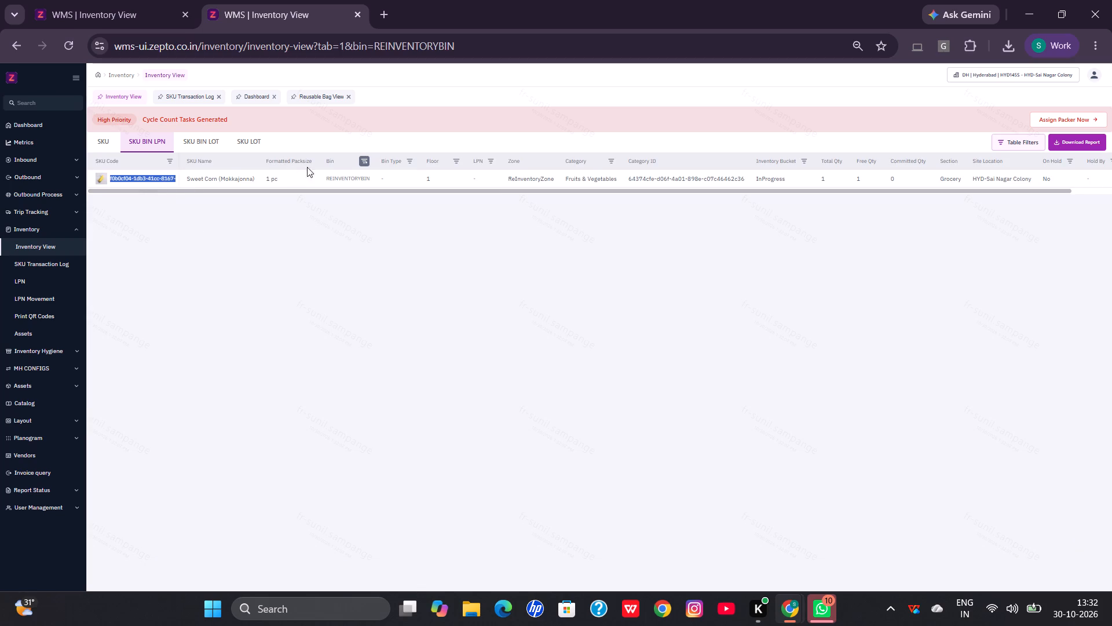
triple_click(339, 170, "ctrl")
key("ctrl+c")
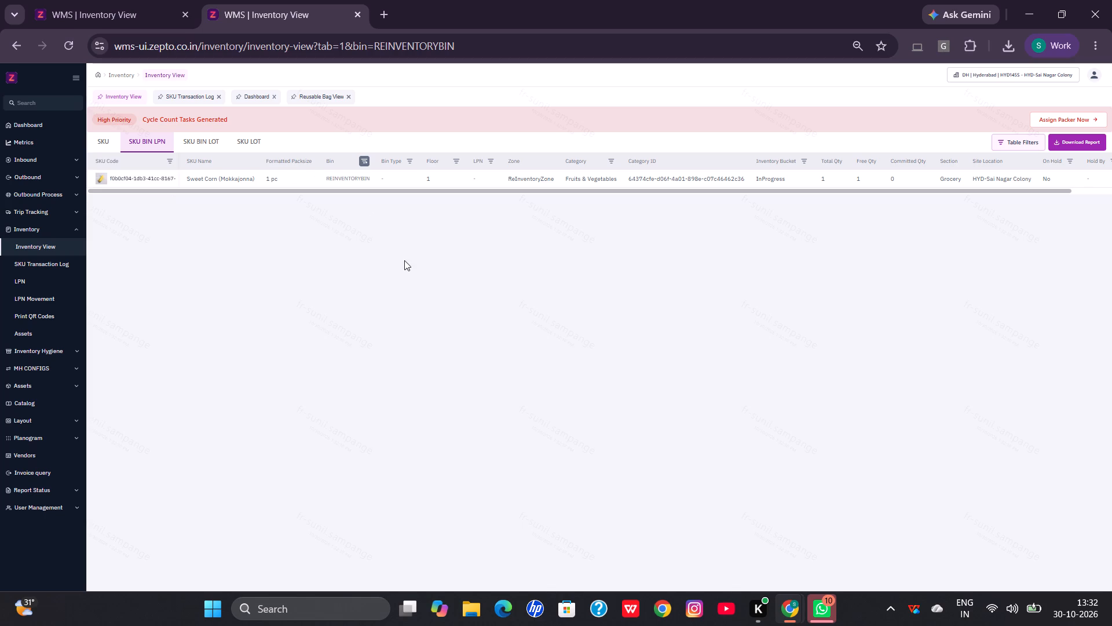
right_click(404, 260, "ctrl")
left_click(471, 479, "ctrl")
key("ctrl+v")
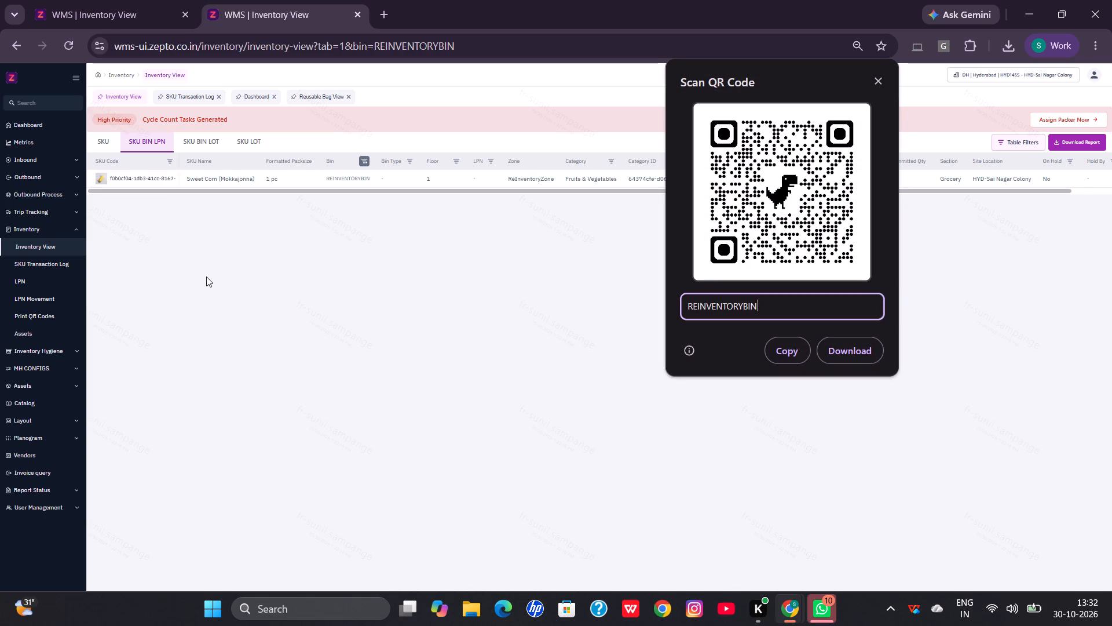
Copy the Sweet Corn (Mokkajonna) SKU code, switch to the SKU-filtered inventory tab, and create a QR code of its EAN 45971119.
triple_click(125, 174, "ctrl")
key("ctrl+c")
key("ctrl+c")
key("ctrl+Tab")
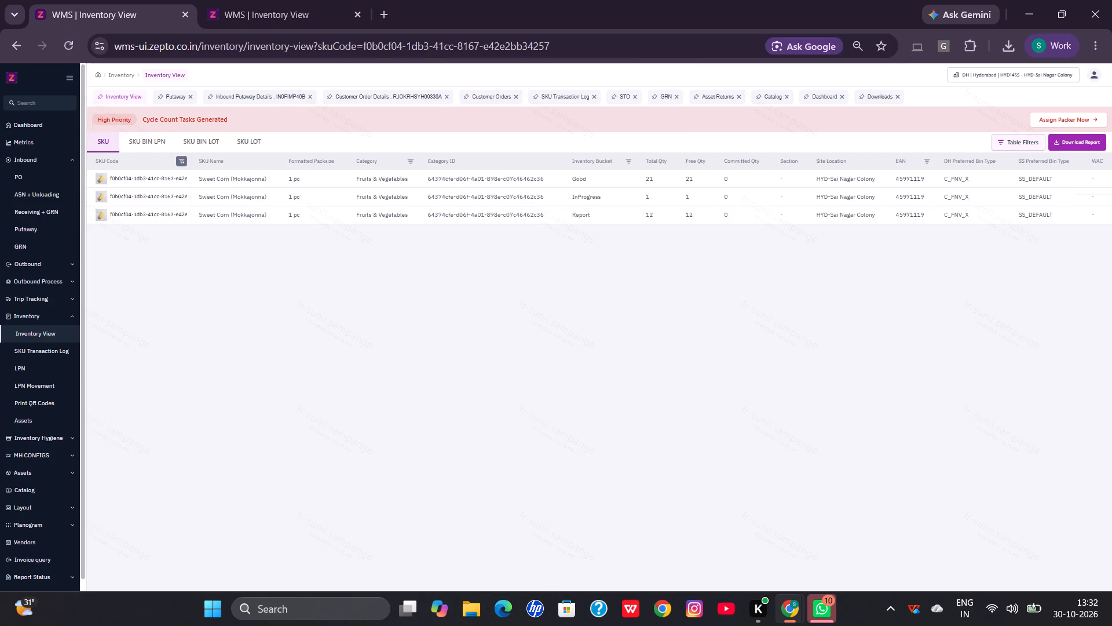
left_click(185, 155, "ctrl")
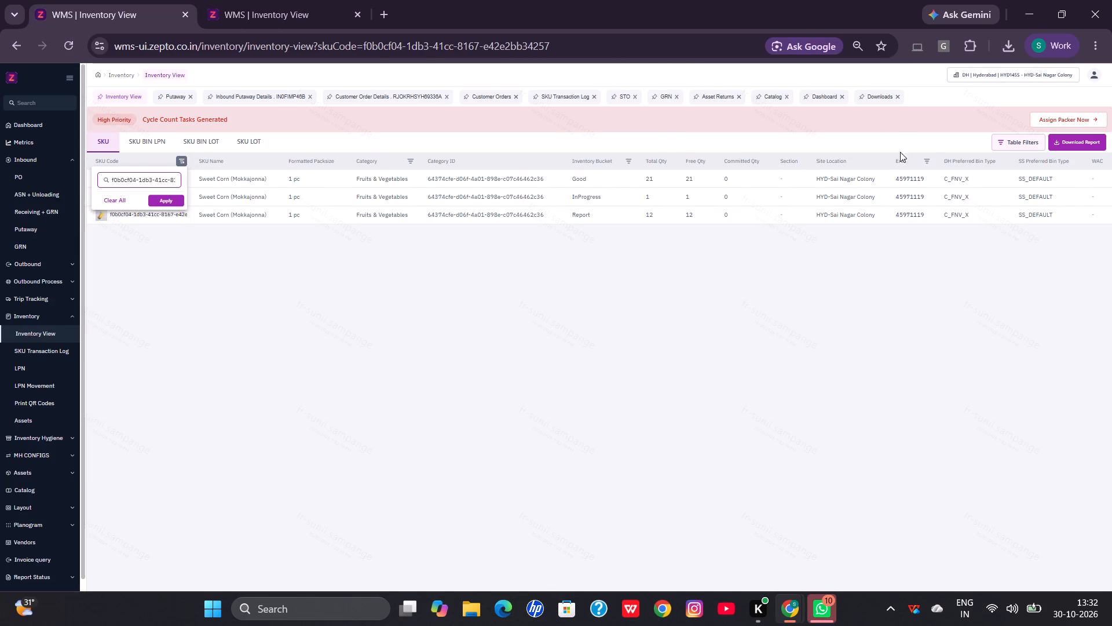
triple_click(909, 183, "ctrl")
key("ctrl+c")
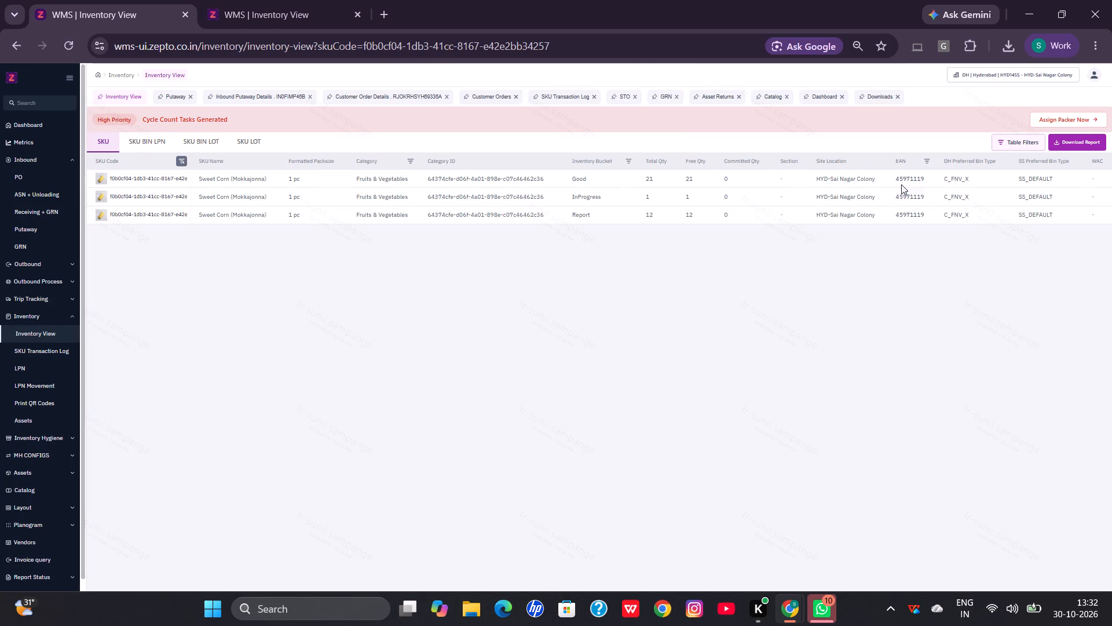
double_click(901, 184, "ctrl")
key("ctrl+c")
key("ctrl+c")
right_click(800, 241, "ctrl")
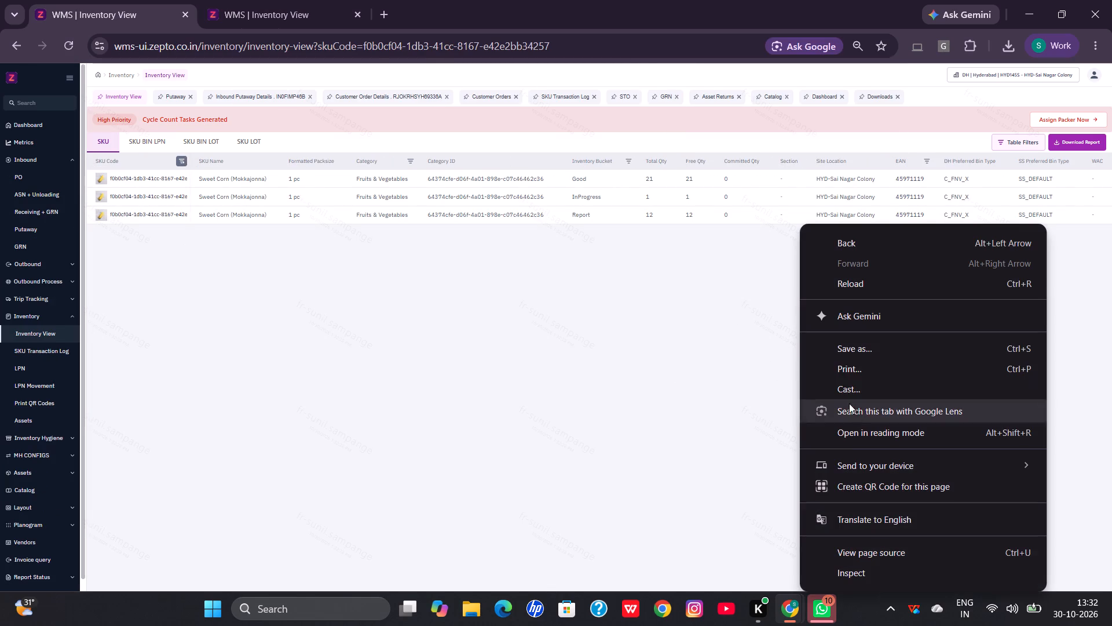
left_click(850, 480, "ctrl")
key("ctrl+v")
key("ctrl+v")
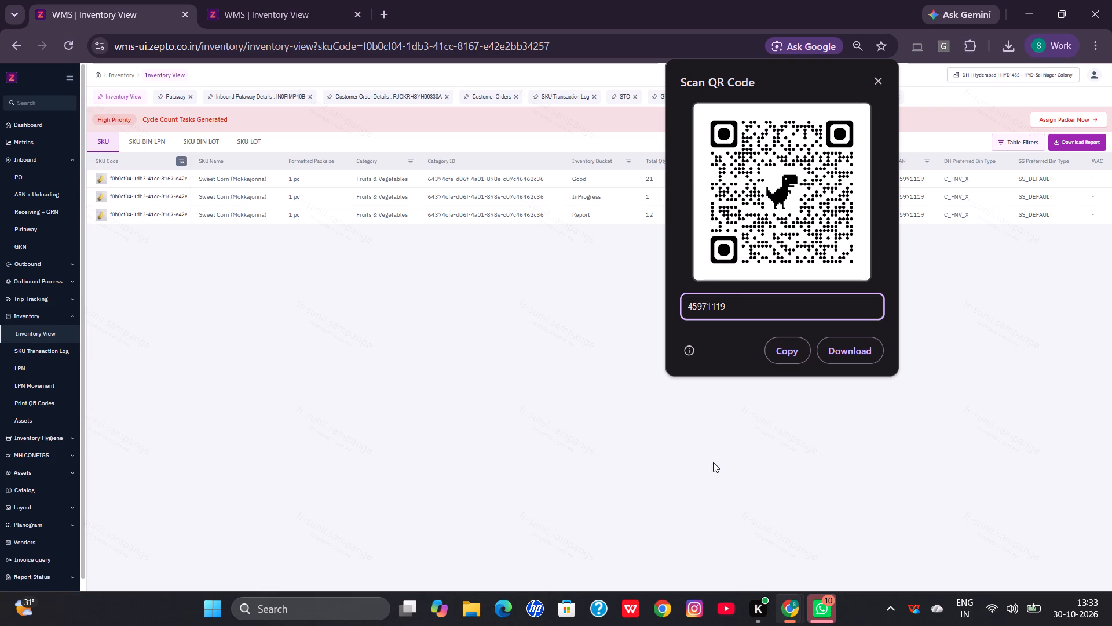
Refresh the Sweet Corn SKU inventory and the REINVENTORYBIN list to check the item's bin movement.
key("r")
key("ctrl+r")
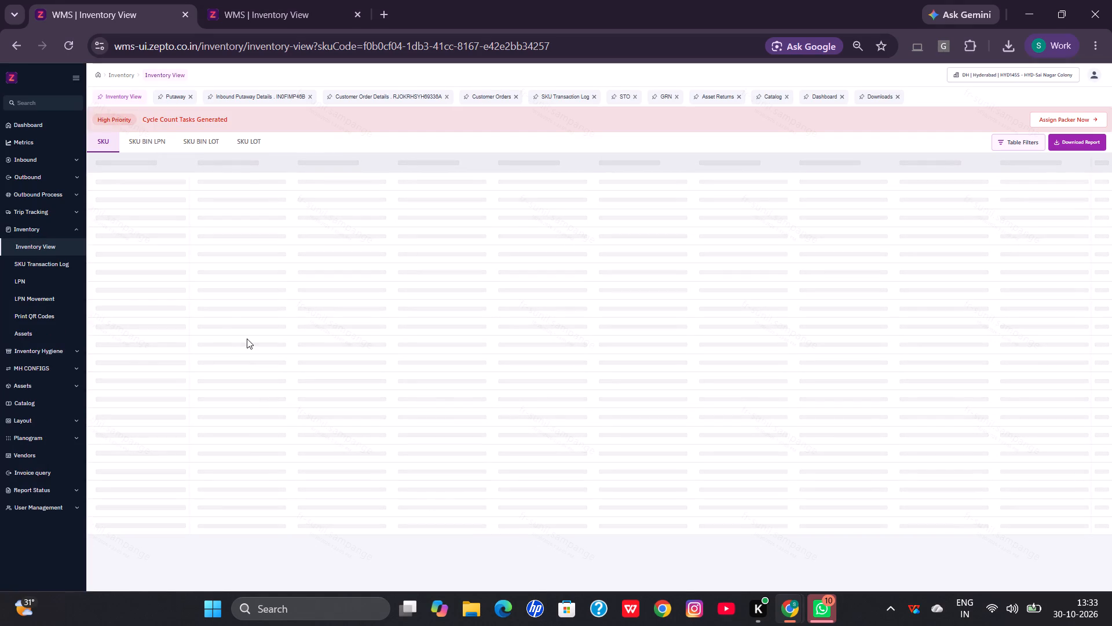
left_click(243, 0)
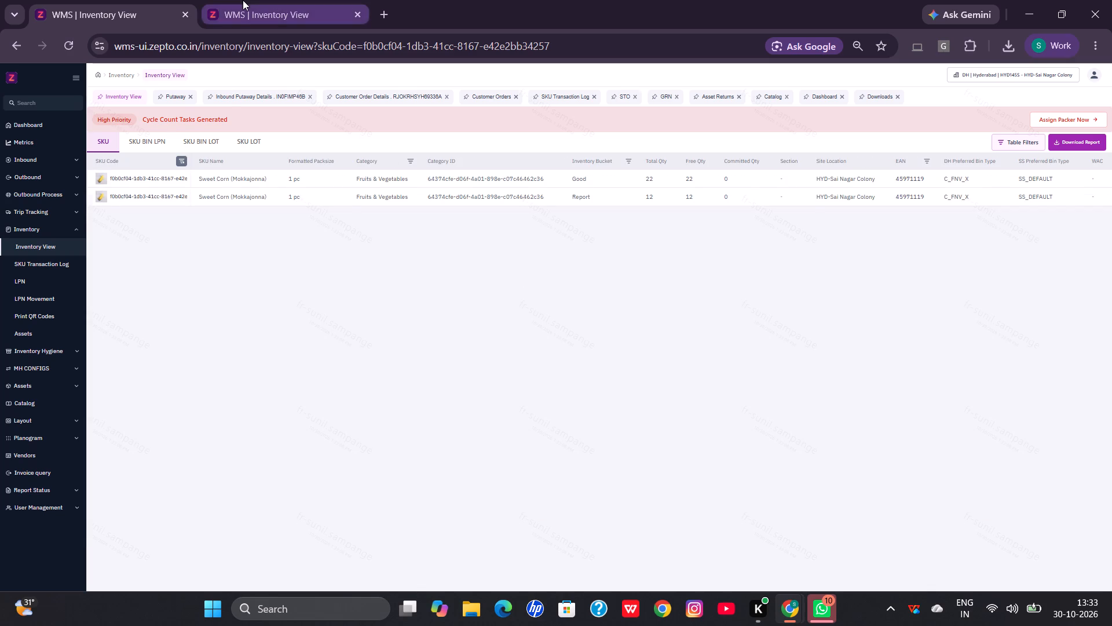
key("ctrl+r")
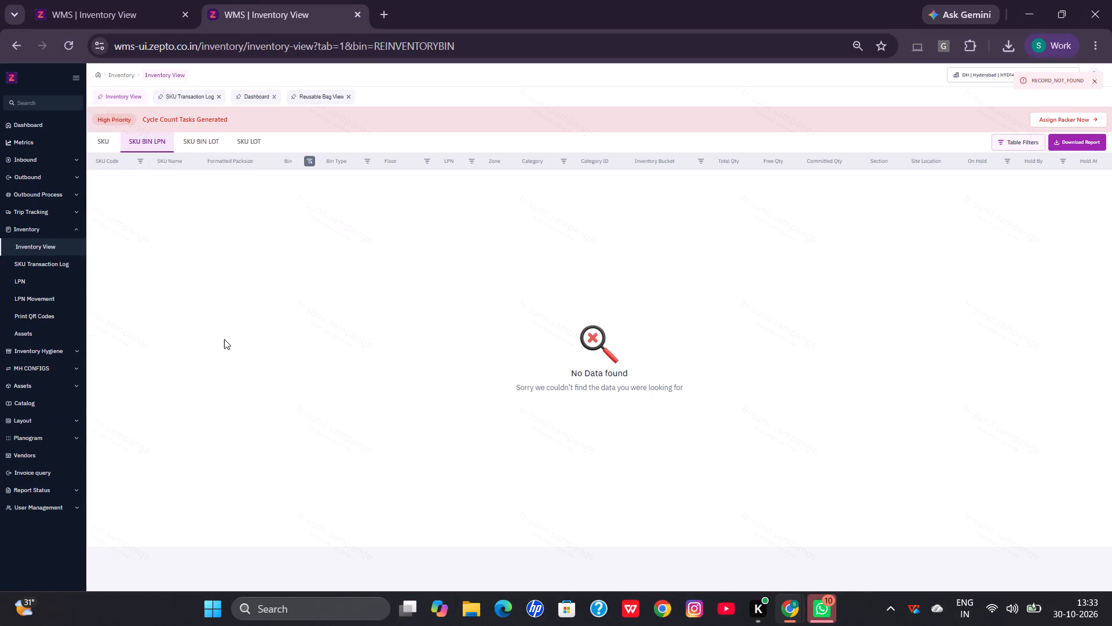
Return to the unfiltered SKU BIN LPN list and filter the bin to REINVENTORY-DAMAGEBIN.
scroll(224, 339, "right", 8)
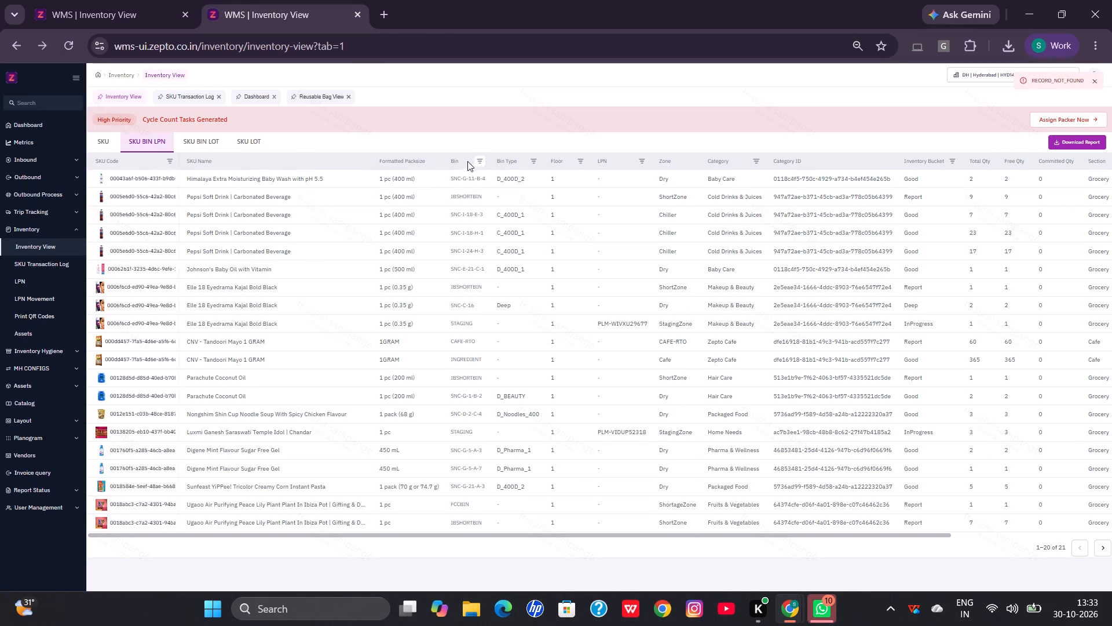
left_click(480, 157)
key("r")
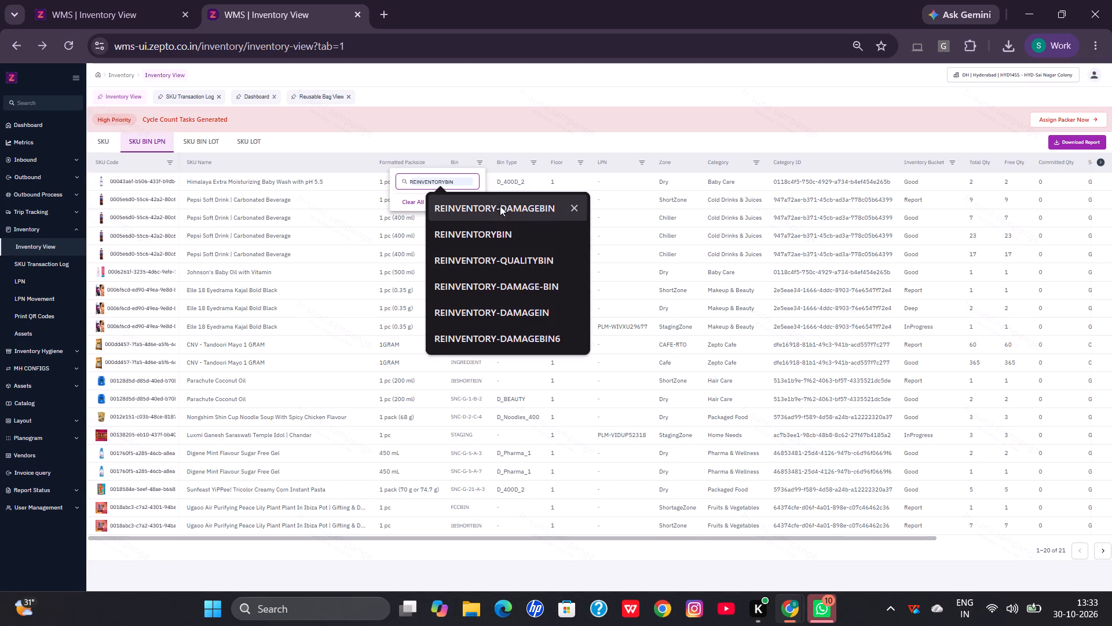
left_click(498, 203)
key("Return")
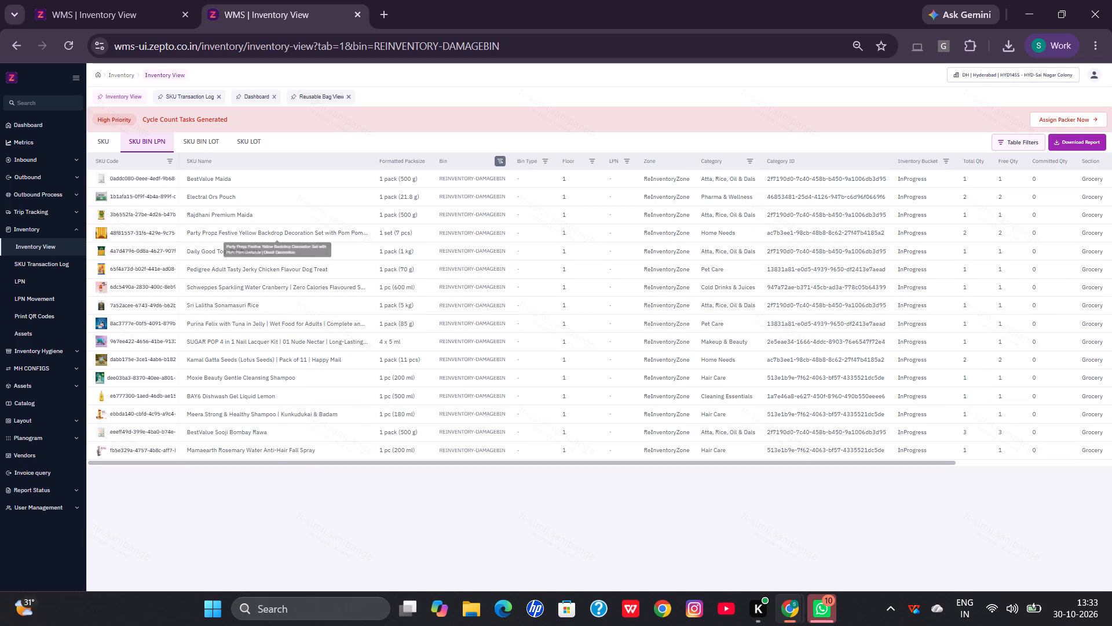
Change the bin filter to REINVENTORYBIN to check for pending items.
left_click(498, 160)
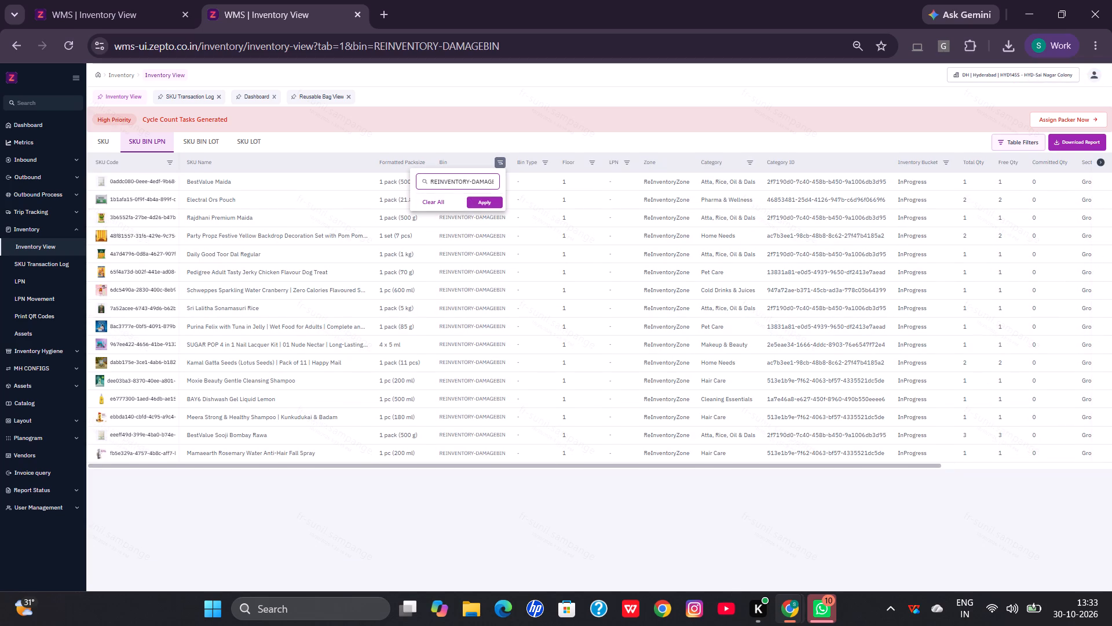
key("ctrl+a")
key("r")
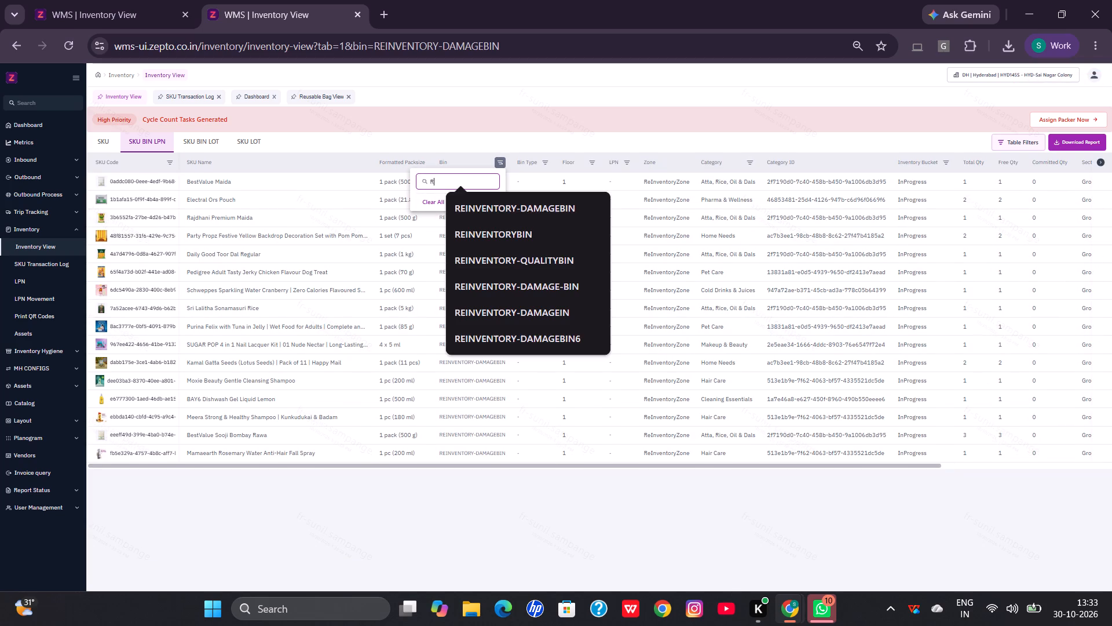
left_click(486, 242)
key("Return")
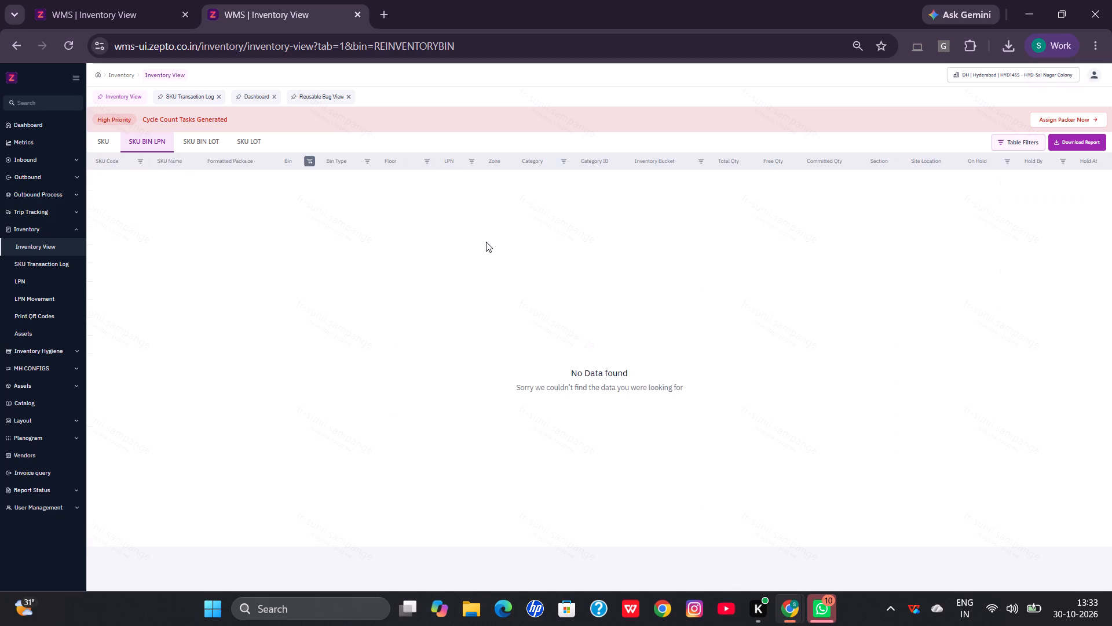
Go back to the previous bin list and change the bin filter to REINVENTORY-QUALITYBIN to check for pending items.
scroll(351, 265, "right", 5)
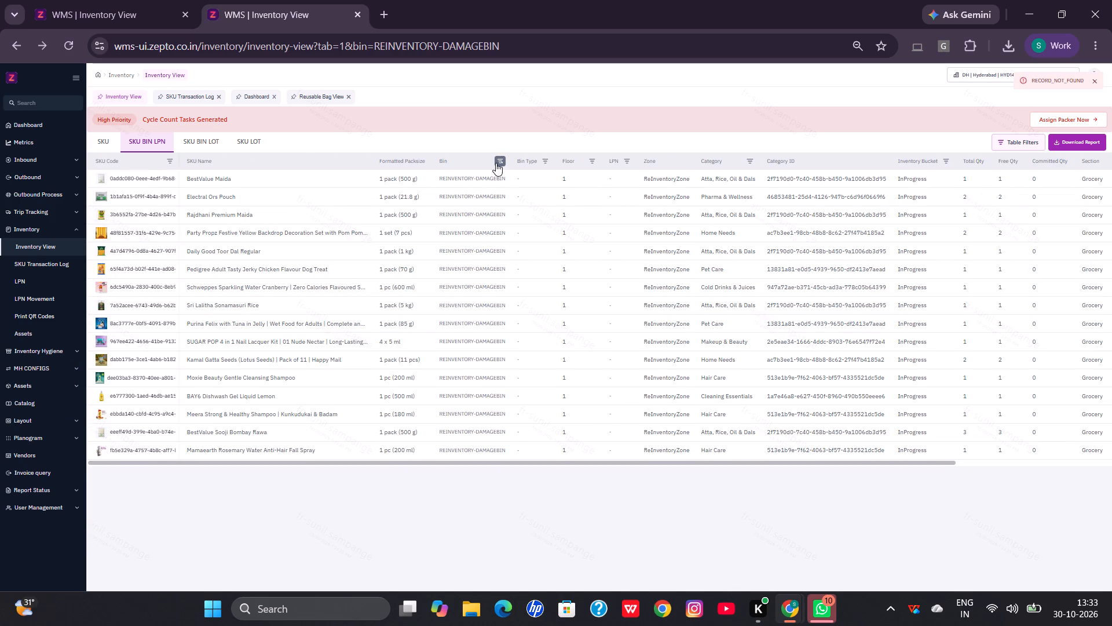
left_click(496, 163)
key("ctrl+a")
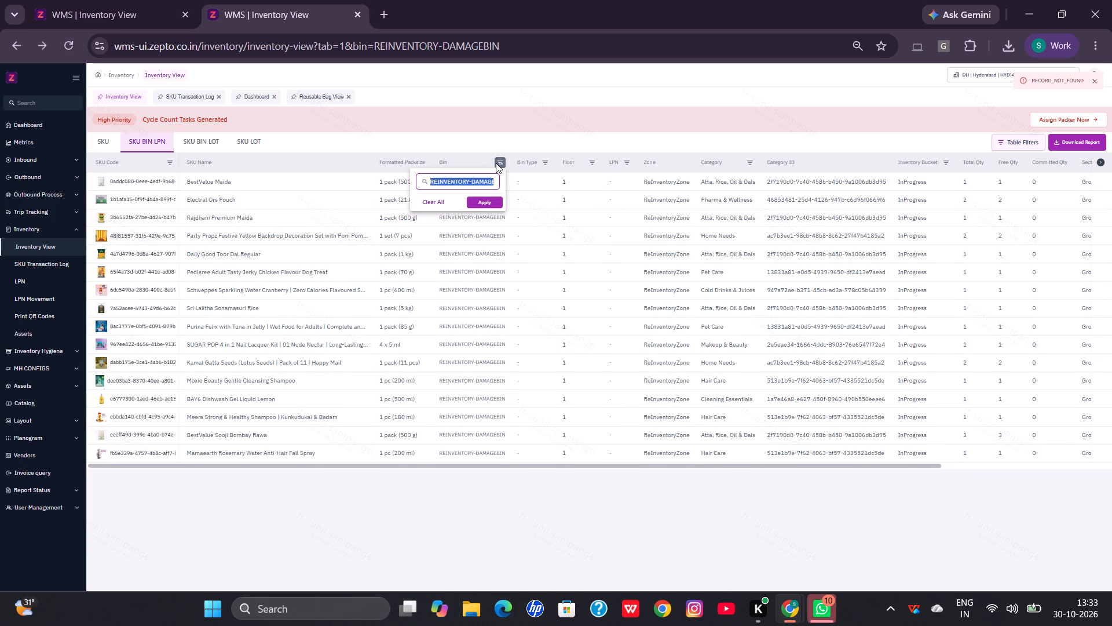
key("r")
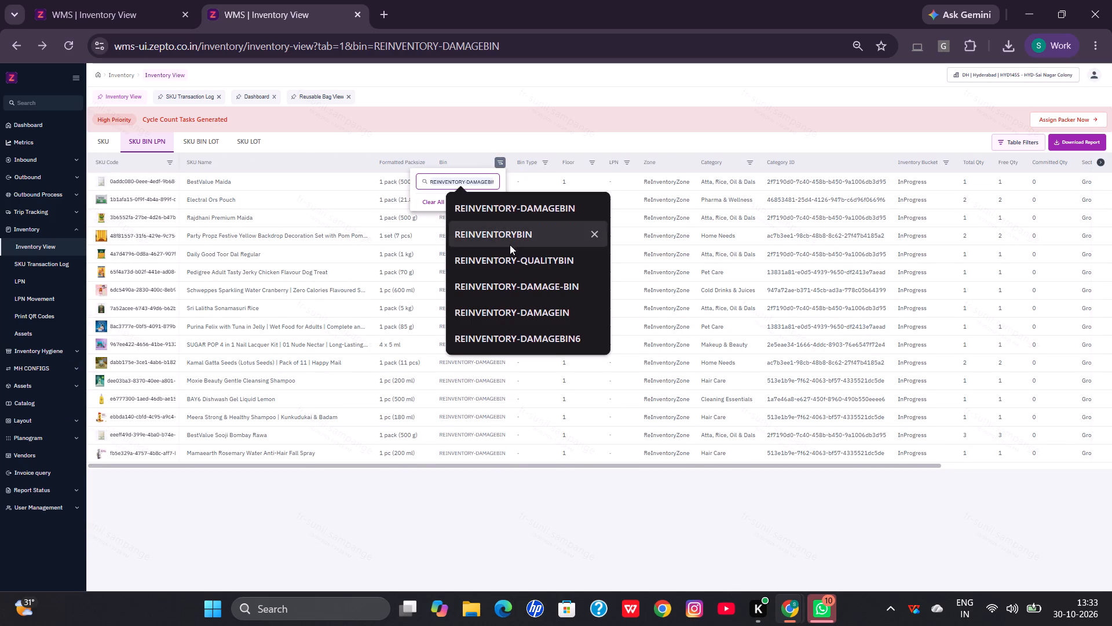
left_click(510, 256)
key("Return")
Go back to the unfiltered SKU BIN LPN list and filter the bin to REINVENTORY-DAMAGEBIN.
scroll(404, 275, "right", 2)
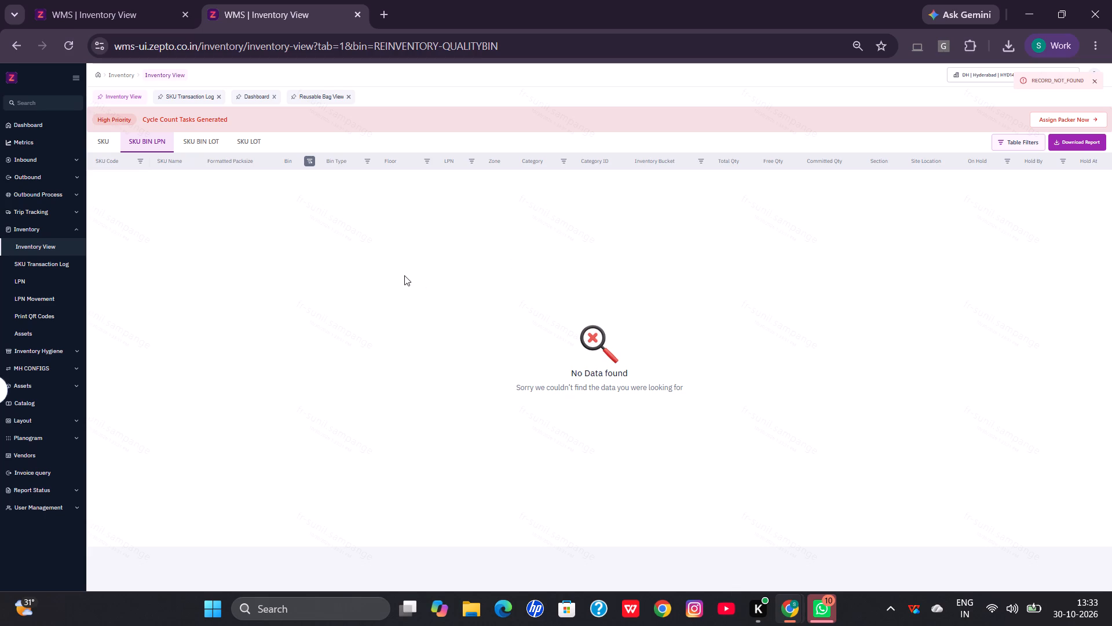
scroll(404, 275, "right", 13)
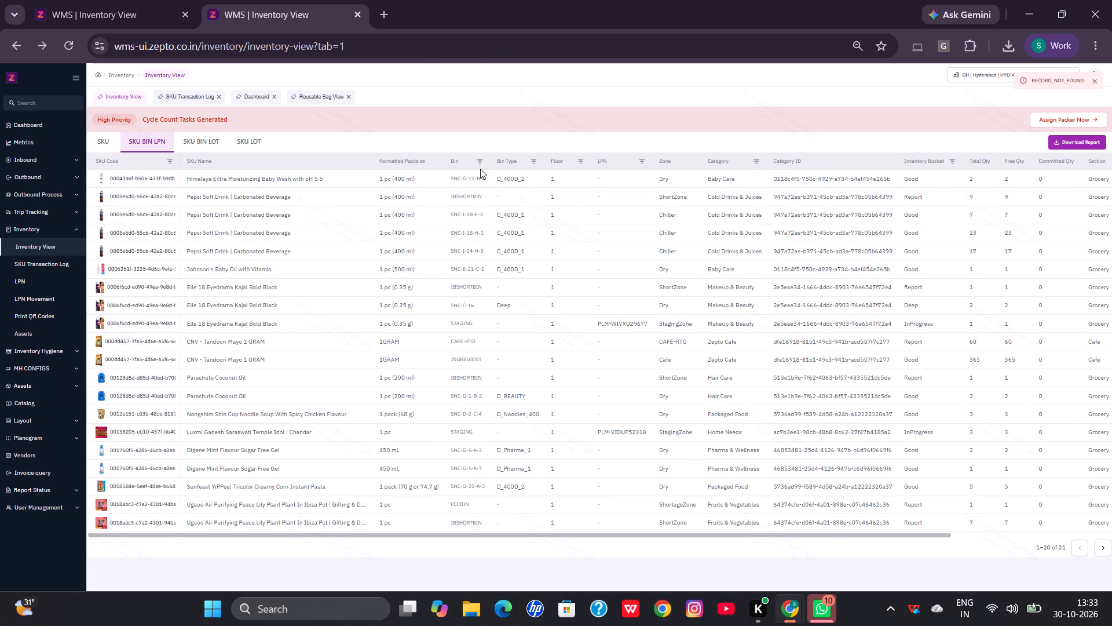
left_click(479, 163)
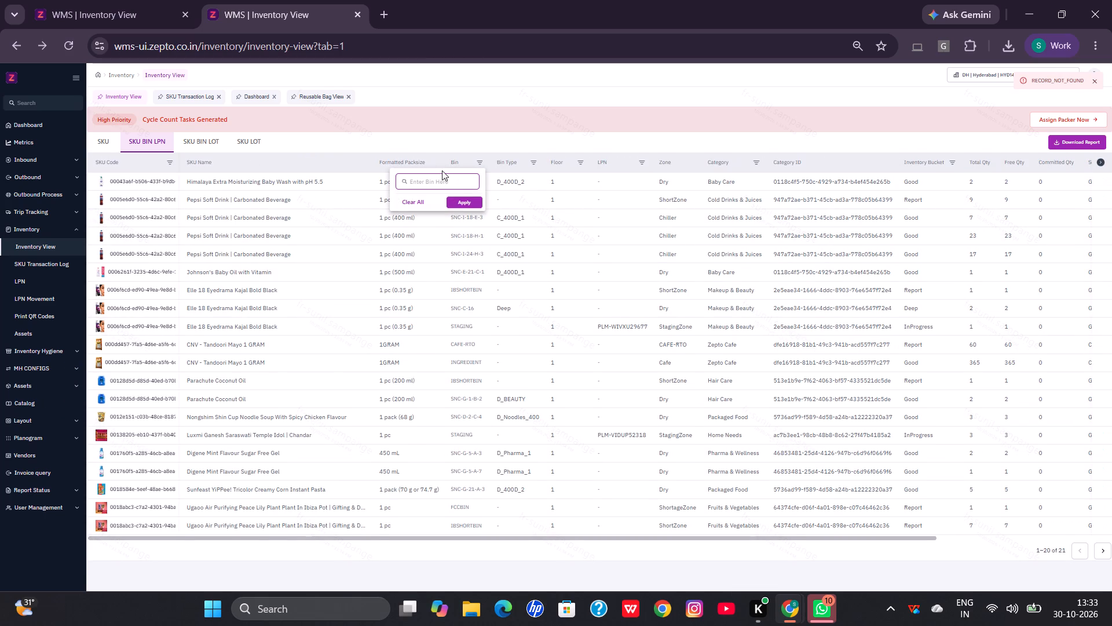
key("r")
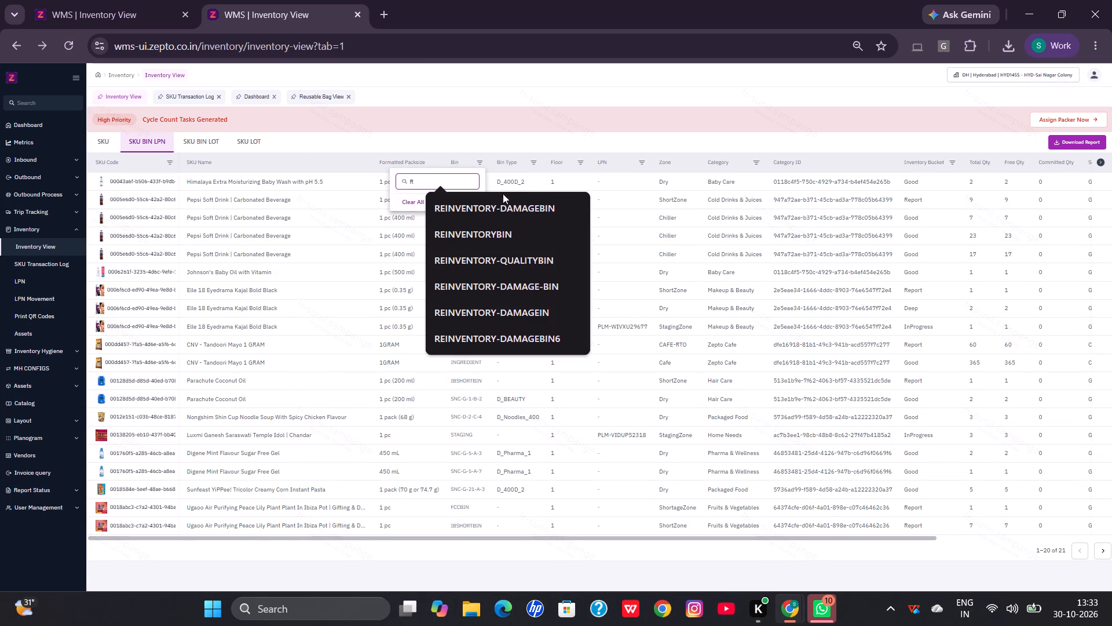
left_click(503, 195)
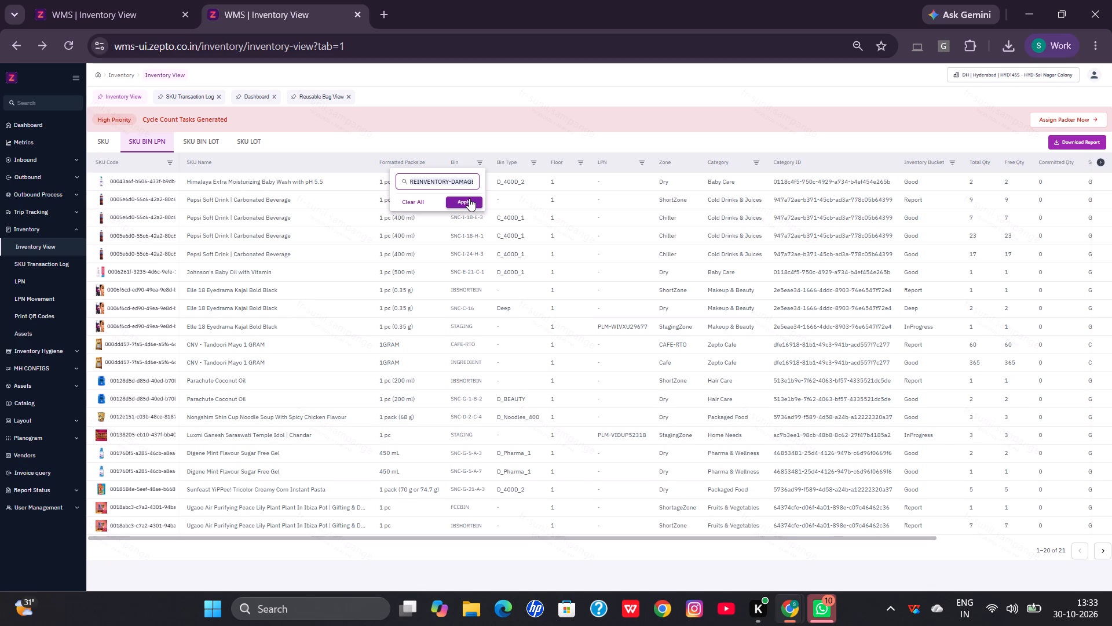
key("Return")
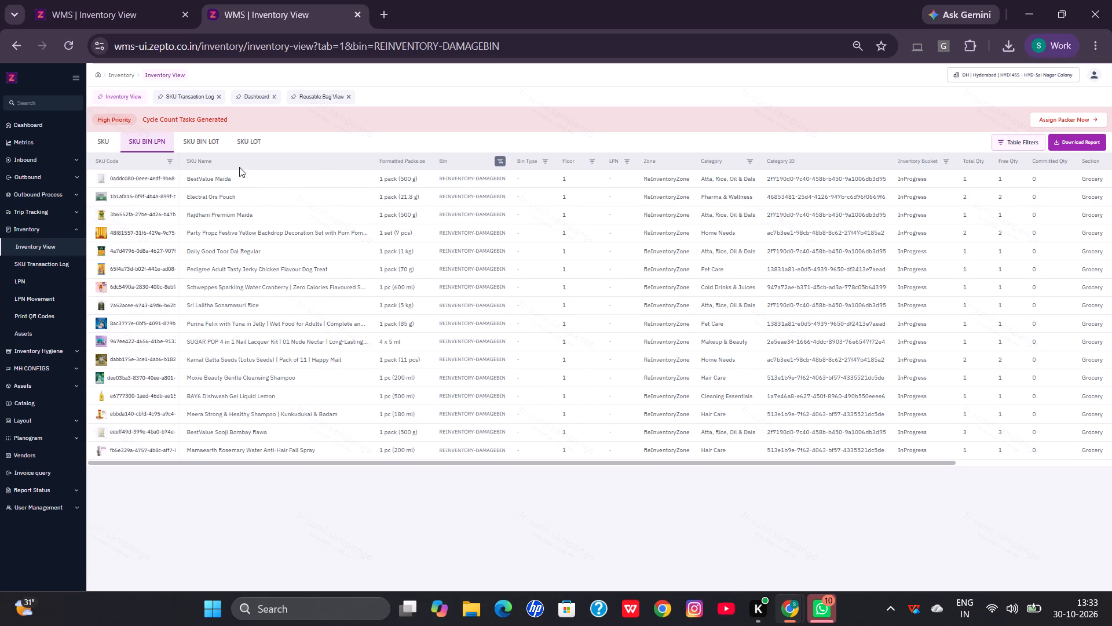
Generate a QR code containing the bin name REINVENTORY-DAMAGEBIN, copied from the bin list.
triple_click(457, 174)
key("ctrl+c")
key("ctrl+c")
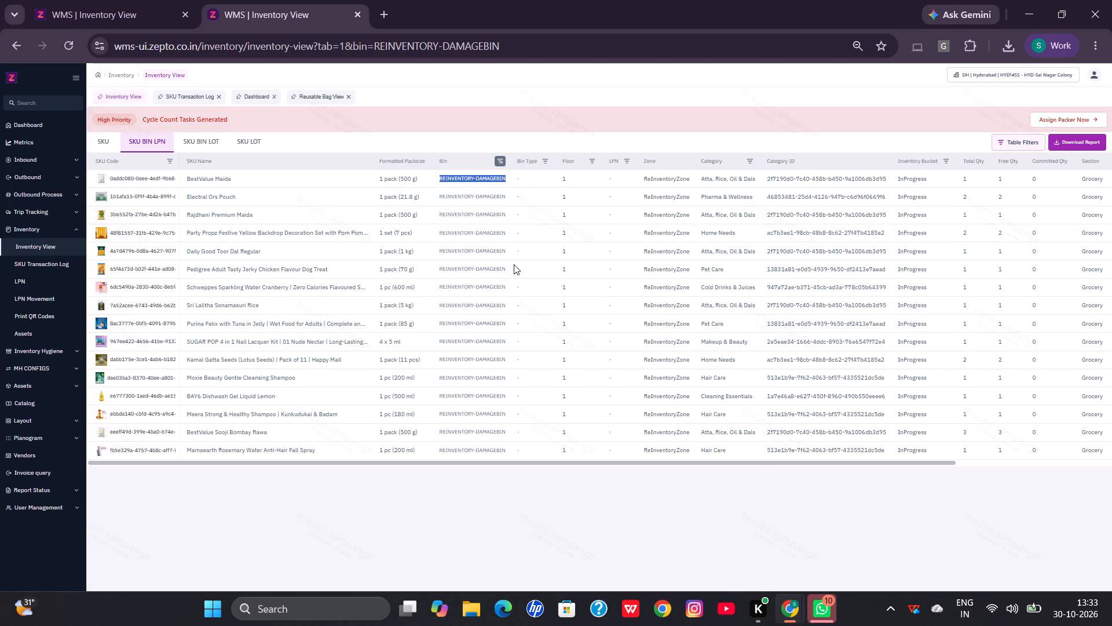
right_click(514, 264)
left_click(601, 476)
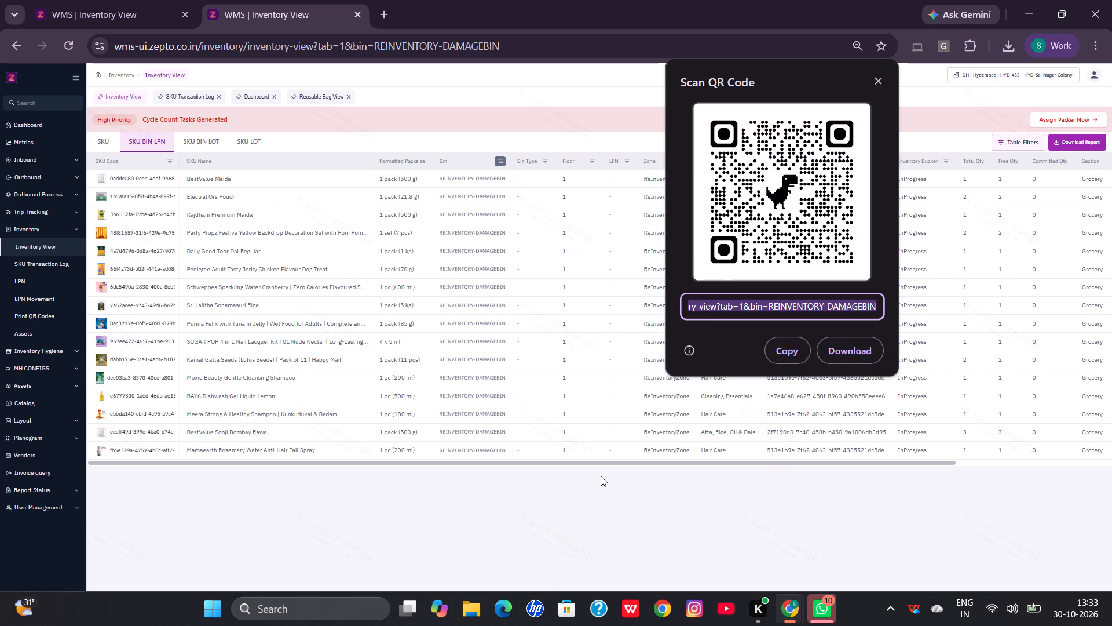
key("ctrl+b")
key("ctrl+v")
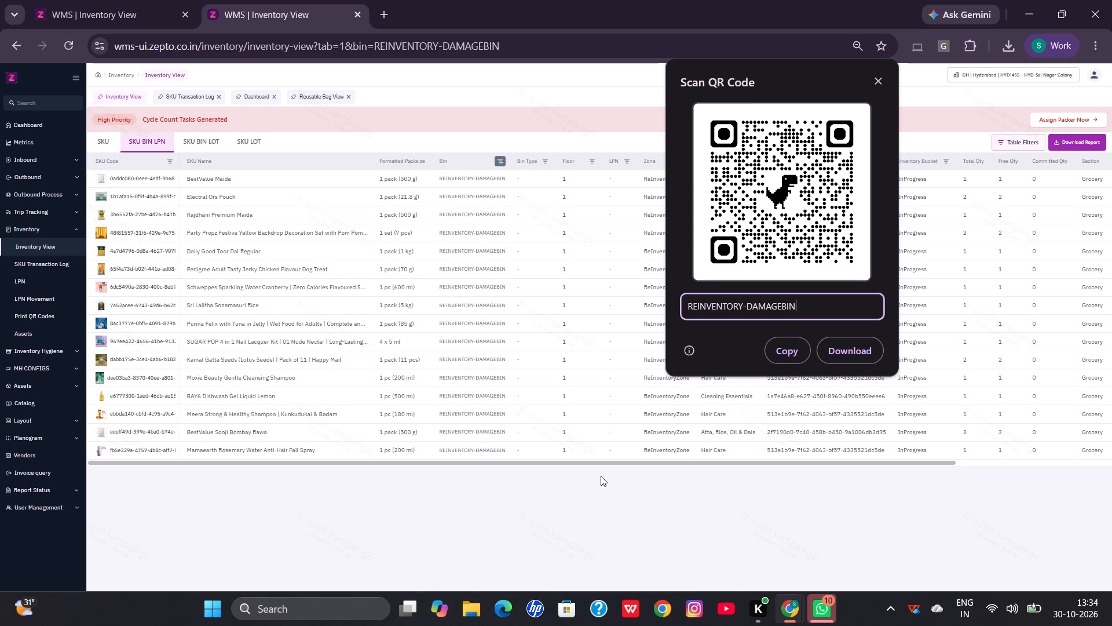
left_click_drag(577, 219, 287, 129)
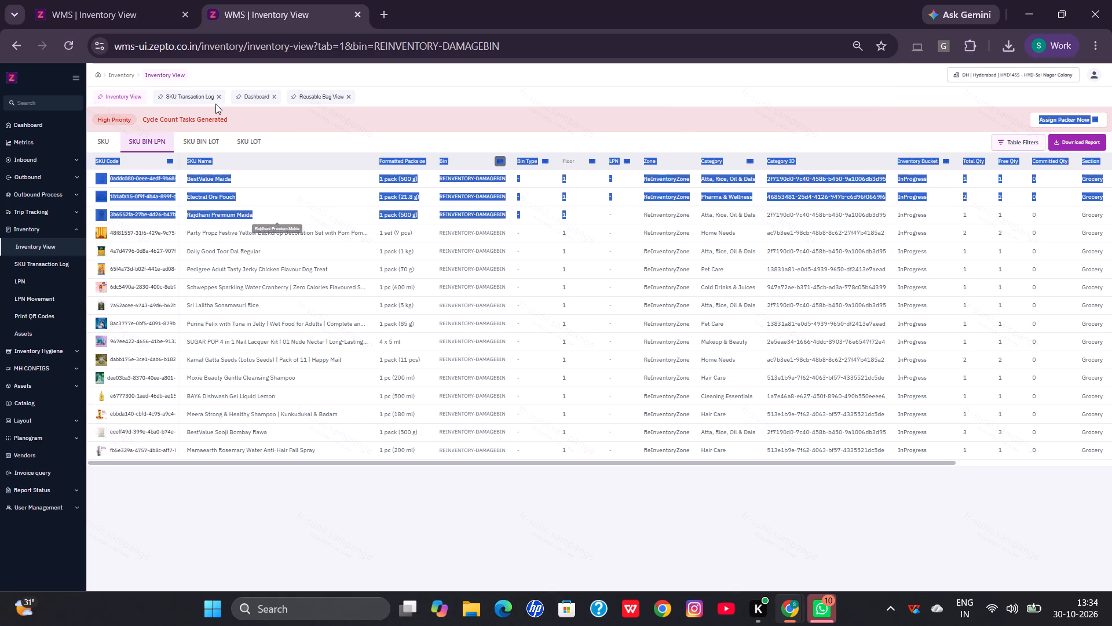
left_click(270, 284)
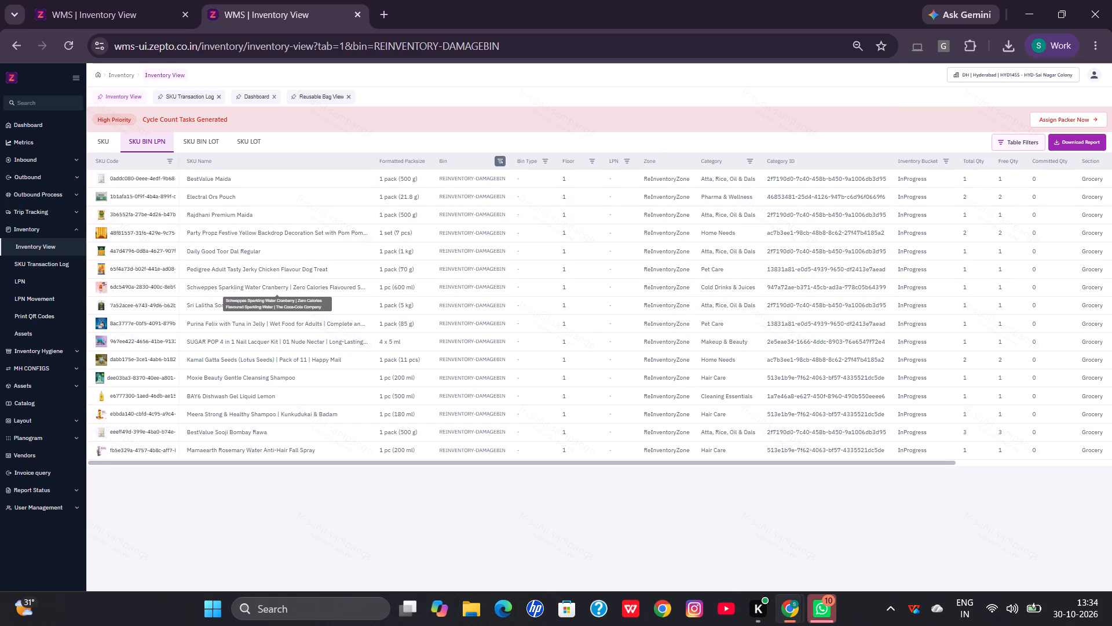
Copy BestValue Maida's SKU code from the damage bin list and filter the other tab's SKU inventory by it.
left_click(166, 182)
triple_click(153, 178)
key("ctrl+c")
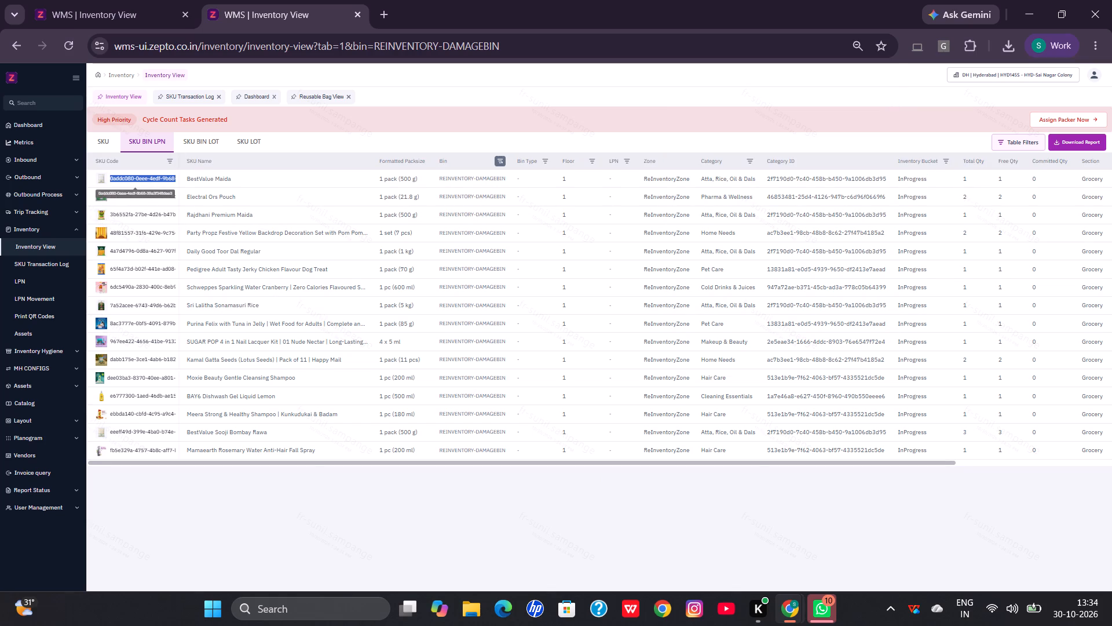
key("ctrl+c")
key("ctrl+Tab")
left_click(183, 160, "ctrl")
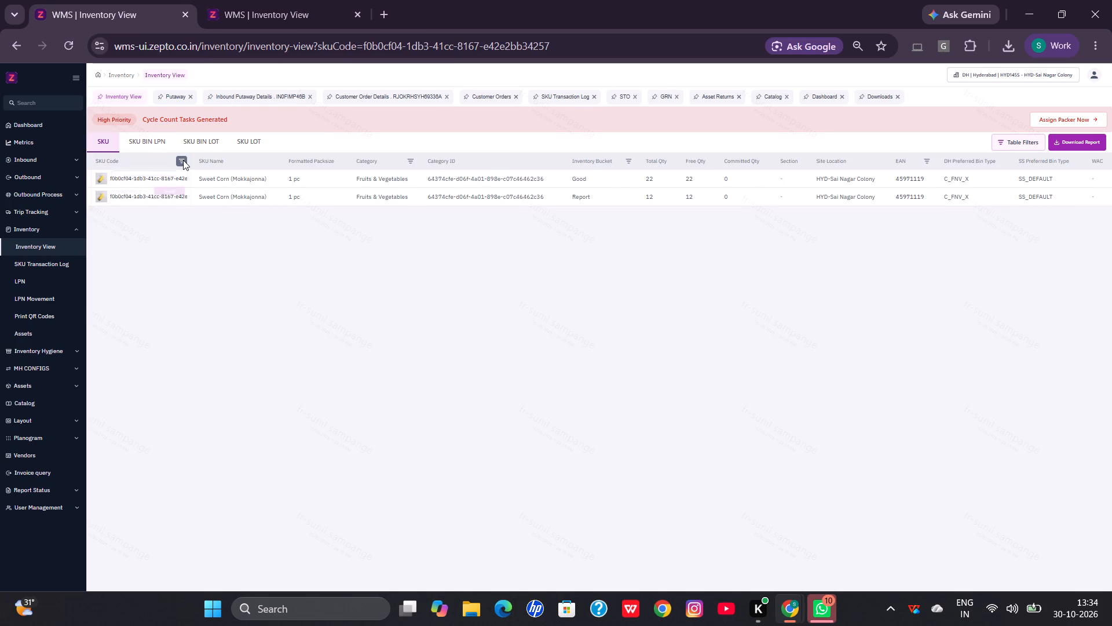
key("ctrl+a")
key("ctrl+a")
key("ctrl+v")
key("ctrl+Return")
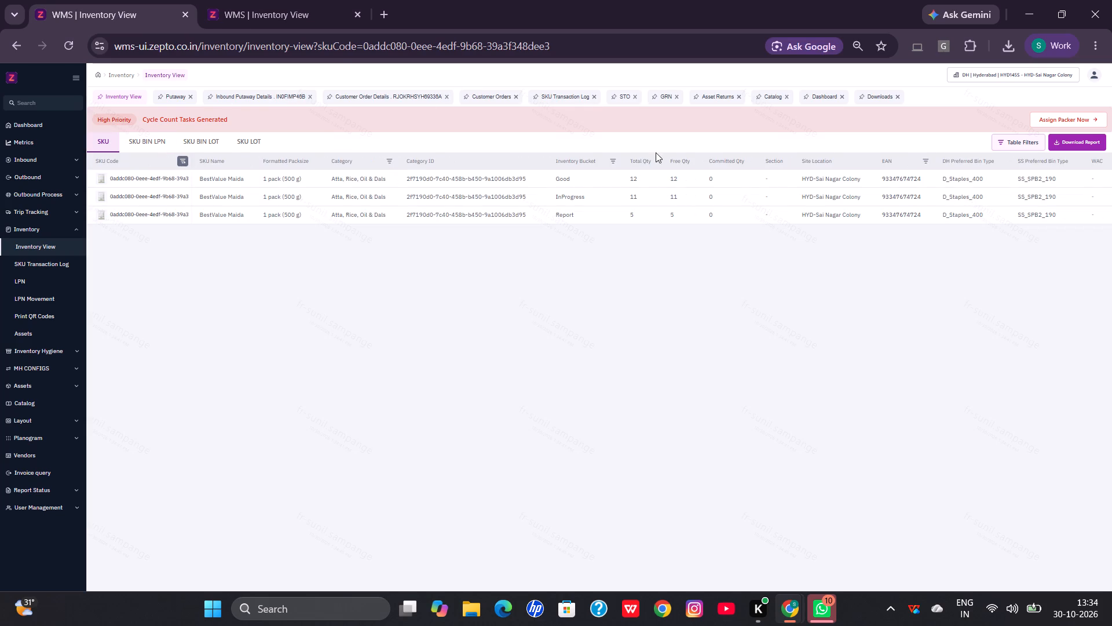
triple_click(893, 178, "ctrl")
key("ctrl+c")
key("ctrl+c")
right_click(705, 268, "ctrl")
left_click(762, 491, "ctrl")
key("ctrl+v")
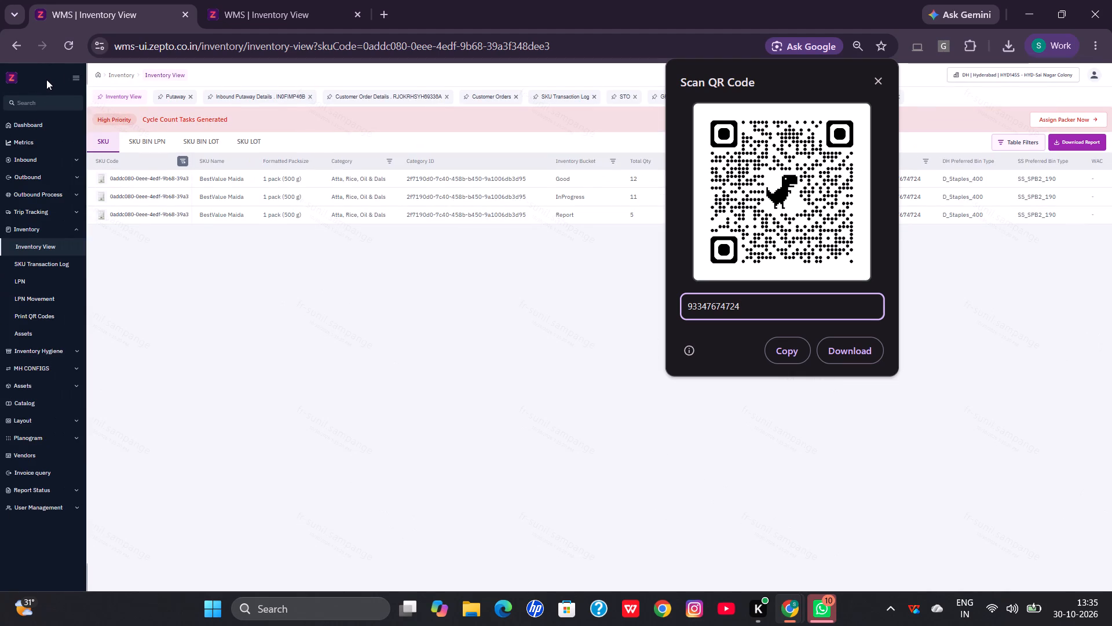
Copy Electral Ors Pouch's SKU code from the damage bin list and filter the SKU inventory by it.
key("ctrl+Tab")
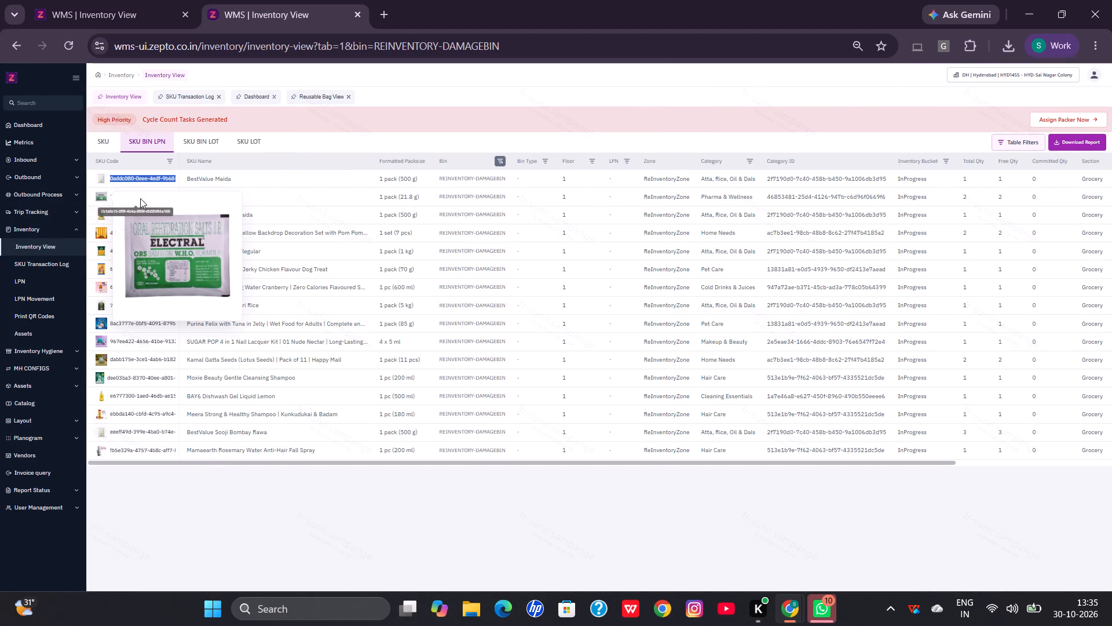
triple_click(133, 196)
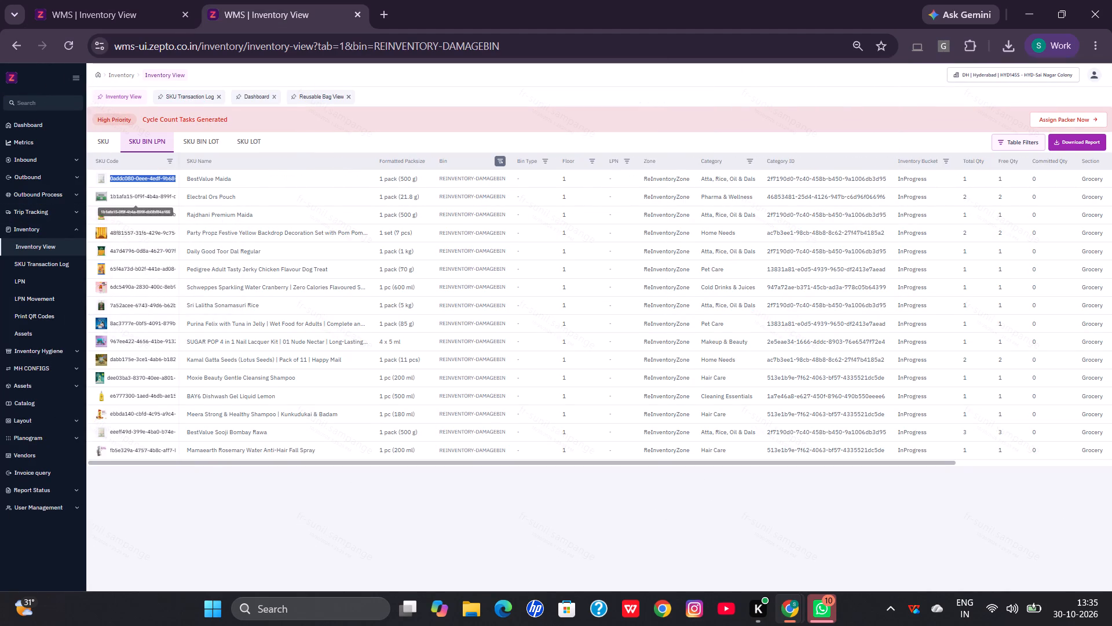
key("ctrl+c")
key("ctrl+c")
key("ctrl+Tab")
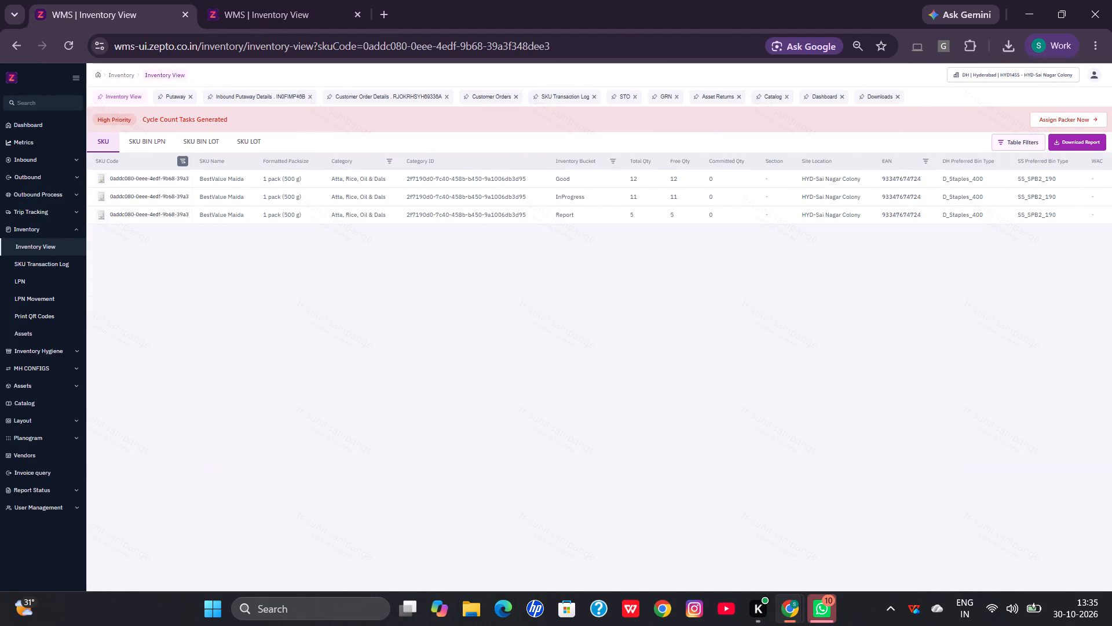
left_click(178, 155, "ctrl")
key("ctrl+a")
key("ctrl+v")
key("ctrl+Return")
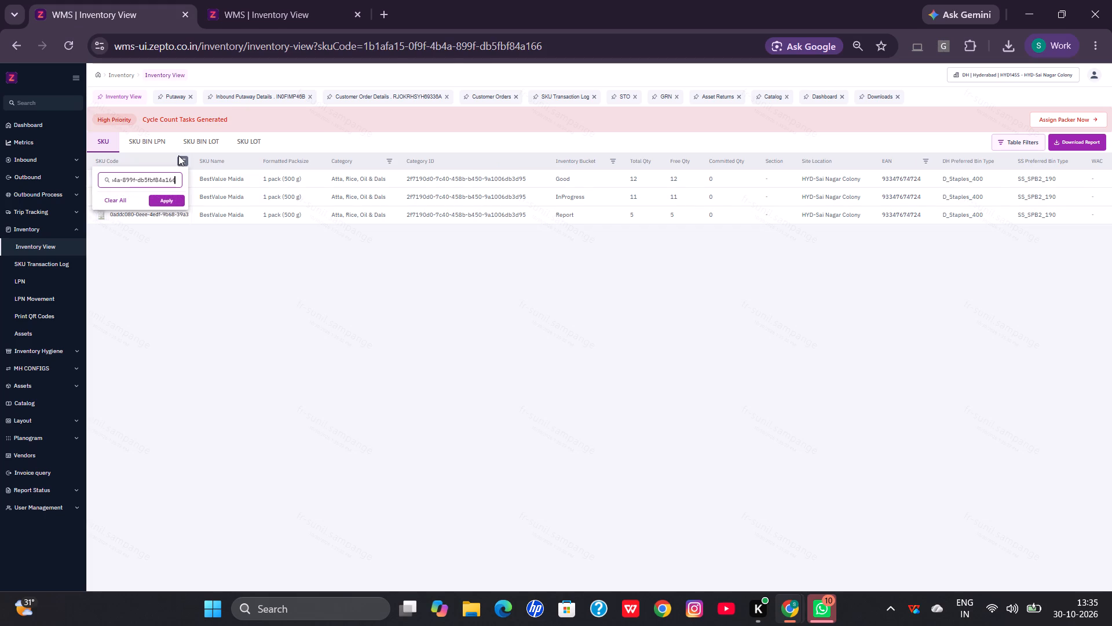
double_click(880, 177, "ctrl")
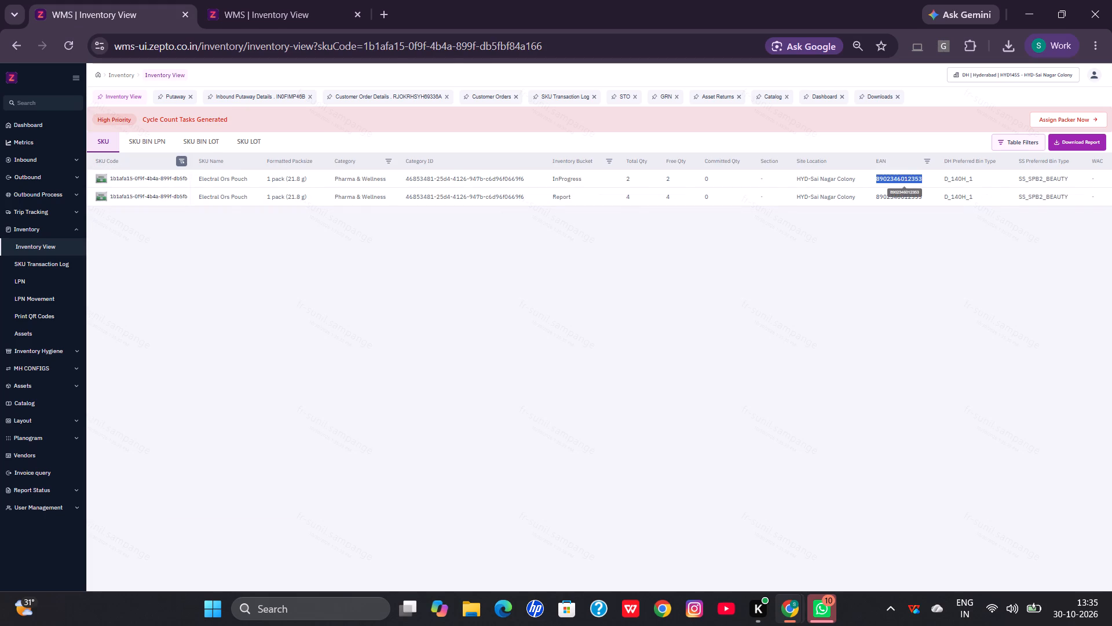
key("ctrl+c")
key("ctrl+c")
right_click(803, 261, "ctrl")
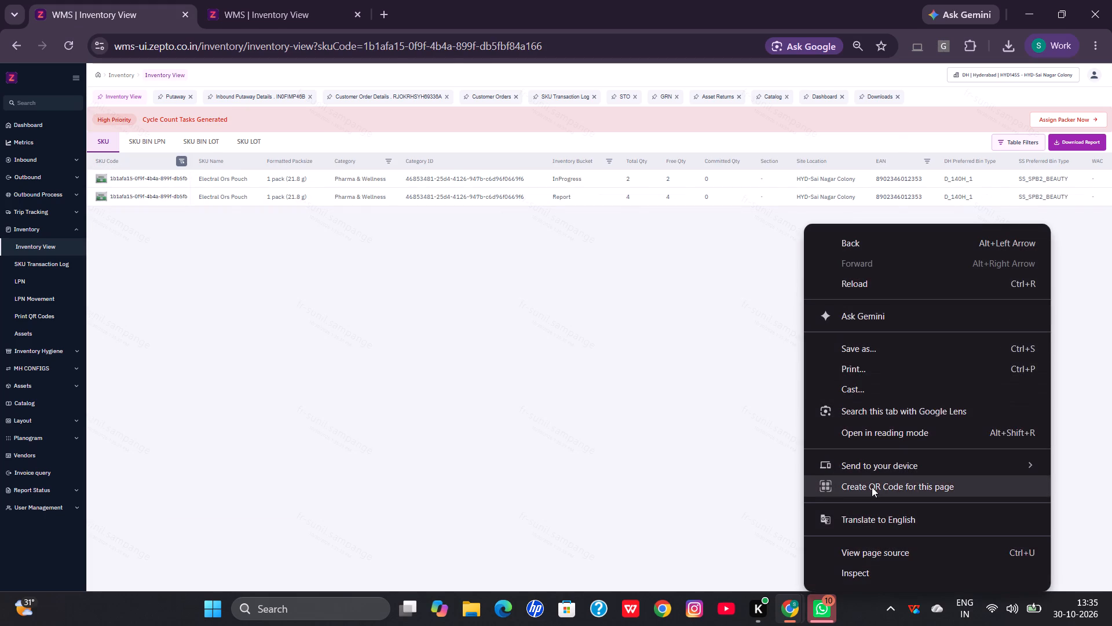
left_click(872, 487, "ctrl")
key("ctrl+v")
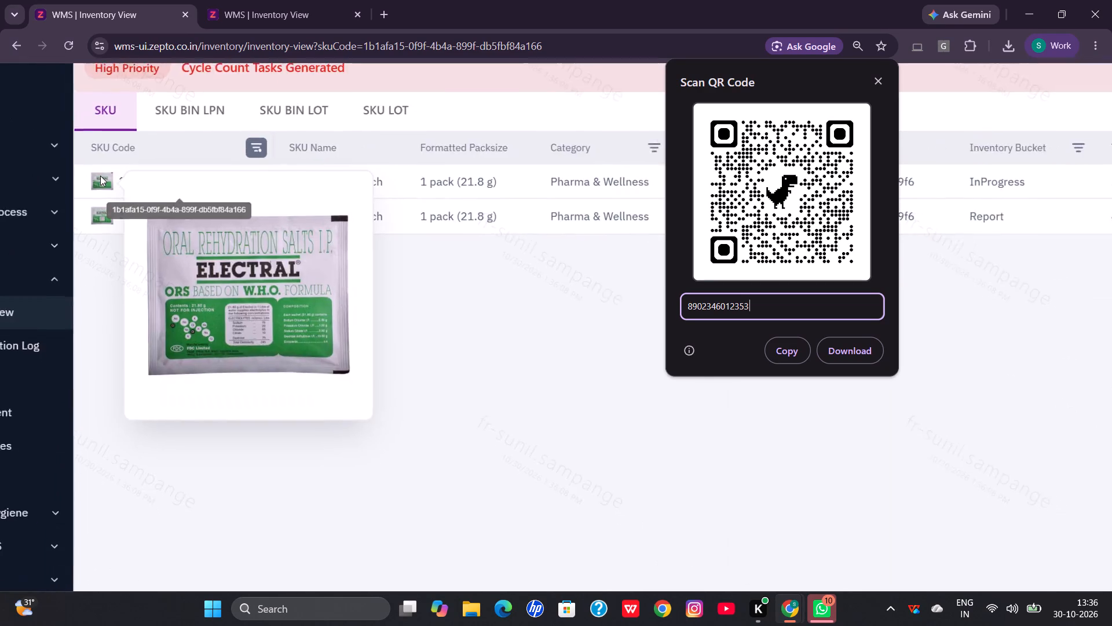
Copy Rajdhani Premium Maida's SKU code from the damage bin list and filter the SKU inventory by it.
key("ctrl+Tab")
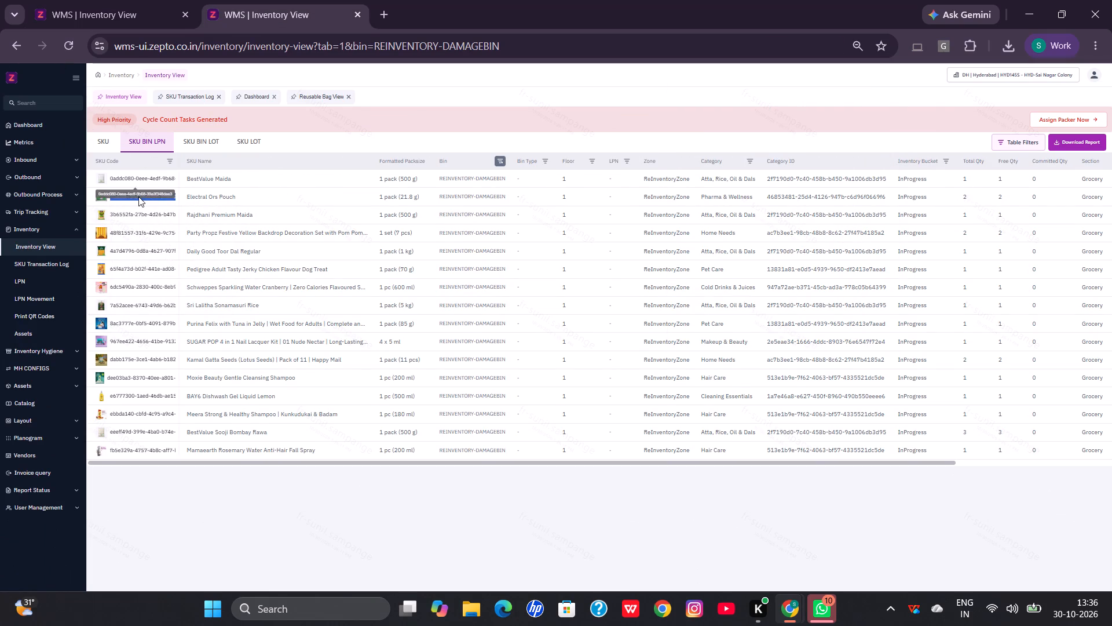
triple_click(145, 214)
key("ctrl+c")
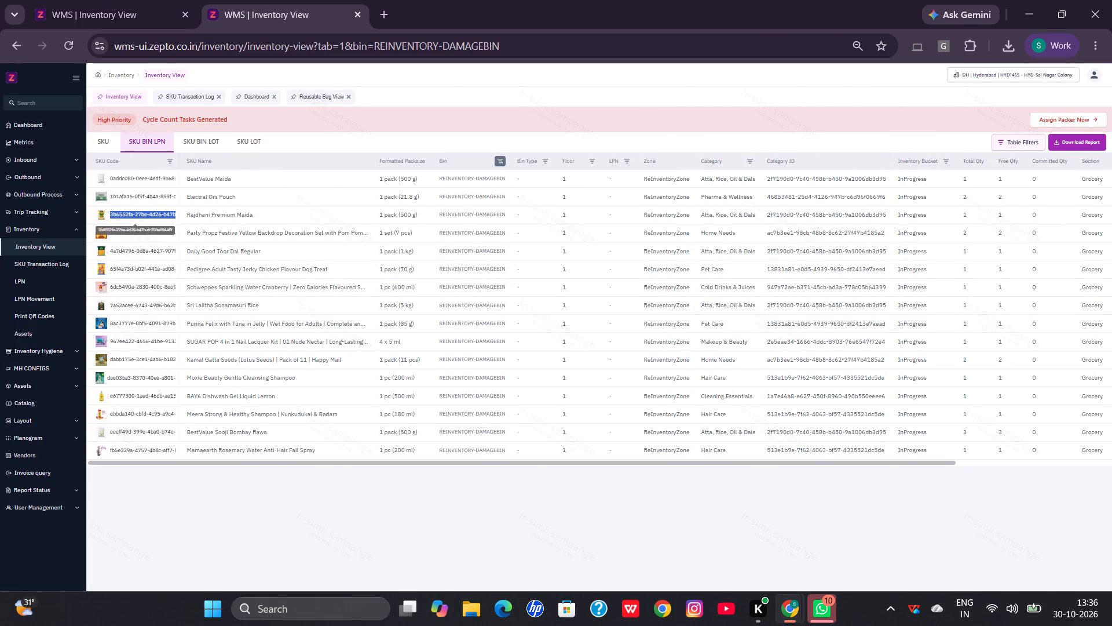
key("ctrl+Tab")
left_click(179, 166, "ctrl")
key("ctrl+a")
key("ctrl+a")
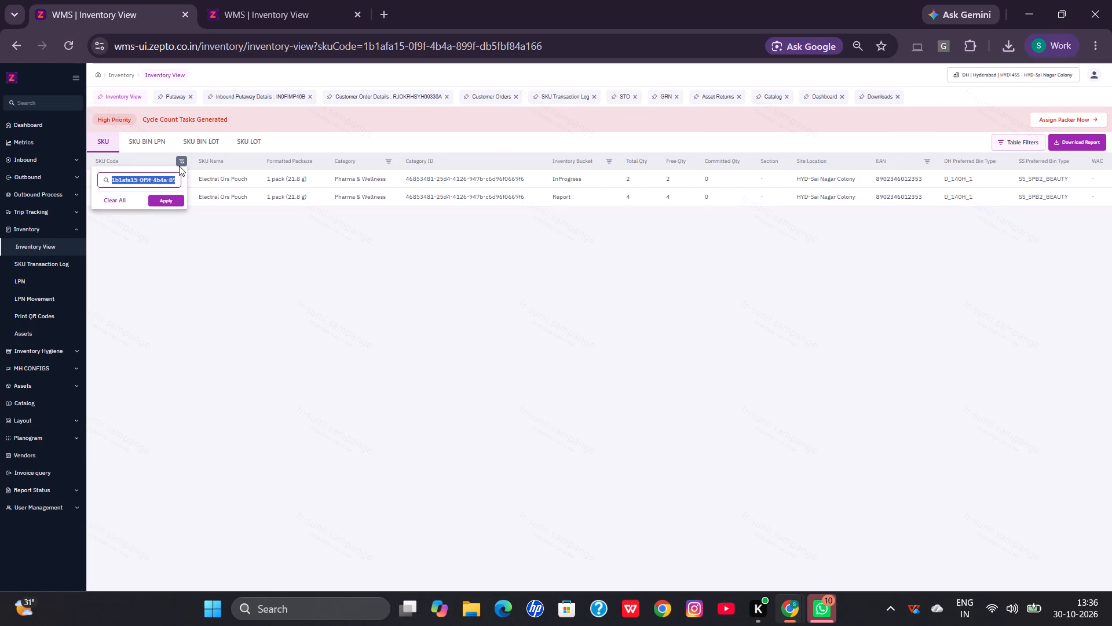
key("ctrl+v")
key("ctrl+Return")
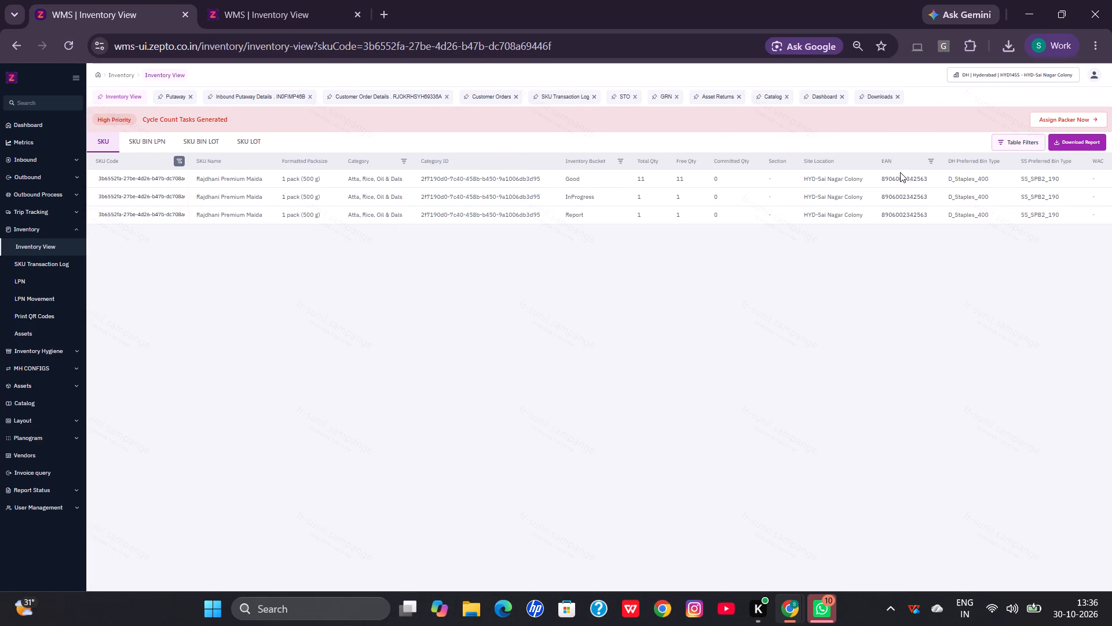
triple_click(900, 172)
key("ctrl+c")
right_click(762, 294, "ctrl")
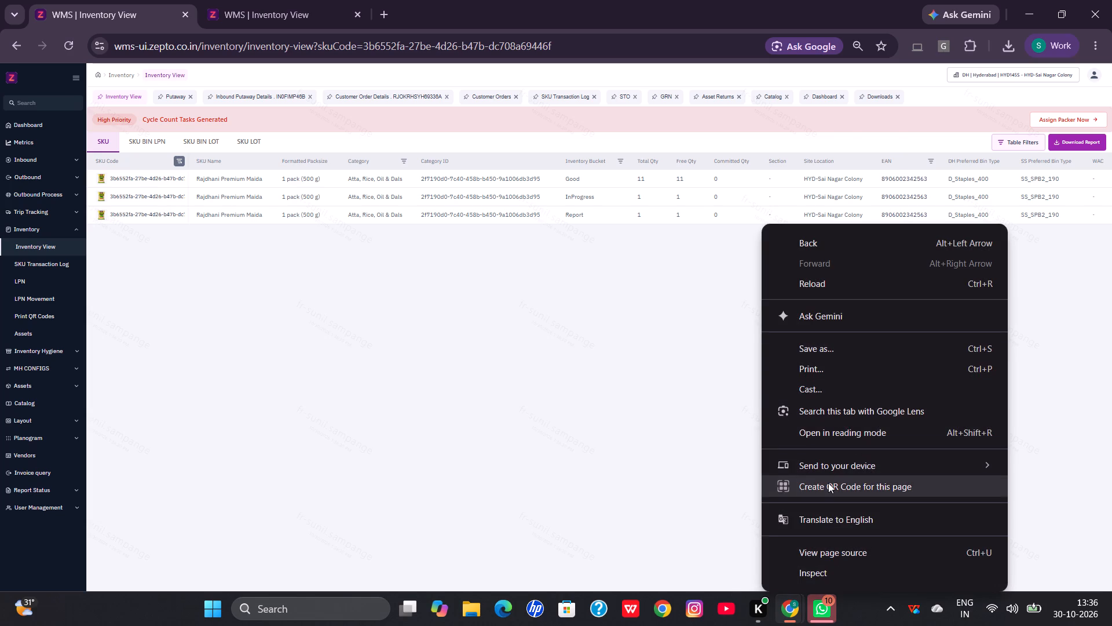
left_click(828, 483)
key("ctrl+v")
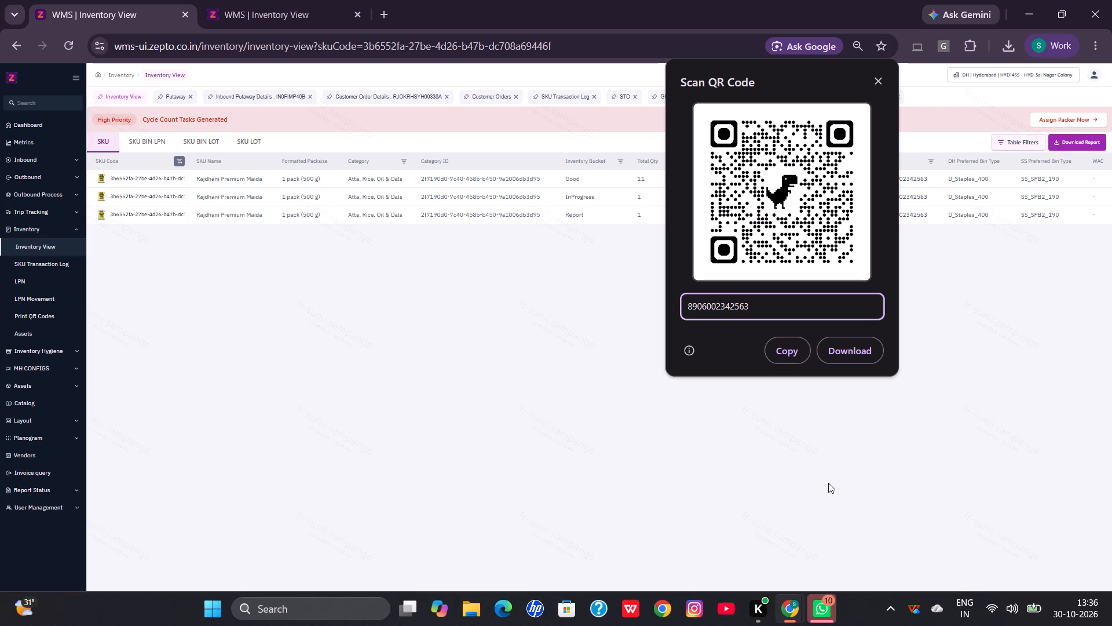
left_click_drag(828, 483, 450, 277, "ctrl")
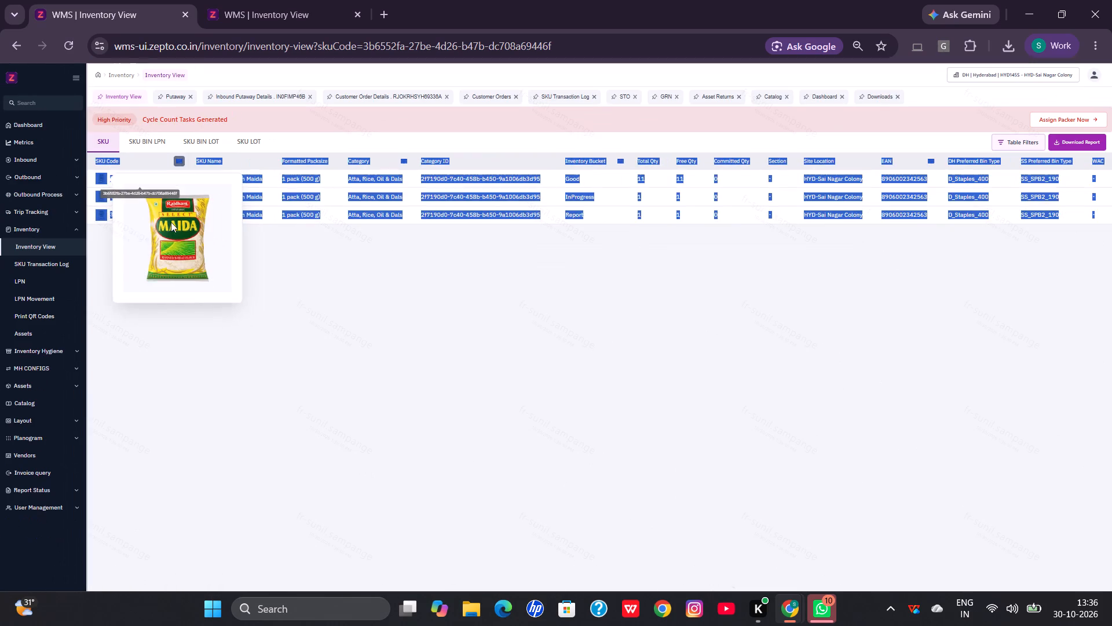
left_click(308, 287, "ctrl")
Copy the Party Propz Festive Yellow Backdrop set's SKU code from the damage bin list and filter the SKU inventory by it.
key("ctrl+Tab")
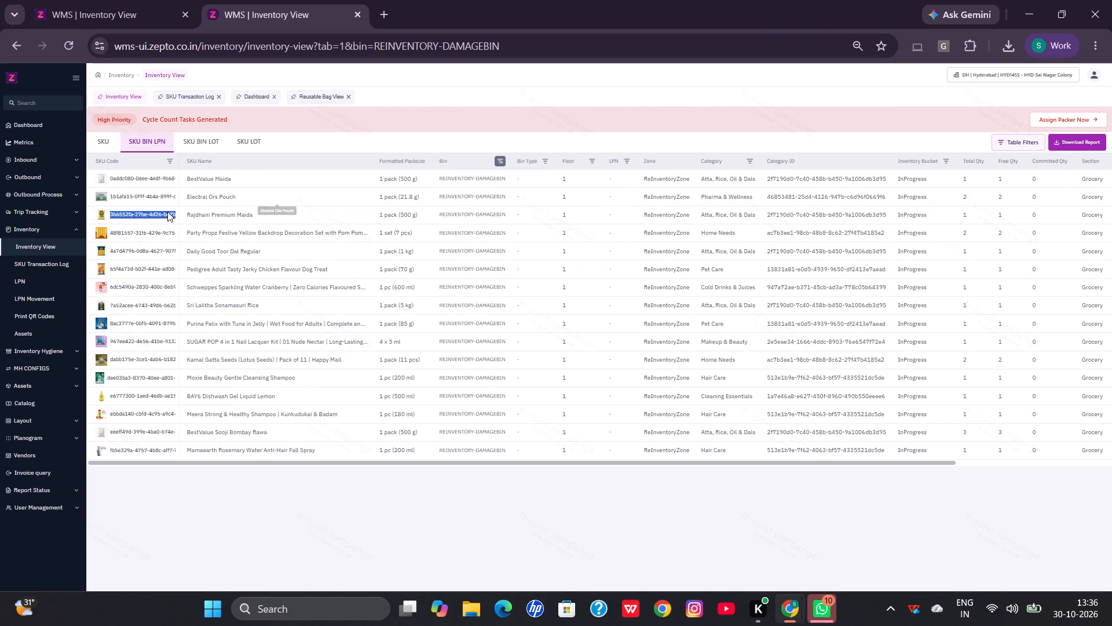
triple_click(154, 238, "ctrl")
key("ctrl+c")
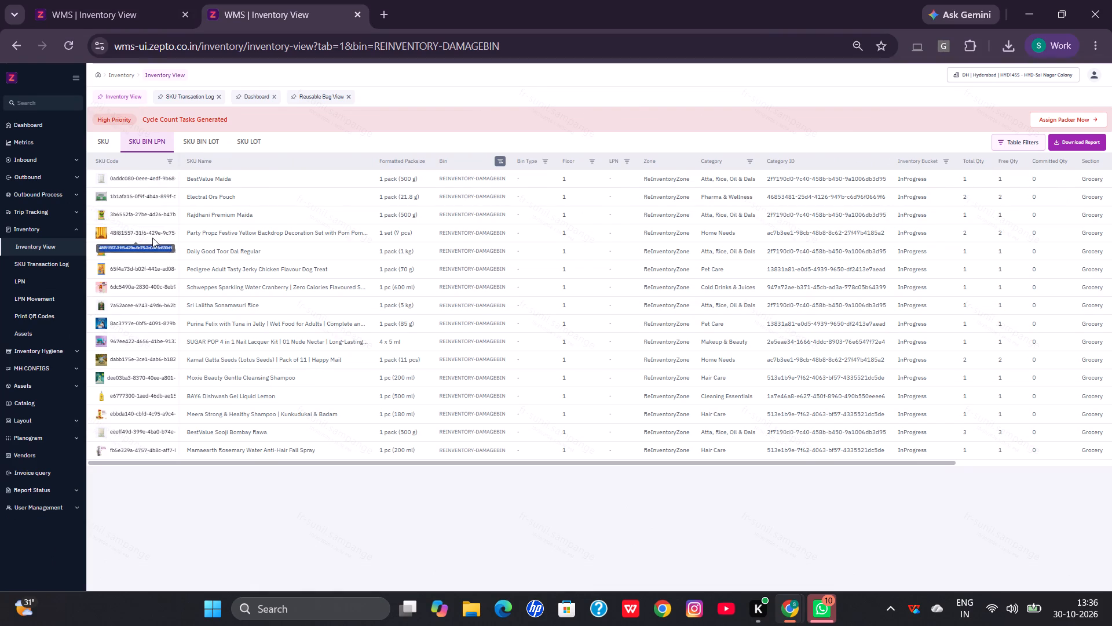
triple_click(129, 231, "ctrl")
key("ctrl+c")
key("ctrl+c")
key("ctrl+Tab")
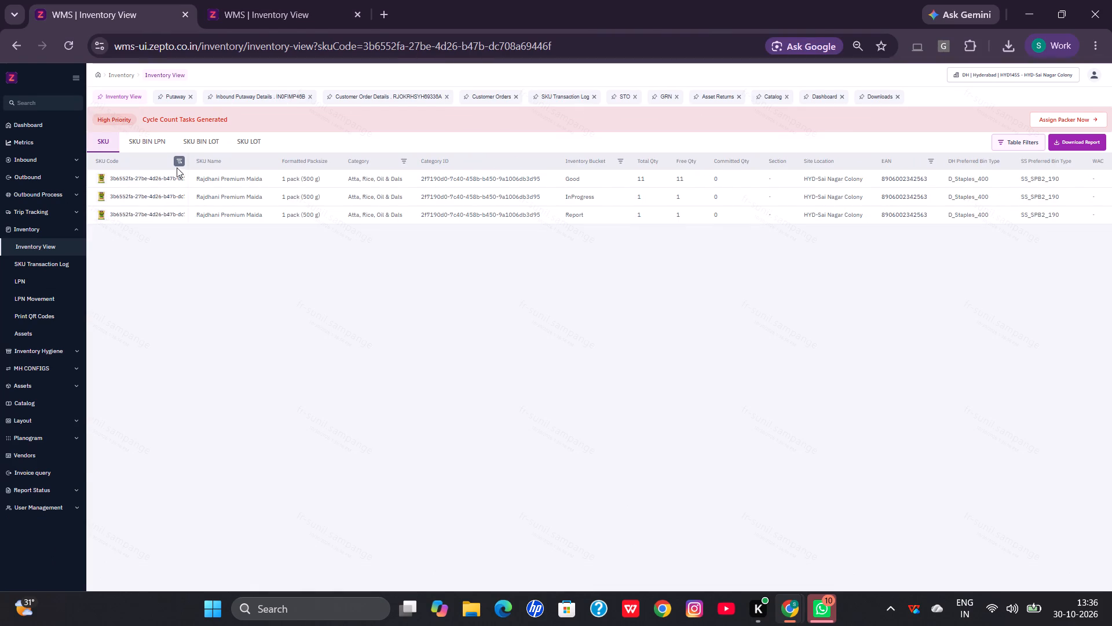
left_click(177, 161, "ctrl")
key("ctrl+a")
key("ctrl+a")
key("ctrl+v")
key("ctrl+Return")
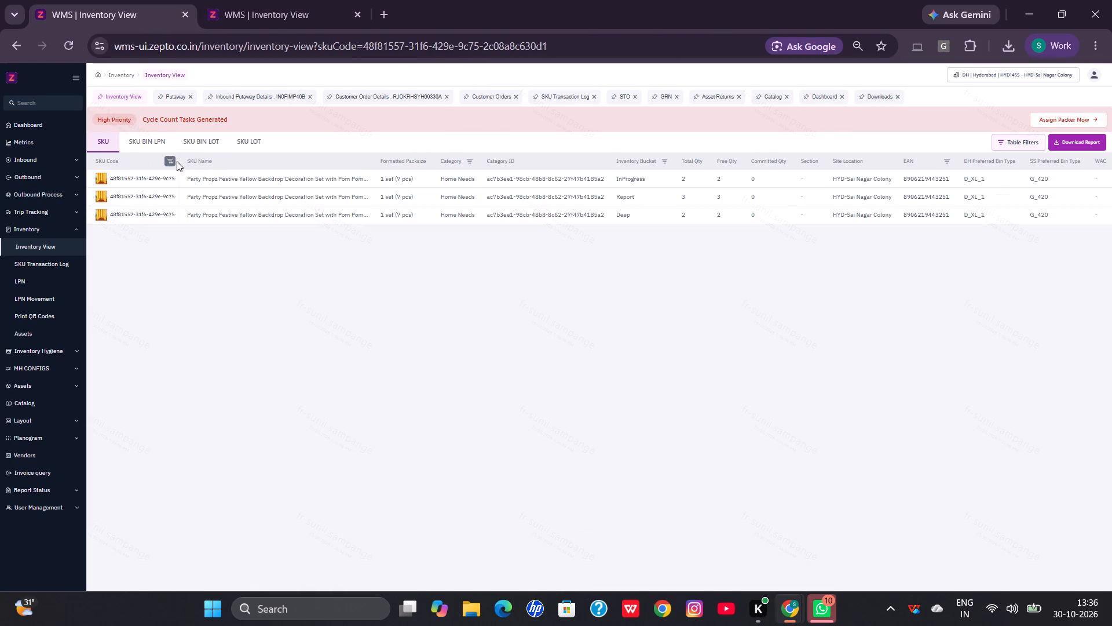
double_click(924, 174, "ctrl")
key("ctrl+c")
right_click(744, 319, "ctrl")
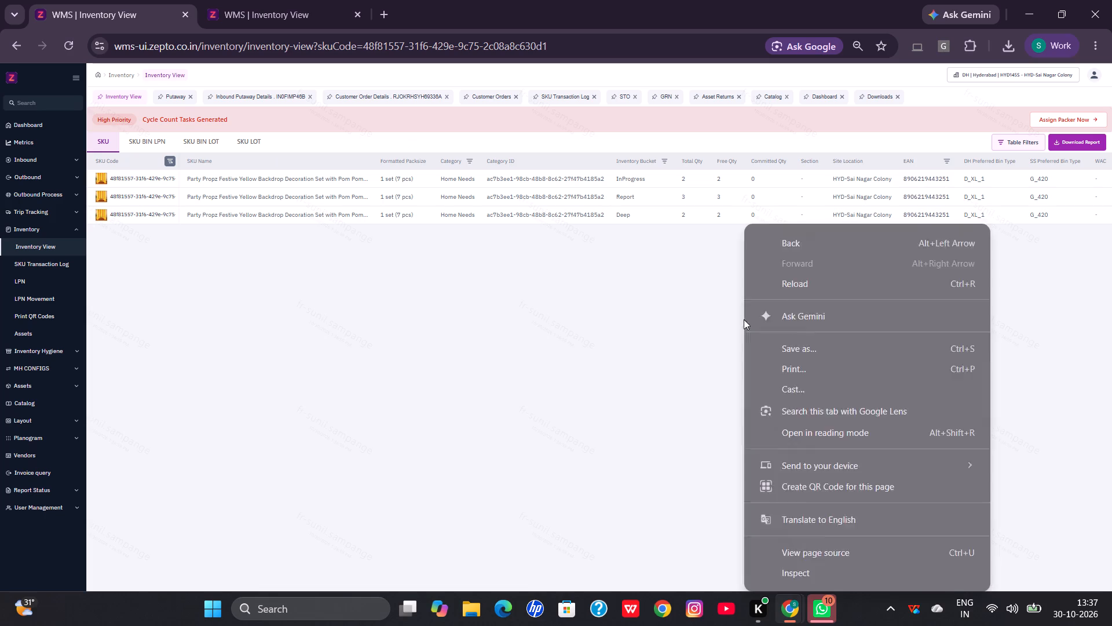
left_click(840, 486, "ctrl")
key("ctrl+v")
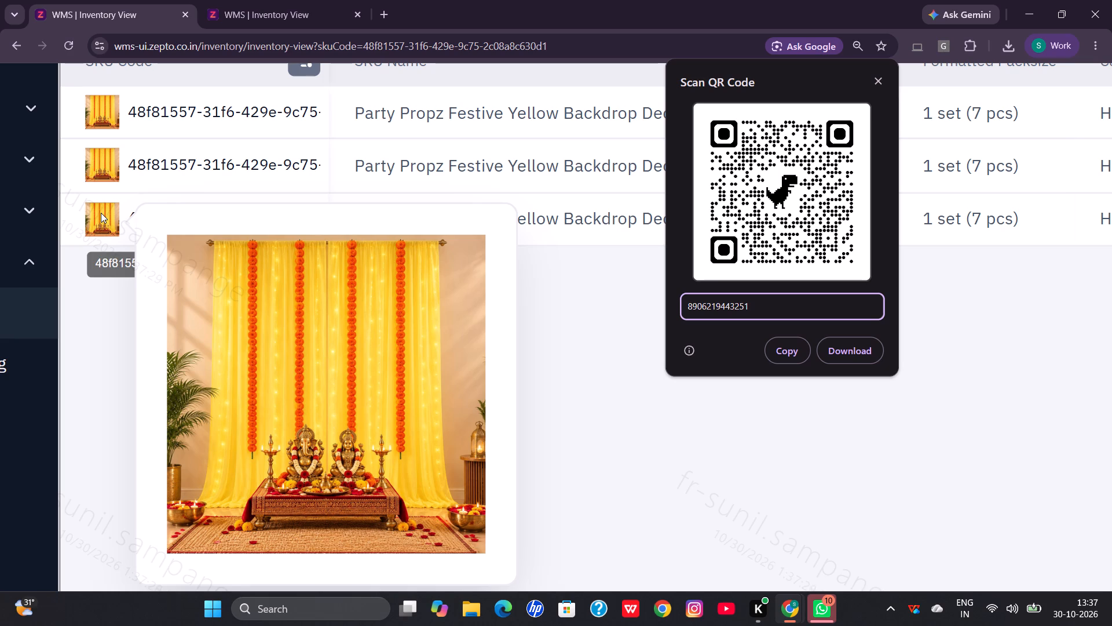
Copy Daily Good Toor Dal Regular's SKU code from the damage bin list and filter the SKU inventory by it.
key("ctrl+Tab")
key("ctrl+Tab")
key("ctrl+Tab")
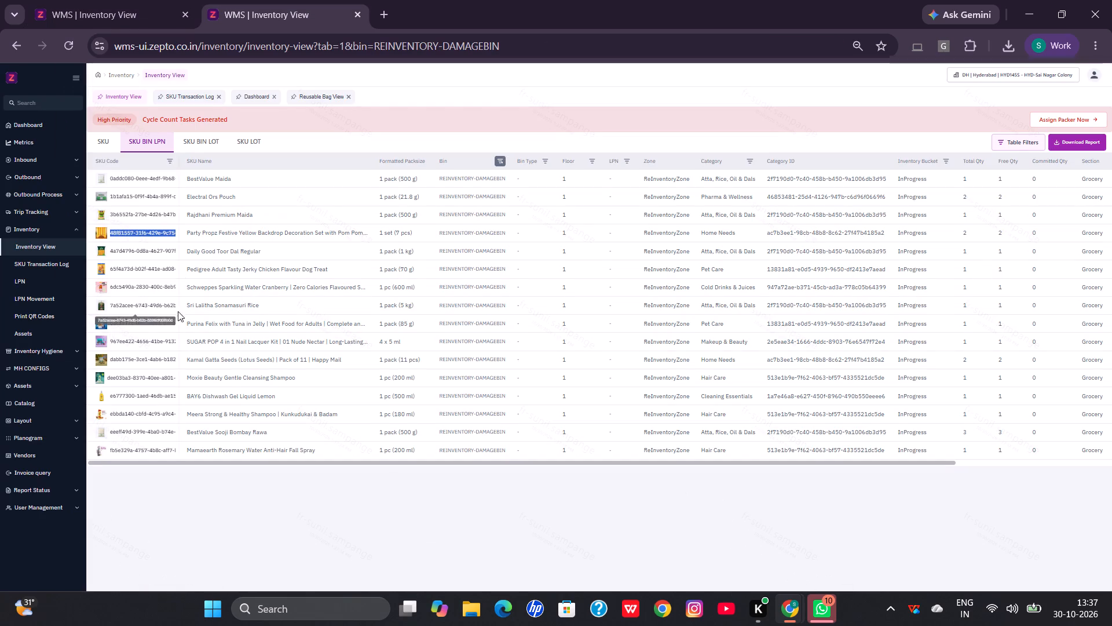
triple_click(148, 248)
key("ctrl+c")
key("ctrl+Tab")
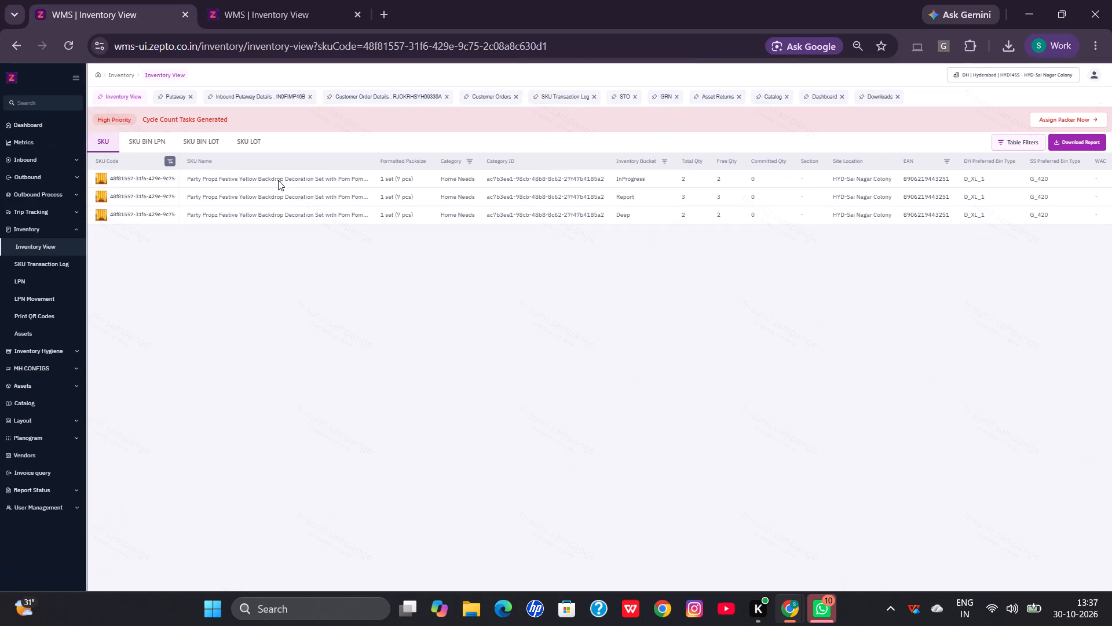
left_click(170, 160, "ctrl")
key("ctrl+a")
key("ctrl+a")
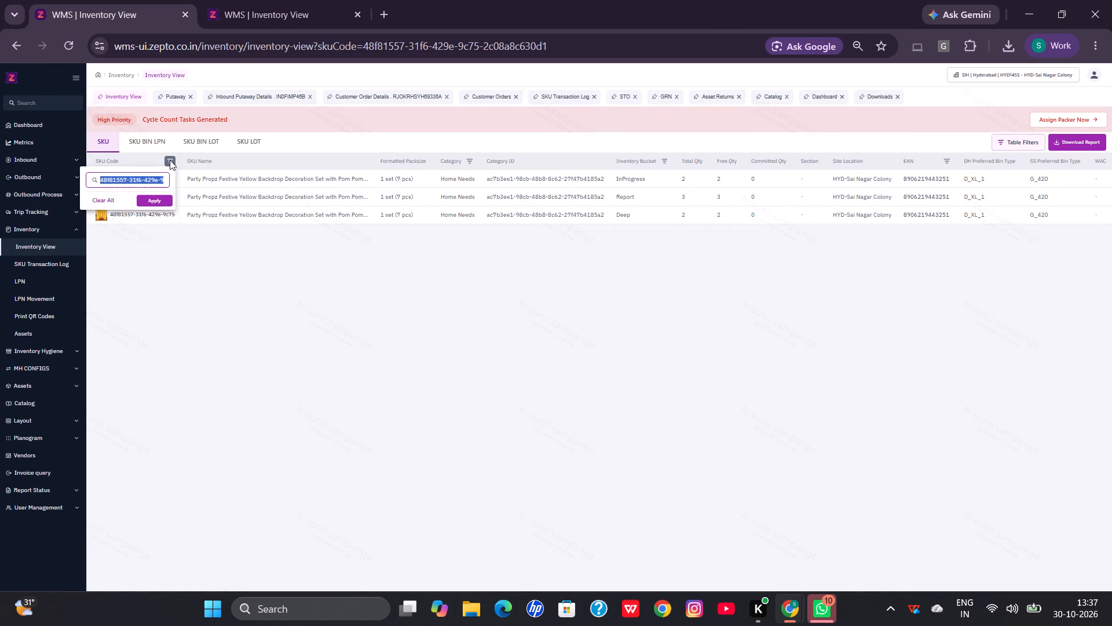
key("ctrl+v")
key("ctrl+Return")
left_click(834, 193)
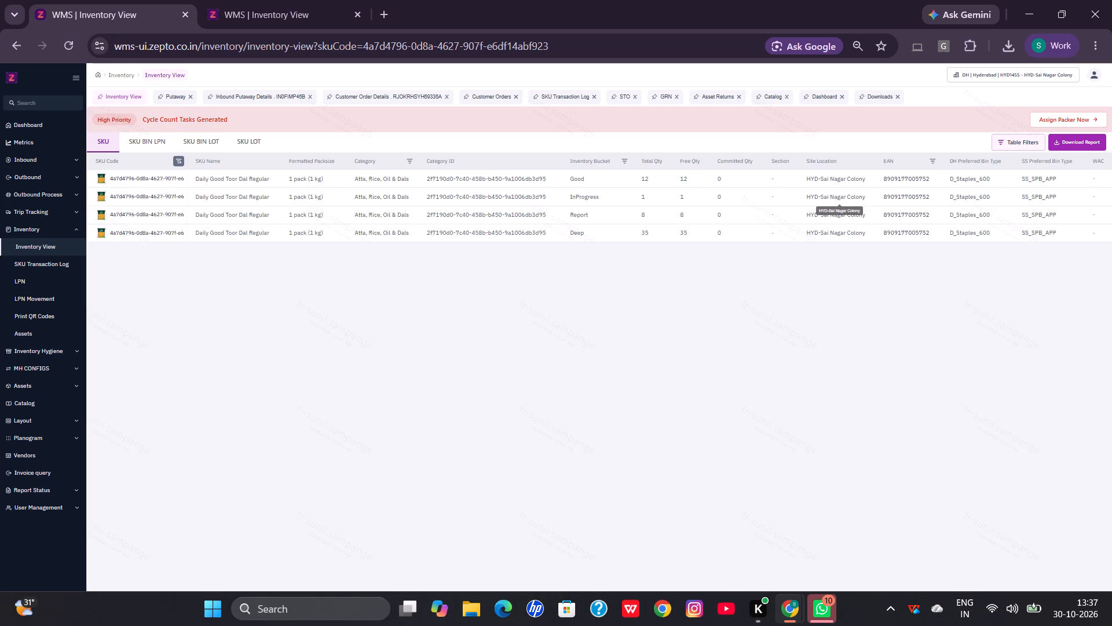
triple_click(899, 187)
key("ctrl+c")
key("ctrl+c")
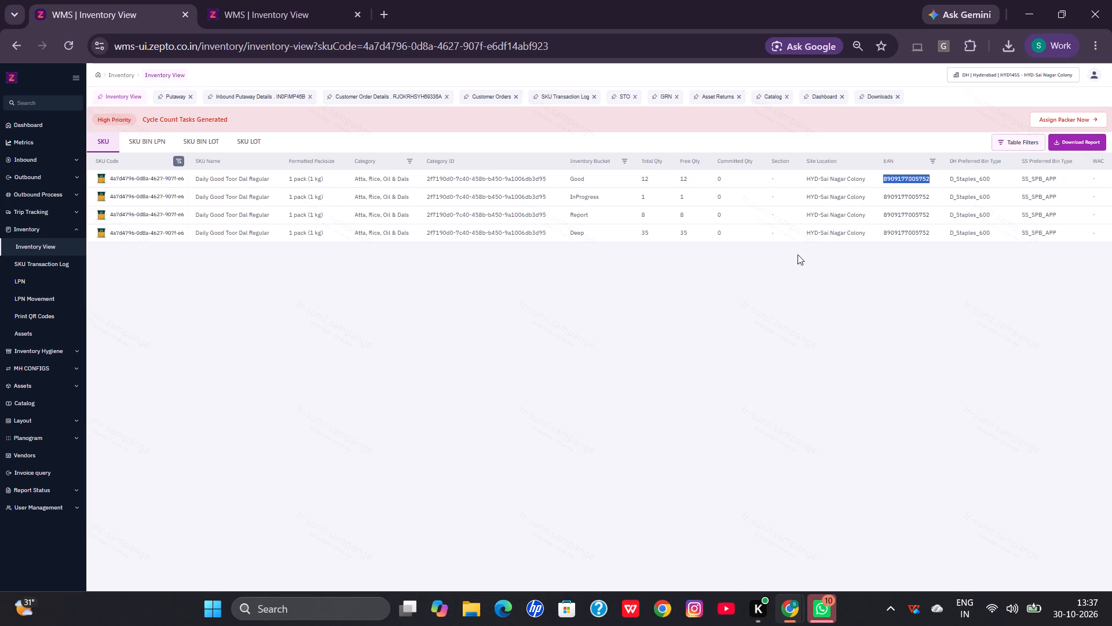
right_click(848, 381)
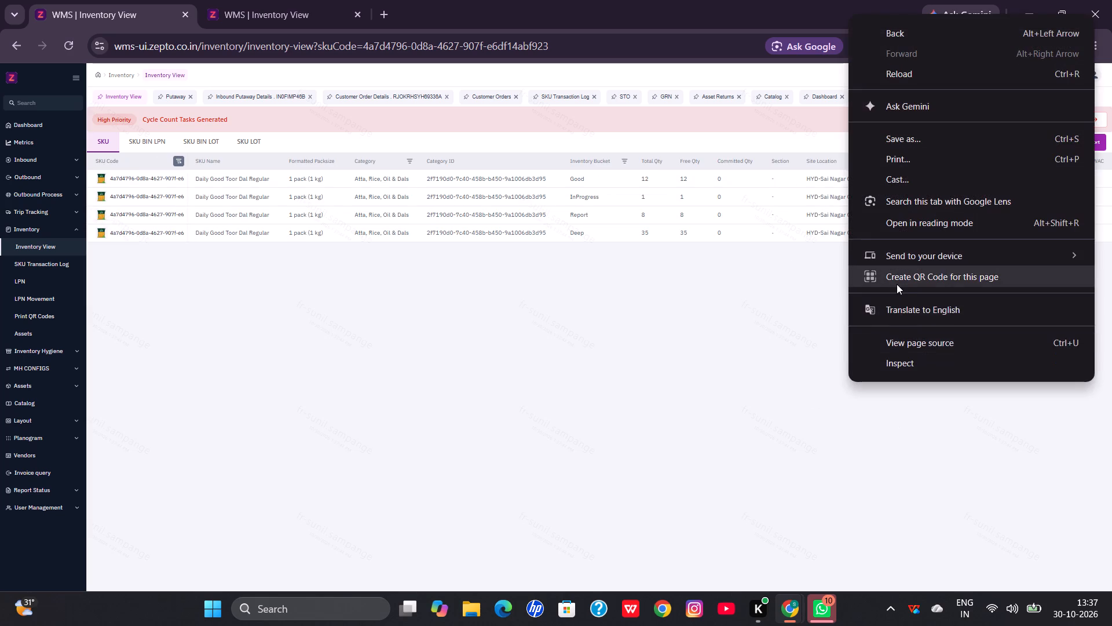
left_click(897, 284)
key("ctrl+v")
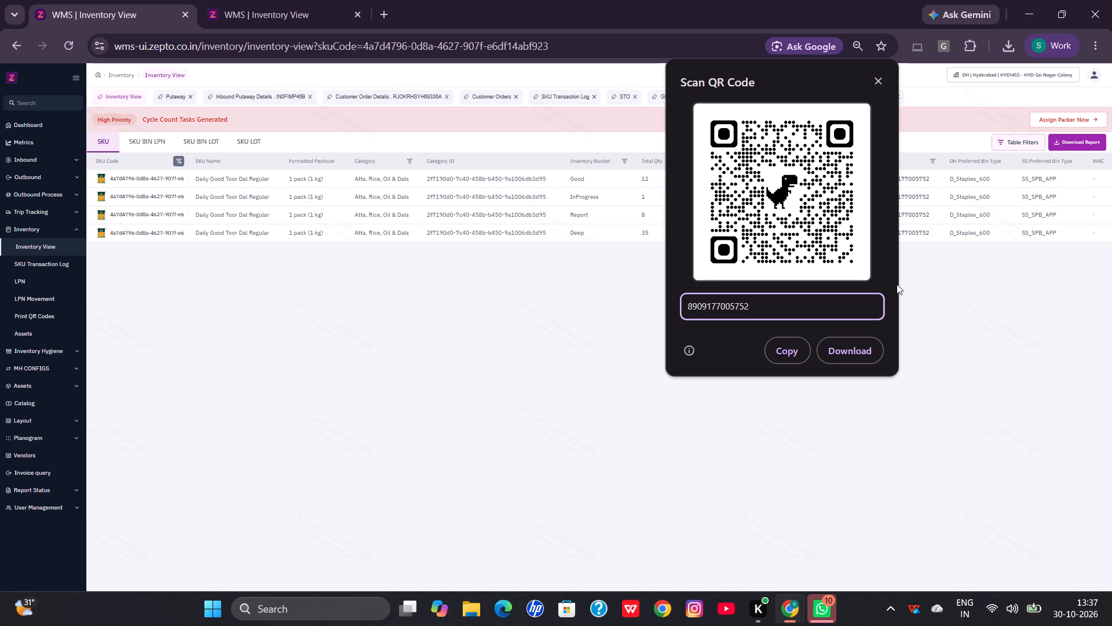
left_click_drag(897, 284, 591, 0, "ctrl")
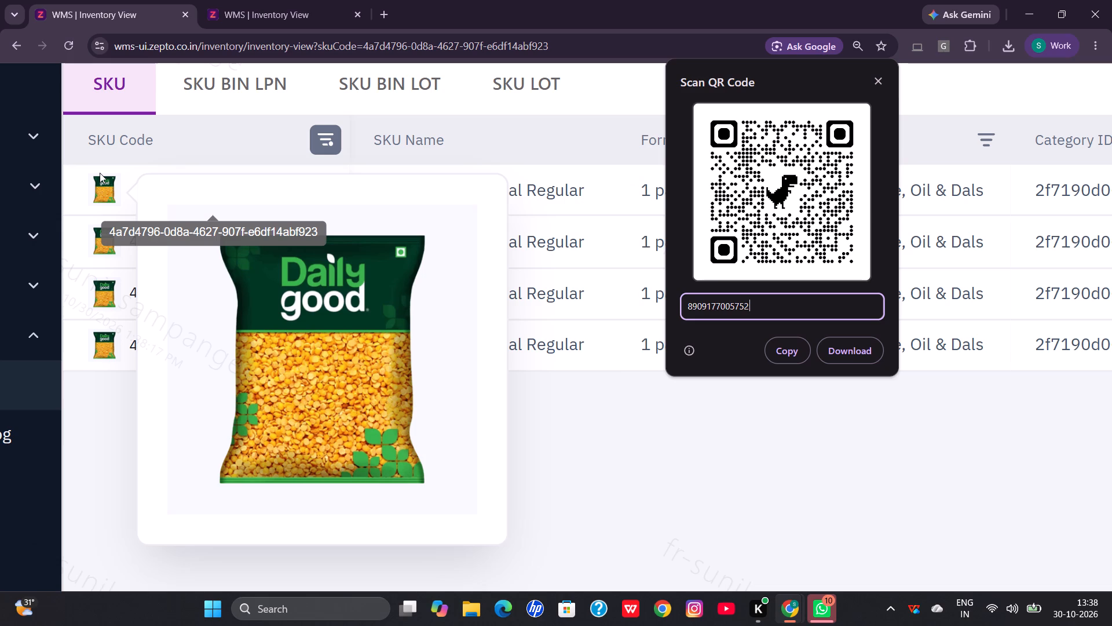
Copy the Pedigree Adult Tasty Jerky dog treat's SKU code from the damage bin list and filter the SKU inventory by it.
key("ctrl+Tab")
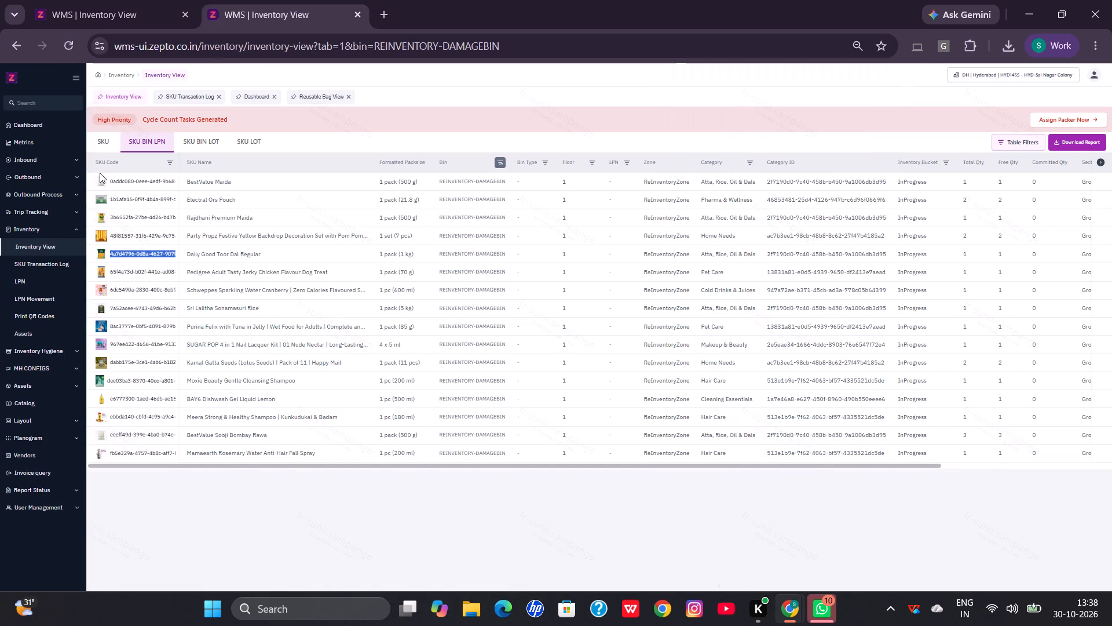
triple_click(144, 274)
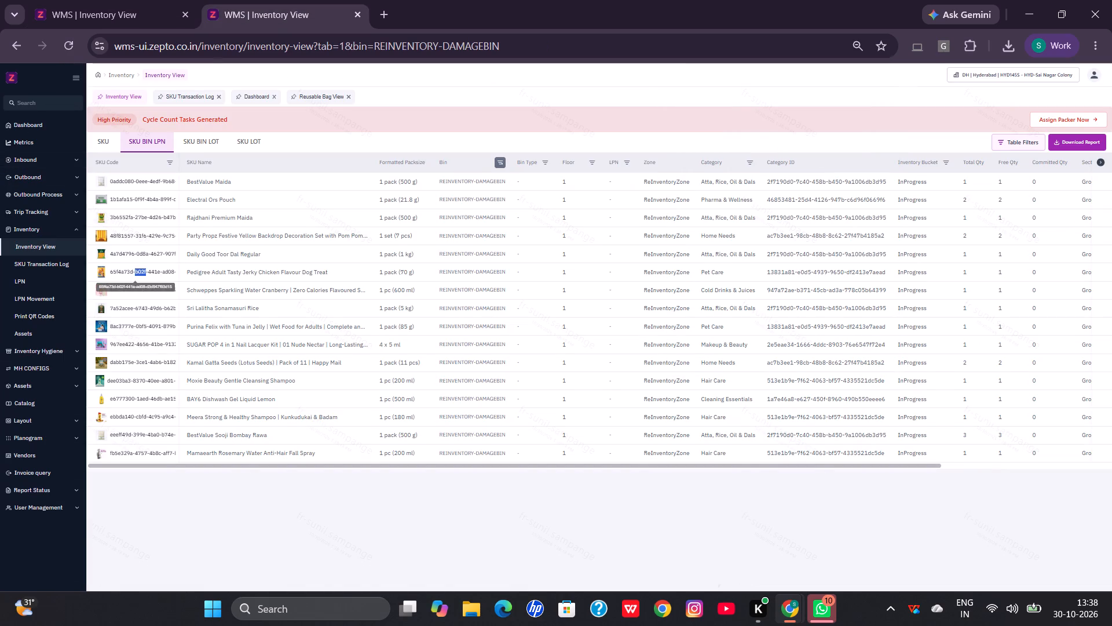
key("ctrl+c")
key("ctrl+c")
key("ctrl+Tab")
left_click(334, 130, "ctrl")
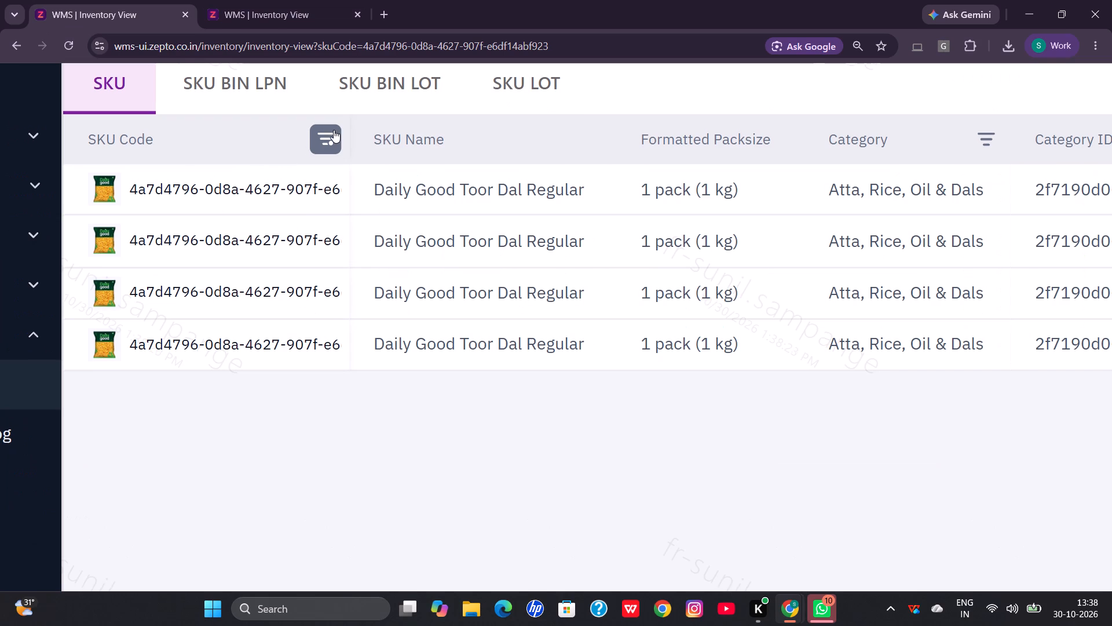
key("ctrl+a")
key("ctrl+v")
key("ctrl+Return")
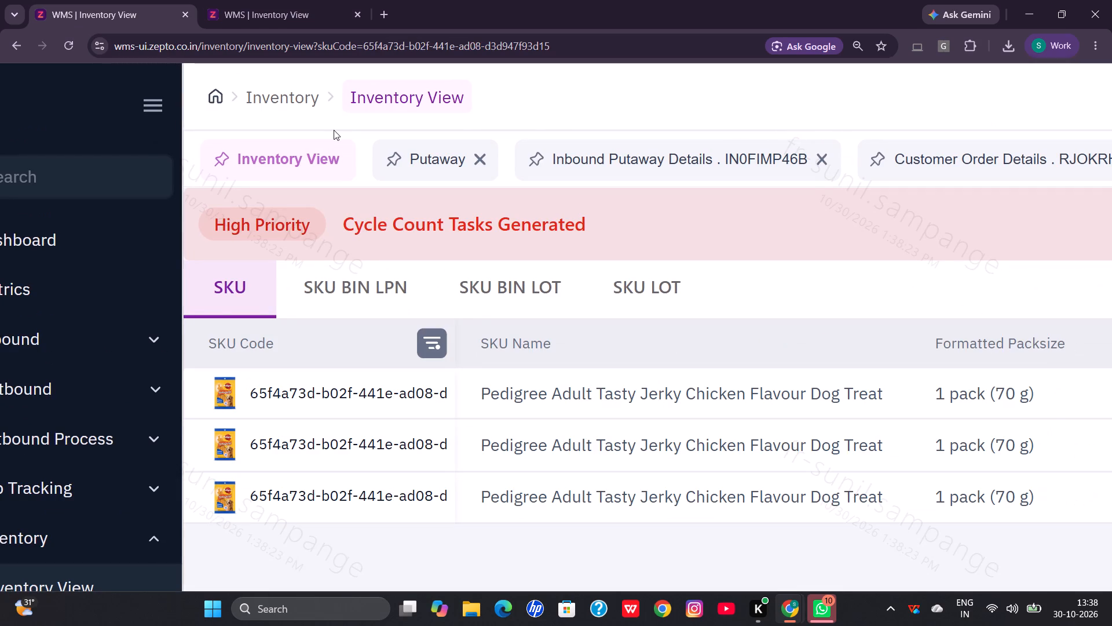
double_click(918, 178)
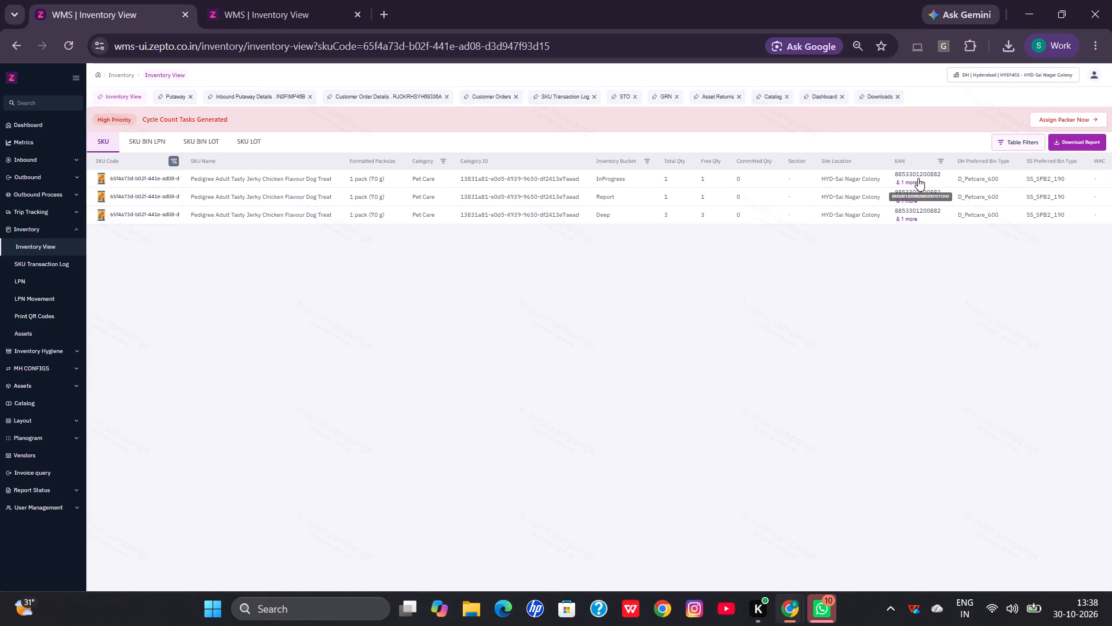
triple_click(927, 175)
key("ctrl+c")
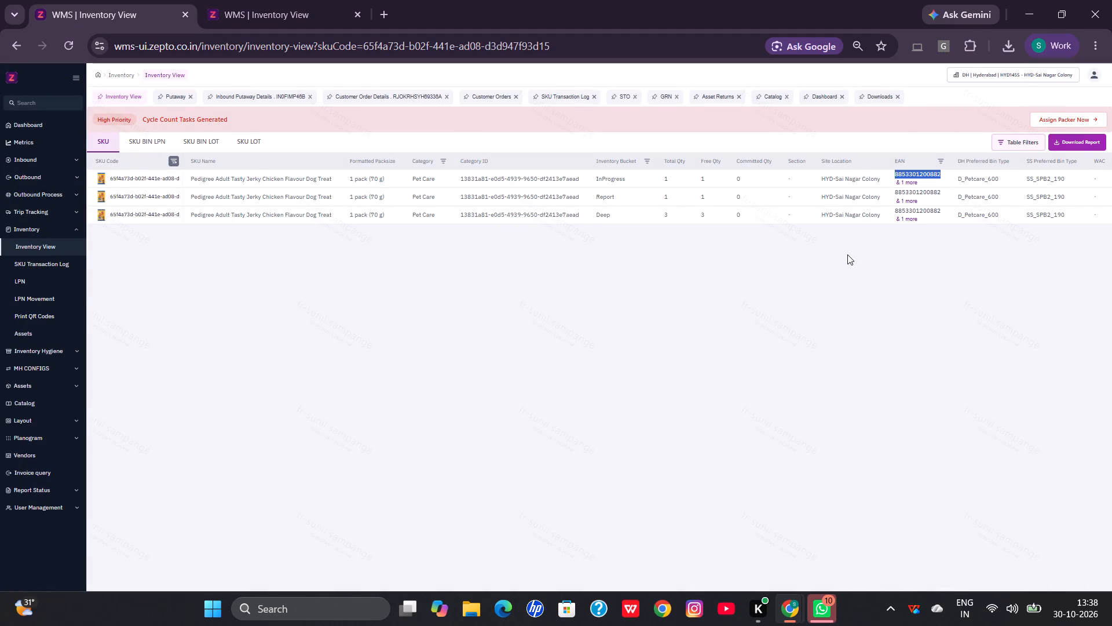
left_click_drag(866, 435, 879, 432)
right_click(879, 432)
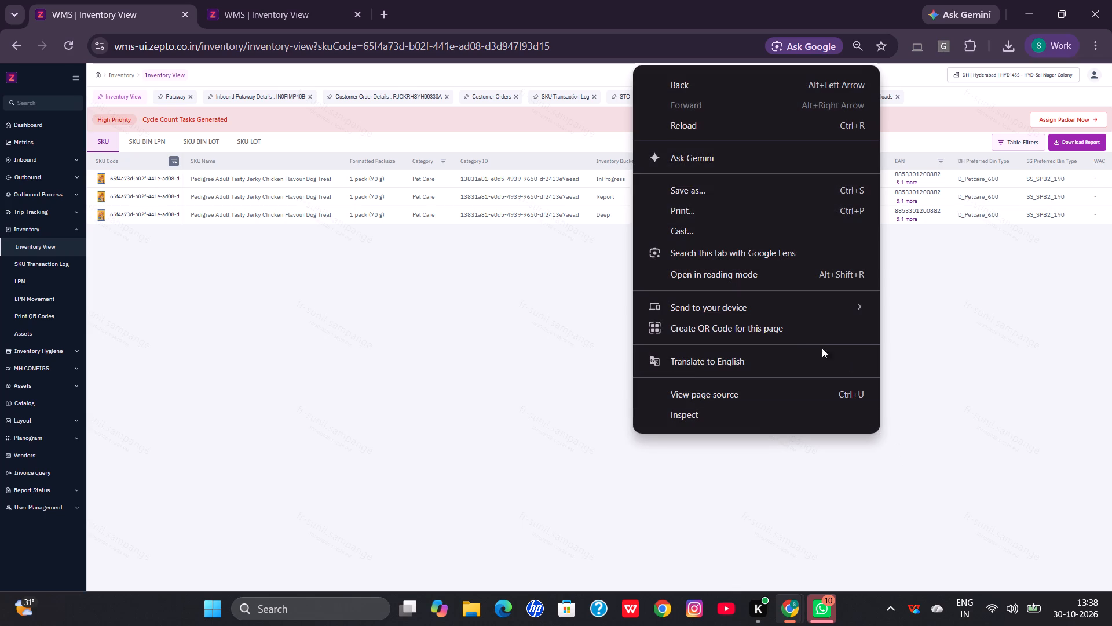
left_click(791, 332, "ctrl")
key("ctrl+v")
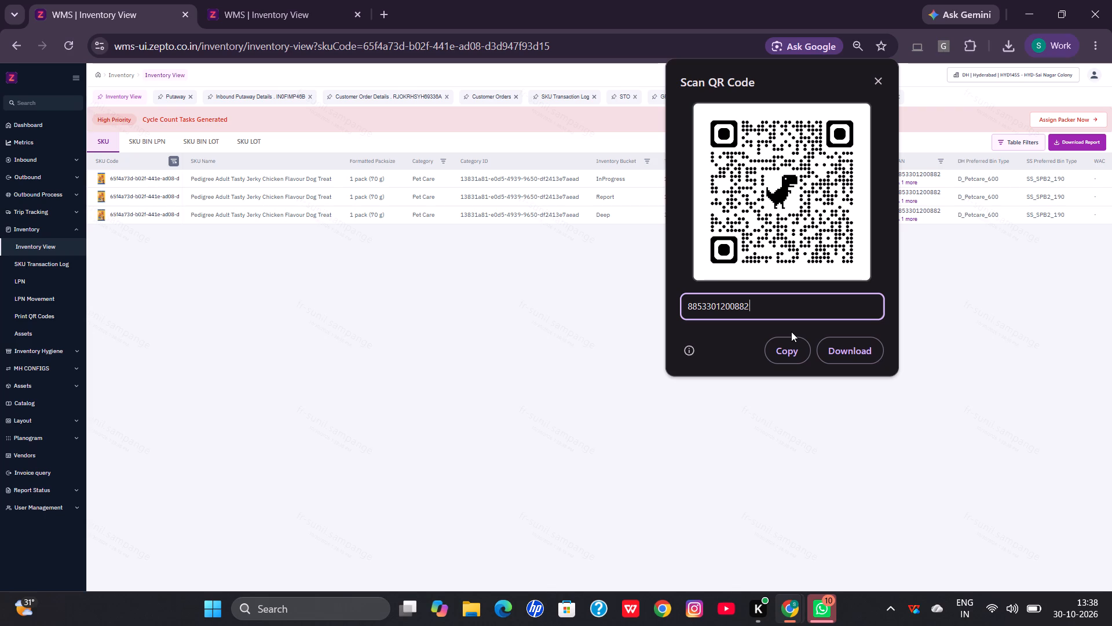
left_click_drag(791, 332, 678, 298, "ctrl")
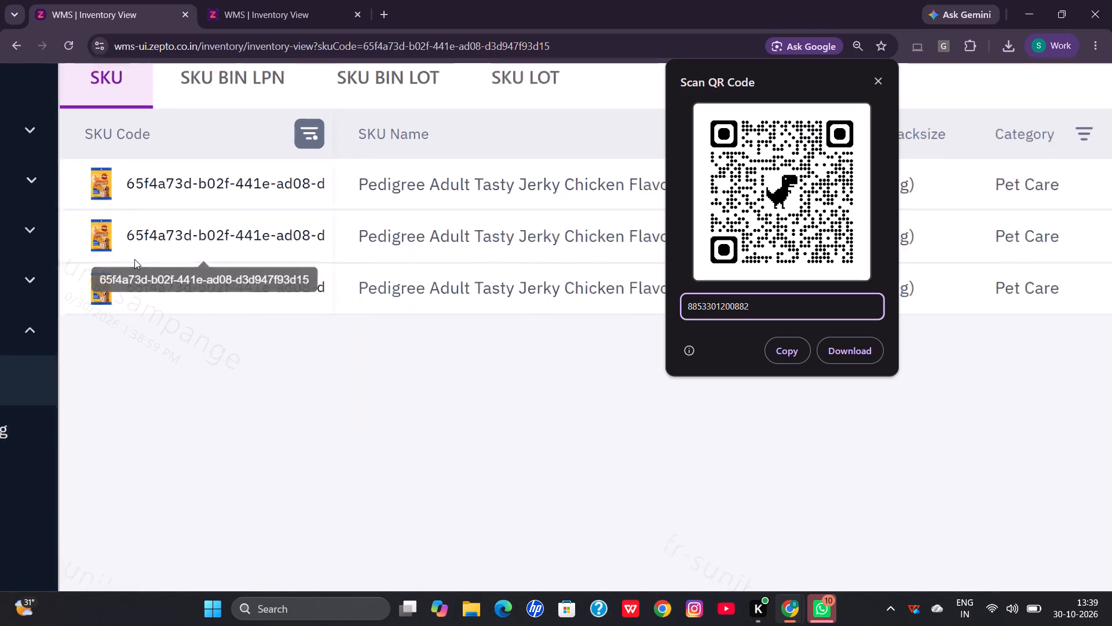
Copy the Schweppes Sparkling Water Cranberry's SKU code from the damage bin list and filter the SKU inventory by it.
key("ctrl+Tab")
triple_click(146, 289)
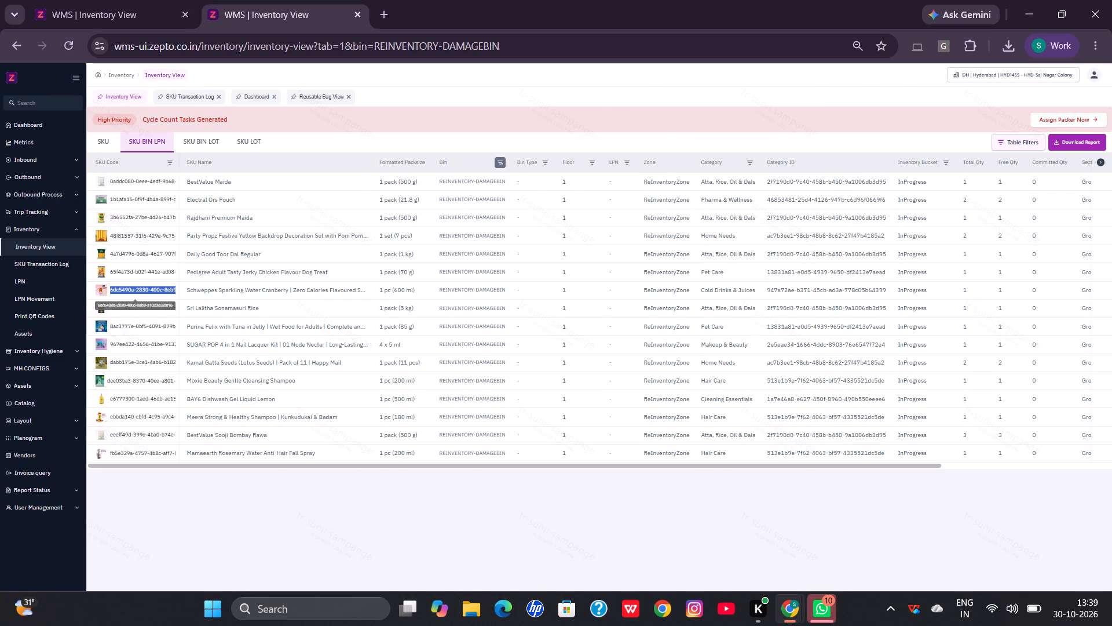
key("ctrl+c")
key("ctrl+Tab")
left_click(171, 161, "ctrl")
key("ctrl+a")
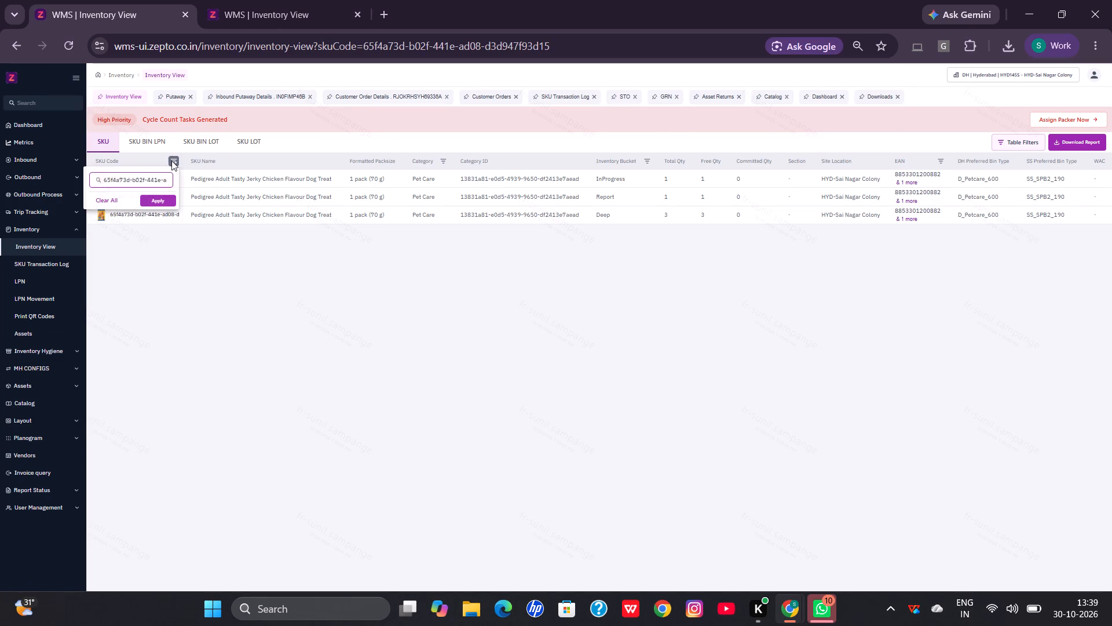
key("ctrl+a")
key("ctrl+v")
key("ctrl+Return")
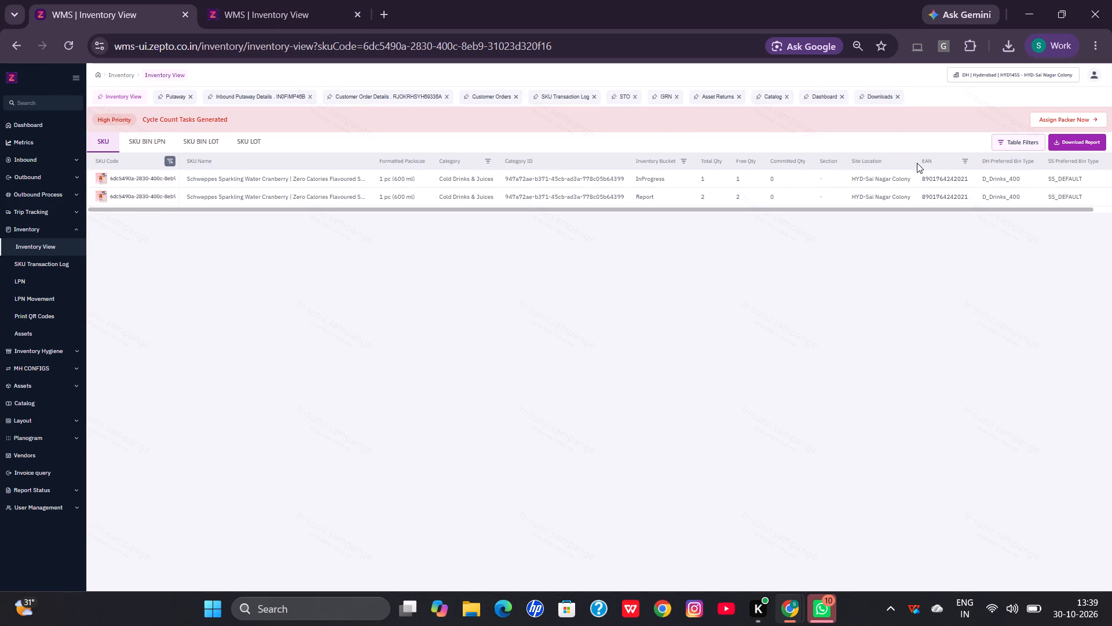
double_click(957, 191)
key("ctrl+c")
right_click(849, 246, "ctrl")
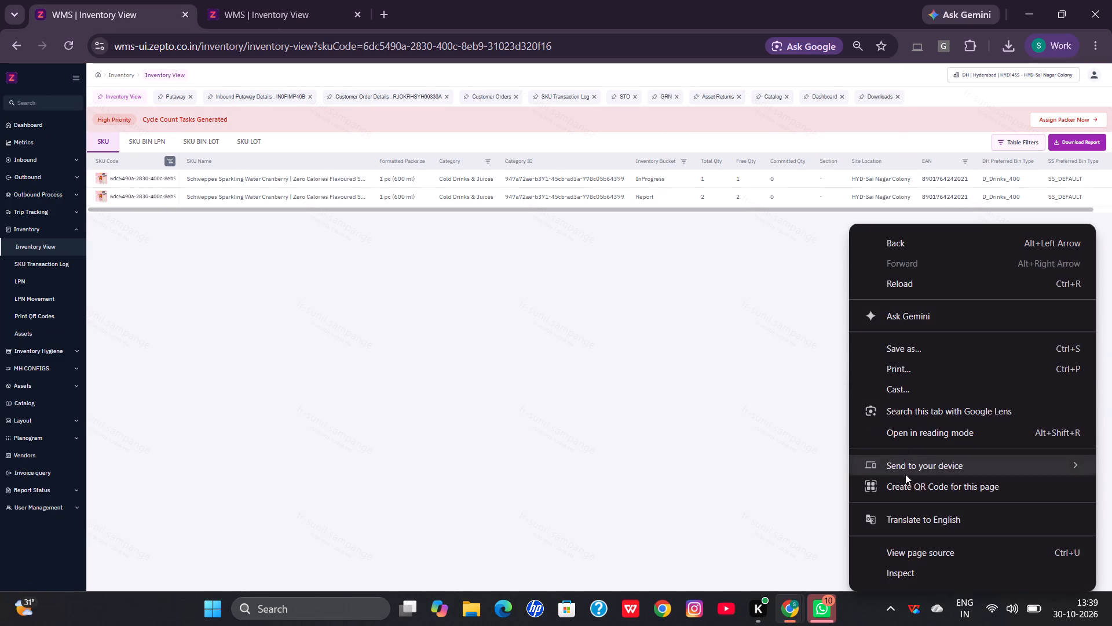
left_click(916, 478)
key("ctrl+v")
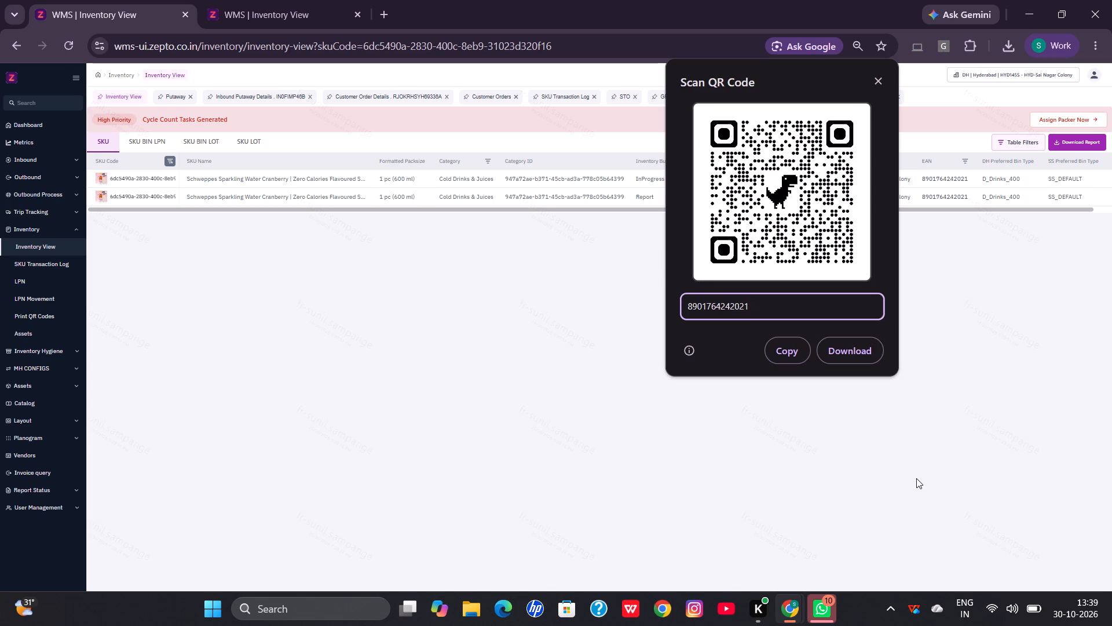
left_click(97, 177, "ctrl")
left_click(97, 177, "ctrl")
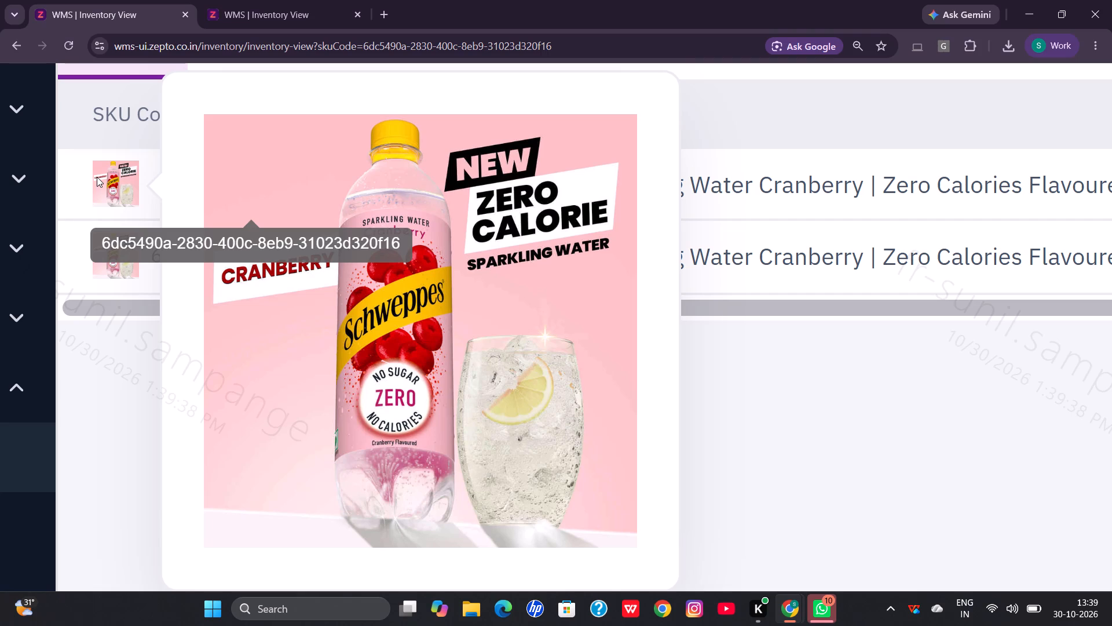
Copy Sri Lalitha Sonamasuri Rice's SKU code from the damage bin list and filter the SKU inventory by it.
key("ctrl+Tab")
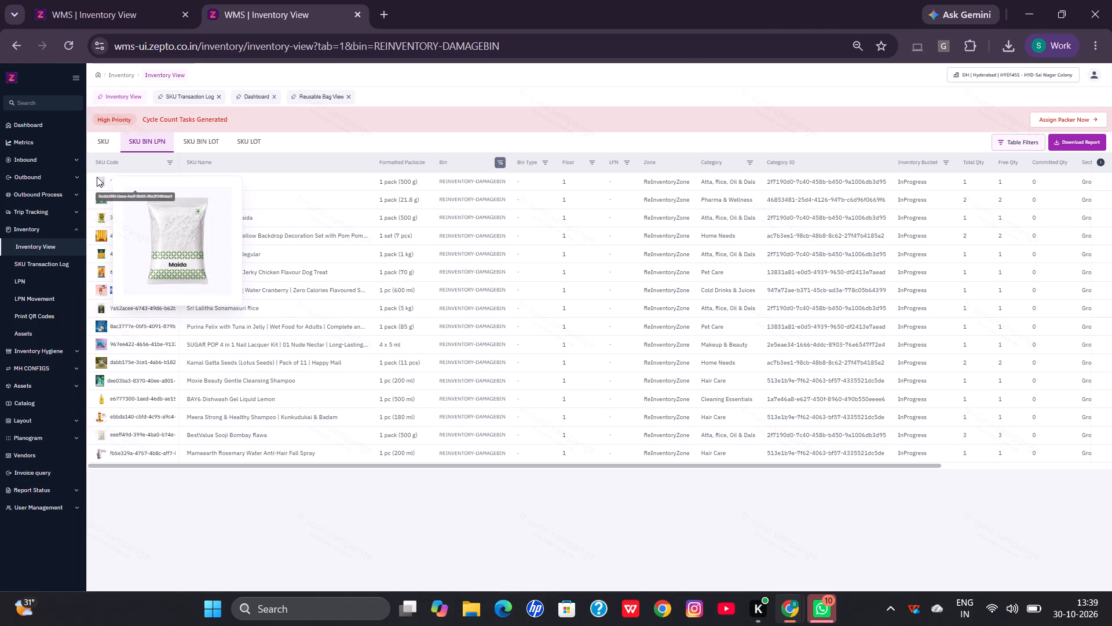
key("ctrl+Tab")
key("ctrl+Tab")
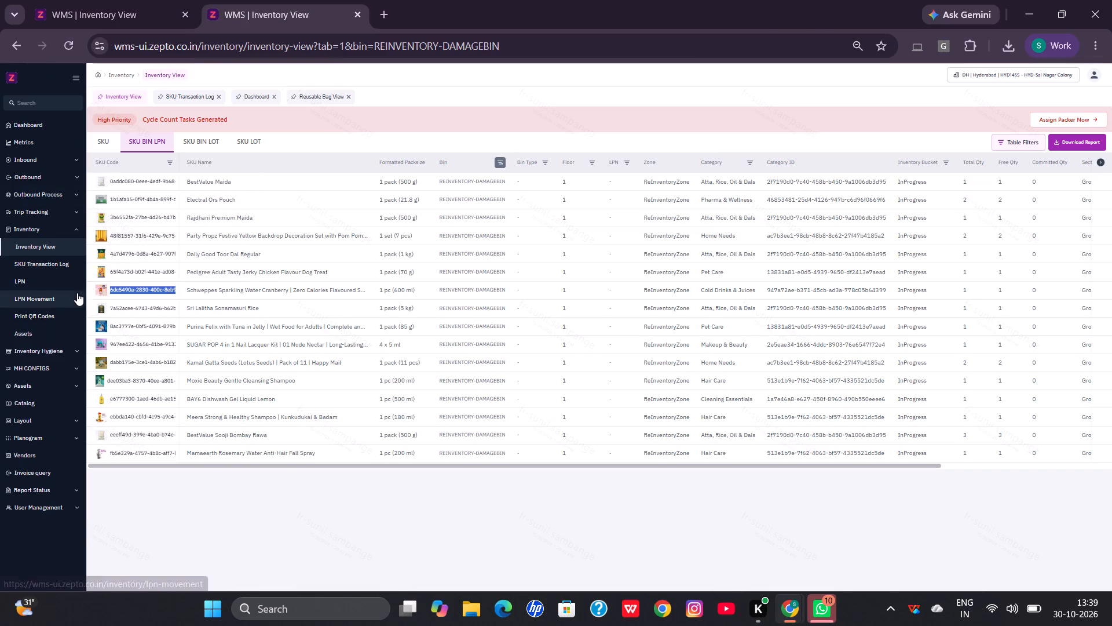
triple_click(137, 310)
key("ctrl+c")
key("ctrl+Tab")
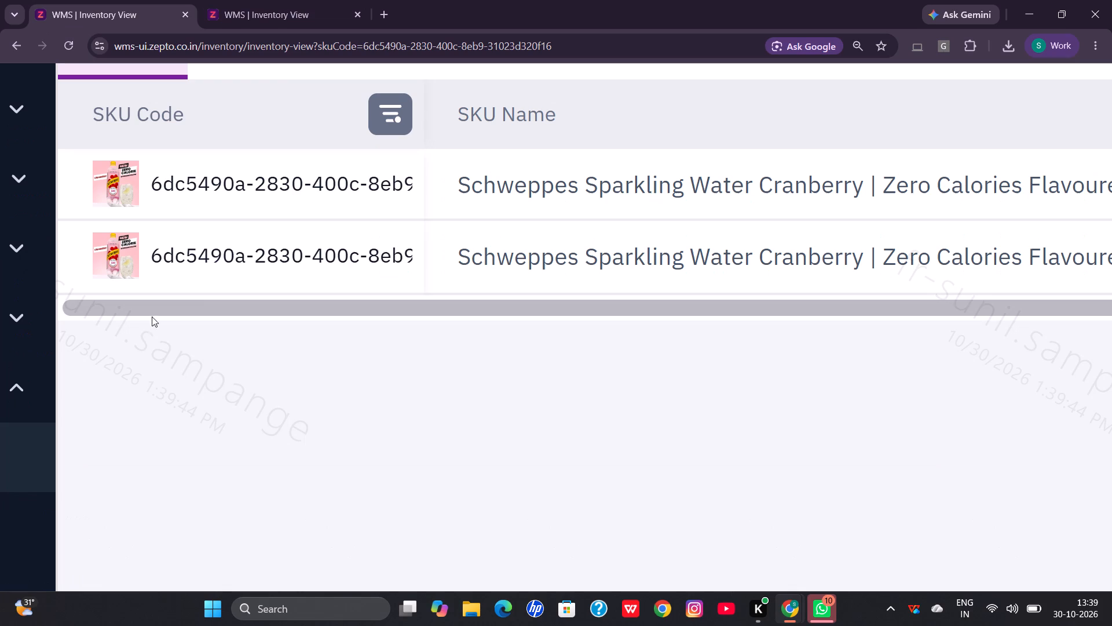
left_click(395, 112, "ctrl")
key("ctrl+a")
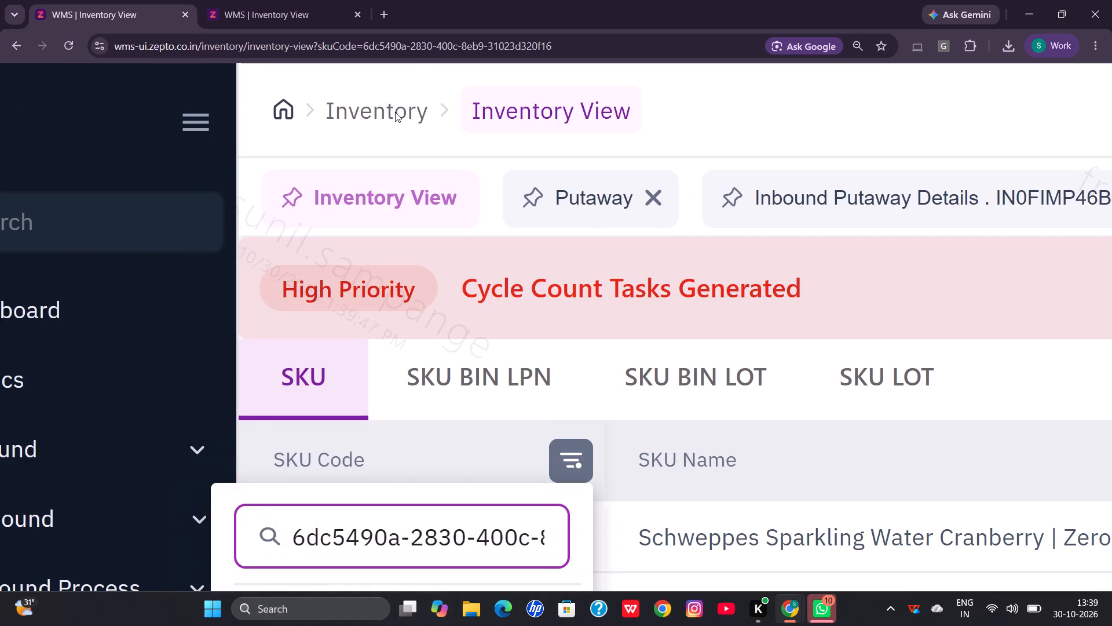
key("ctrl+a")
key("ctrl+v")
key("ctrl+Return")
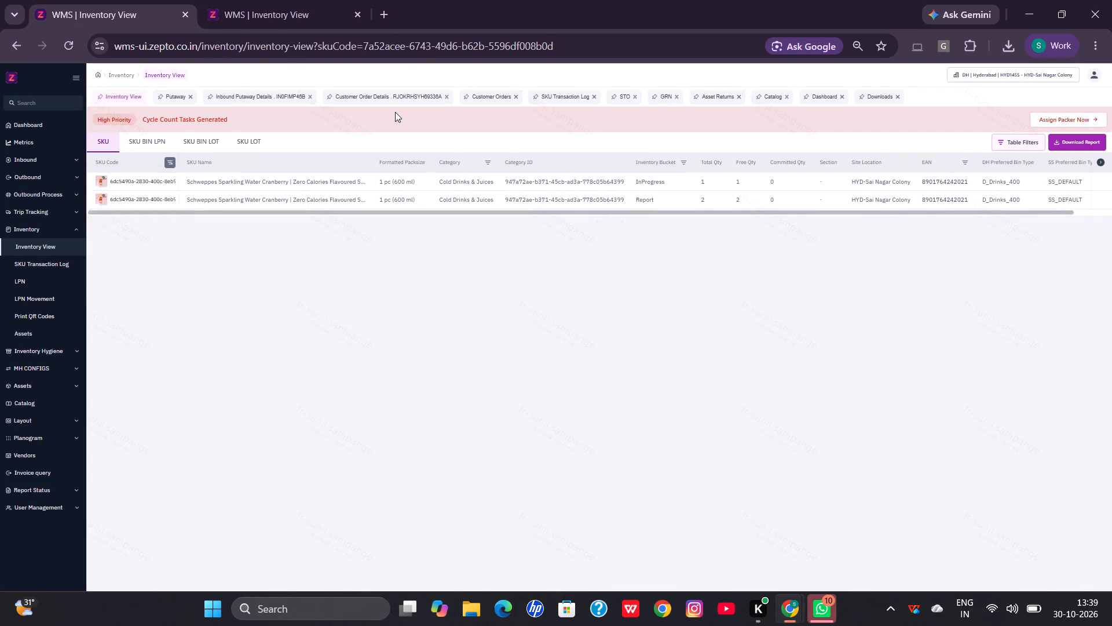
triple_click(912, 172)
key("ctrl+c")
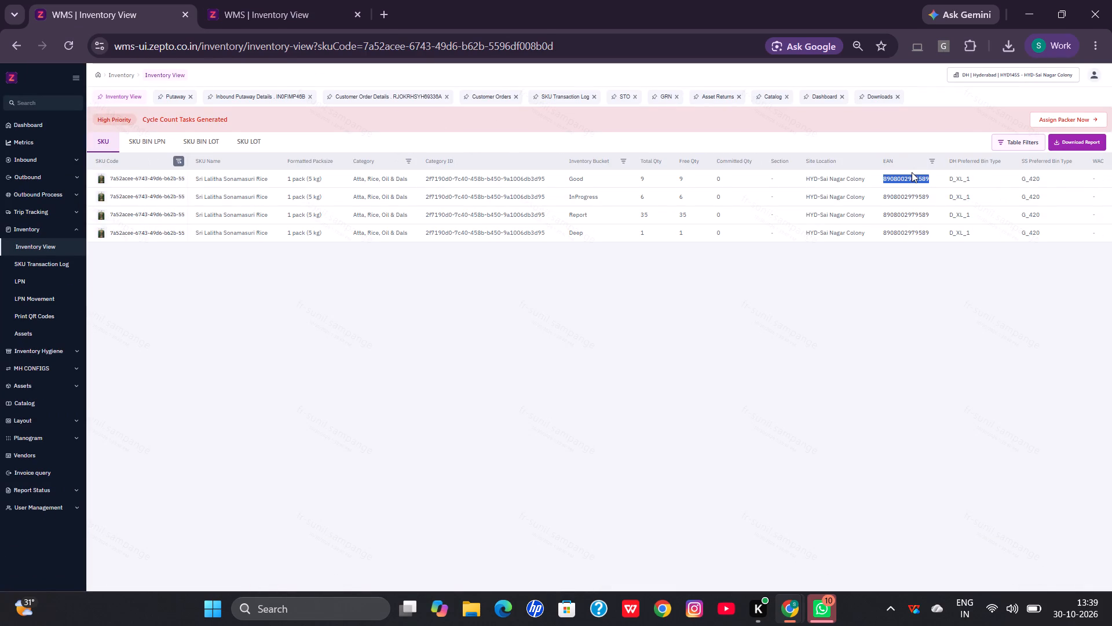
right_click(830, 275, "ctrl")
left_click(923, 497, "ctrl")
left_click(920, 497, "ctrl")
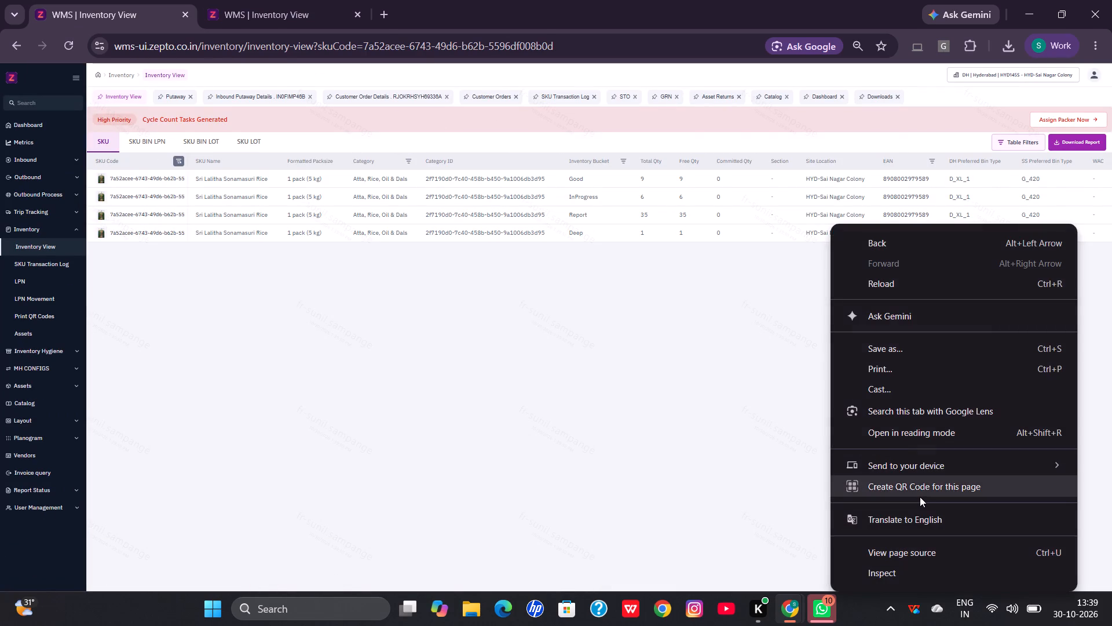
key("ctrl+v")
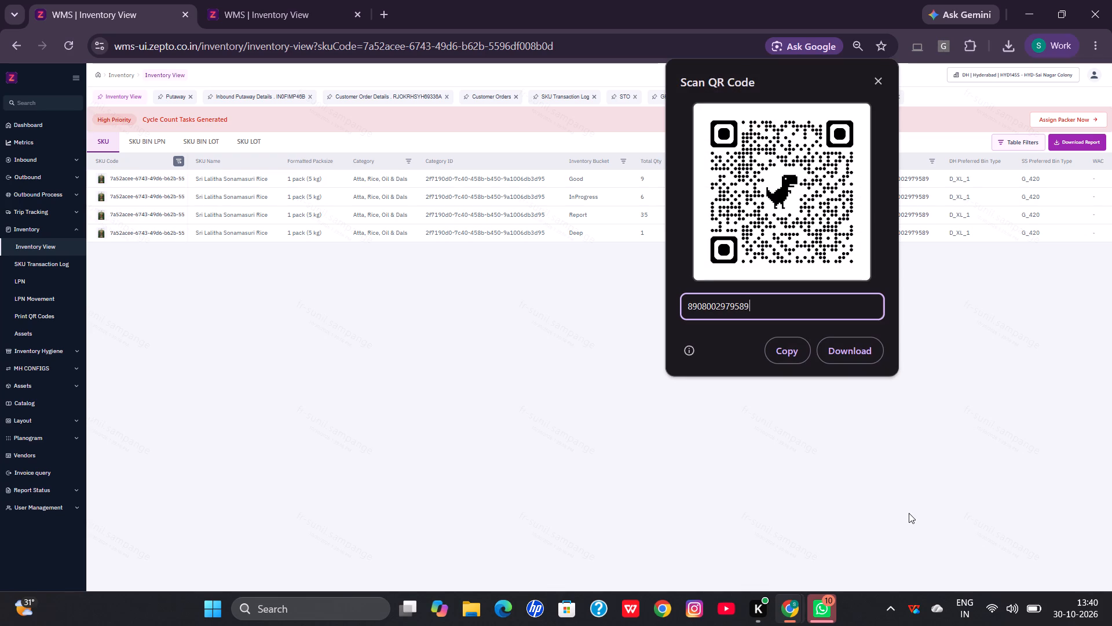
key("ctrl+Tab")
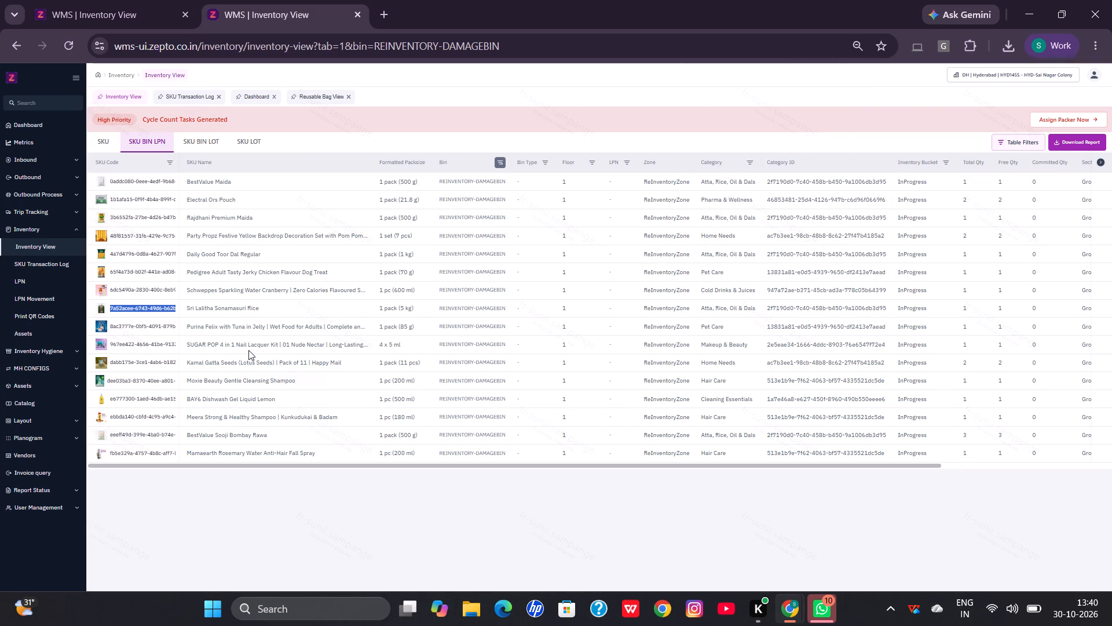
key("ctrl+c")
key("ctrl+Tab")
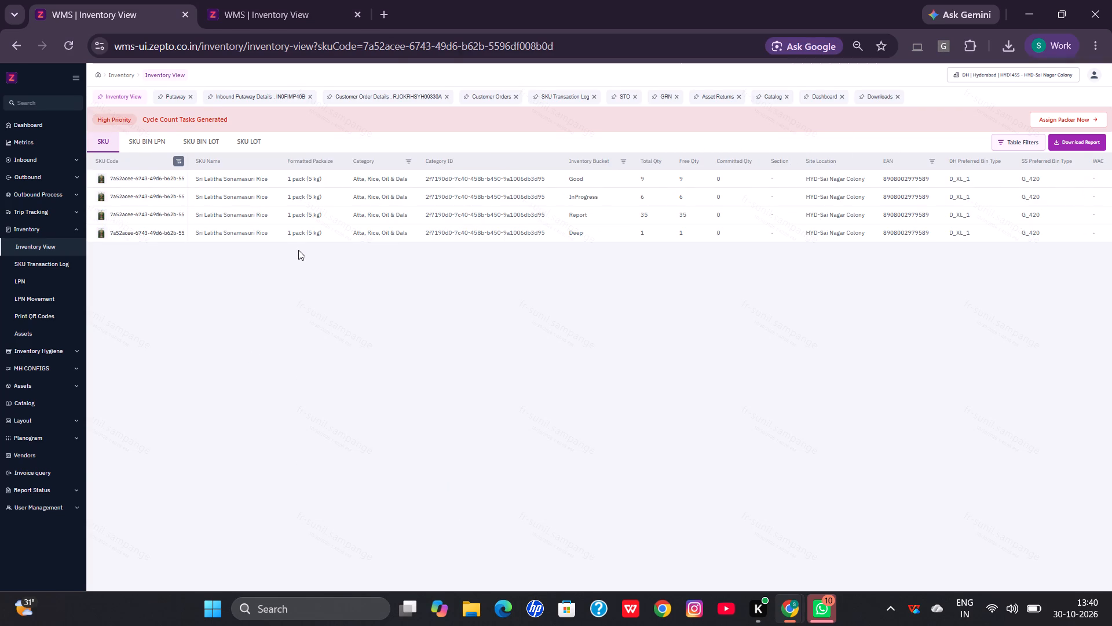
left_click(105, 180)
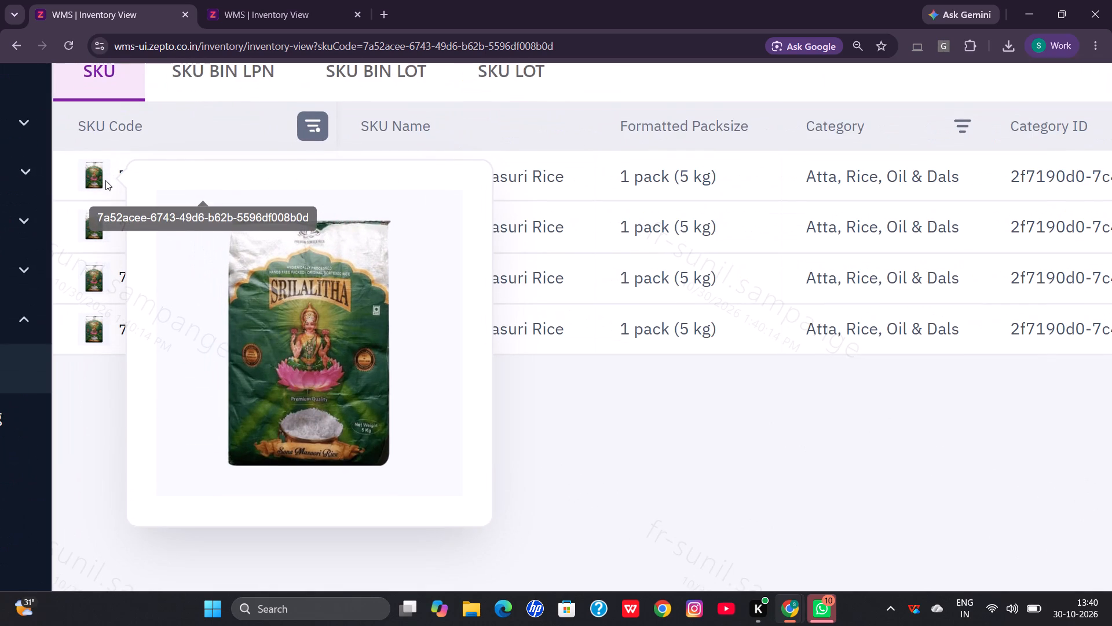
left_click(251, 1)
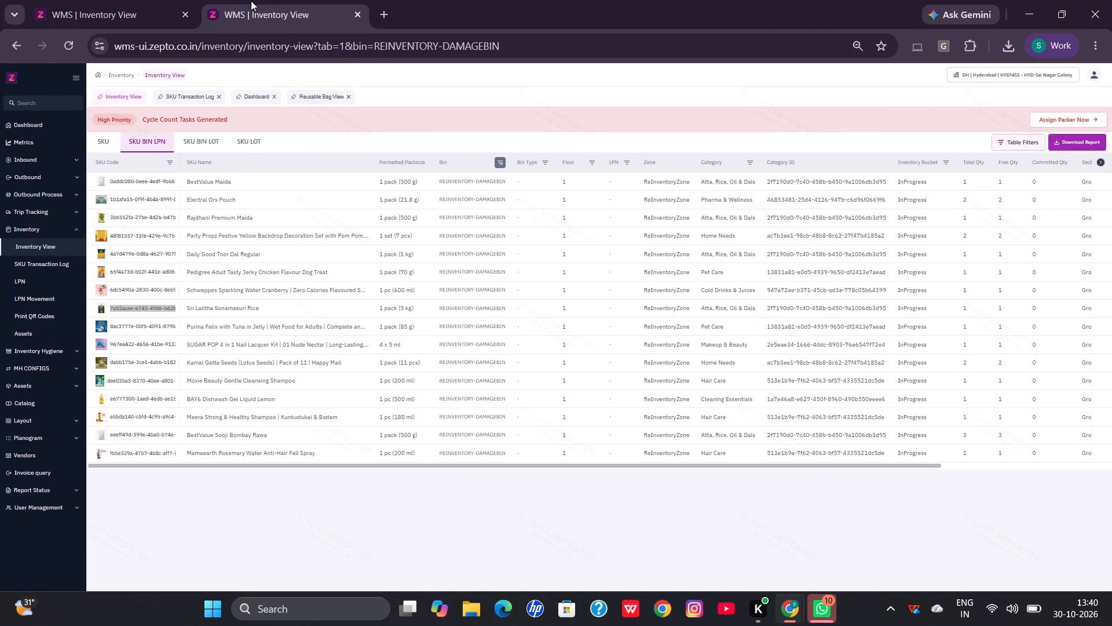
left_click(82, 8)
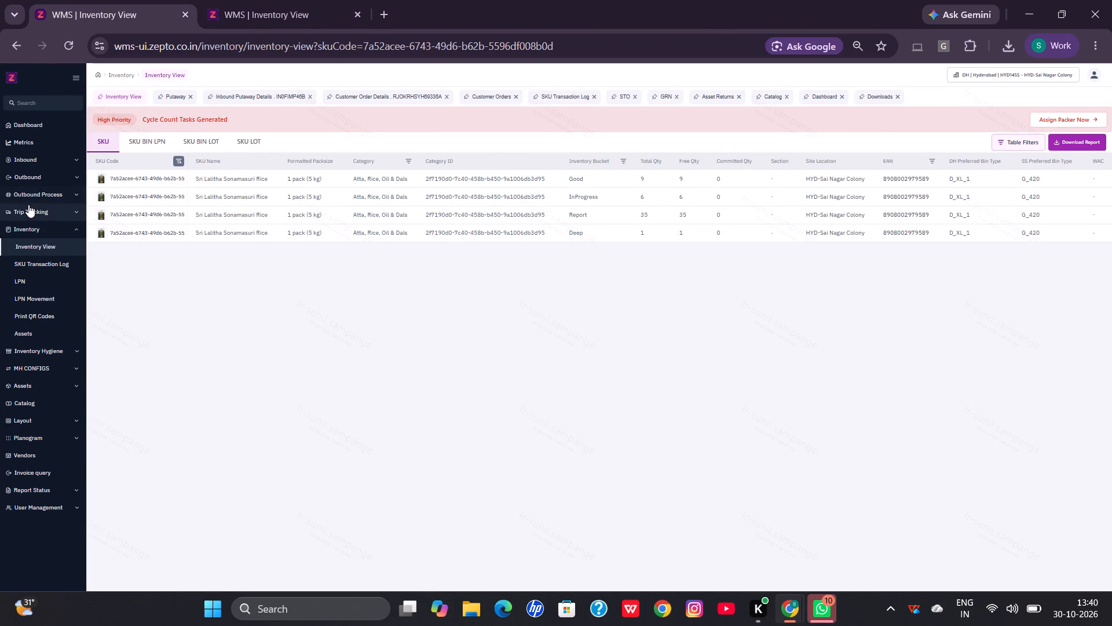
left_click(21, 183)
left_click(38, 204)
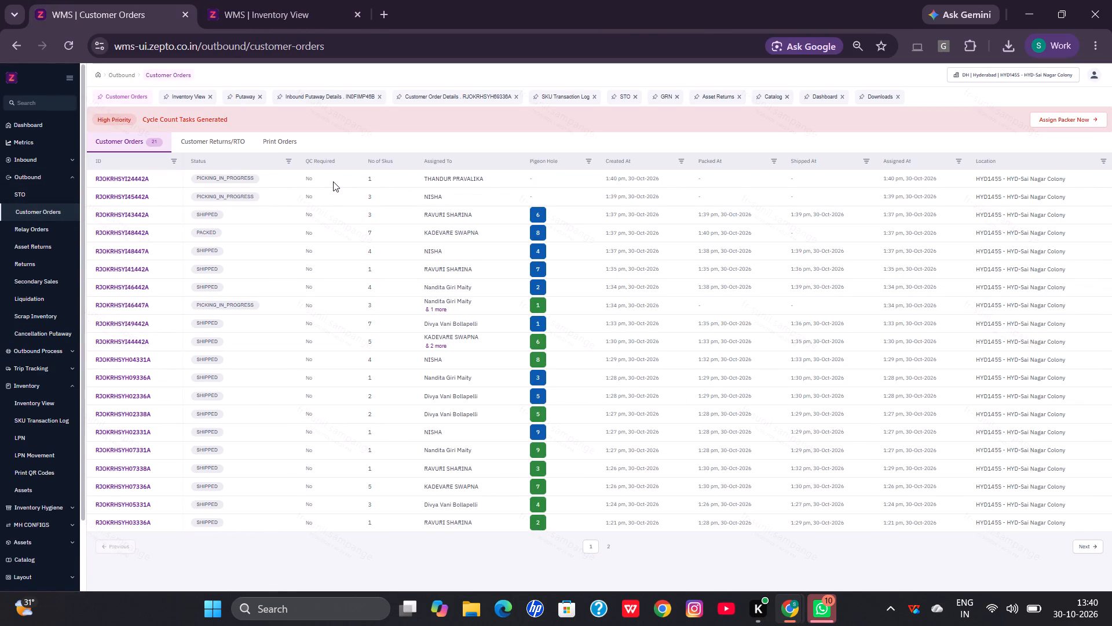
left_click(138, 304)
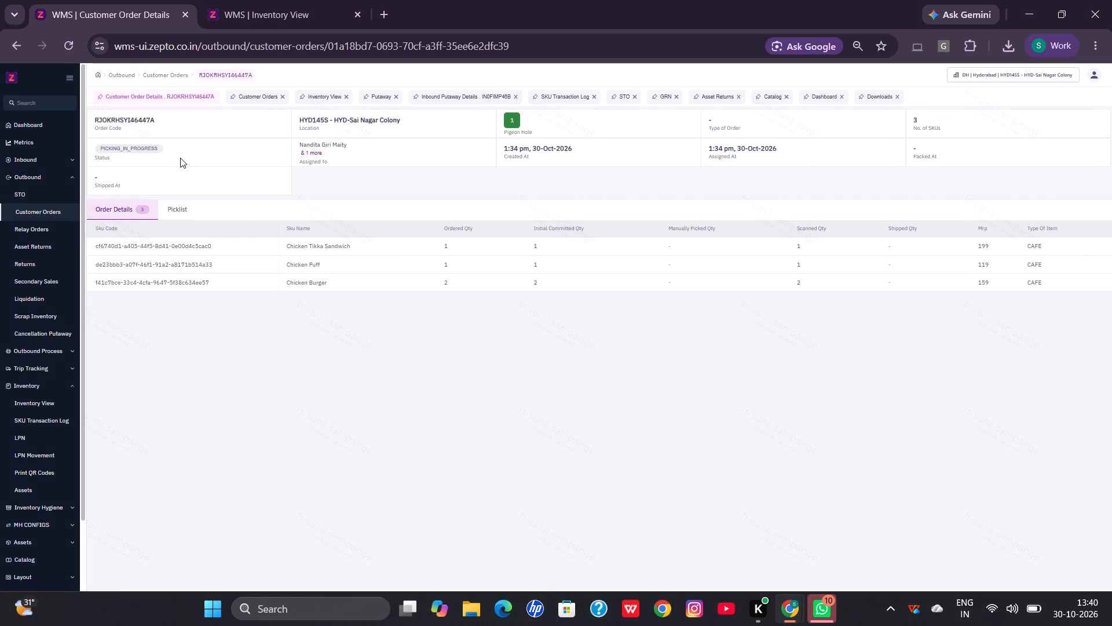
double_click(158, 118, "ctrl")
left_click(158, 118, "ctrl")
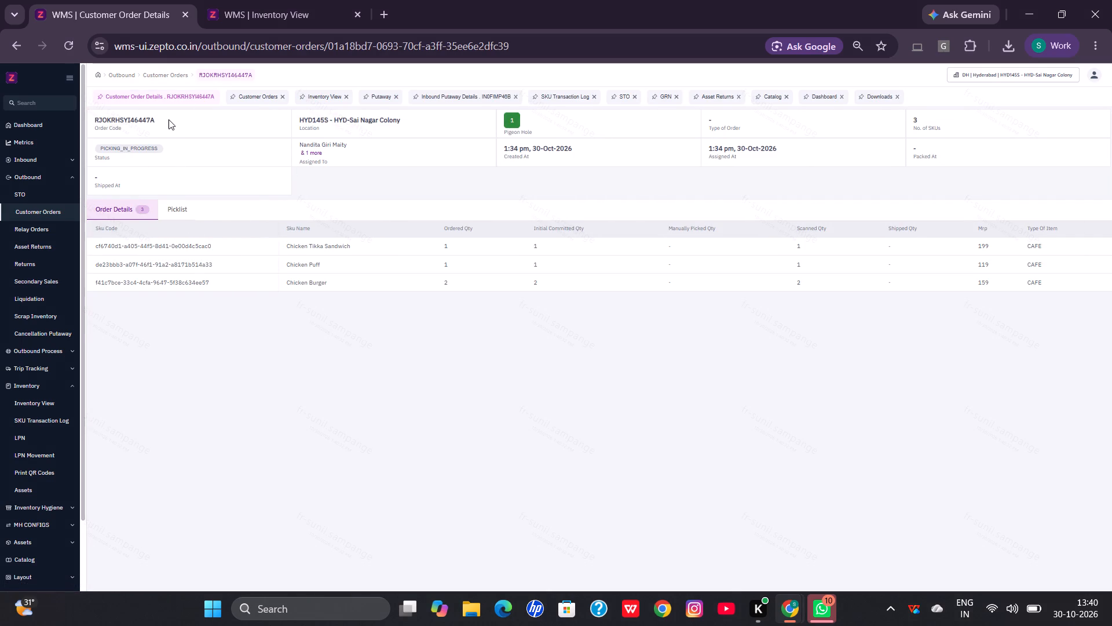
triple_click(169, 119)
key("ctrl+c")
key("ctrl+Tab")
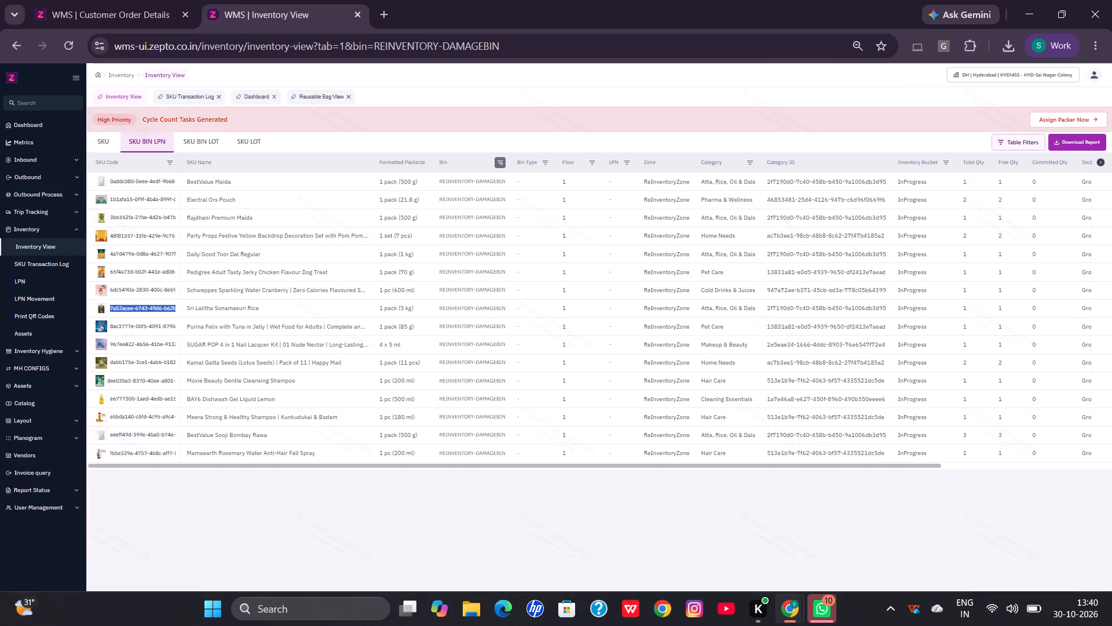
left_click(390, 10)
type("AD")
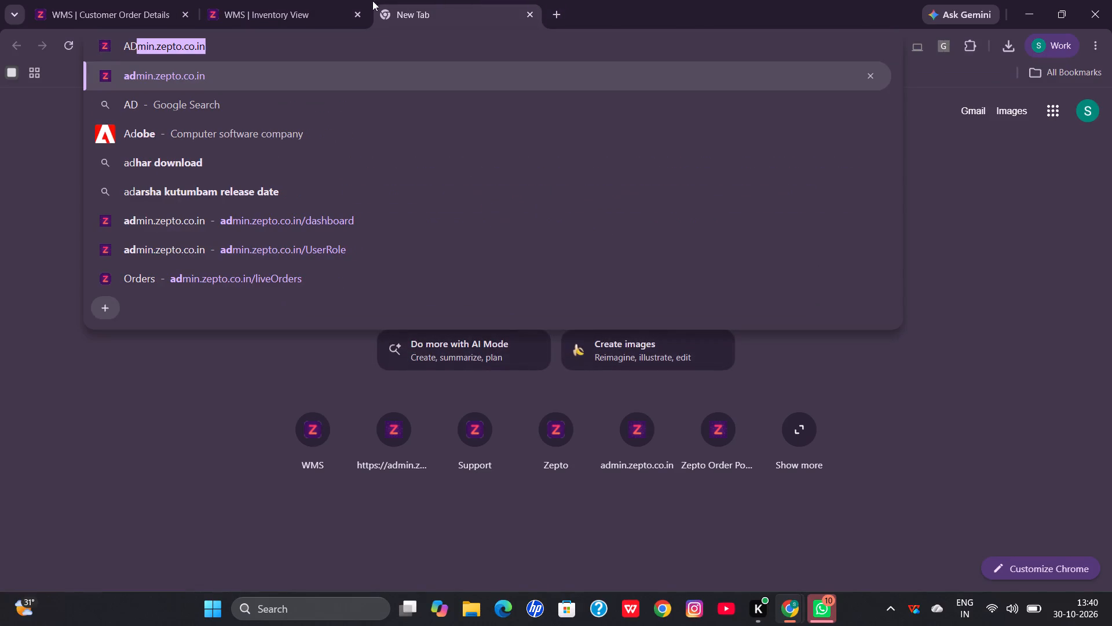
left_click(264, 79)
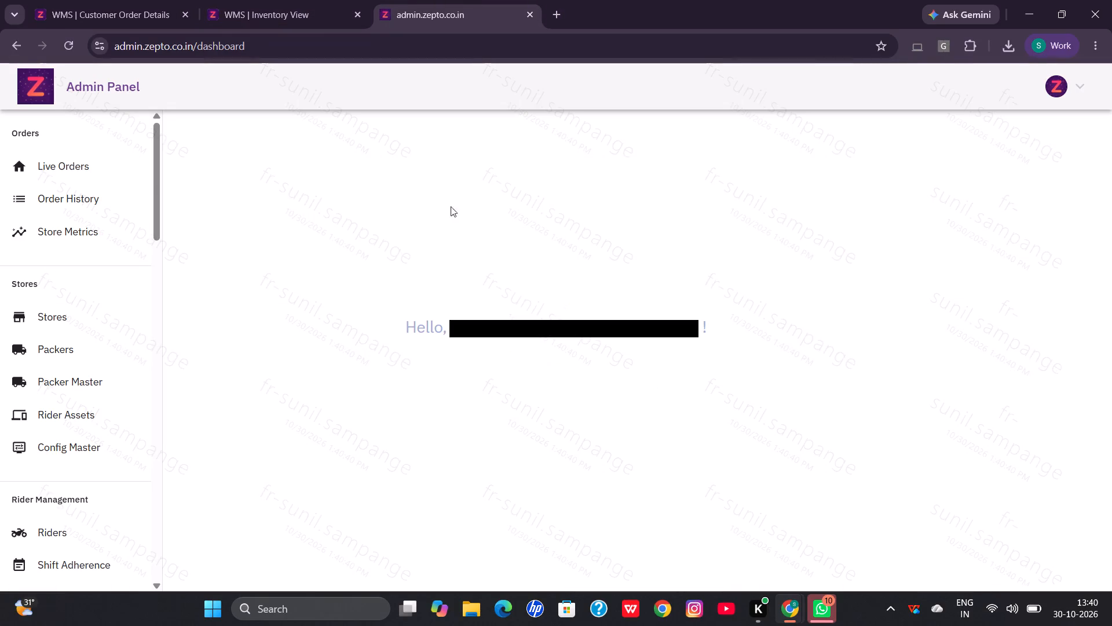
left_click(95, 169)
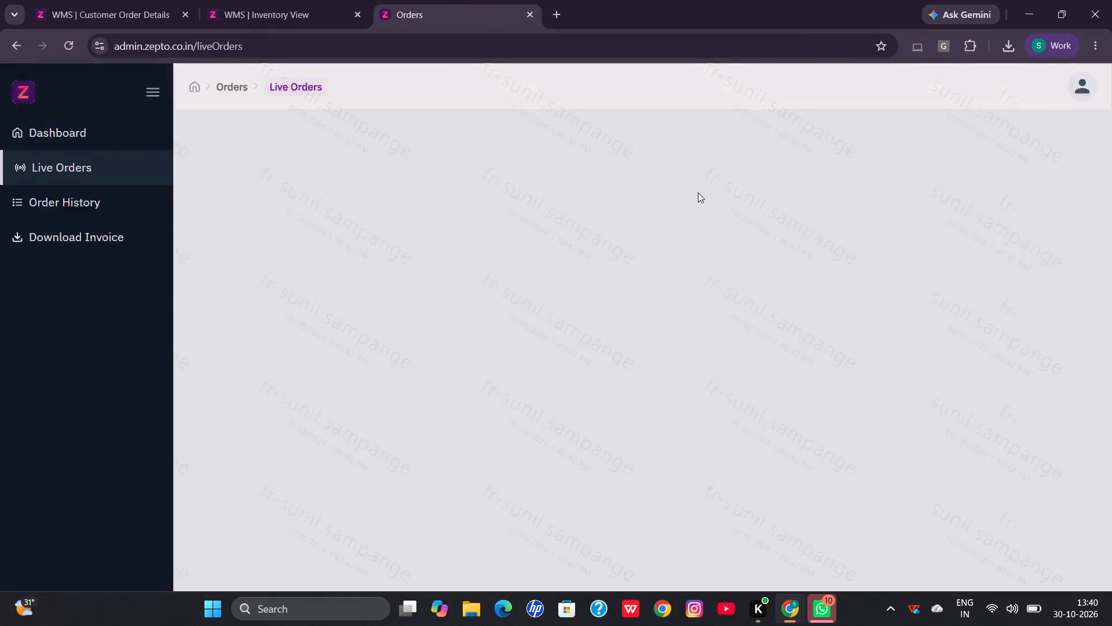
left_click(865, 125)
key("ctrl+v")
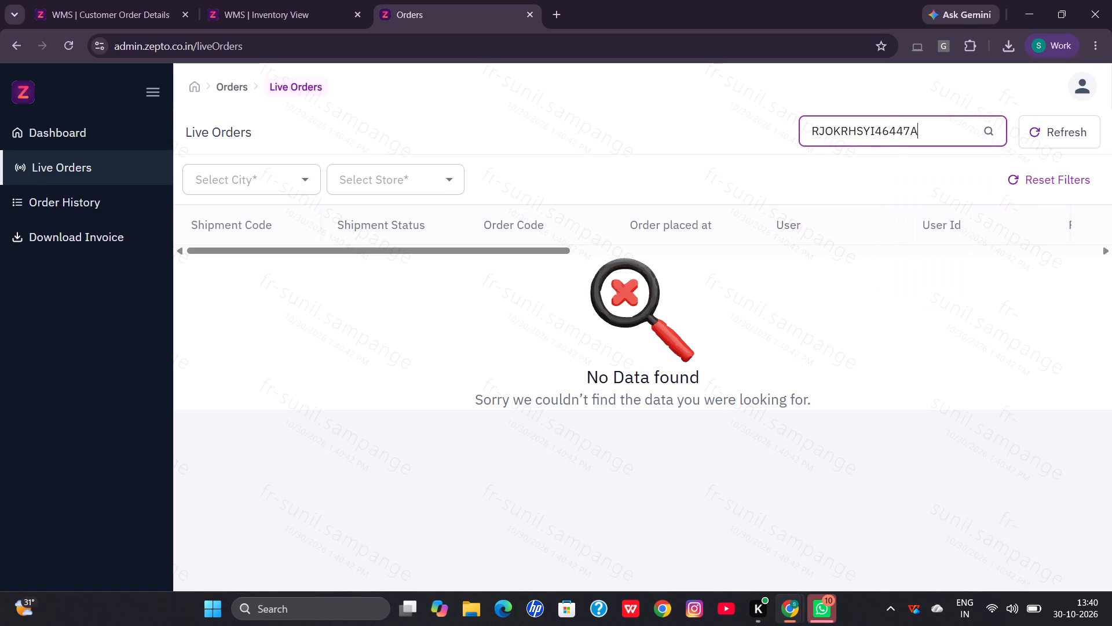
key("Return")
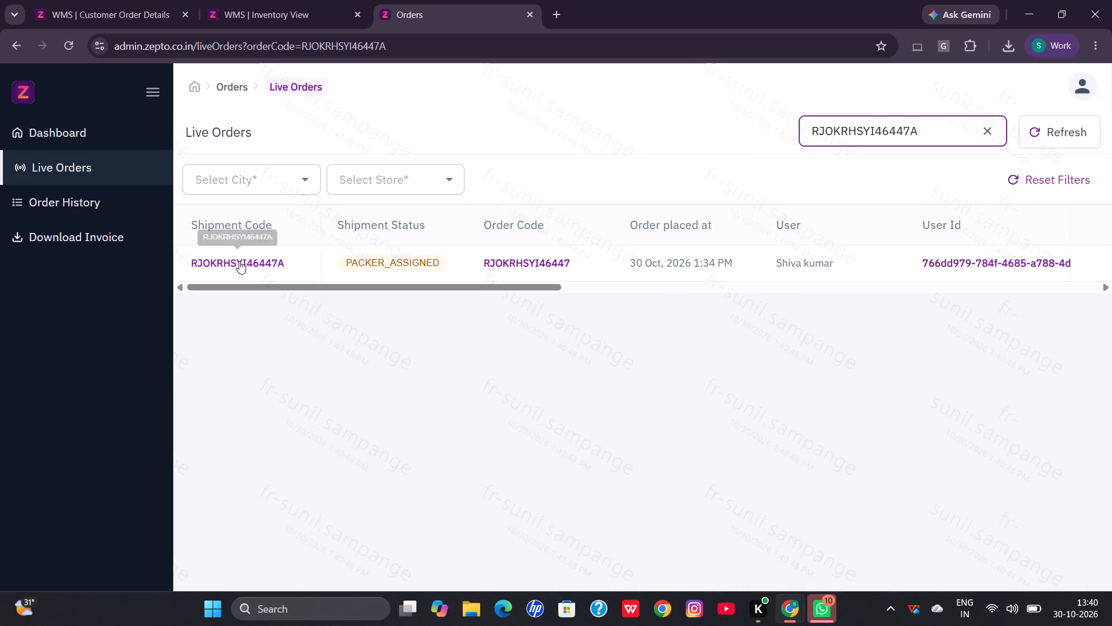
left_click(239, 261)
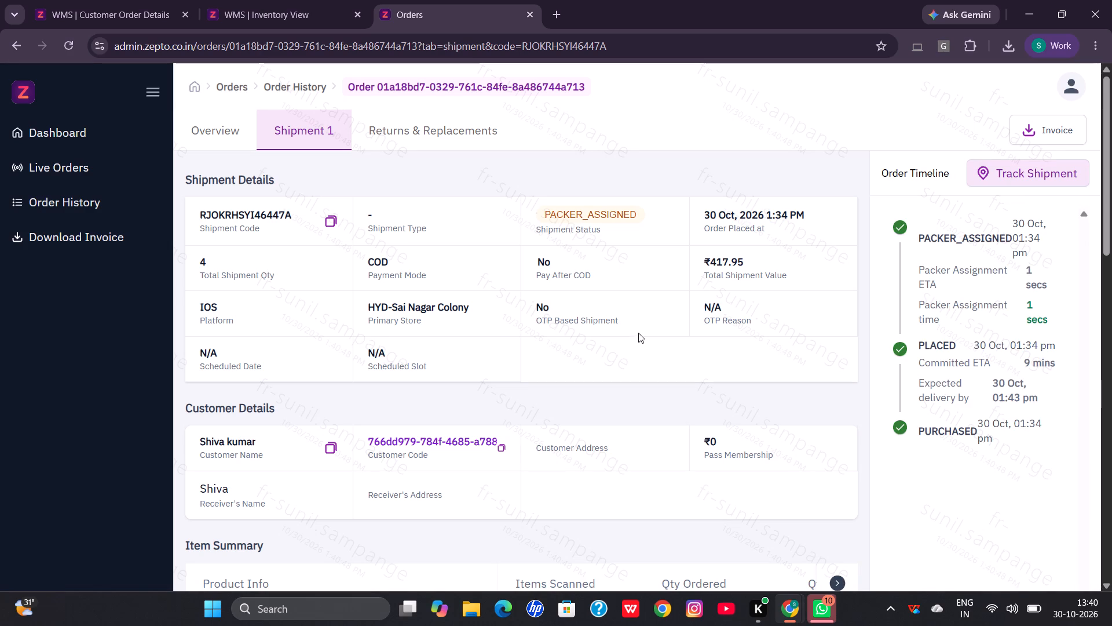
scroll(921, 393, "down", 1)
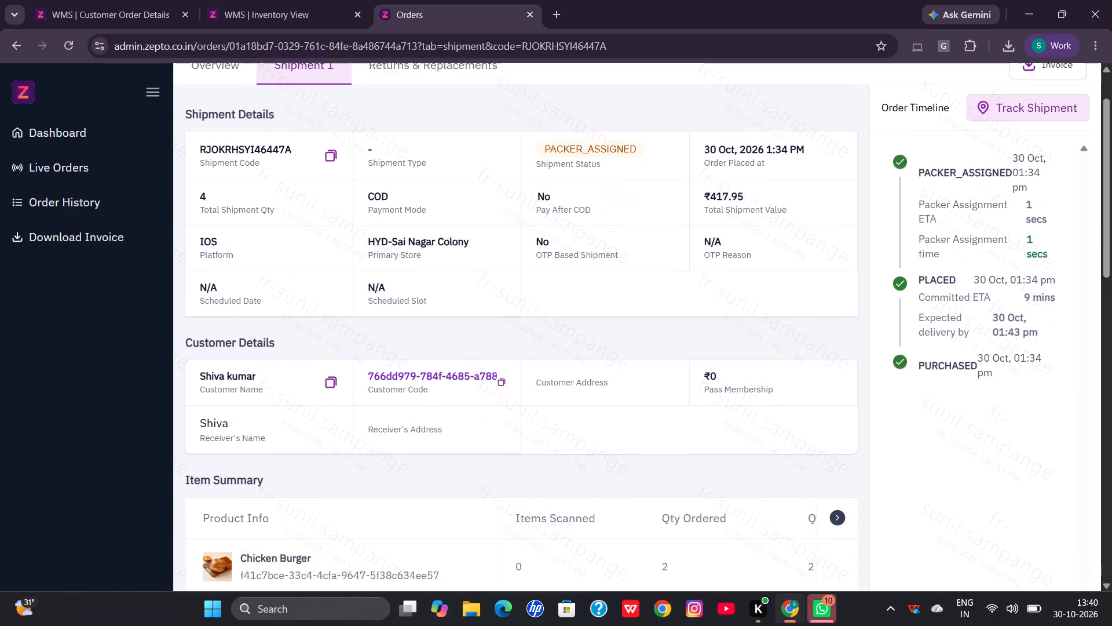
scroll(921, 393, "down", 4)
scroll(921, 393, "up", 4)
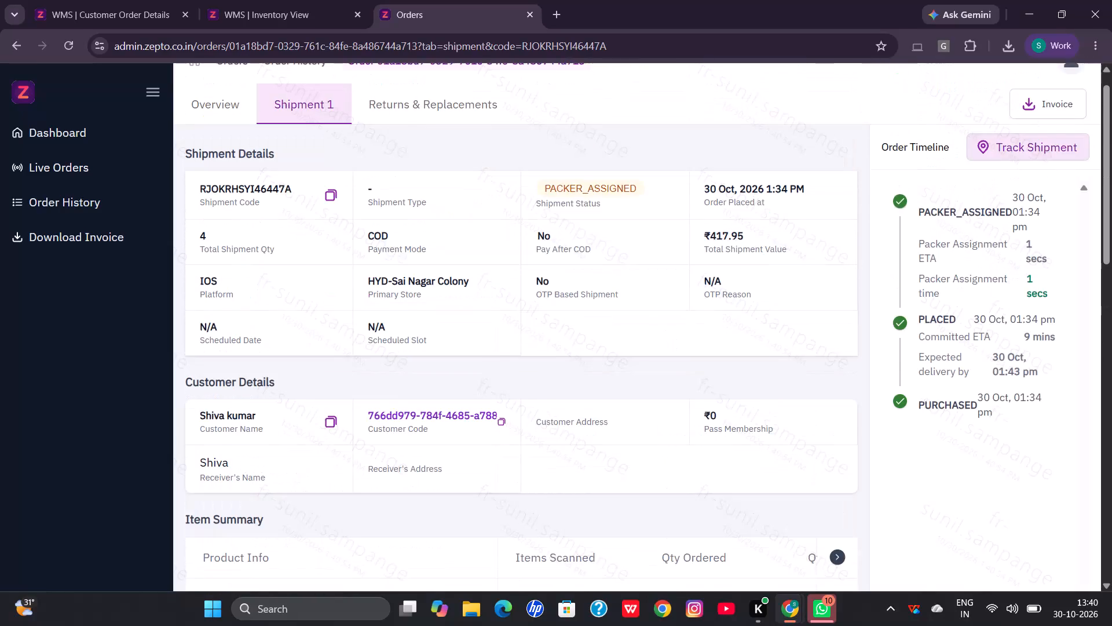
left_click(996, 184)
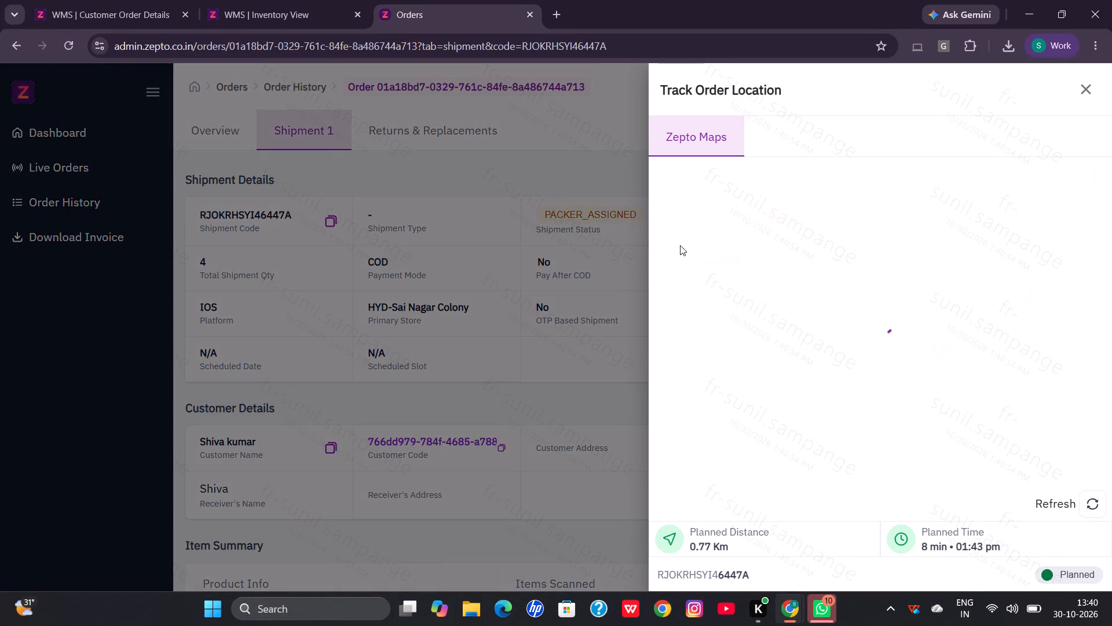
left_click(473, 276)
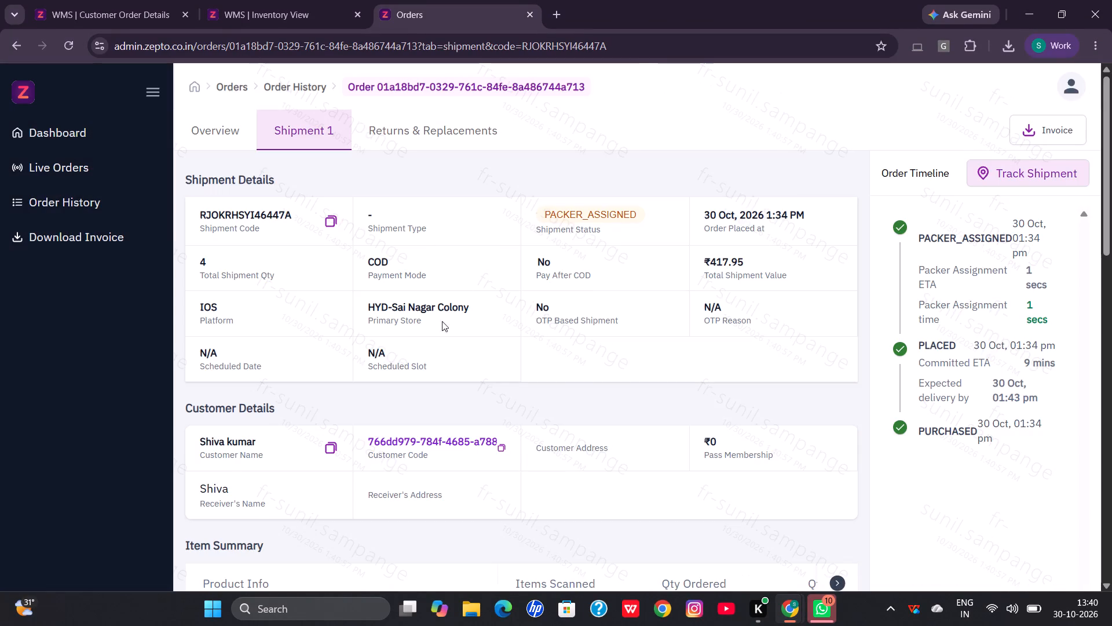
Examine the shipment's item summary, packing, bag and rider details, reloading the page to check for updates.
scroll(396, 366, "down", 3)
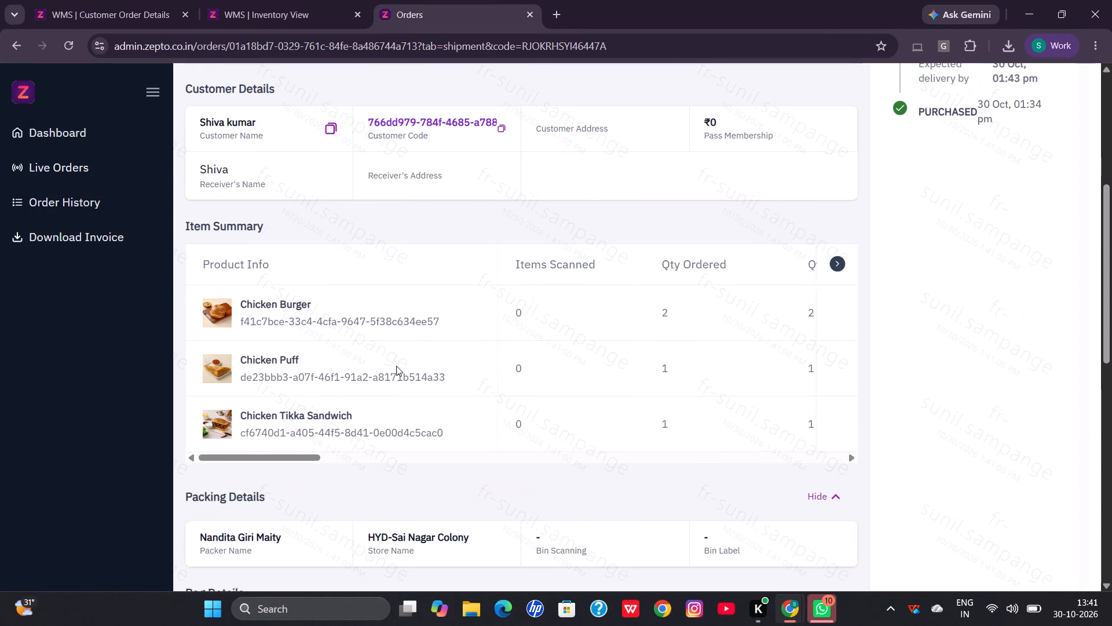
scroll(396, 366, "up", 1)
scroll(396, 366, "down", 5)
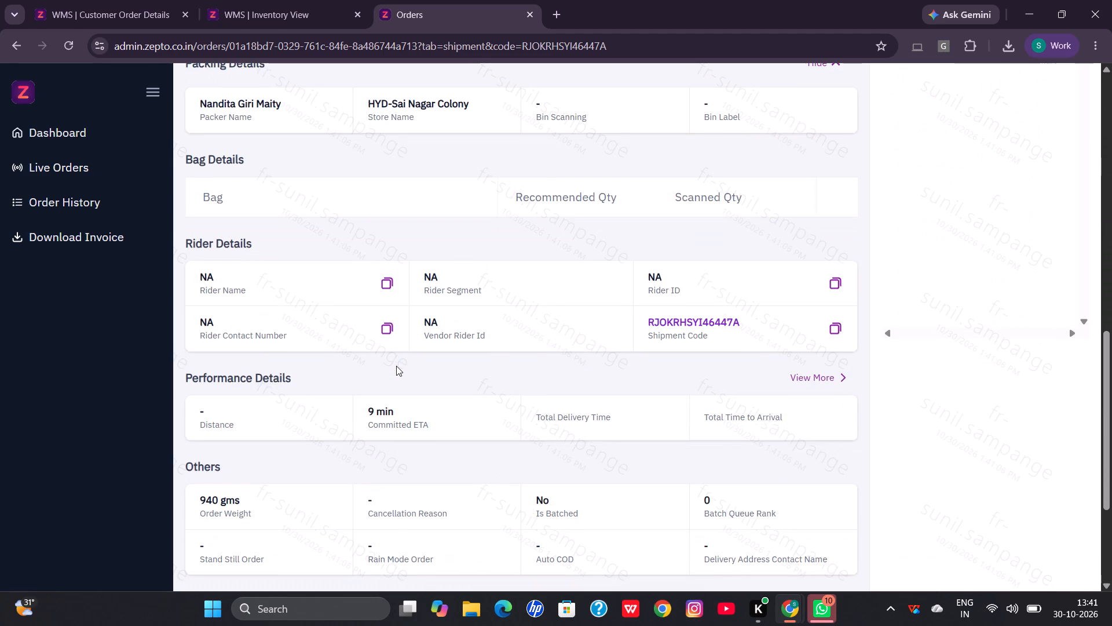
key("ctrl+r")
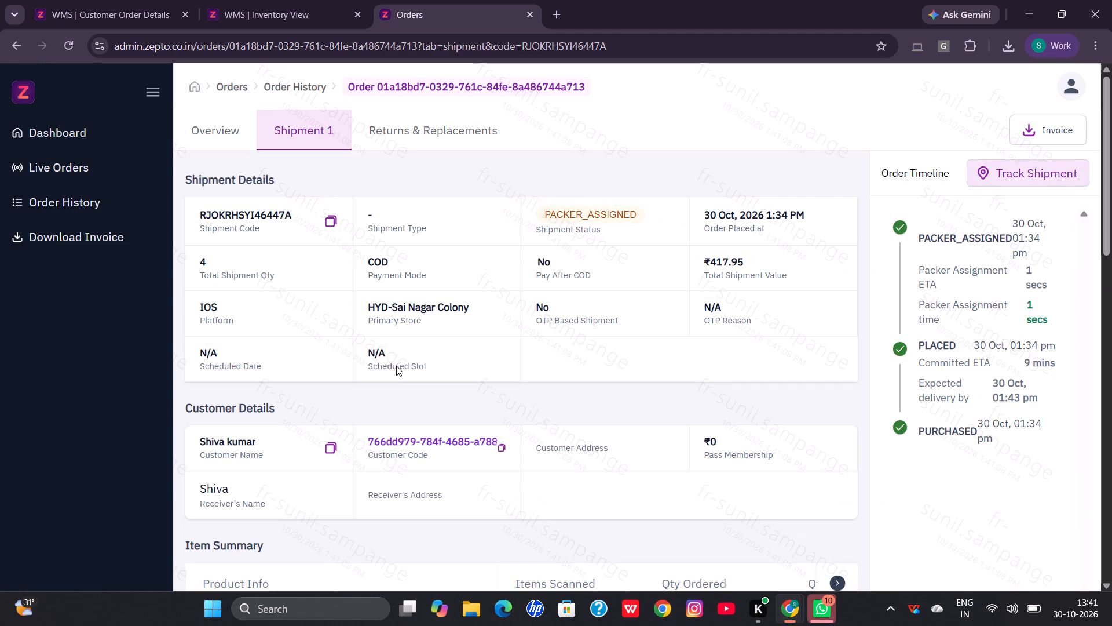
scroll(396, 366, "down", 1, "ctrl")
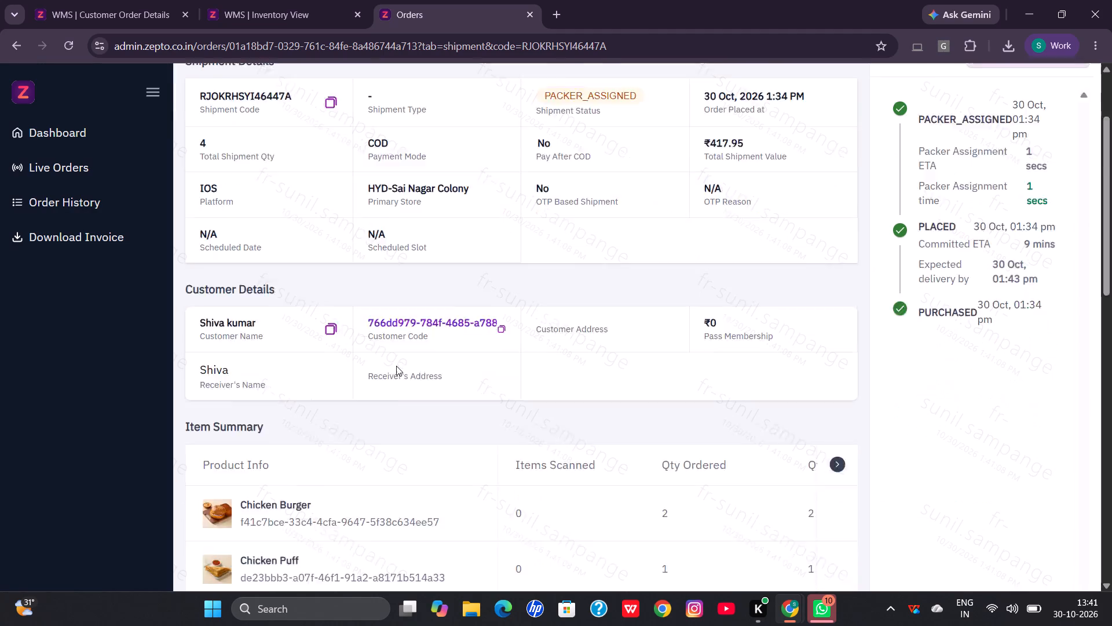
scroll(396, 366, "down", 5, "ctrl")
scroll(396, 366, "down", 1)
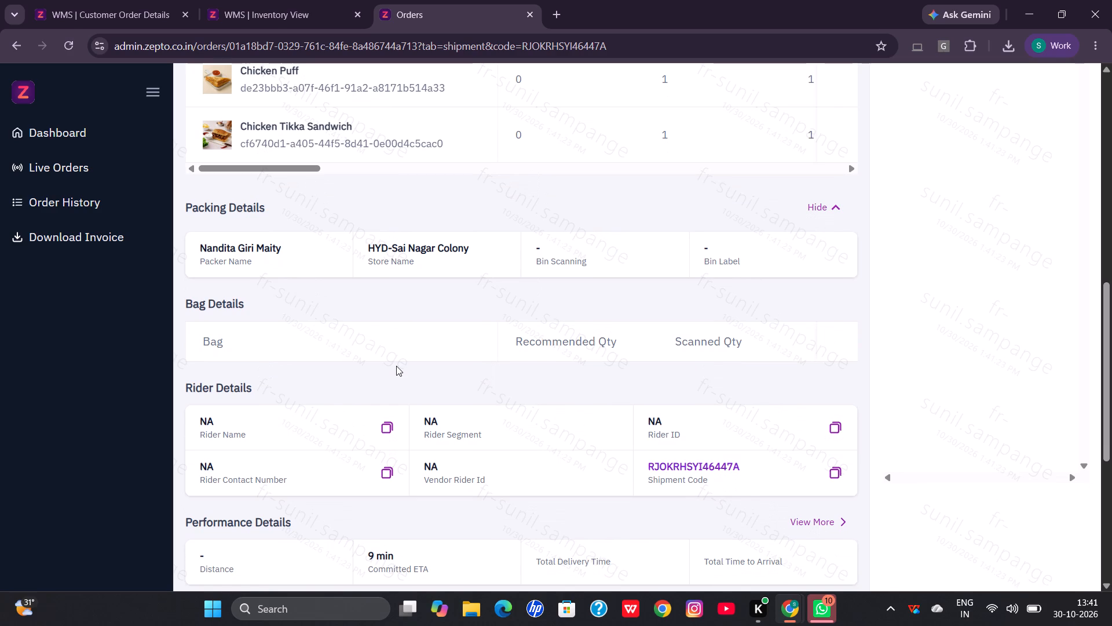
scroll(381, 428, "up", 2)
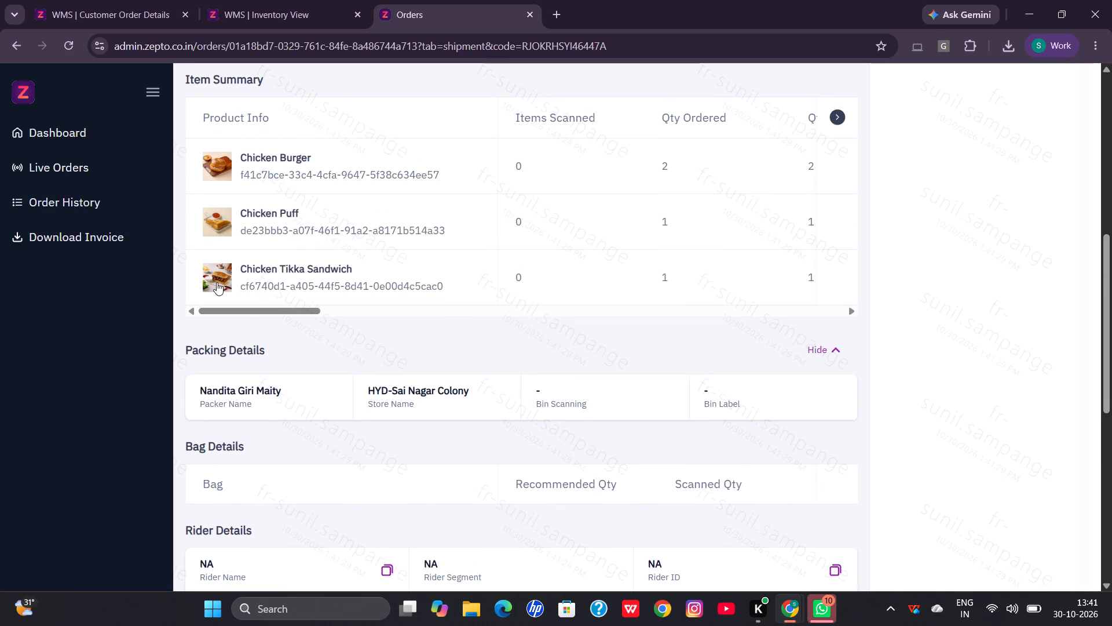
scroll(217, 282, "up", 2)
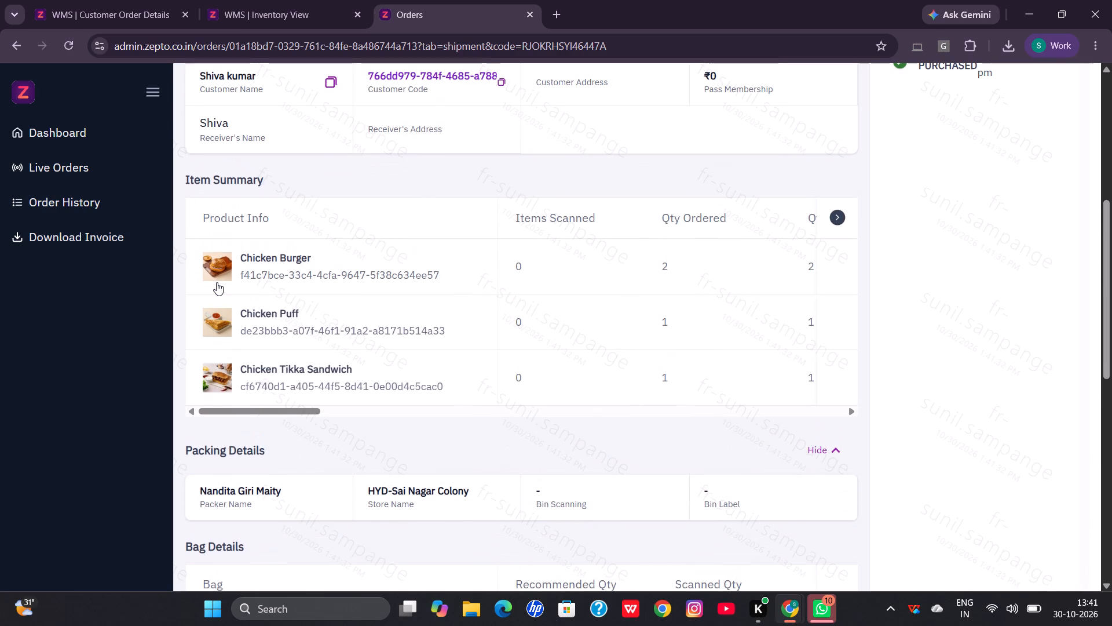
scroll(217, 282, "up", 2)
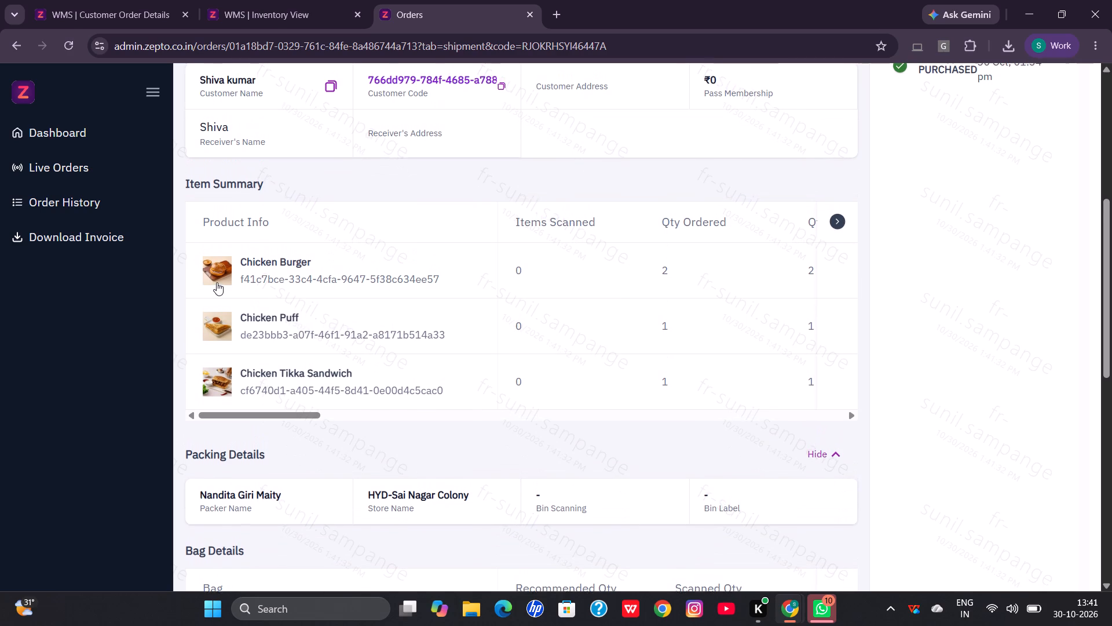
scroll(217, 282, "up", 1)
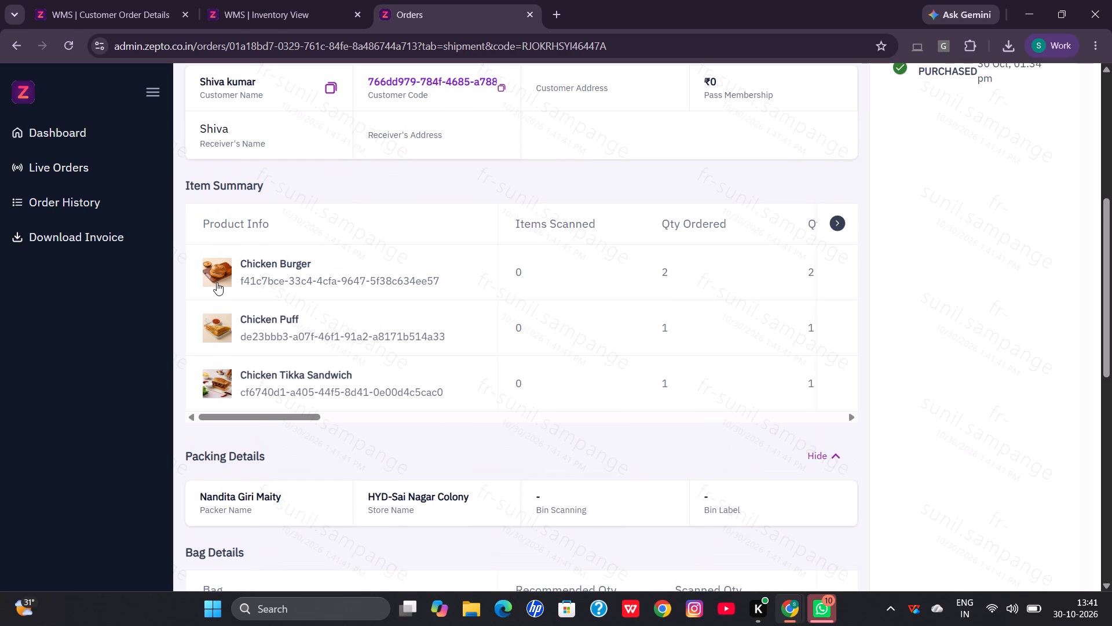
scroll(217, 282, "up", 7)
Copy Purina Felix with Tuna in Jelly's SKU code from the damage bin list and filter the SKU Transaction Log by it.
key("ctrl+Tab")
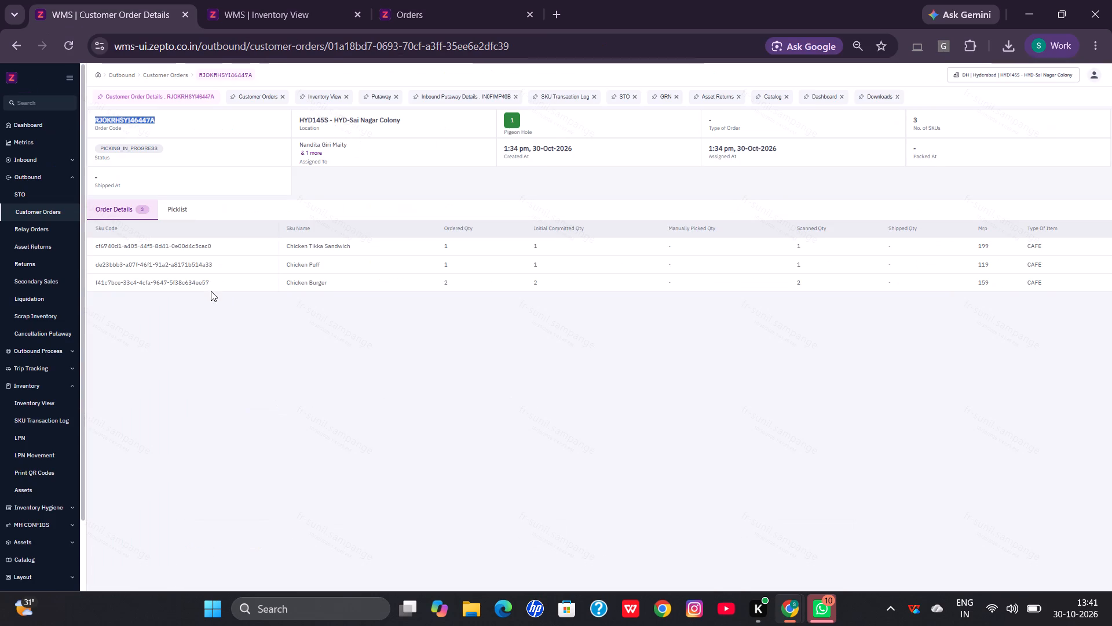
key("ctrl+Tab")
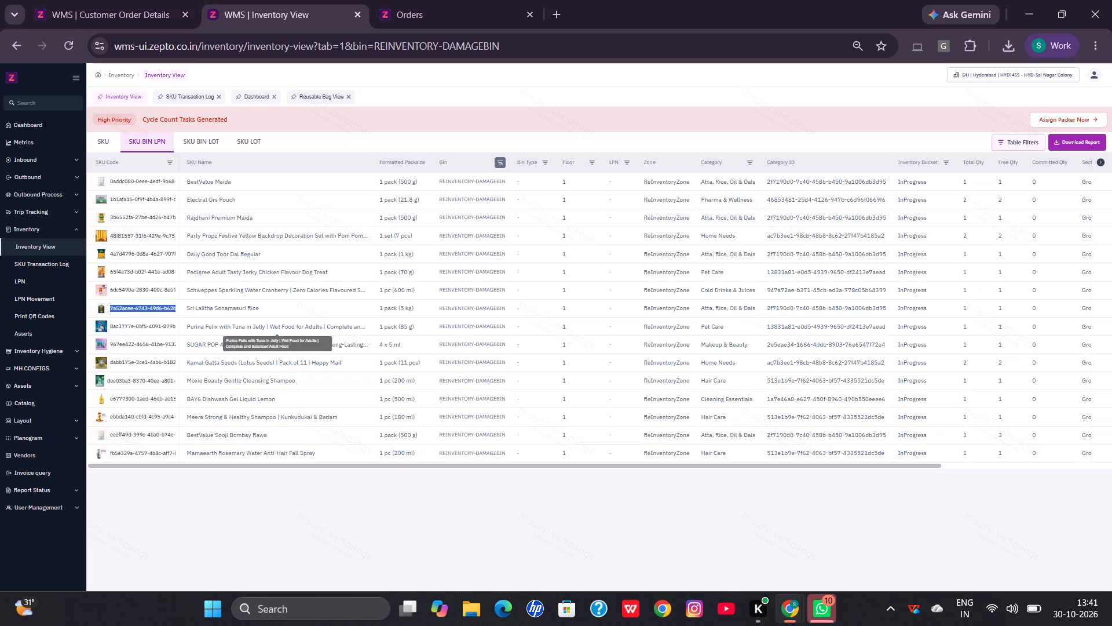
triple_click(132, 320)
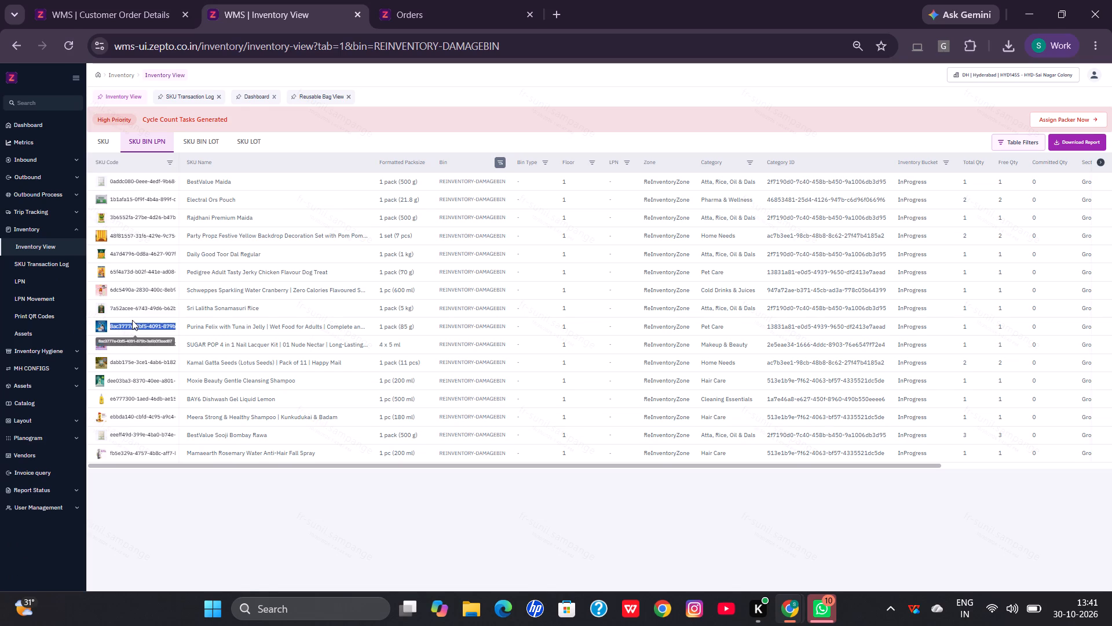
key("ctrl+c")
key("ctrl+Tab")
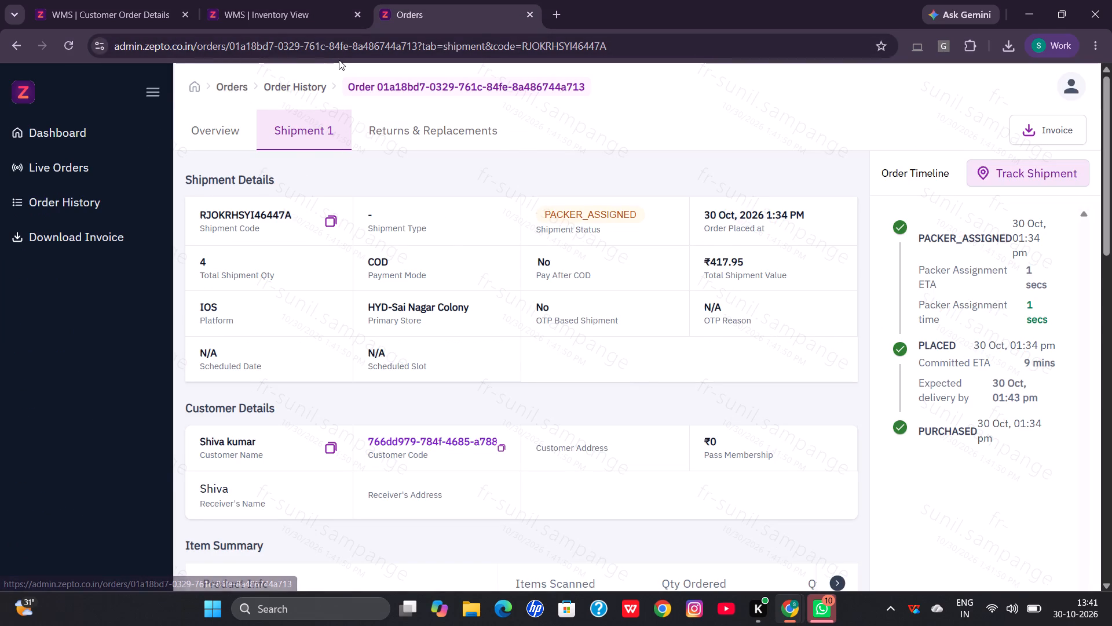
key("ctrl+Tab")
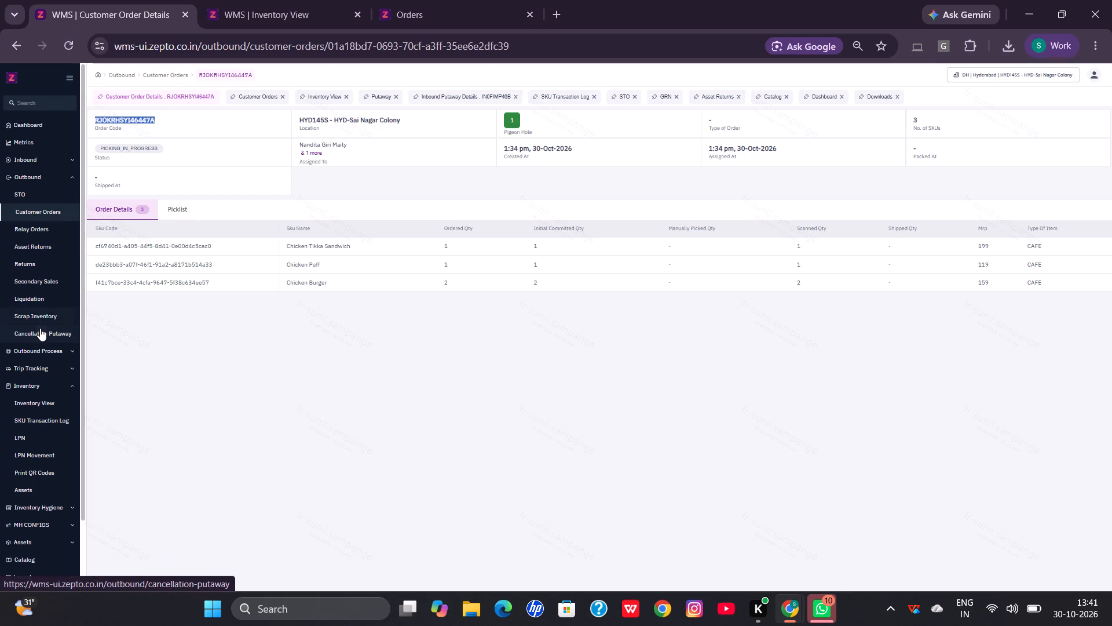
left_click(41, 413)
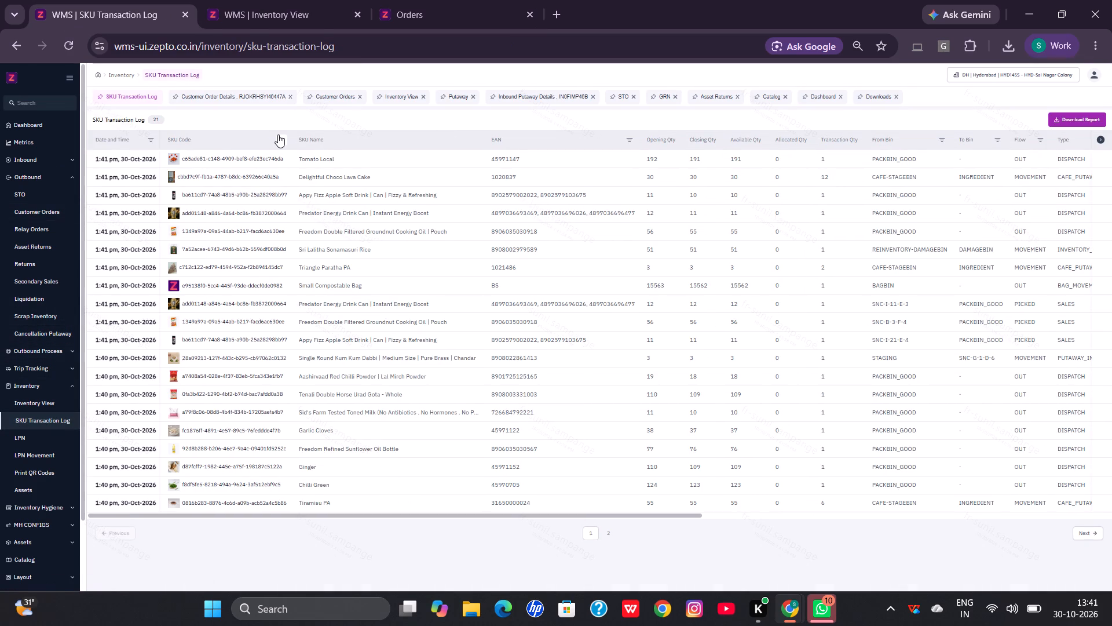
left_click(278, 134)
key("ctrl+v")
key("ctrl+period")
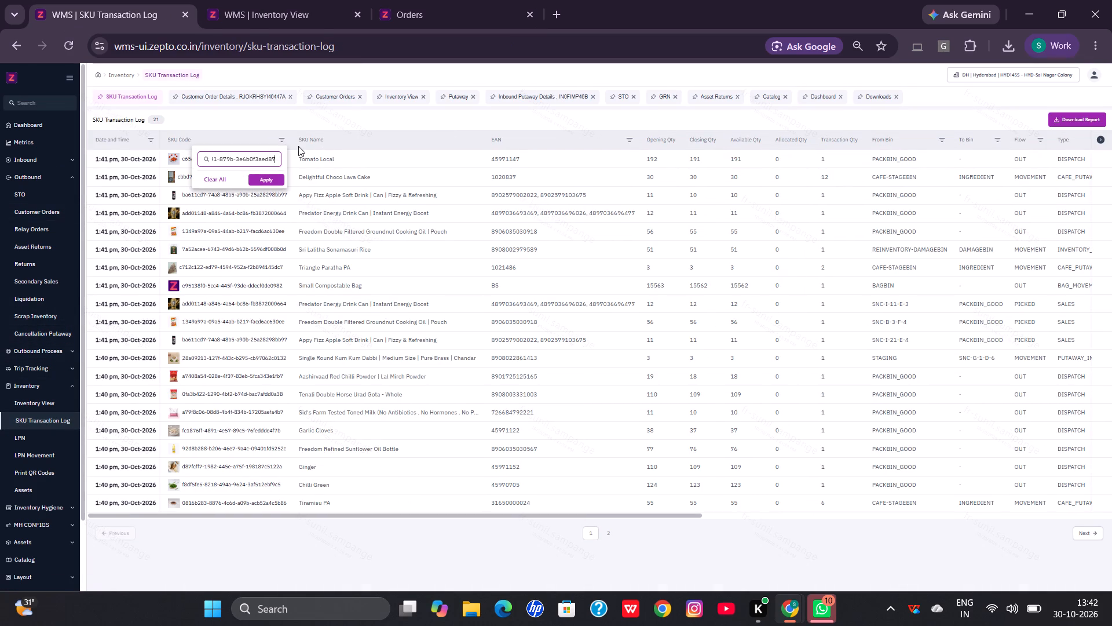
key("Return")
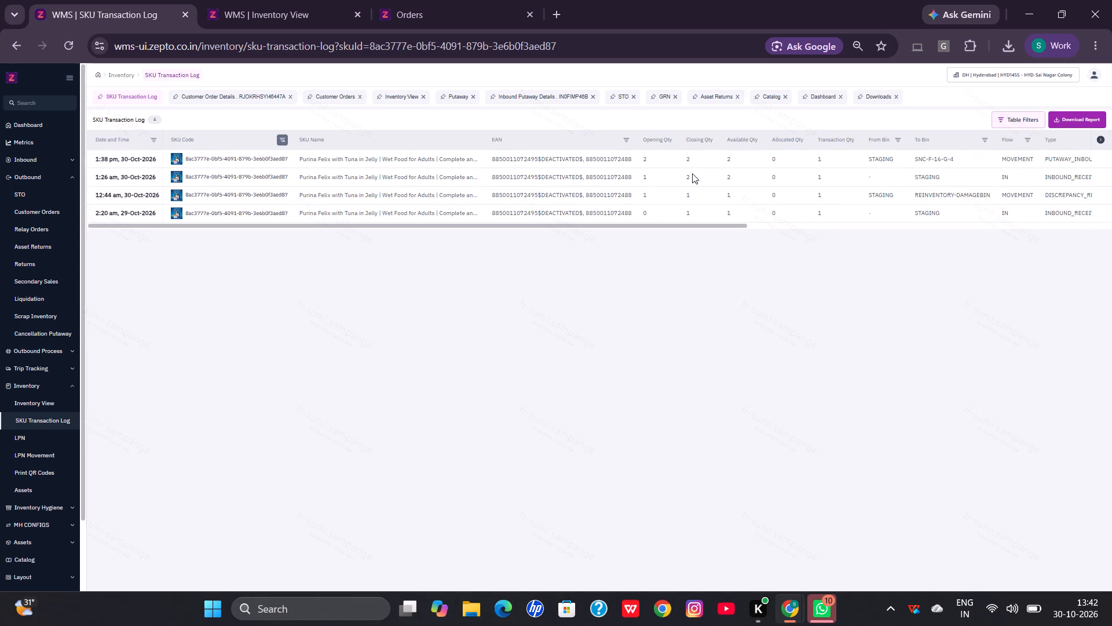
double_click(598, 169)
key("ctrl+c")
right_click(557, 279)
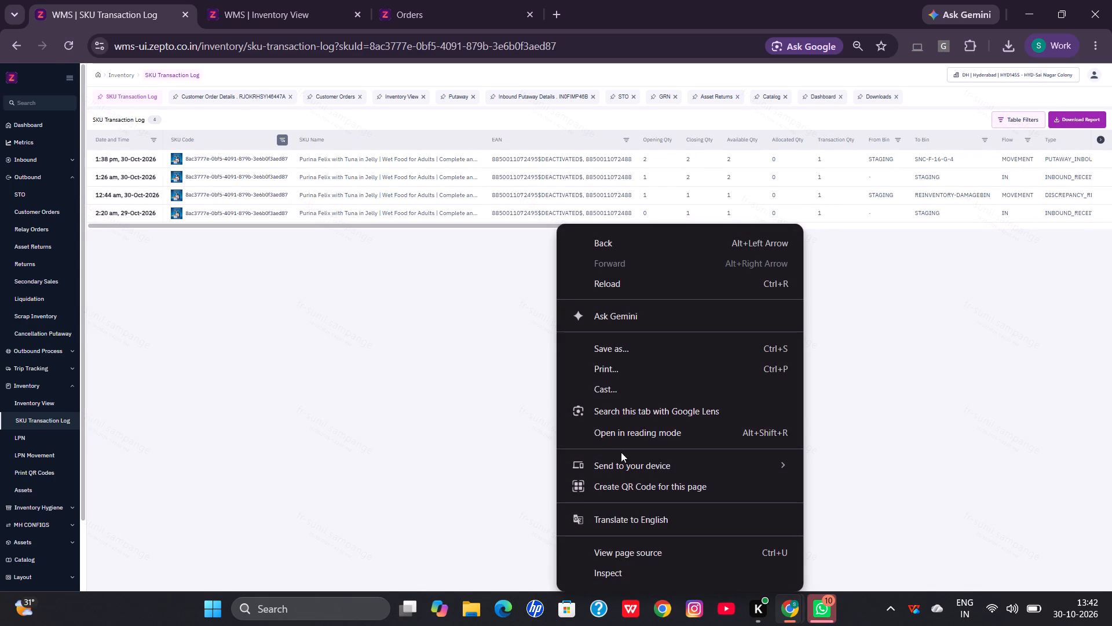
left_click(645, 489)
key("ctrl+v")
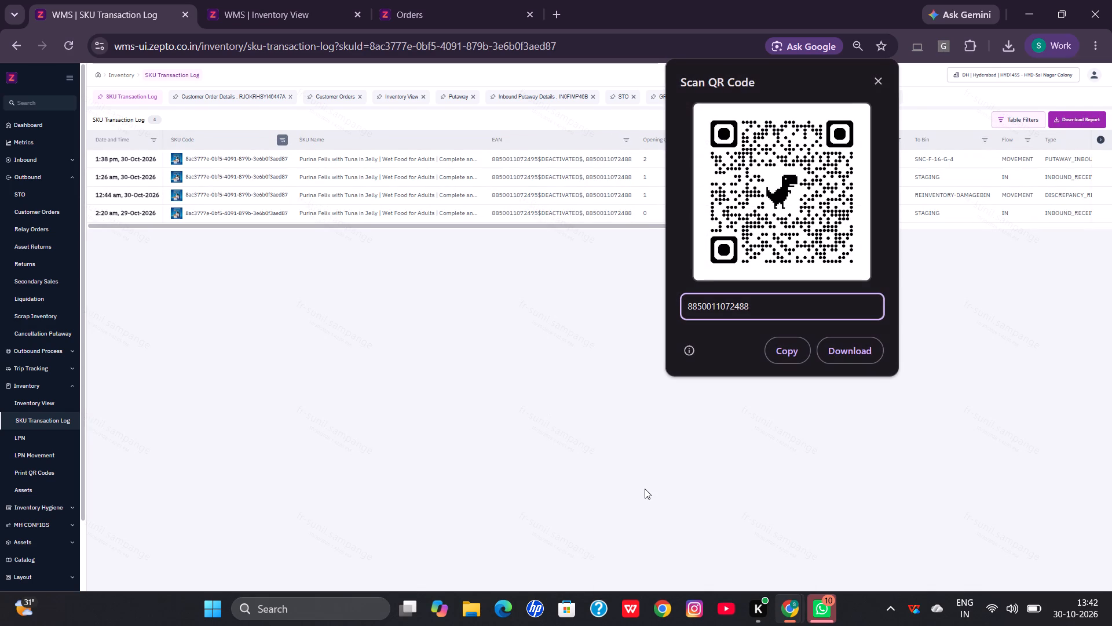
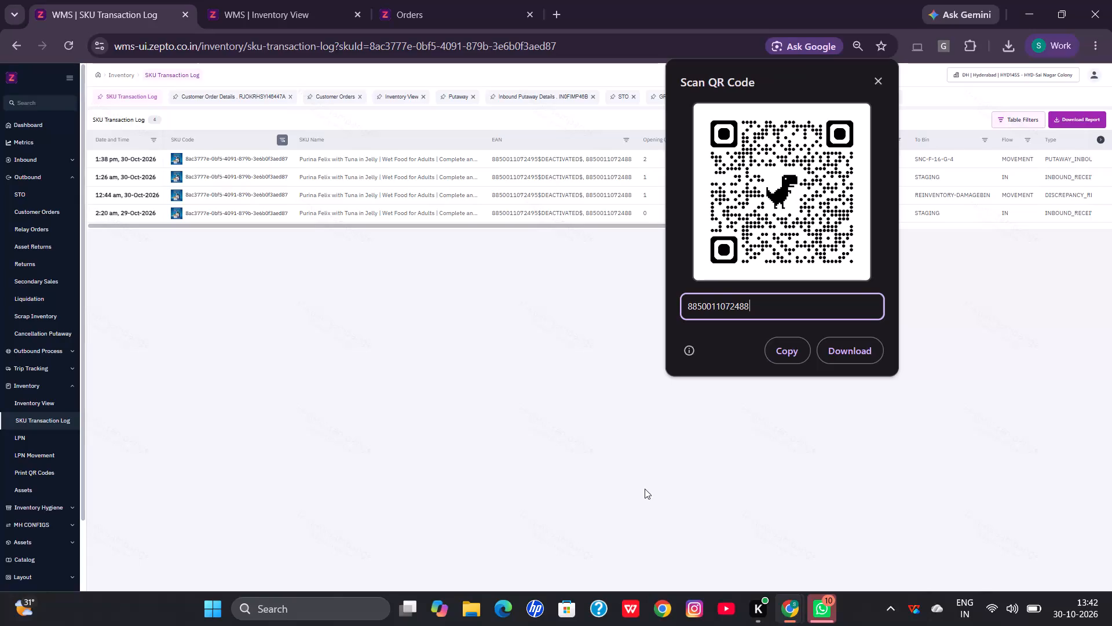
Generate a QR code containing the bin name FESTIVE_BIN.
type("FESTIVE")
key("shift+underscore")
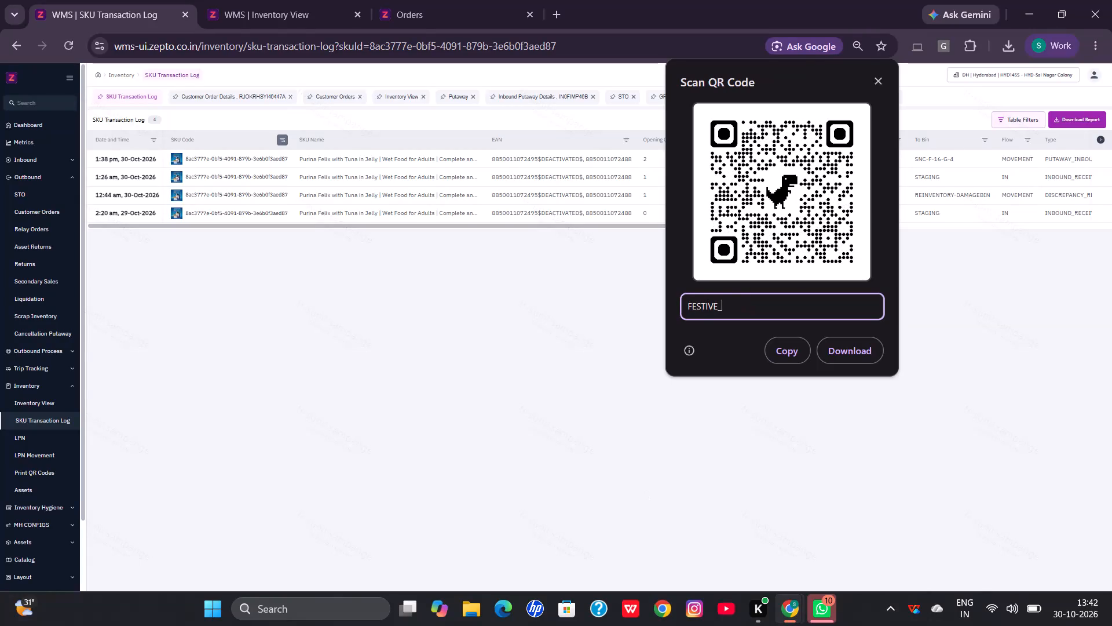
type("BIN")
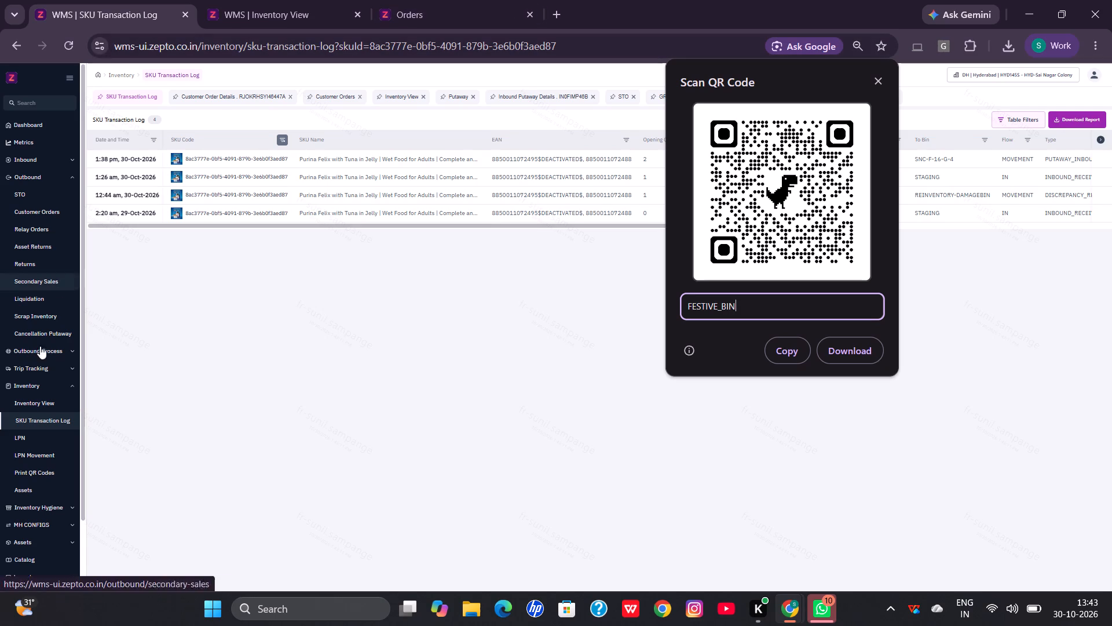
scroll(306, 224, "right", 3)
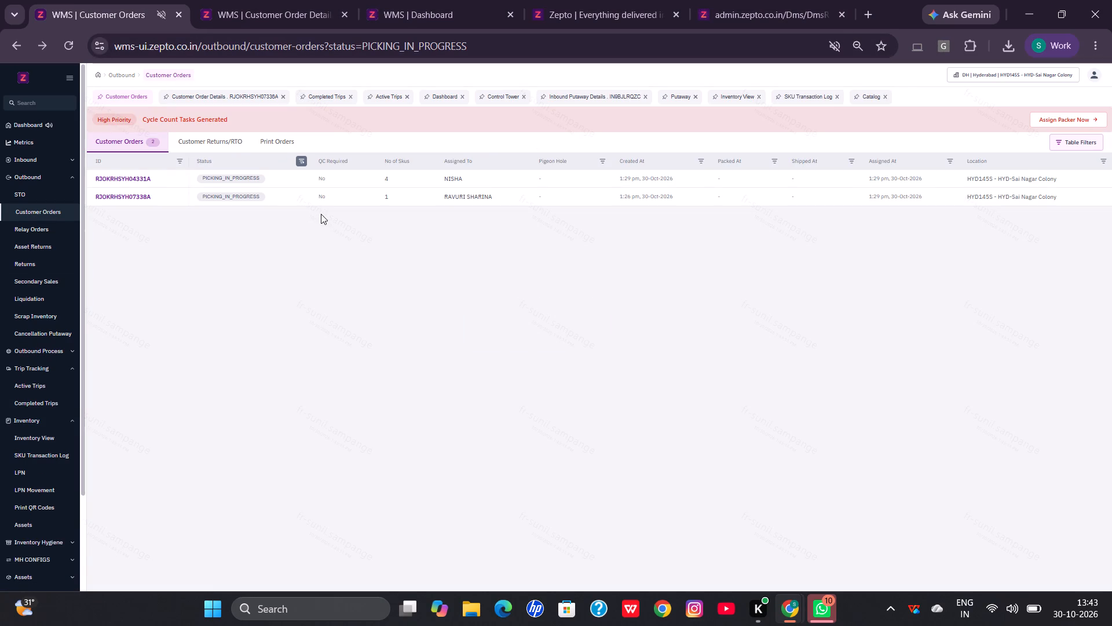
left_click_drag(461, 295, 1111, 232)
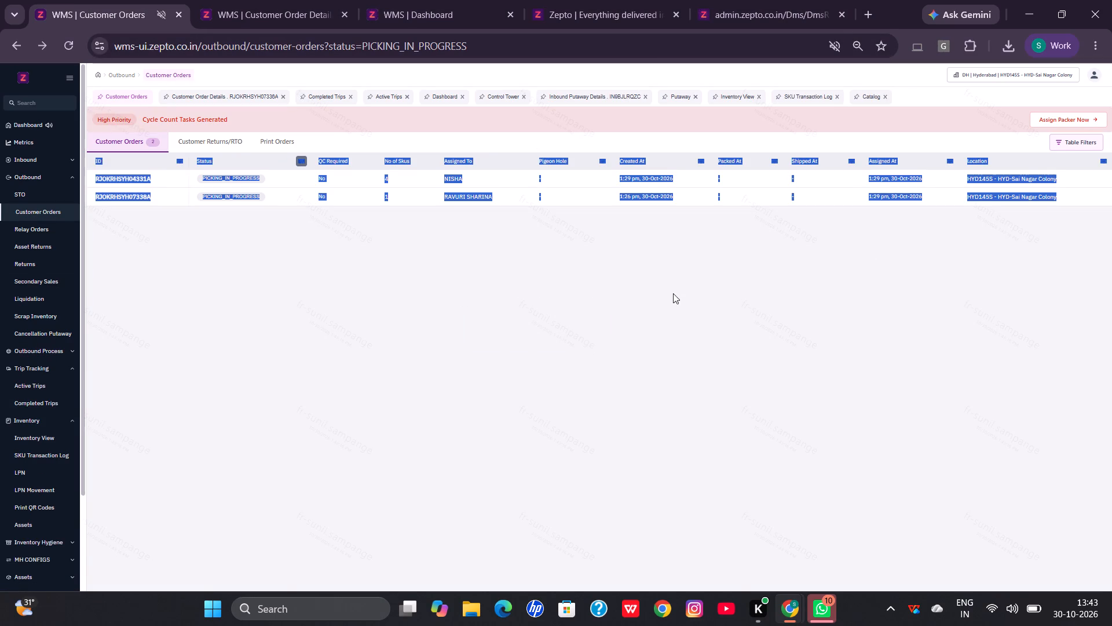
left_click(65, 463)
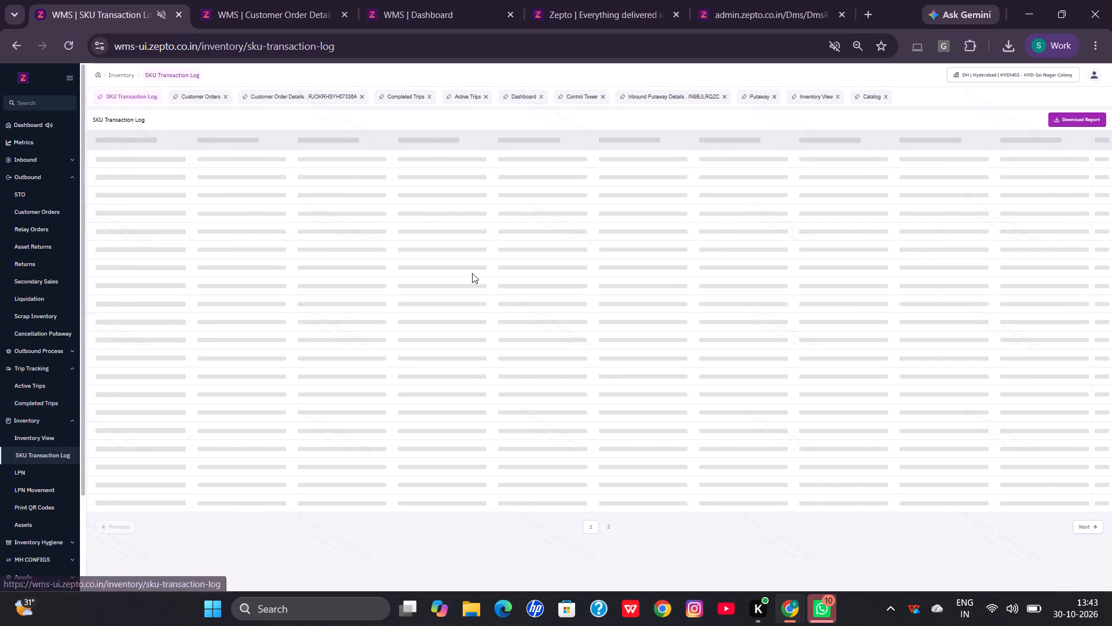
left_click(615, 137)
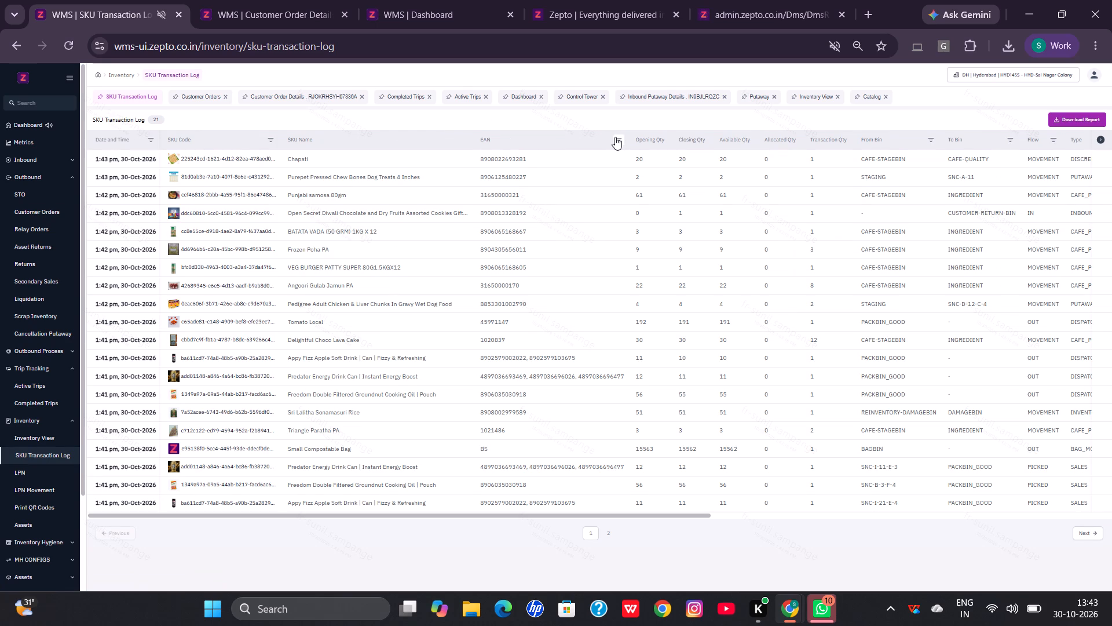
key("e")
key("BackSpace")
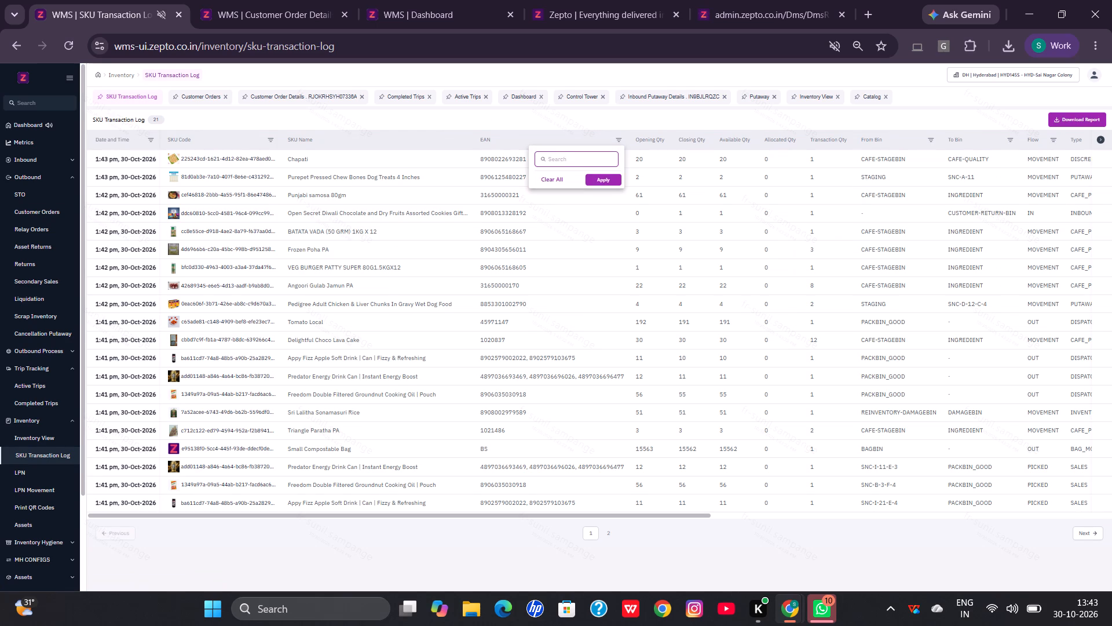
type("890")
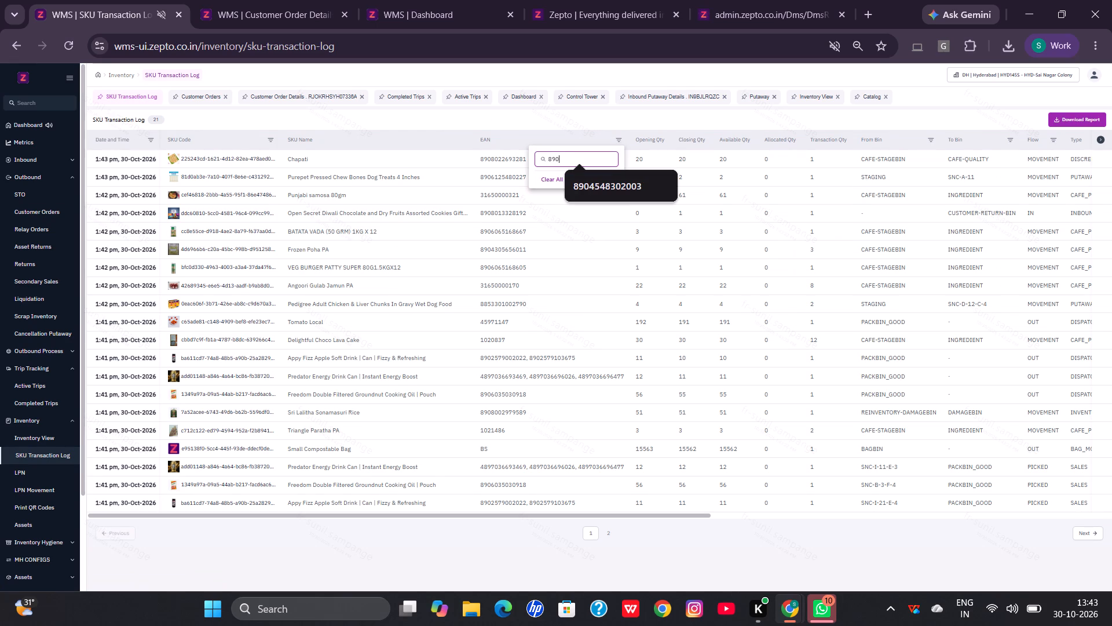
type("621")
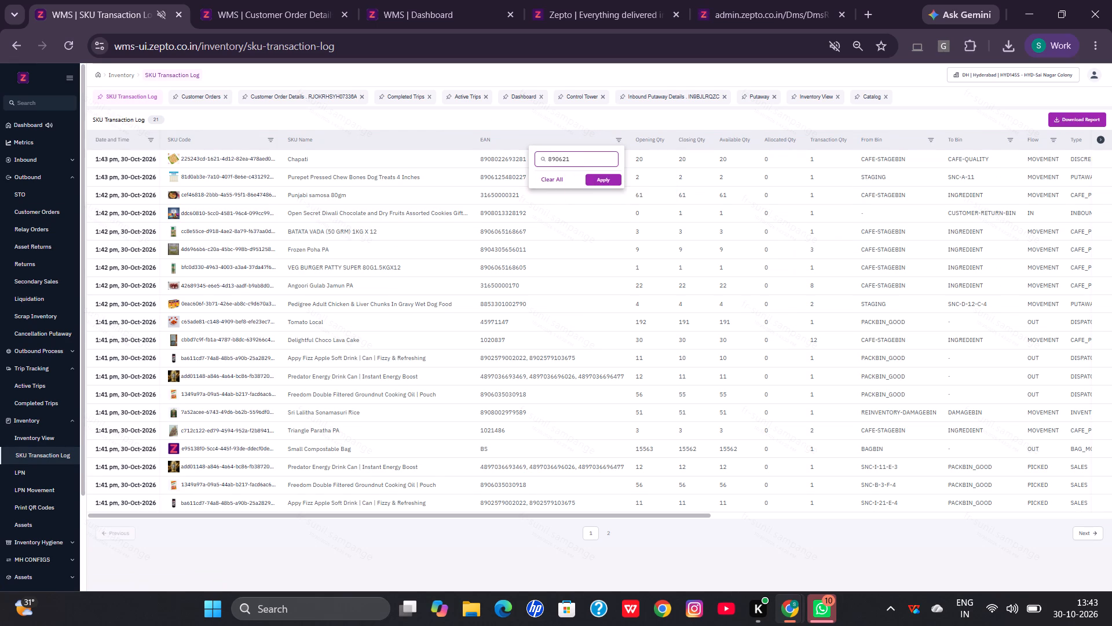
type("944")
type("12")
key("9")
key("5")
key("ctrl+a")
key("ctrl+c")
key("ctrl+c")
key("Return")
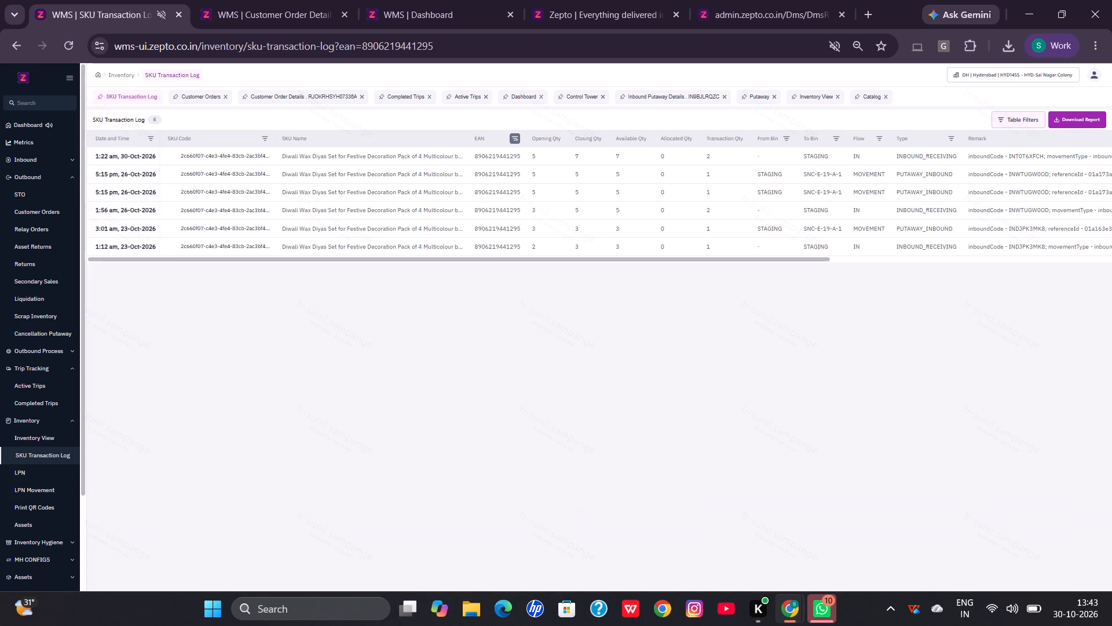
Copy the Diwali Wax Diyas' putaway bin code, SNC-E-19-A-1, and generate a QR code containing it.
triple_click(825, 189)
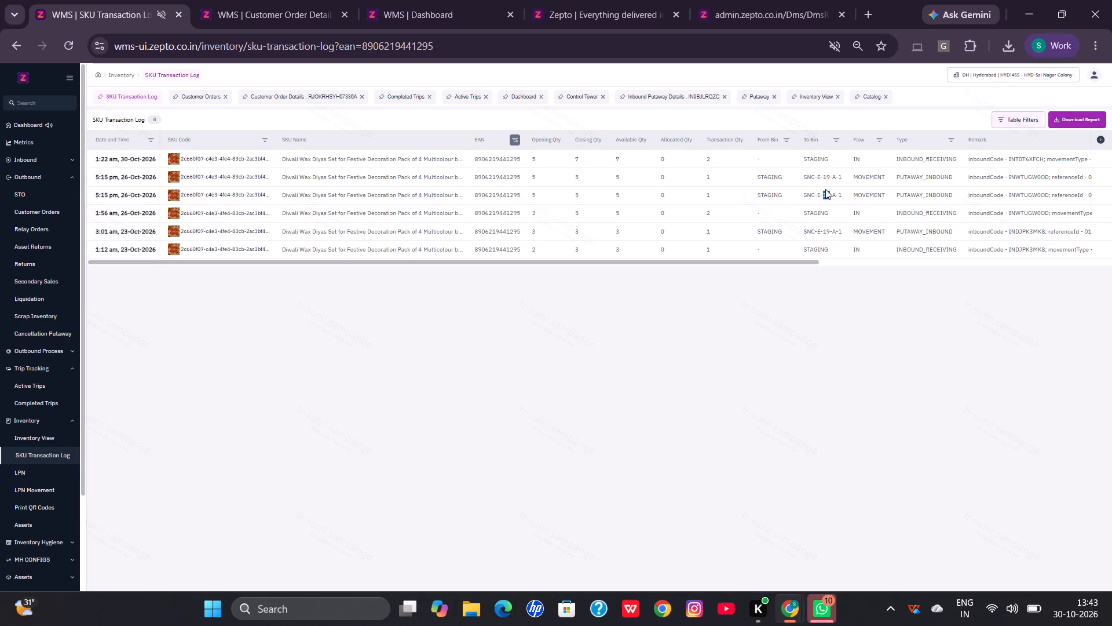
key("ctrl+c")
right_click(684, 276)
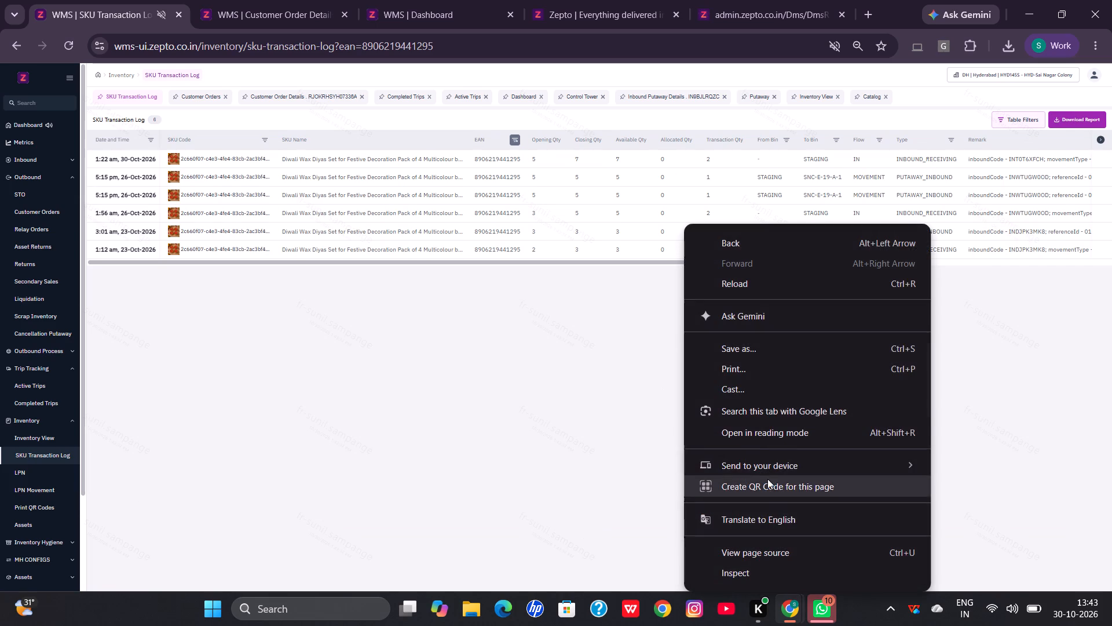
left_click(767, 490)
key("ctrl+v")
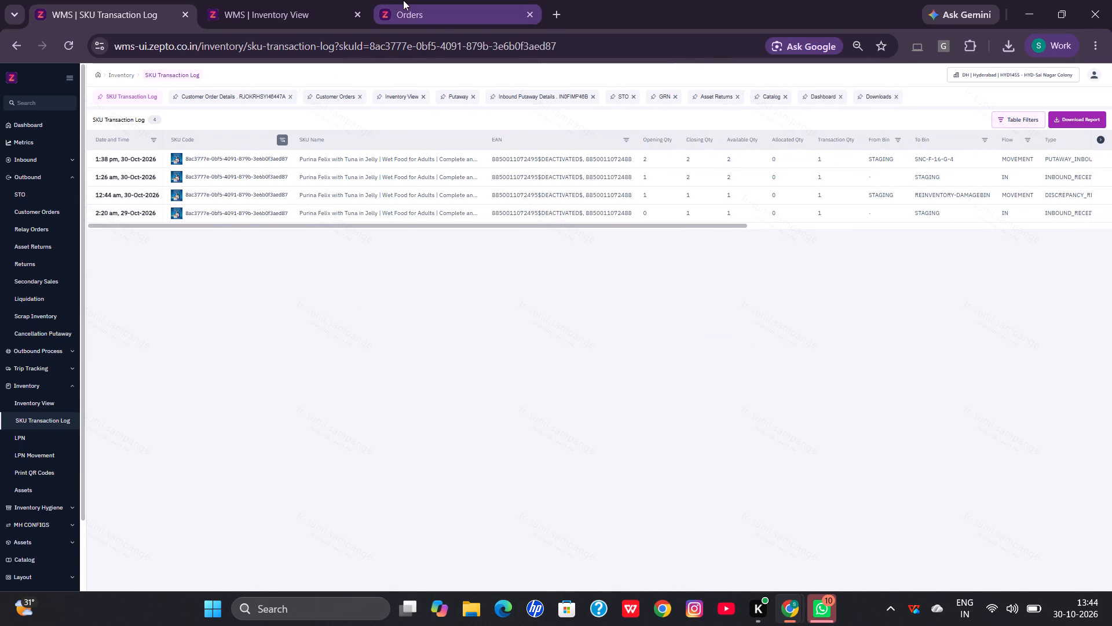
left_click(403, 0)
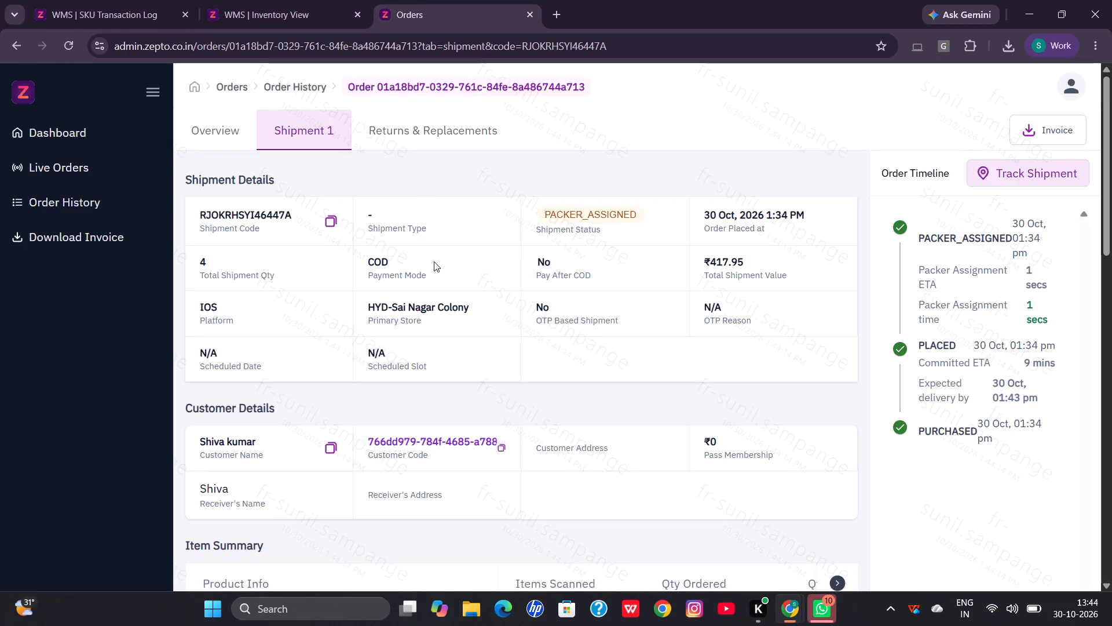
scroll(434, 261, "up", 1)
key("ctrl+r")
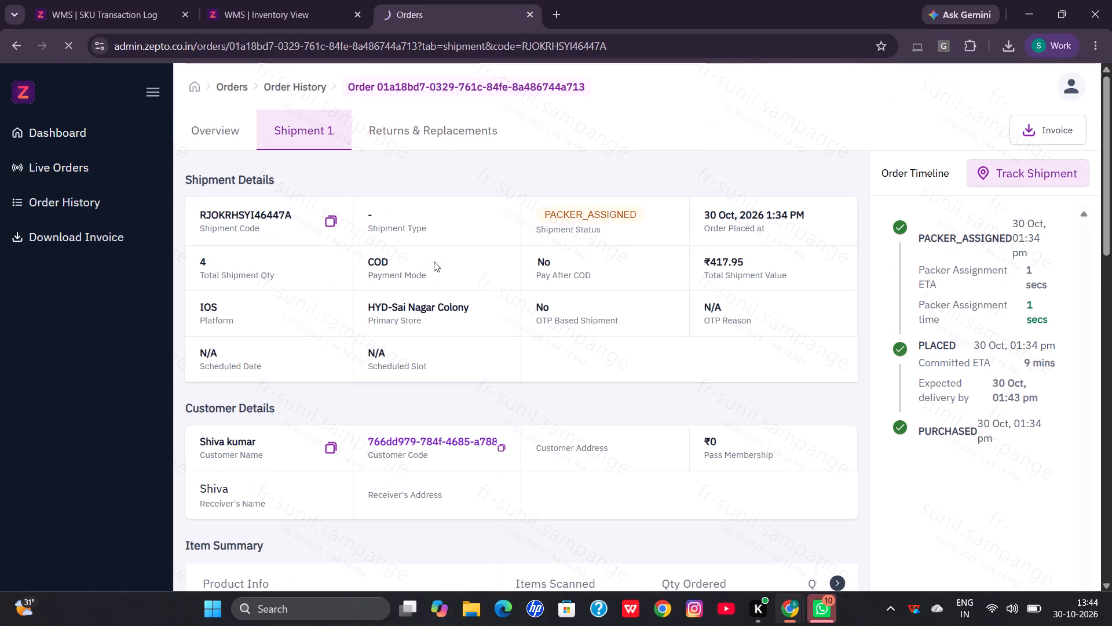
scroll(536, 405, "down", 2)
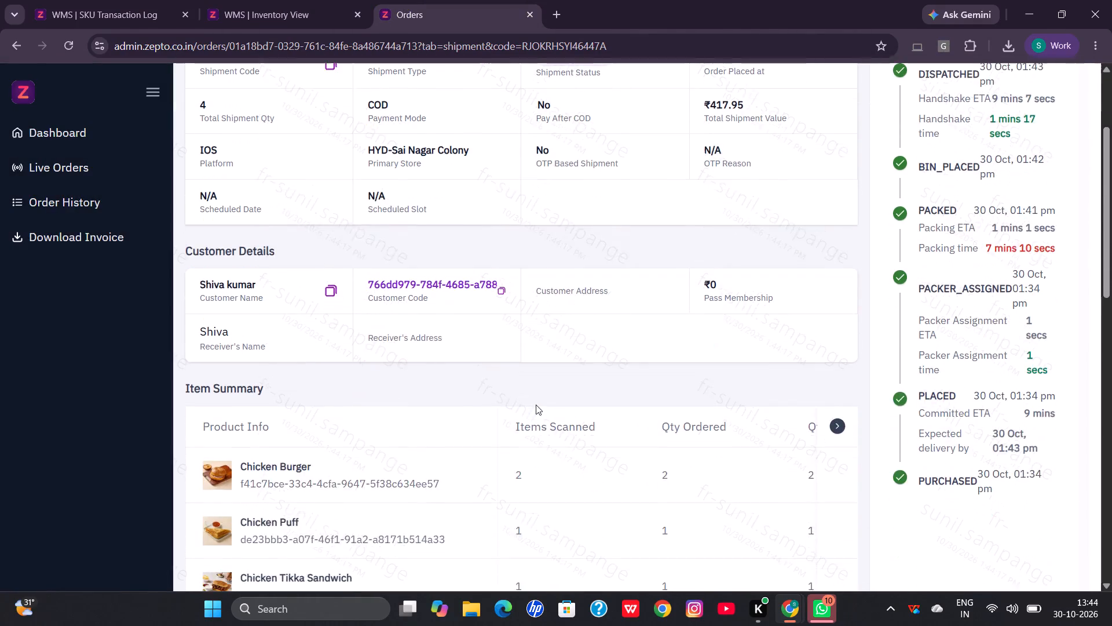
scroll(536, 405, "down", 4)
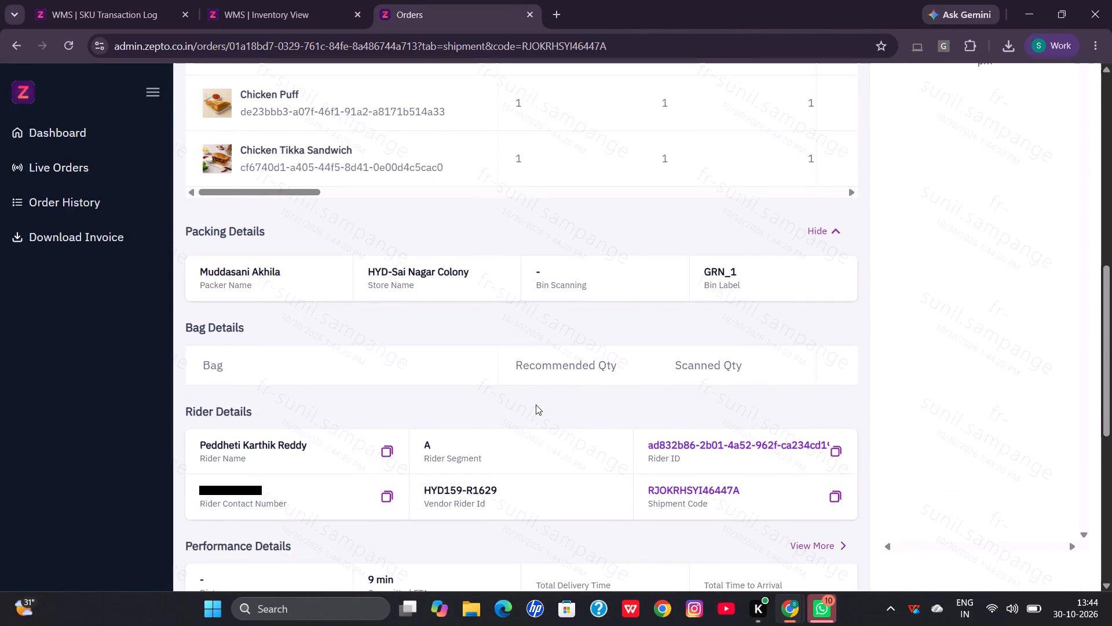
scroll(536, 405, "down", 1)
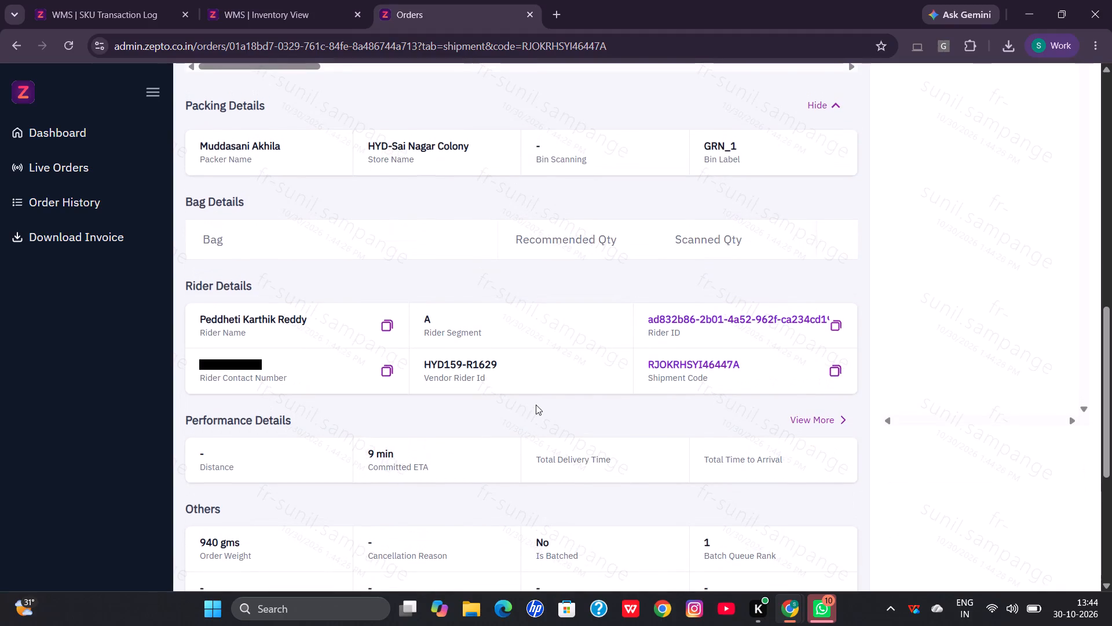
scroll(536, 405, "up", 4)
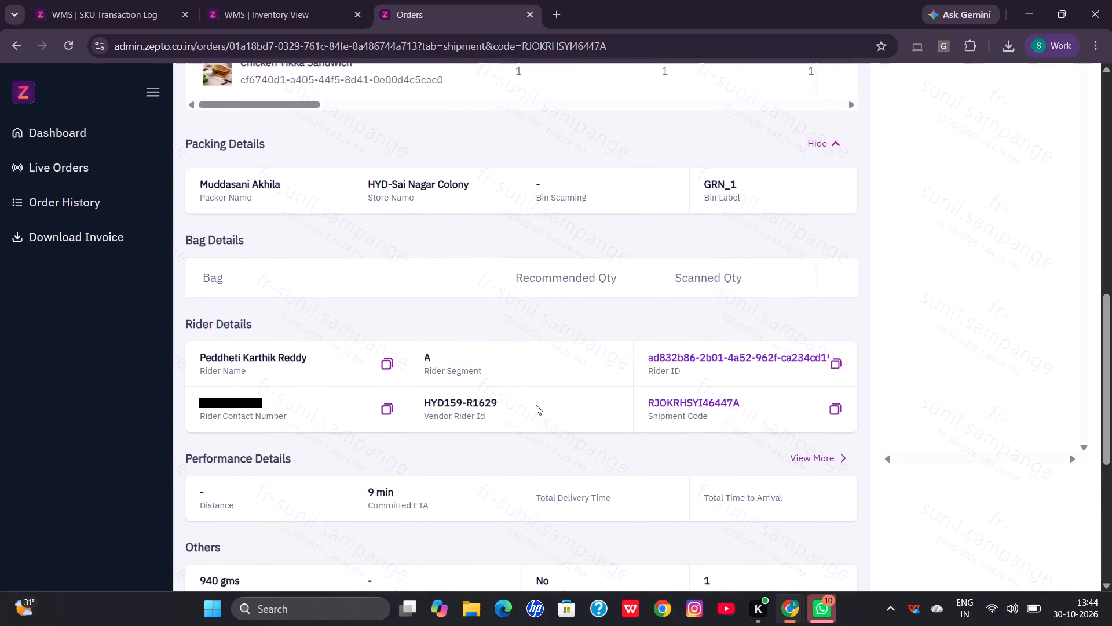
scroll(536, 405, "up", 8)
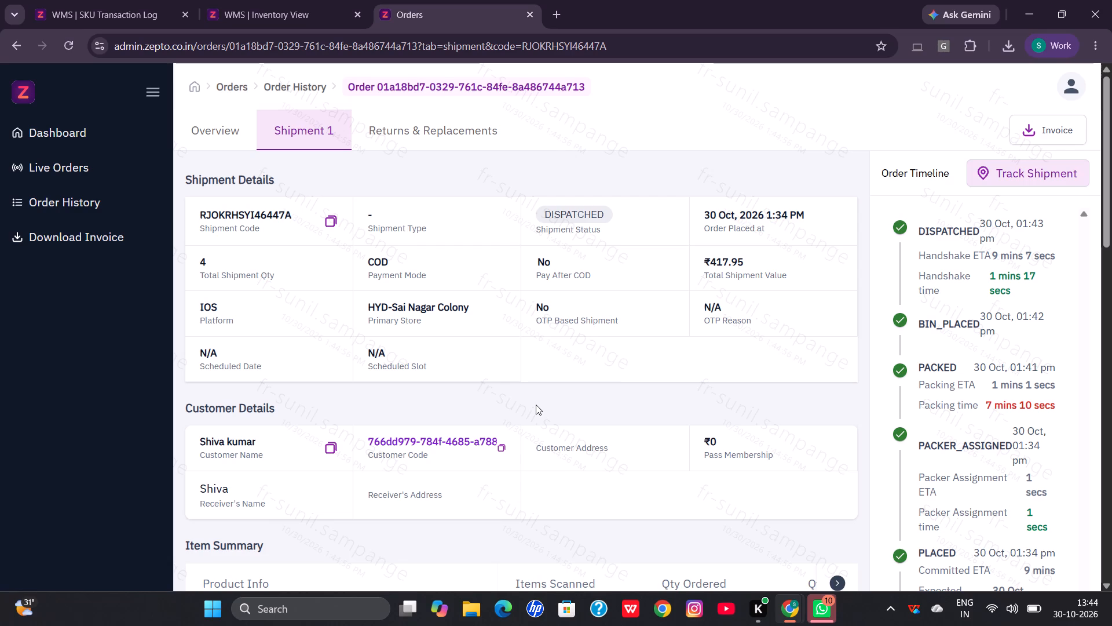
left_click(294, 0)
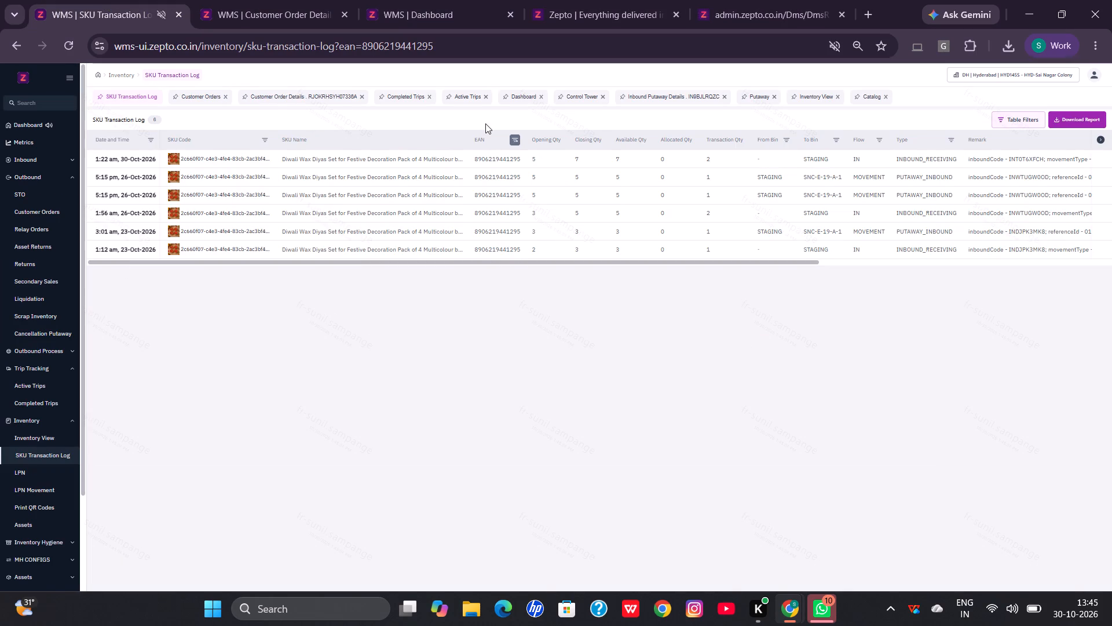
left_click(515, 136)
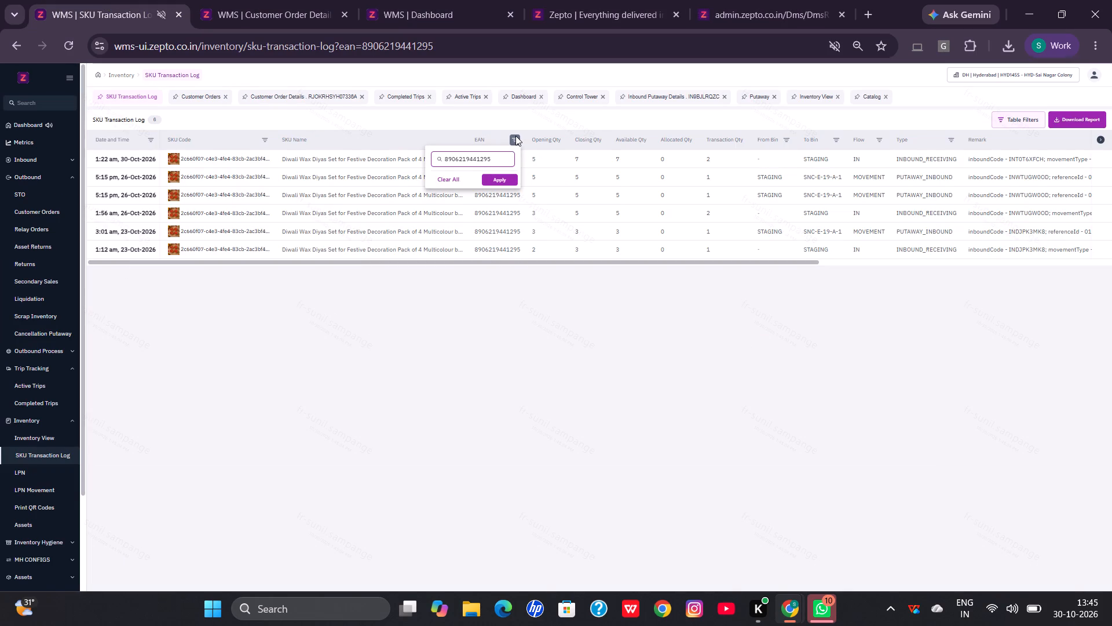
key("ctrl+a")
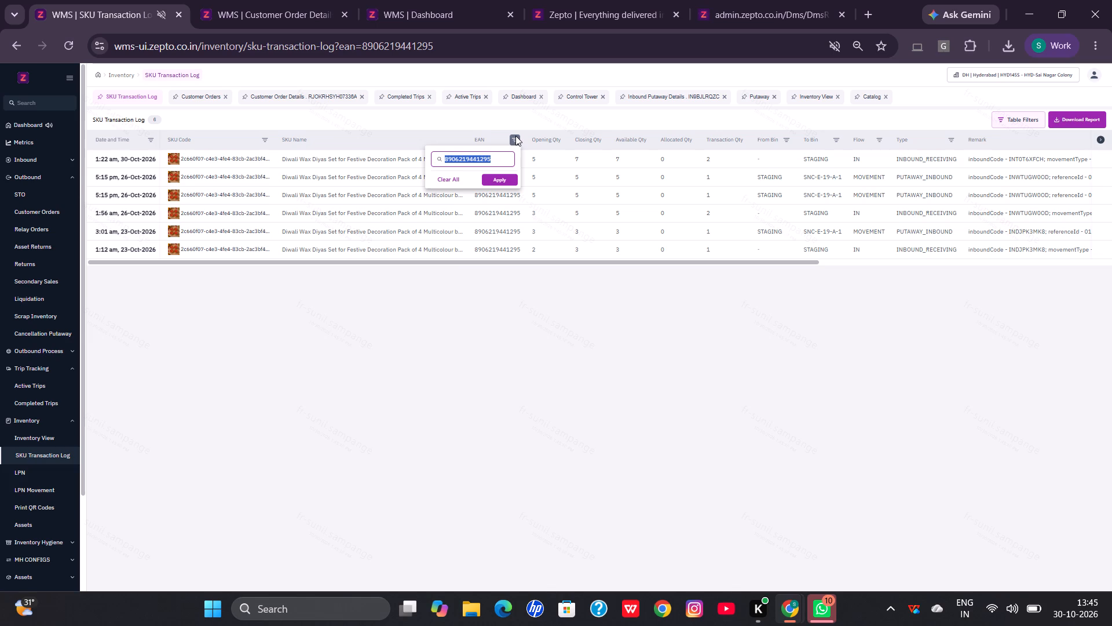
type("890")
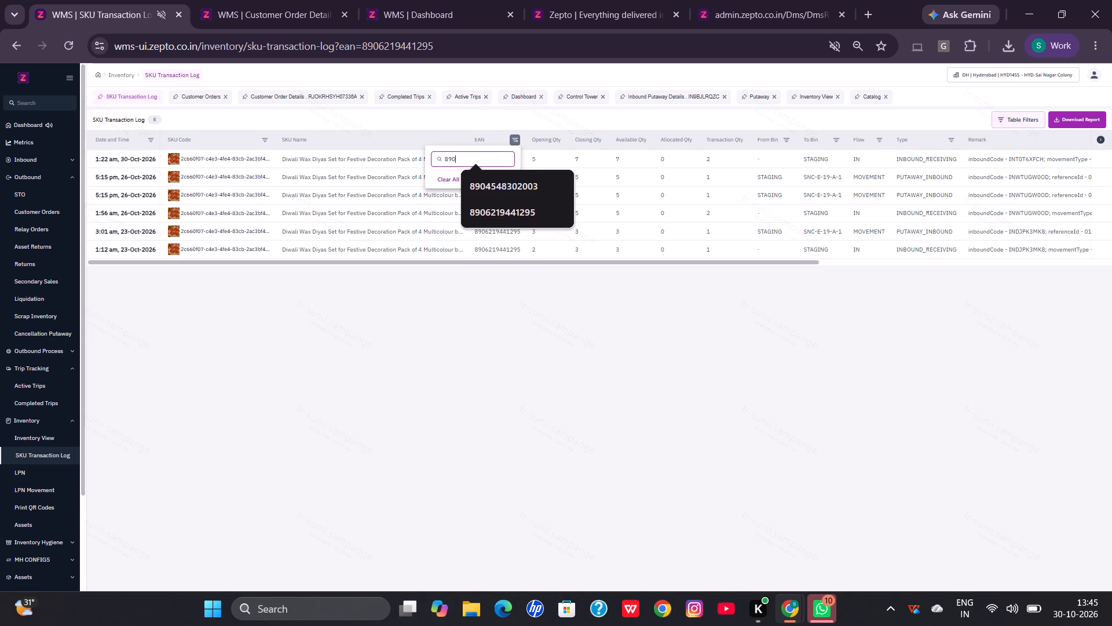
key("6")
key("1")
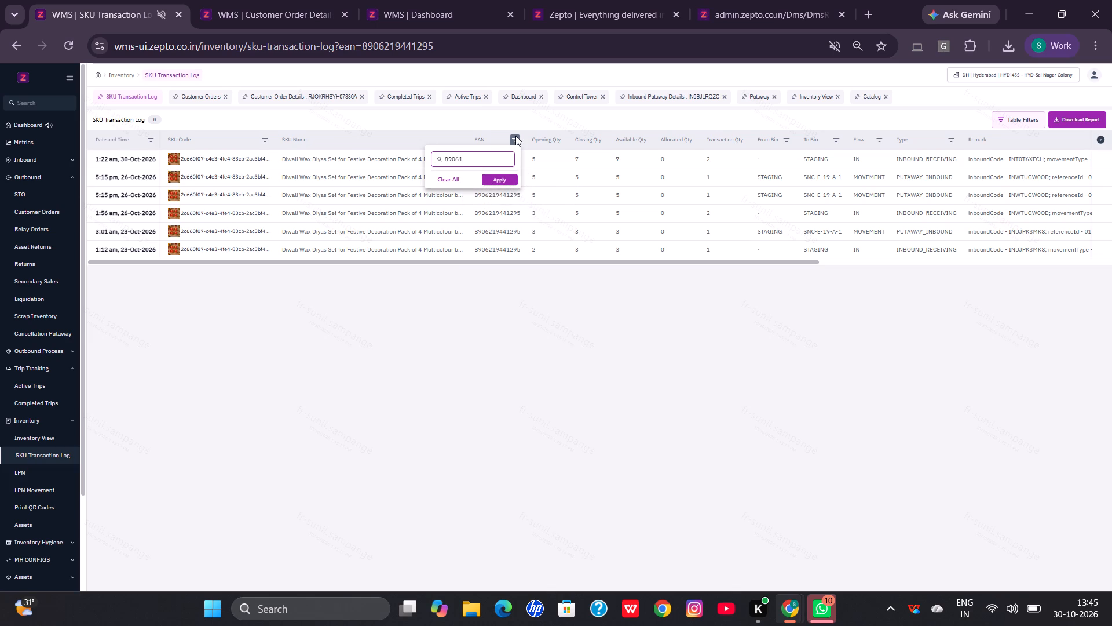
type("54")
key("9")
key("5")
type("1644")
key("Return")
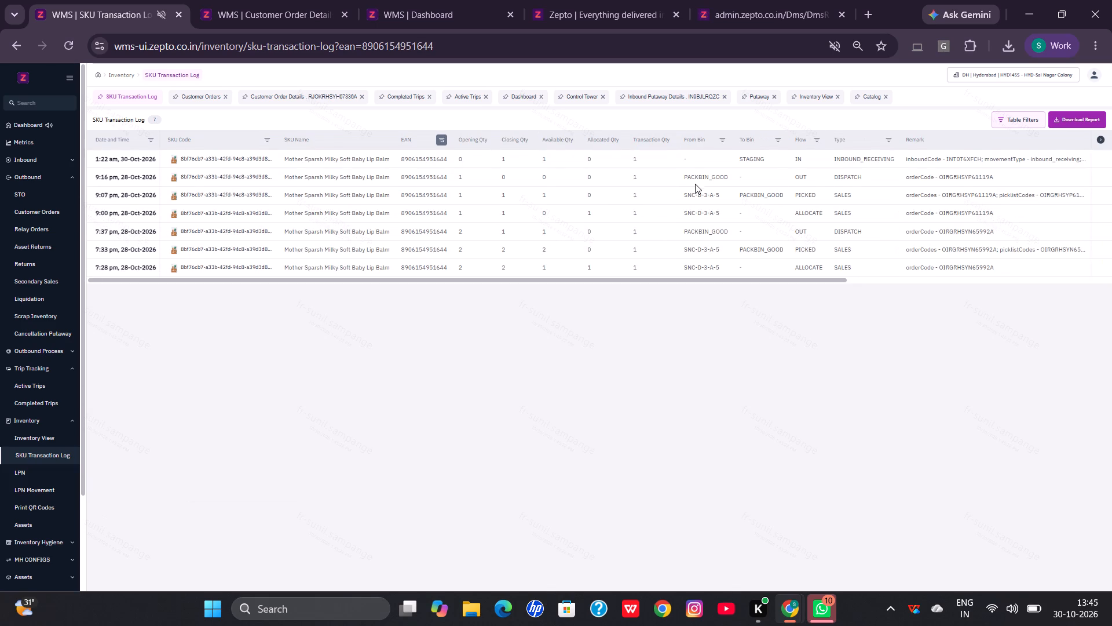
left_click_drag(695, 188, 689, 282)
left_click(411, 341)
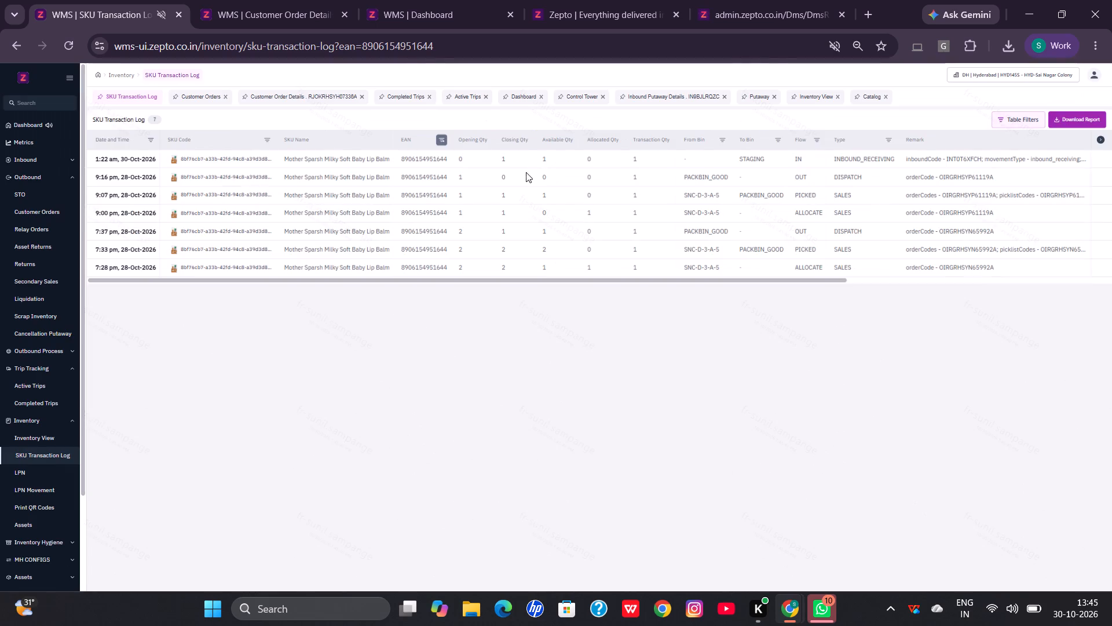
Filter the SKU Transaction Log by EAN 77731272 and look over the item's movements.
left_click(437, 142)
key("ctrl+a")
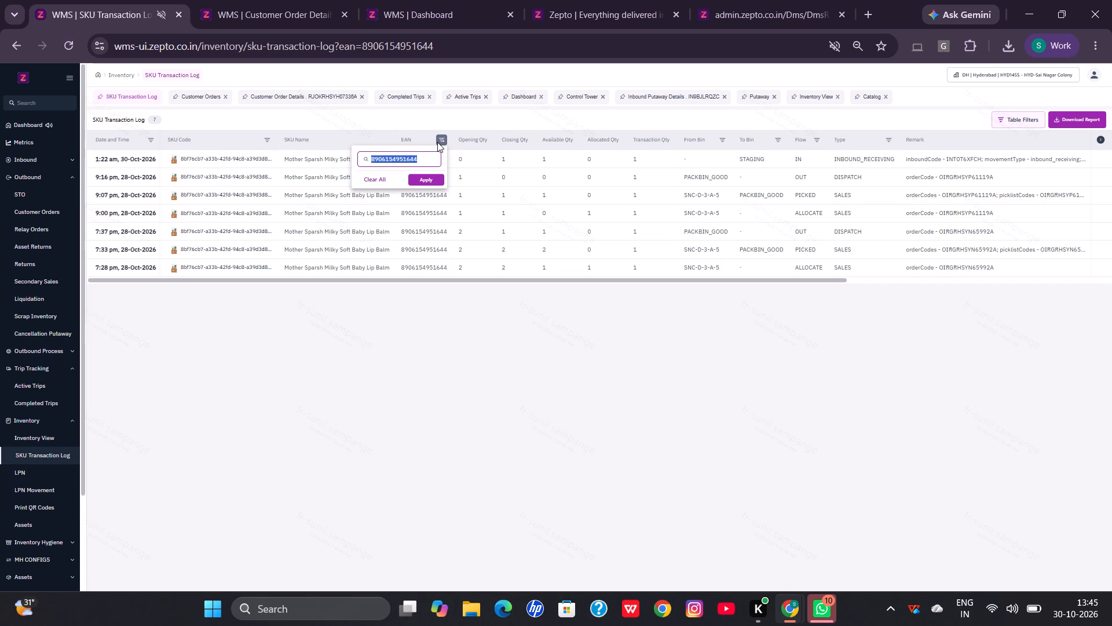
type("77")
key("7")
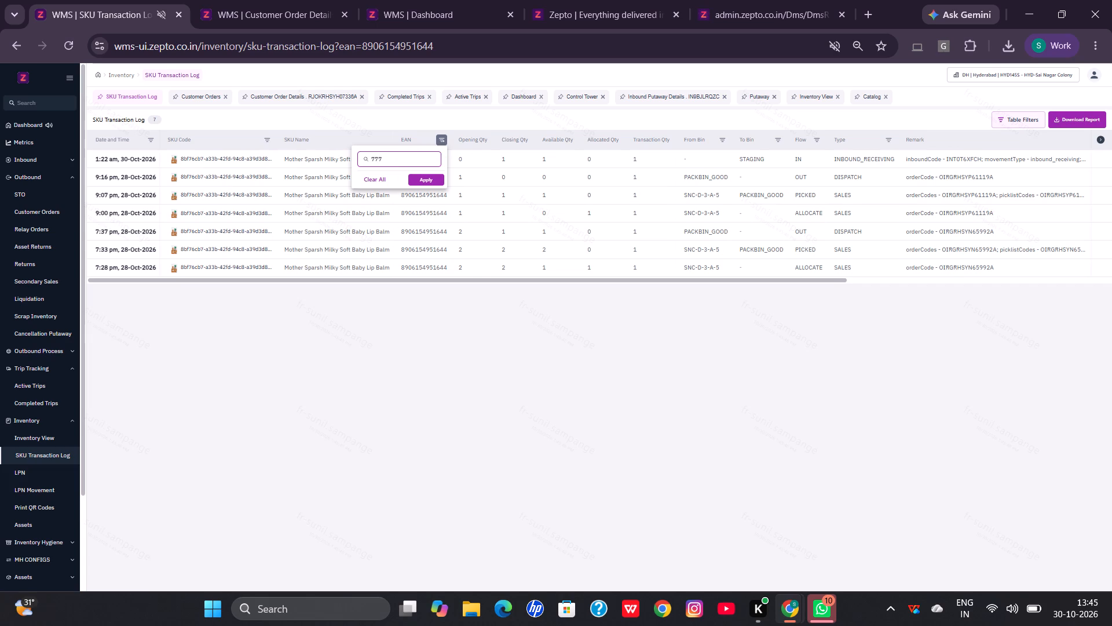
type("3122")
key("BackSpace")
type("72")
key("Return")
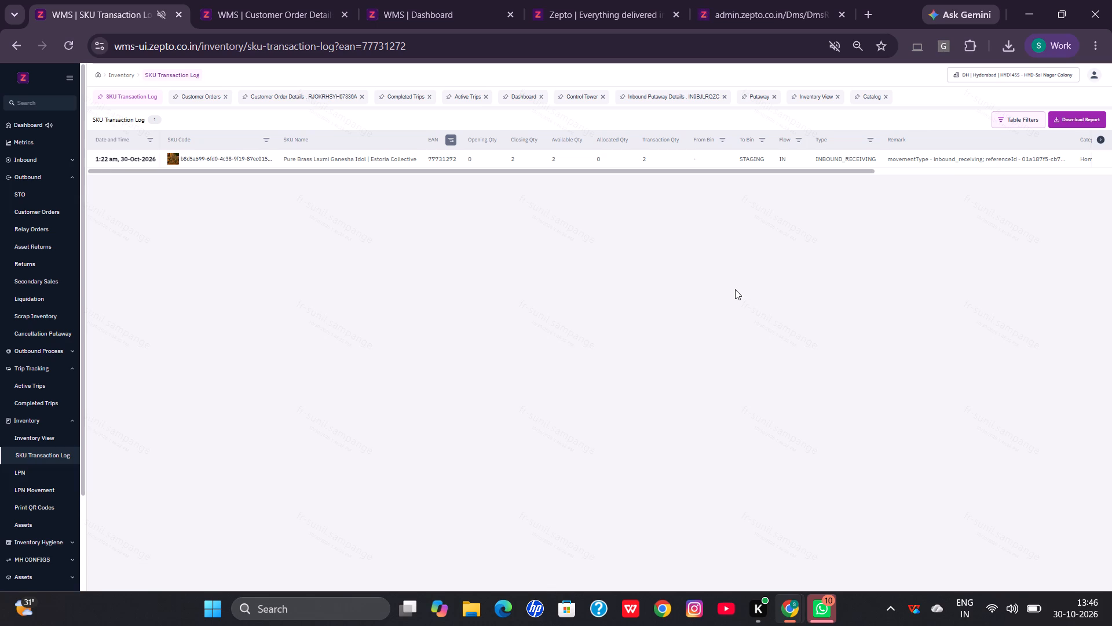
left_click_drag(735, 289, 441, 152)
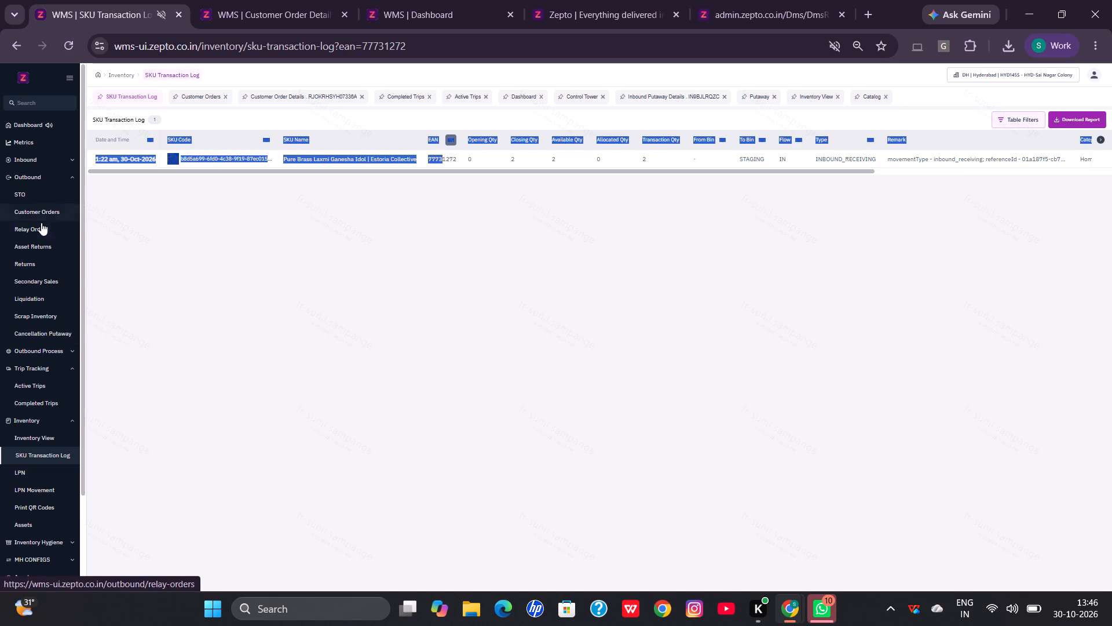
Open the inbound Putaway list and filter its PO putaways by Ongoing status.
left_click(24, 166)
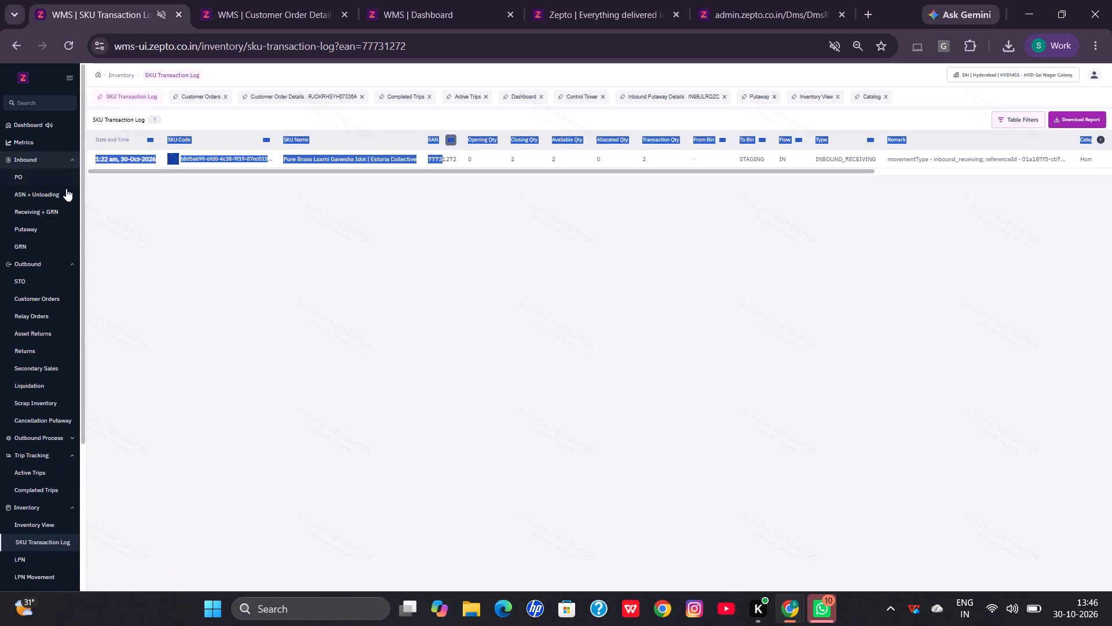
left_click(43, 220)
left_click(42, 225)
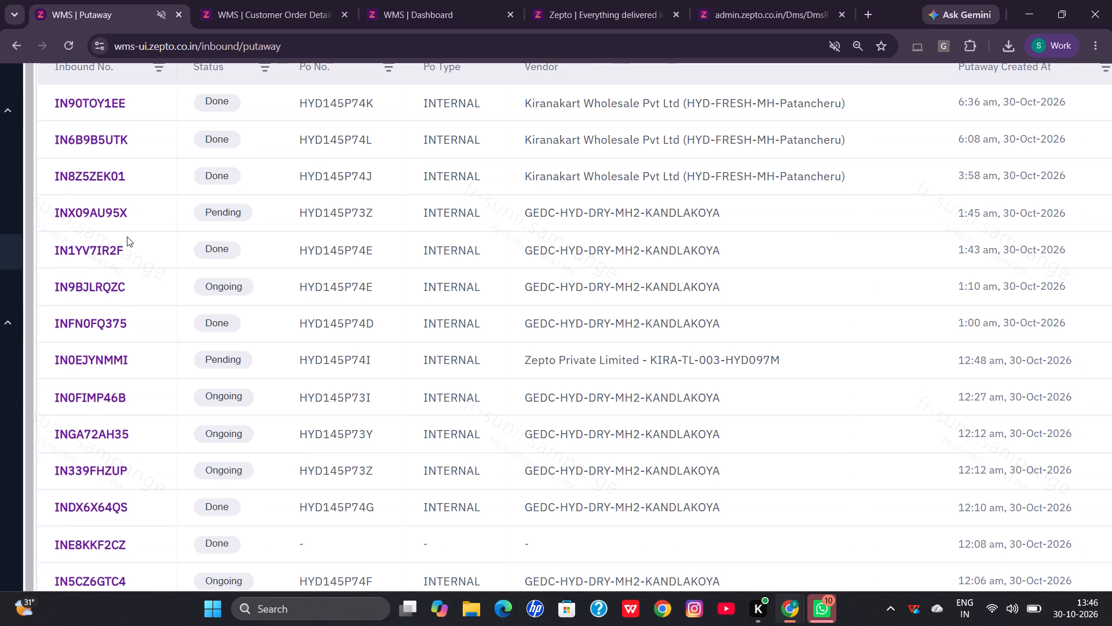
scroll(122, 254, "up", 1)
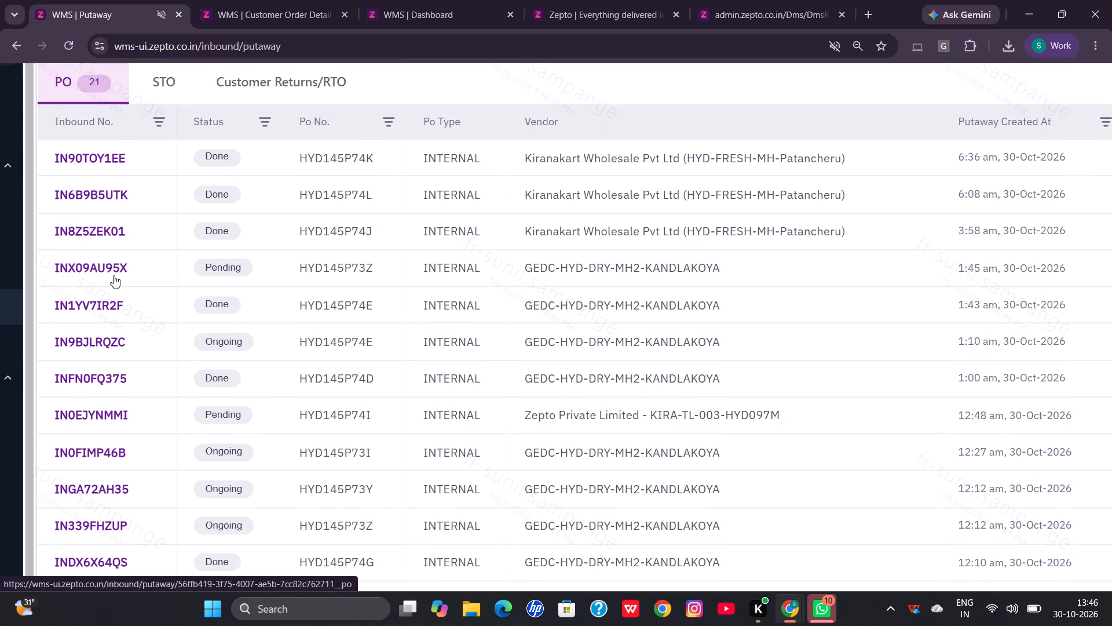
left_click(258, 129)
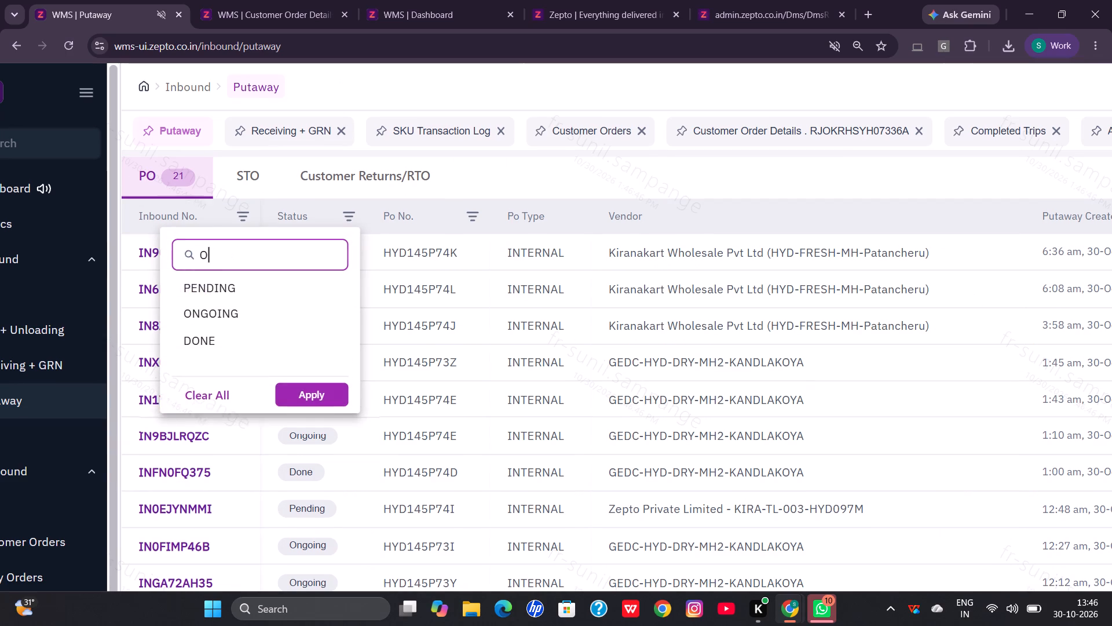
key("o")
left_click(231, 289)
key("Return")
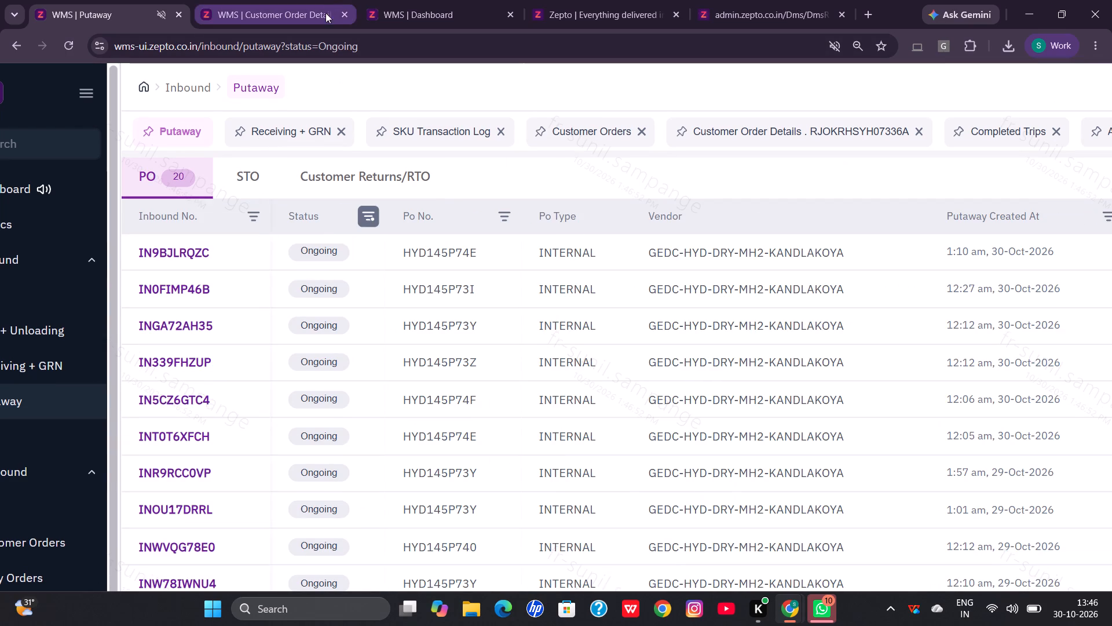
scroll(252, 140, "down", 1)
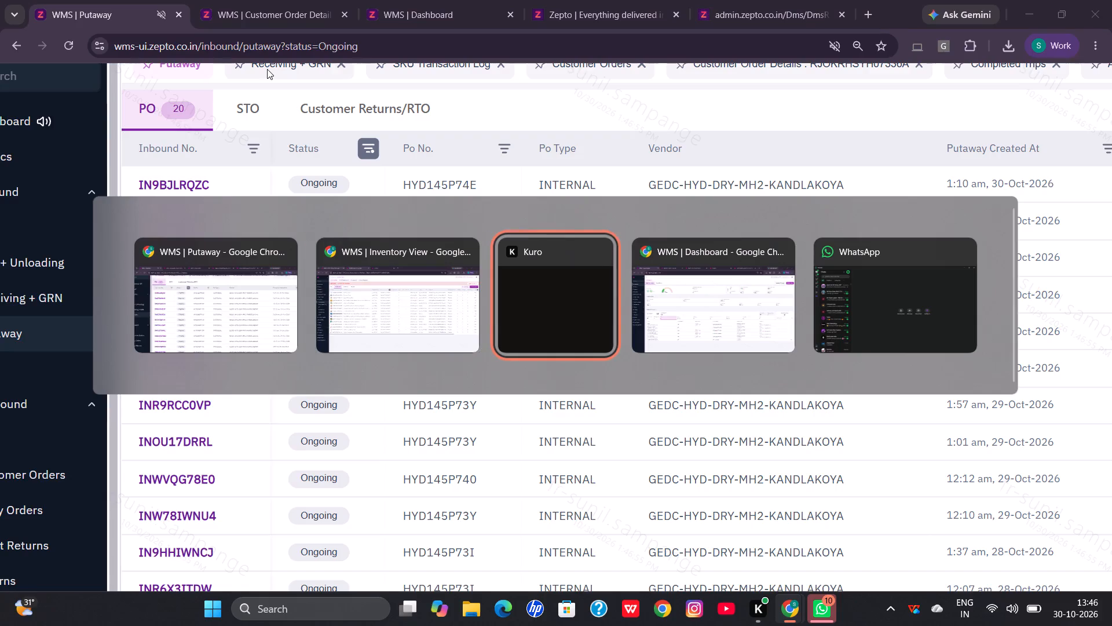
left_click(420, 6)
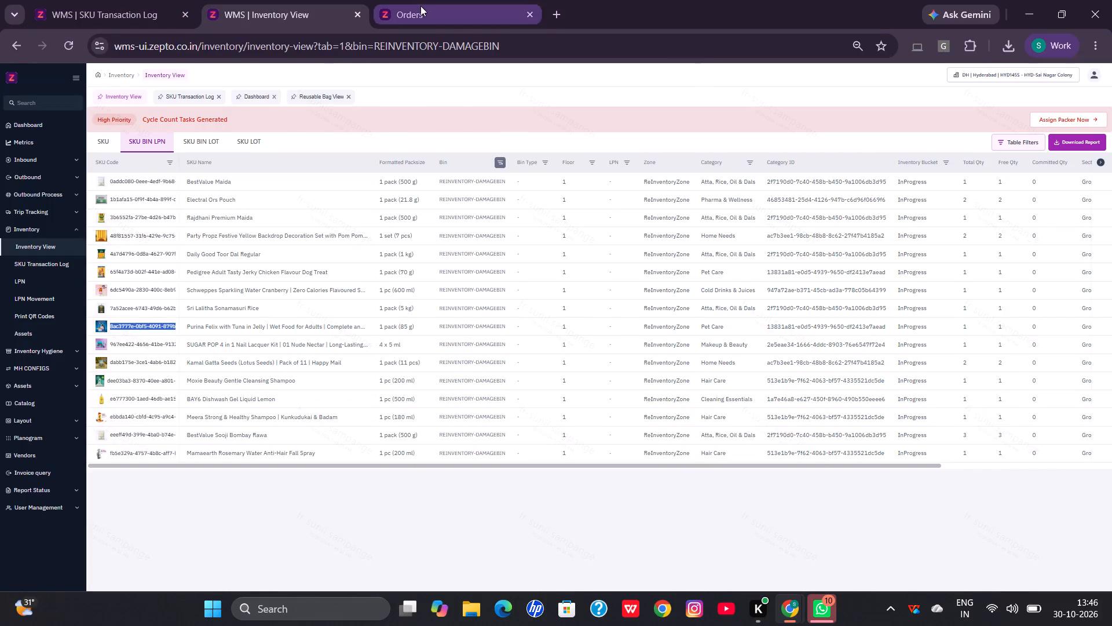
scroll(305, 358, "down", 4)
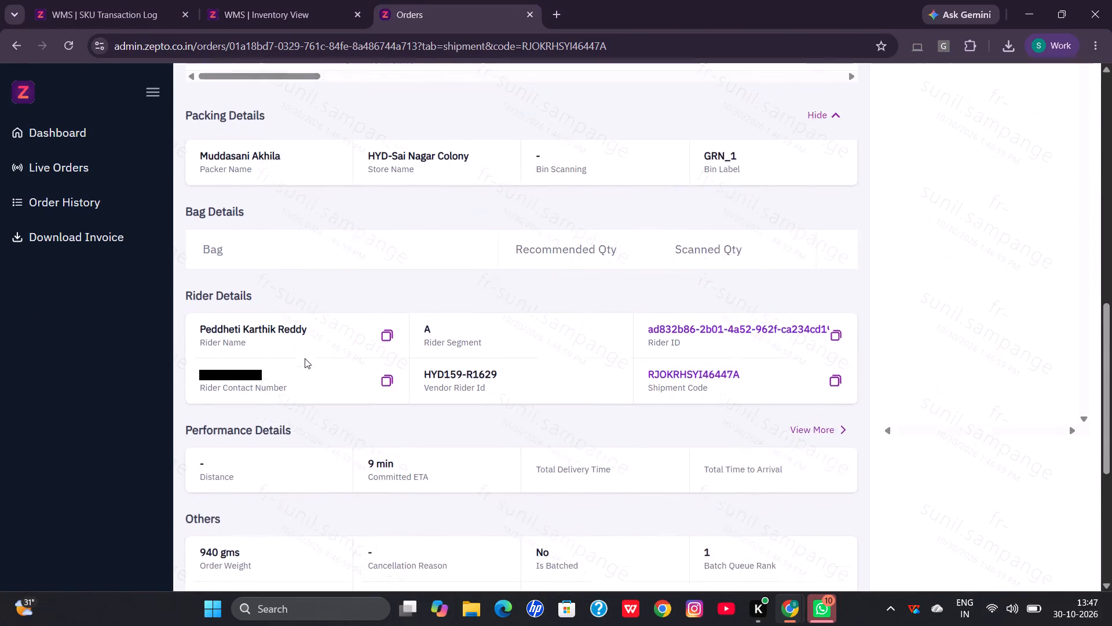
scroll(305, 358, "down", 1)
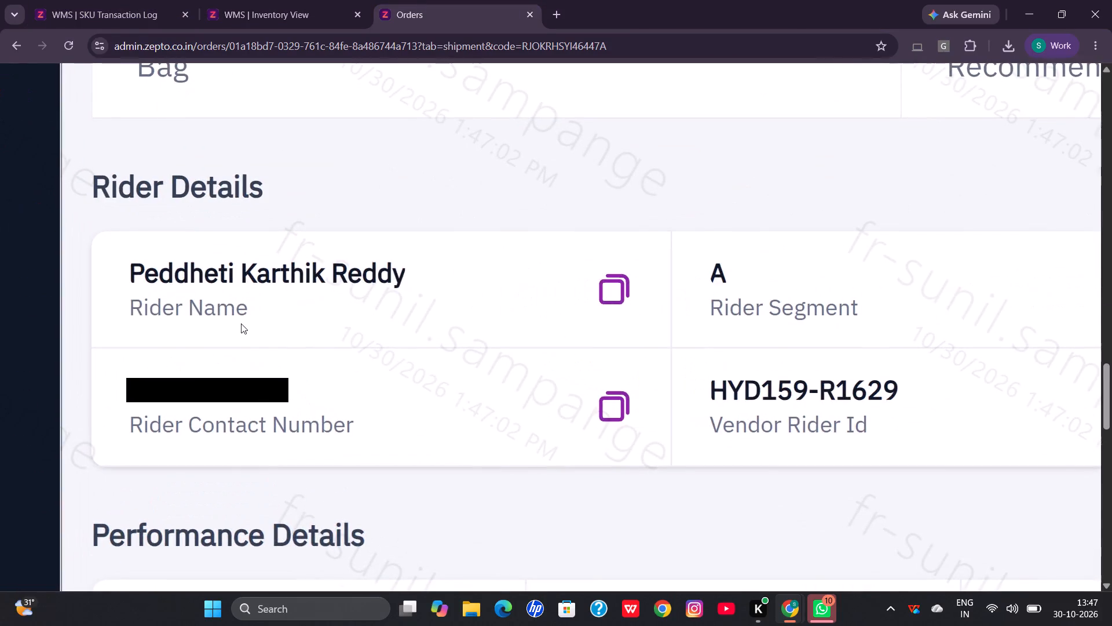
Return to the ongoing putaways, open inbound IN9BJLRQZC and switch its completed putaway list to LPN view.
left_click(118, 10)
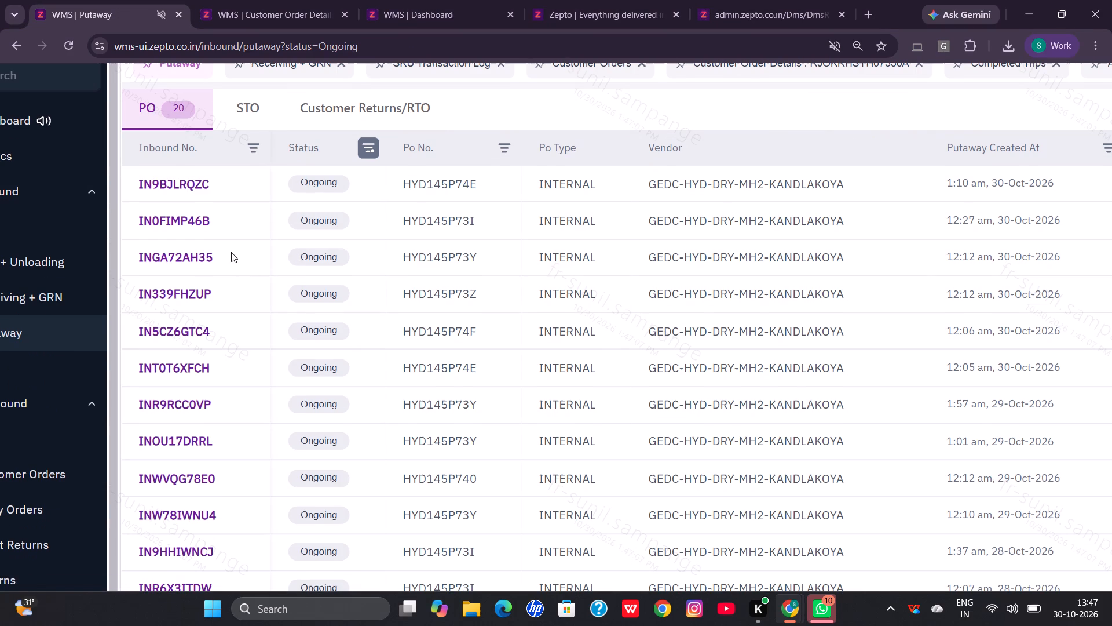
left_click(170, 189)
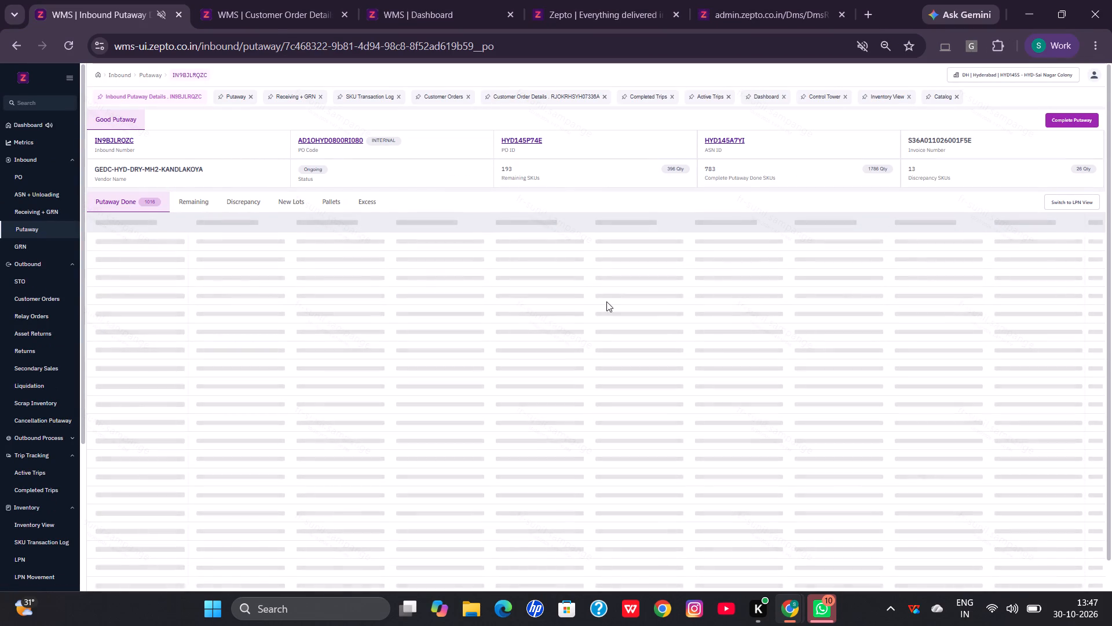
left_click(1084, 199)
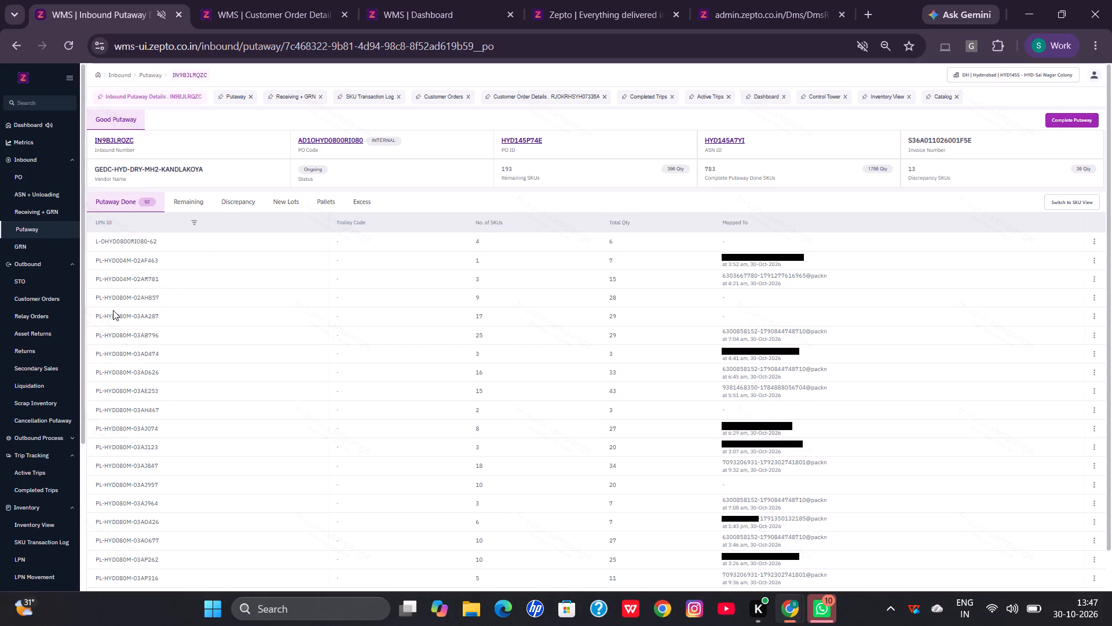
Look through the LPN IDs on the first page of inbound IN9BJLRQZC's Putaway Done list.
left_click(195, 220)
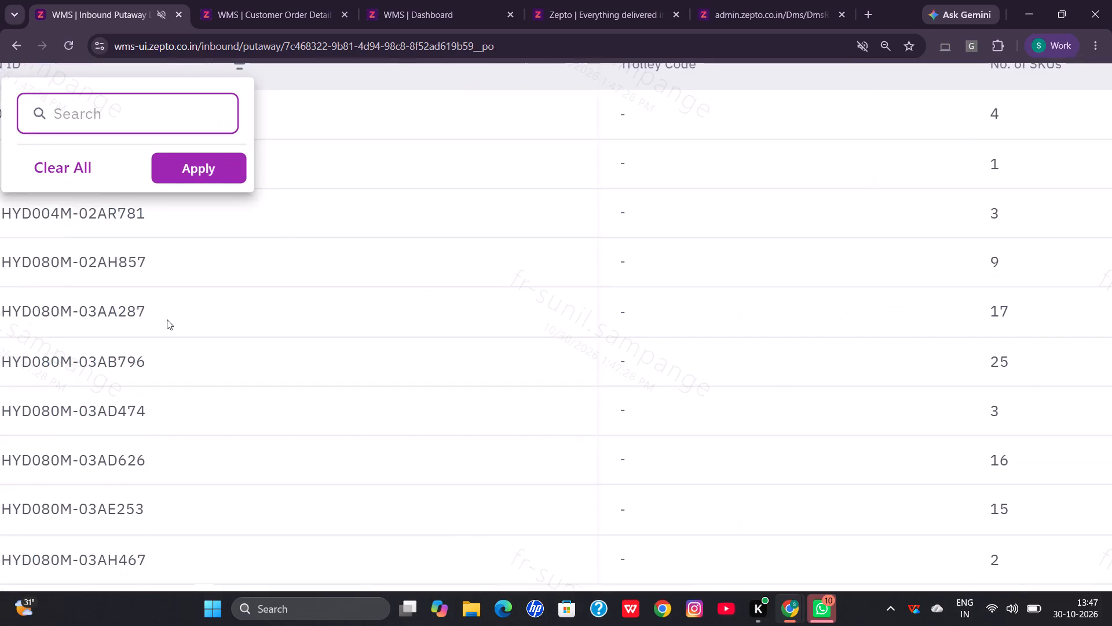
scroll(167, 319, "up", 1)
left_click(167, 319)
scroll(182, 278, "down", 1)
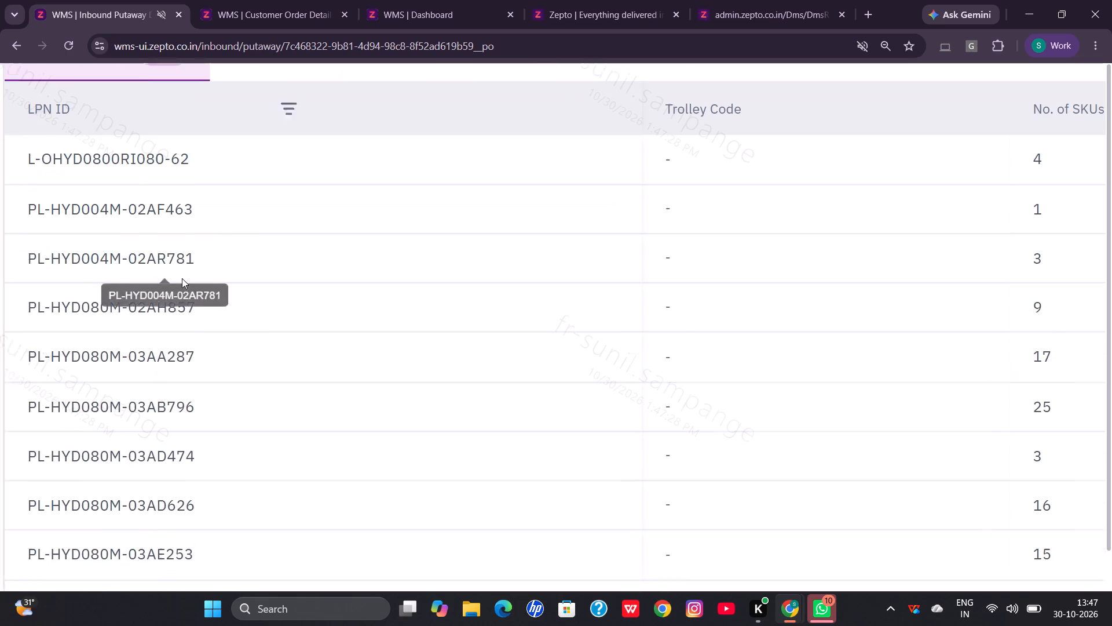
scroll(182, 278, "down", 6)
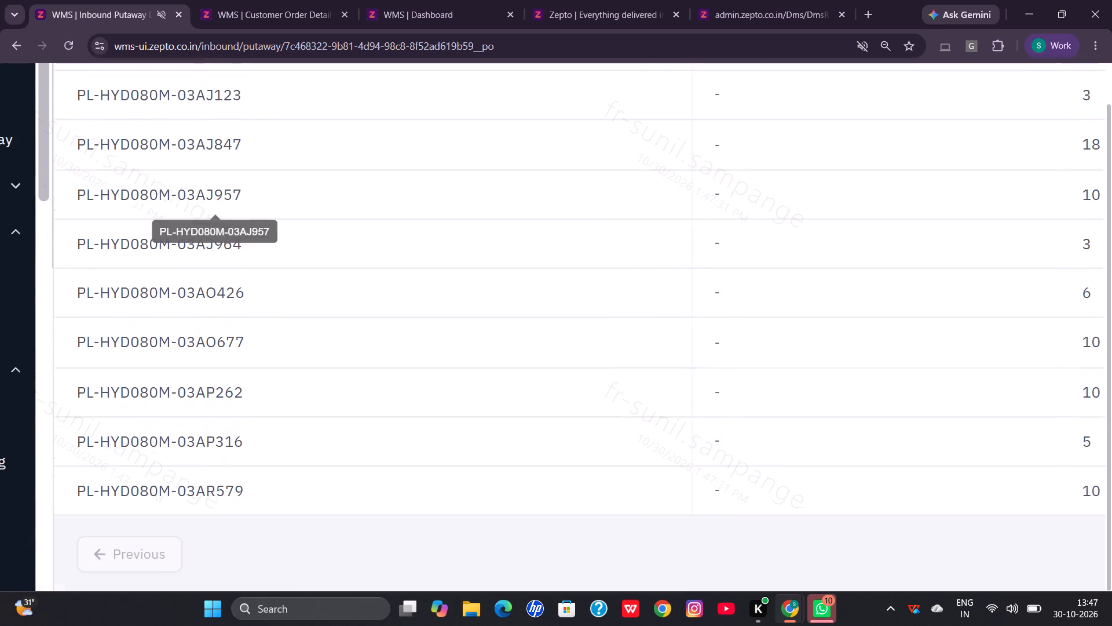
scroll(182, 278, "down", 2)
scroll(196, 435, "up", 1)
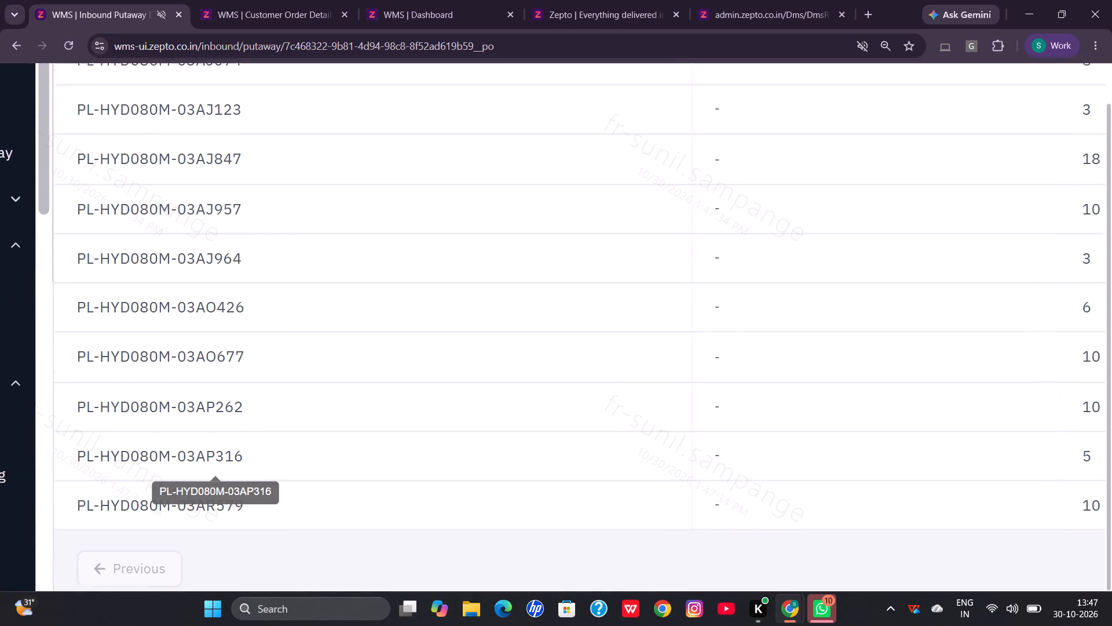
scroll(196, 435, "up", 5)
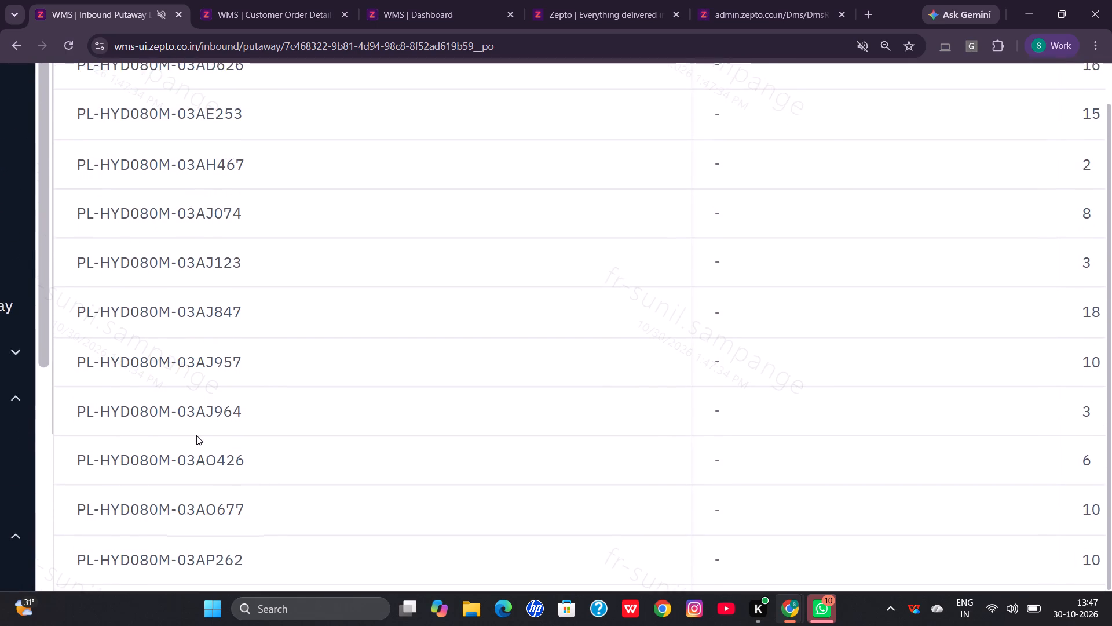
scroll(196, 435, "up", 2)
scroll(196, 435, "down", 1)
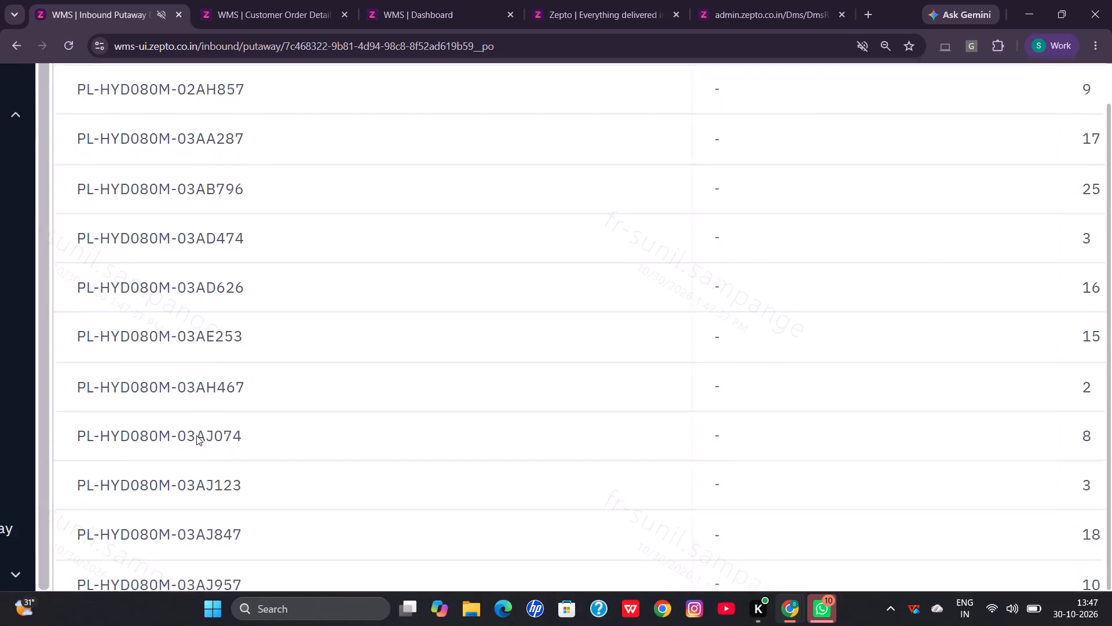
scroll(196, 435, "down", 6)
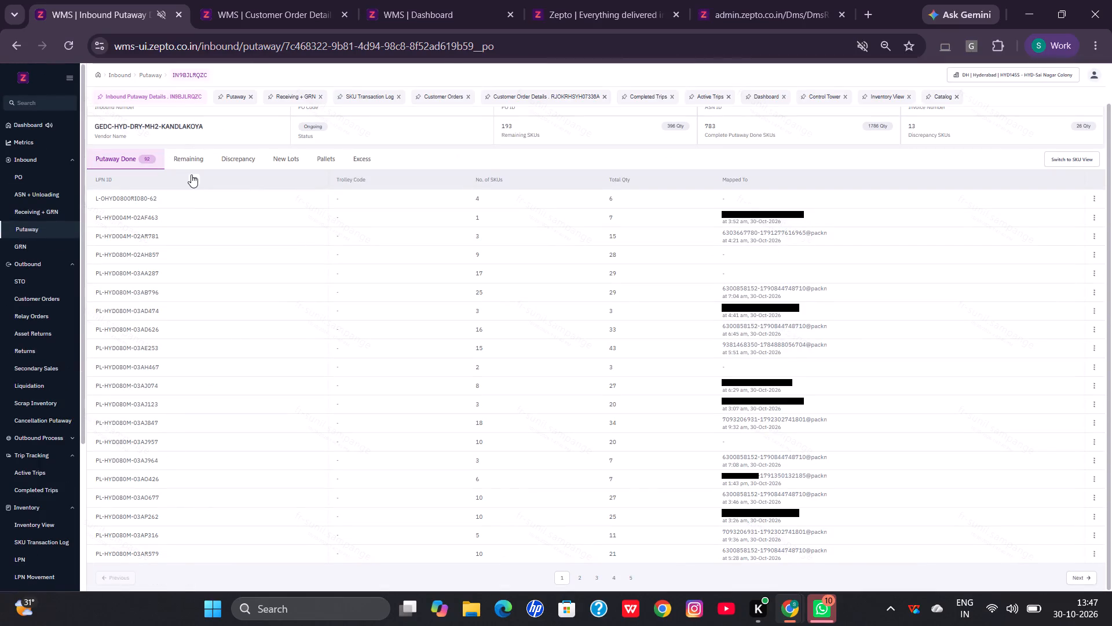
Filter the Putaway Done list by LPN ID PL-HYD167M-00AE309.
left_click(191, 174)
type("PL")
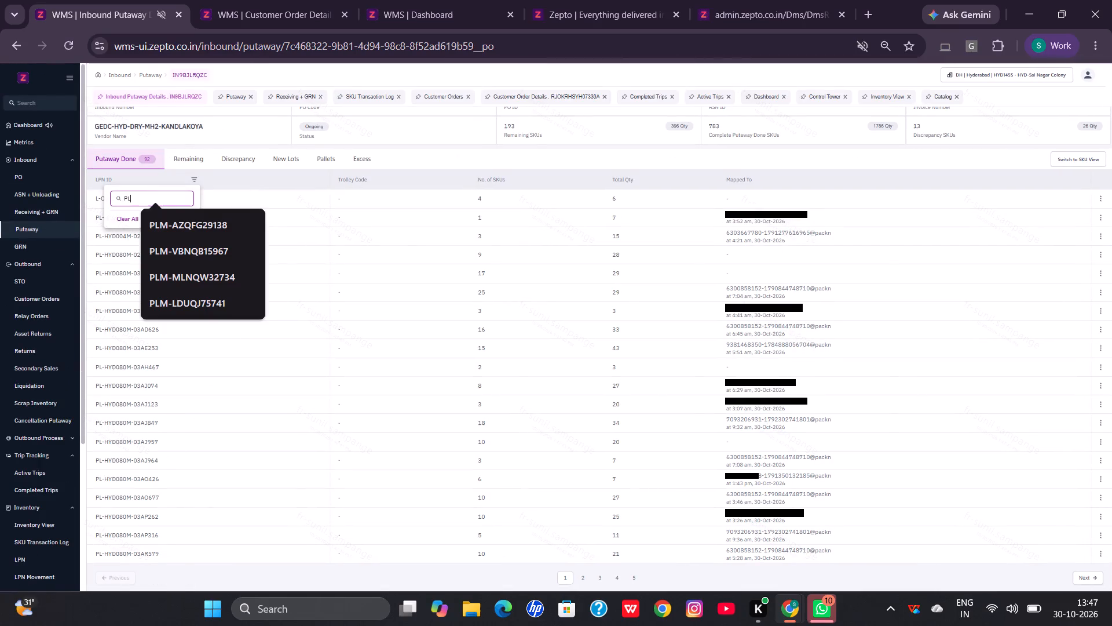
key("minus")
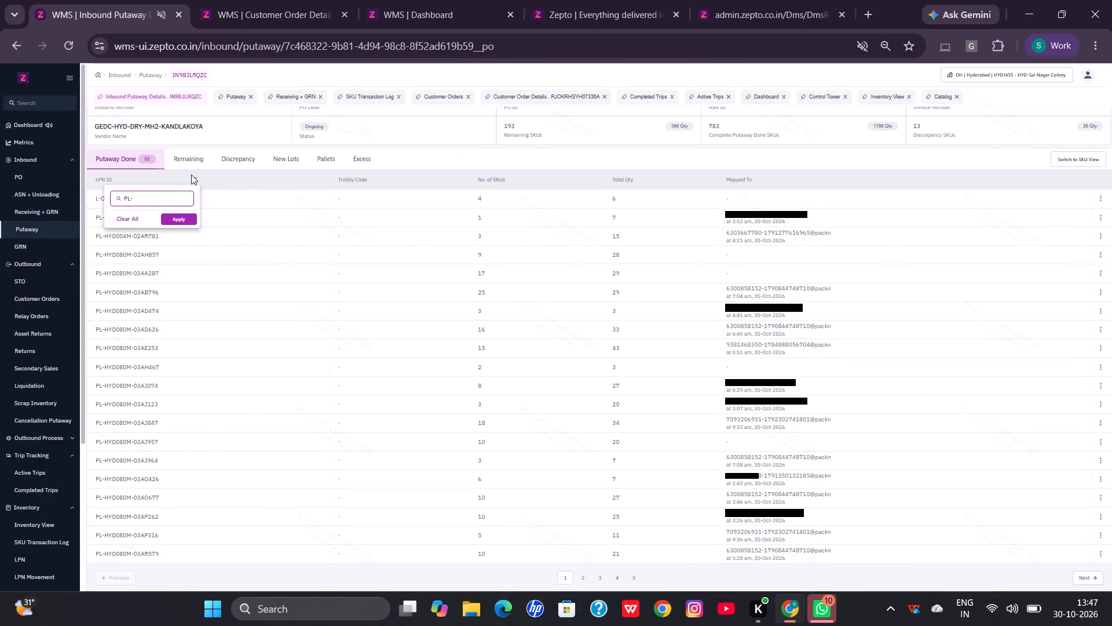
type("HYD")
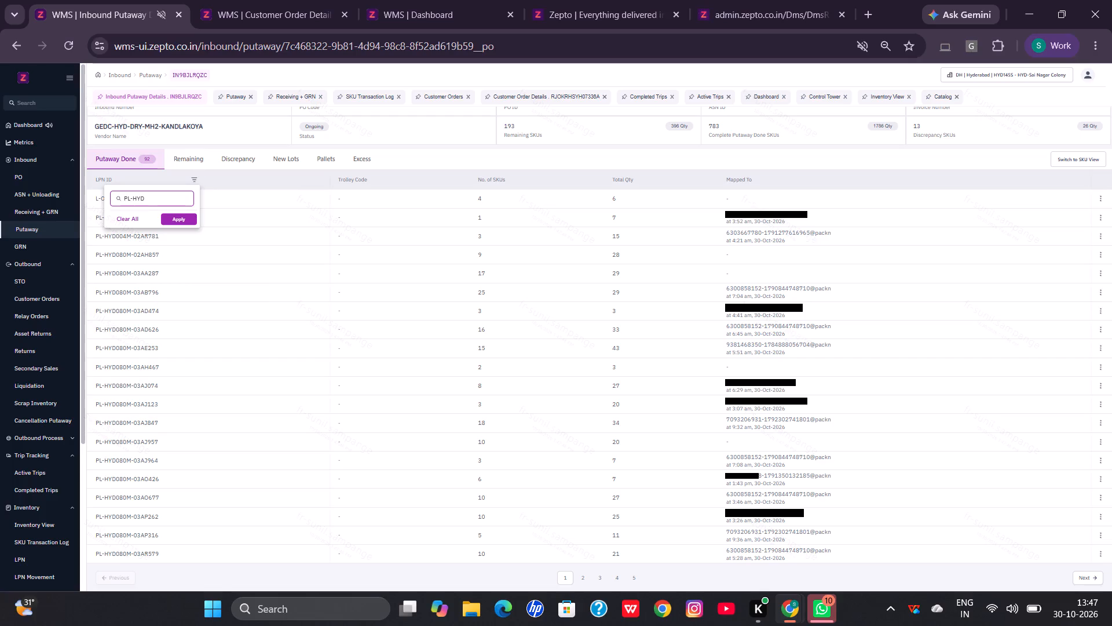
key("1")
type("67")
key("m")
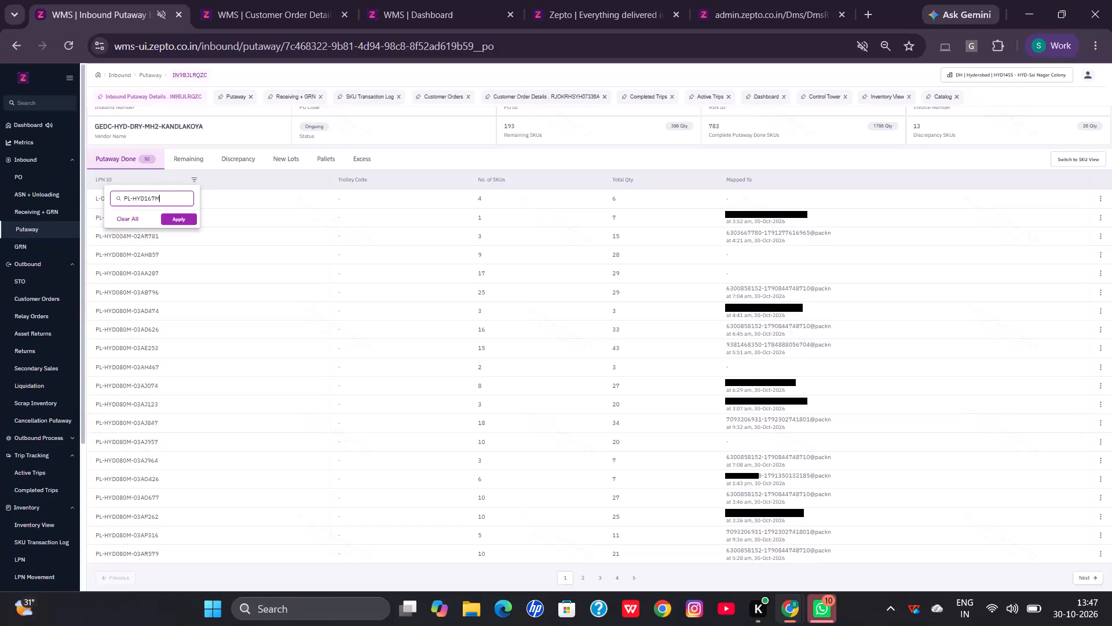
type("-00")
type("AE")
type("309")
key("Return")
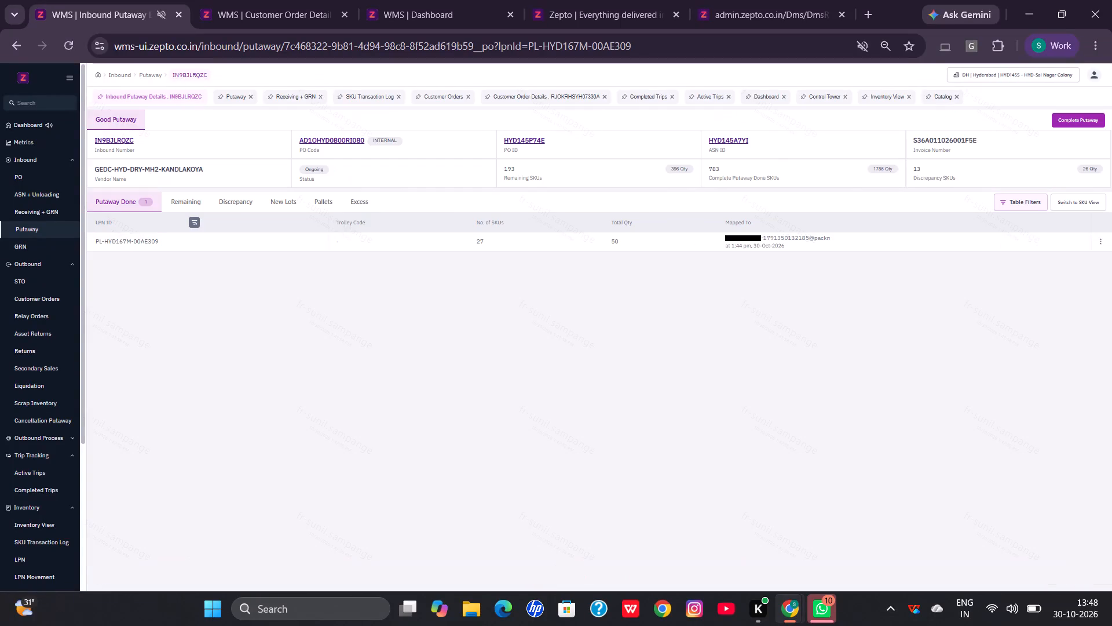
Un-map LPN PL-HYD167M-00AE309 from its assigned packer account.
left_click(1106, 241)
left_click(1029, 260)
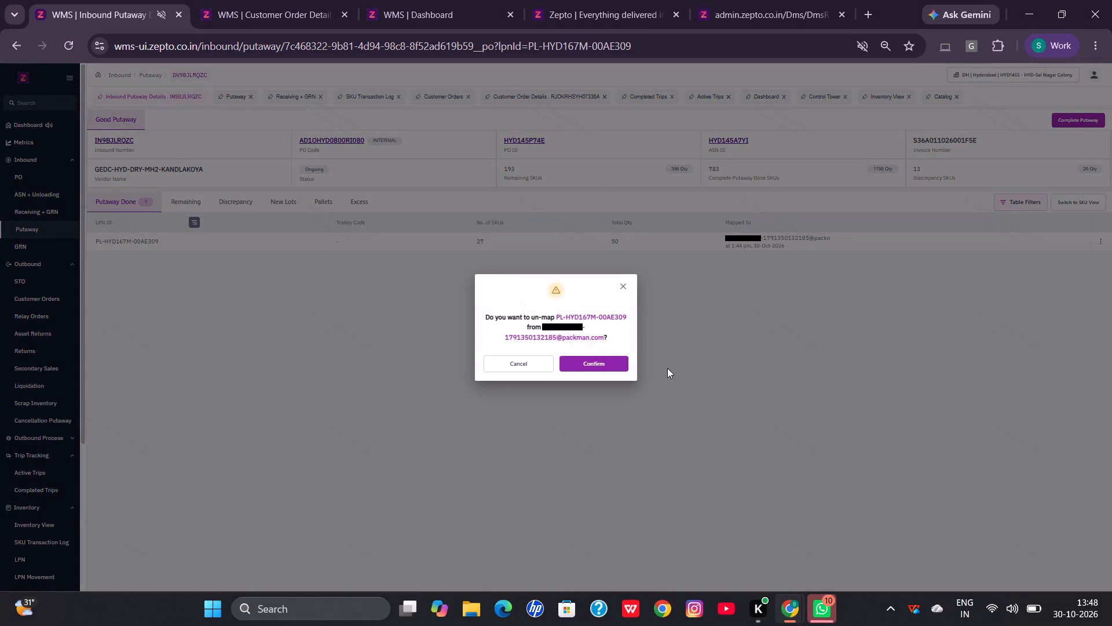
left_click(591, 358)
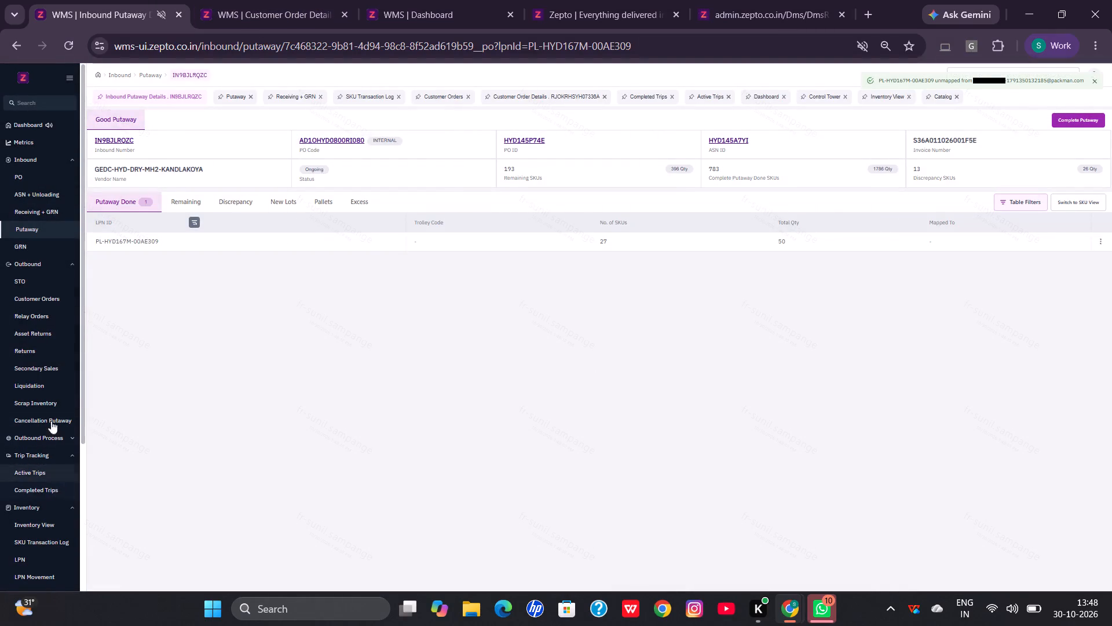
left_click(45, 548)
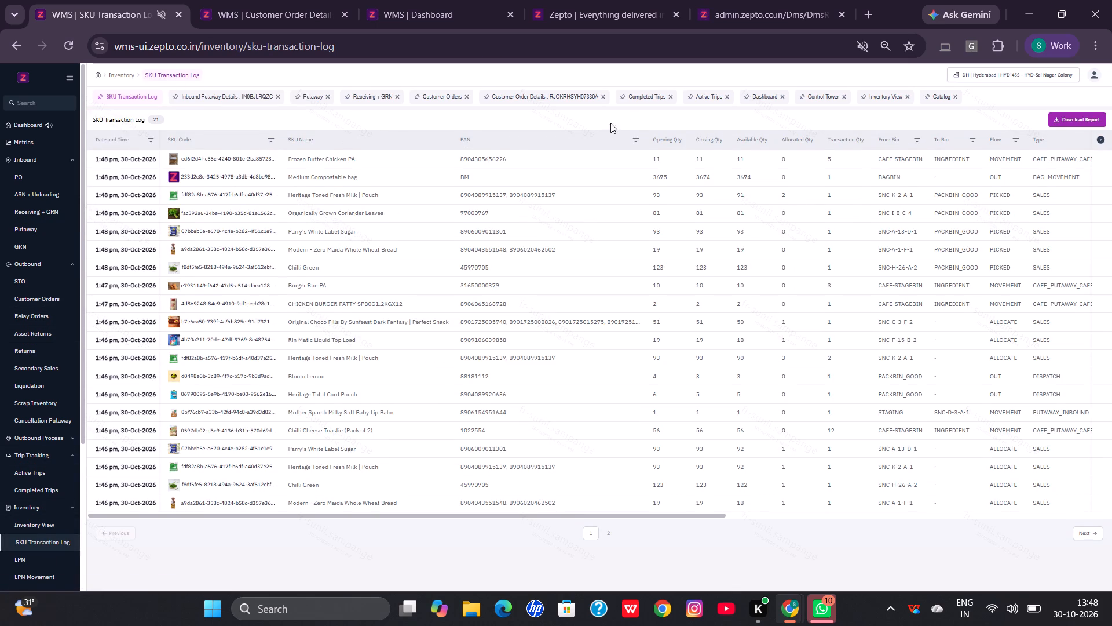
left_click(631, 143)
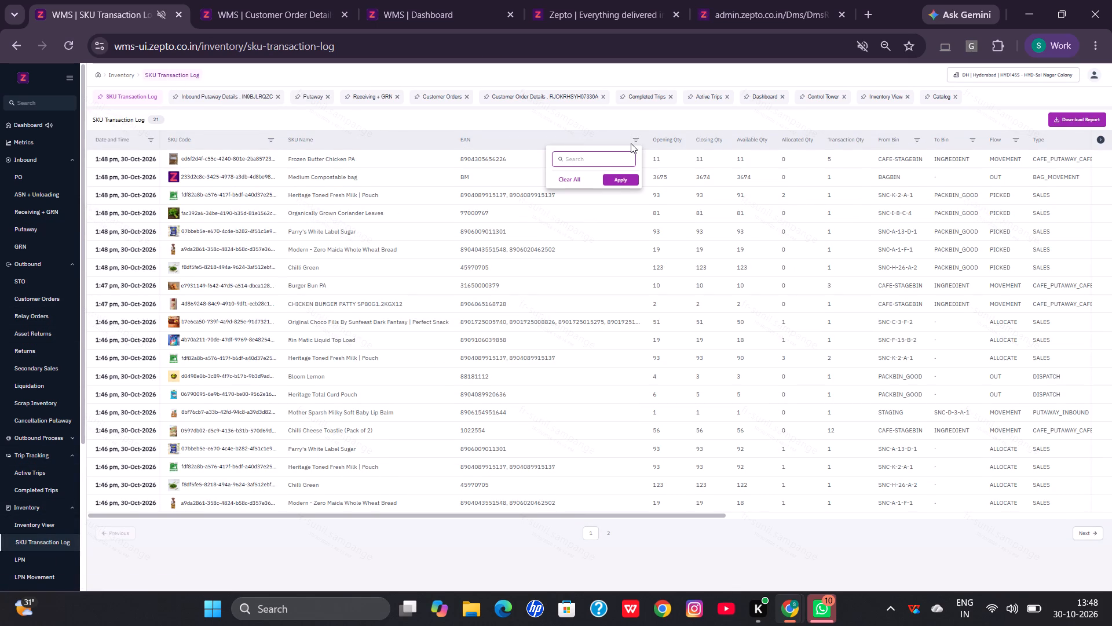
key("9")
key("BackSpace")
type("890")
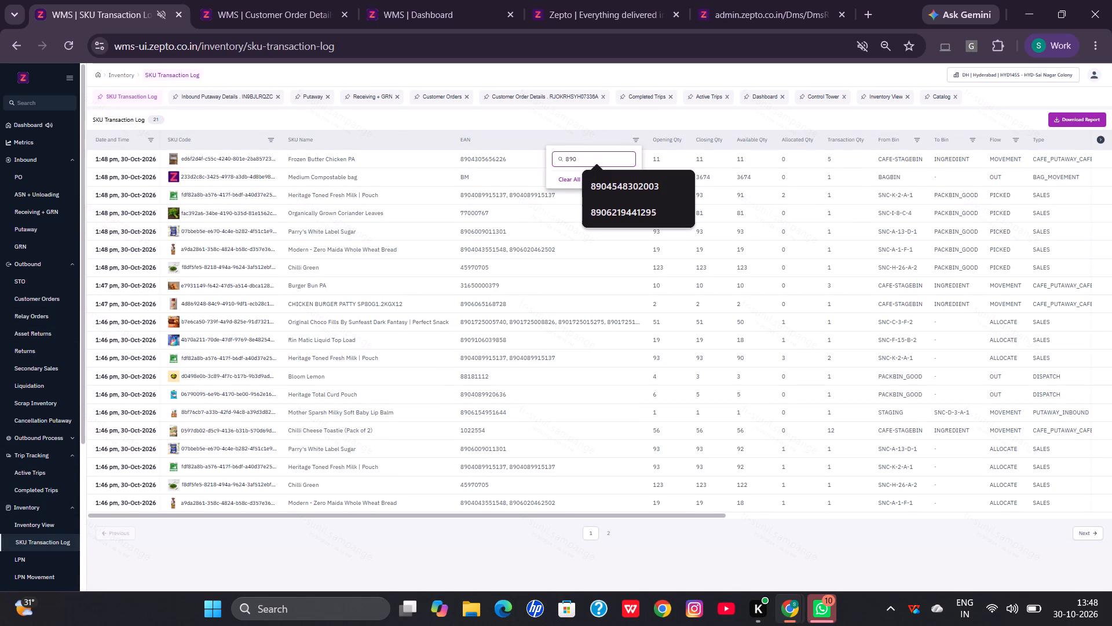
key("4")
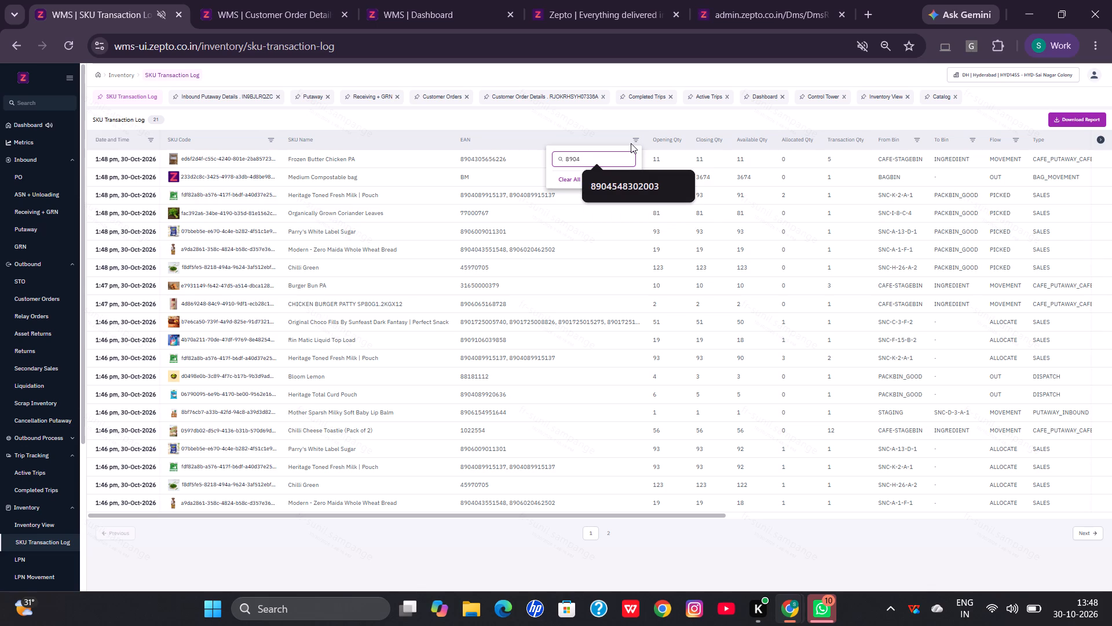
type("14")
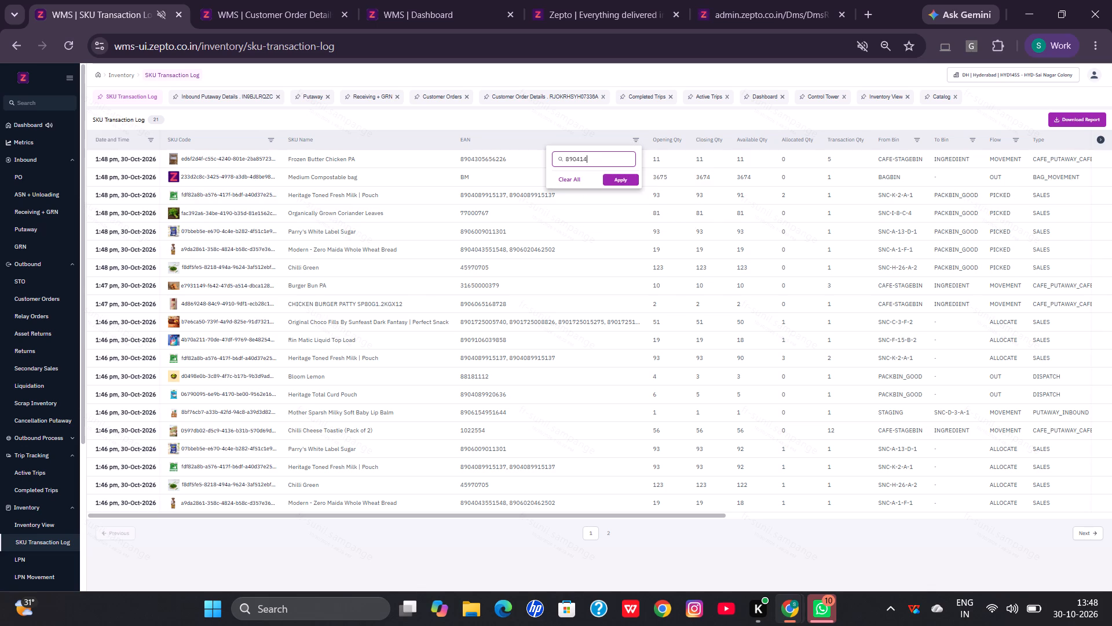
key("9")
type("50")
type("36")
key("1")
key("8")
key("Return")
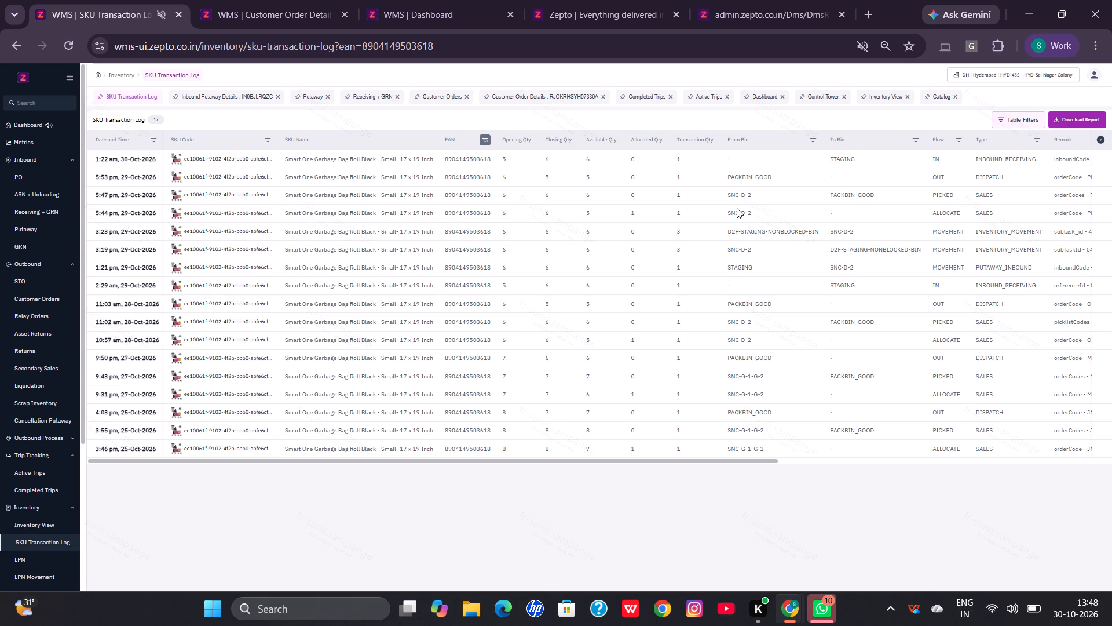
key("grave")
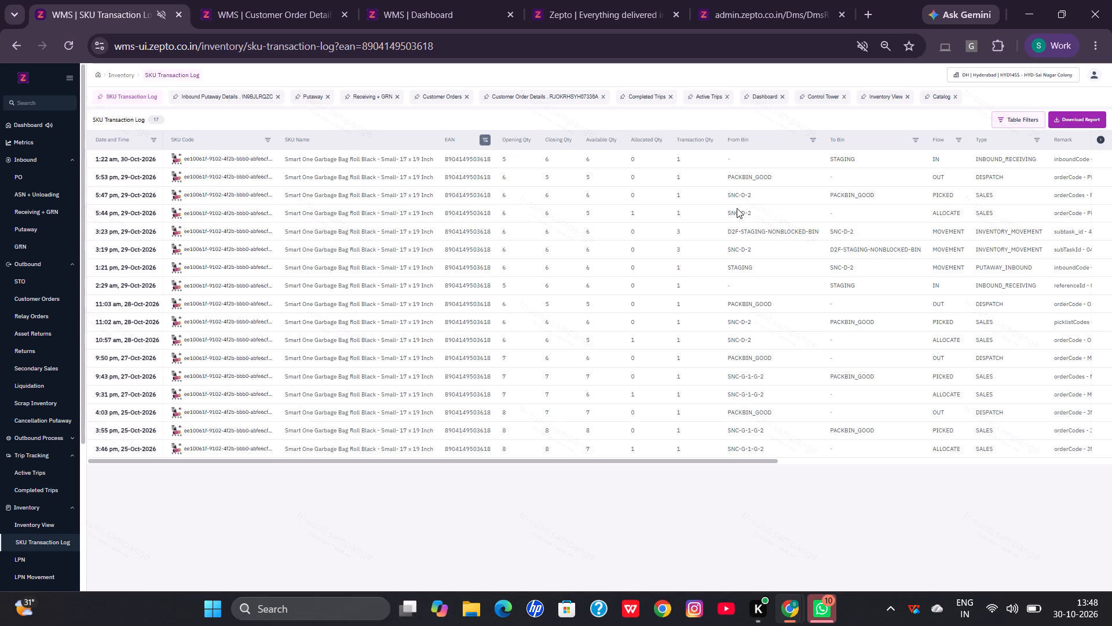
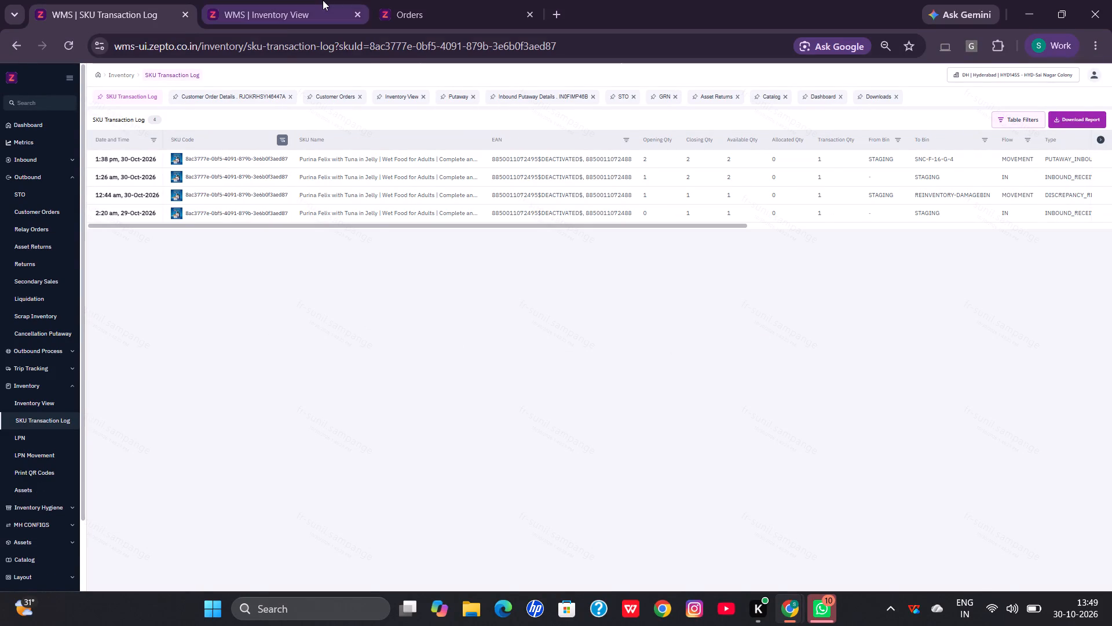
Close the Orders tab and reload the Inventory View list for bin REINVENTORY-DAMAGEBIN.
left_click(323, 0)
left_click(525, 15)
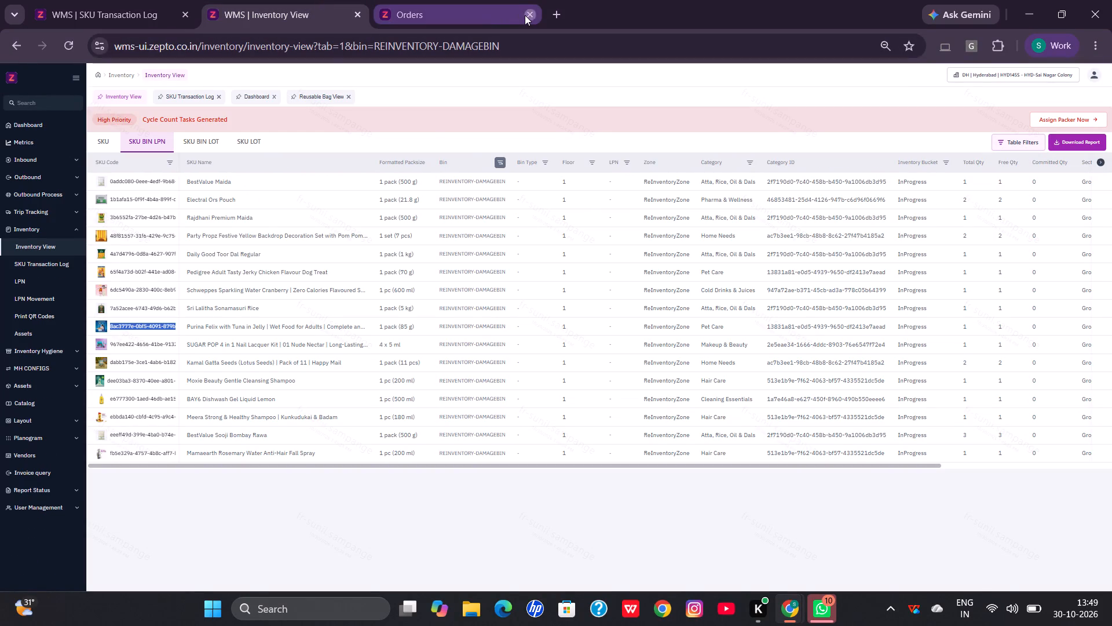
key("ctrl+r")
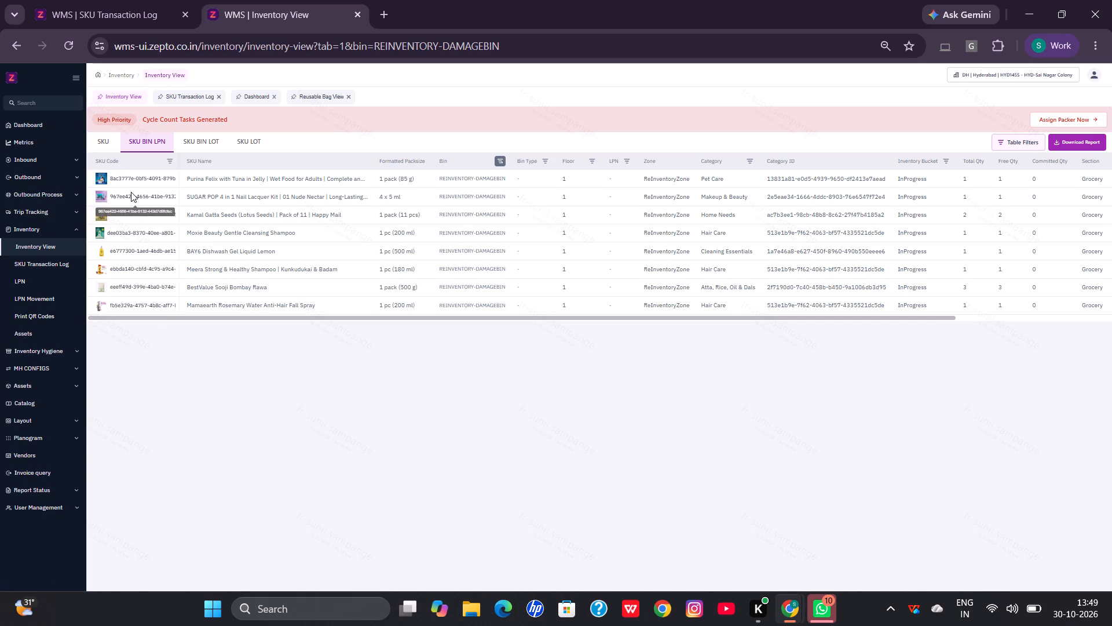
Generate a QR code containing the bin name REINVENTORY-DAMAGEBIN, copied from the Inventory View list.
left_click_drag(131, 192, 173, 0, "ctrl")
triple_click(479, 181)
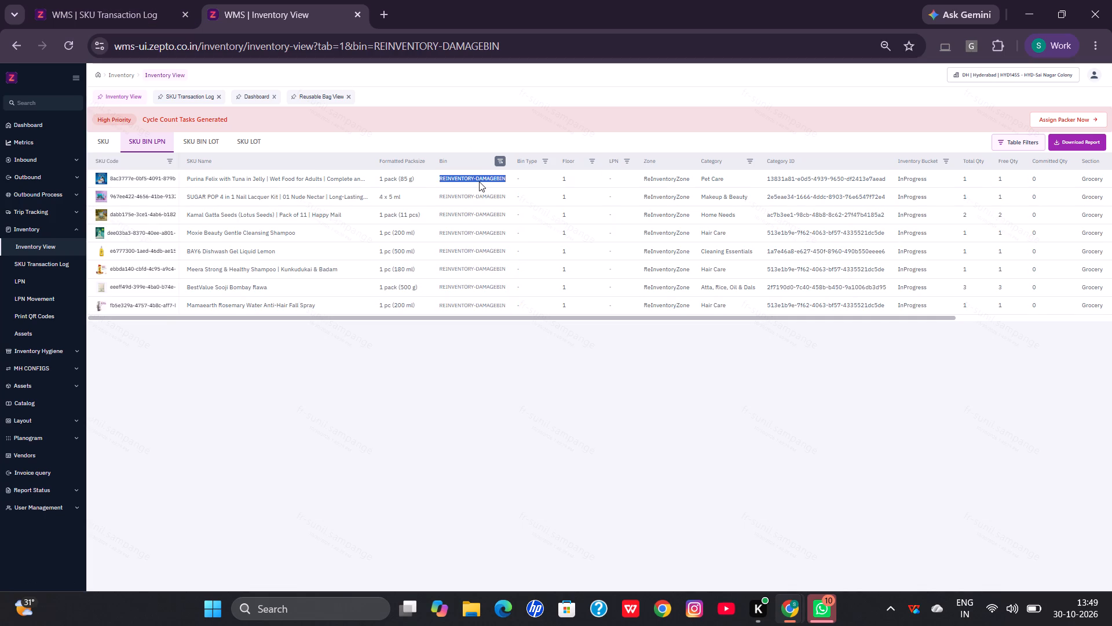
key("ctrl+c")
right_click(418, 316)
left_click(548, 482)
key("ctrl+v")
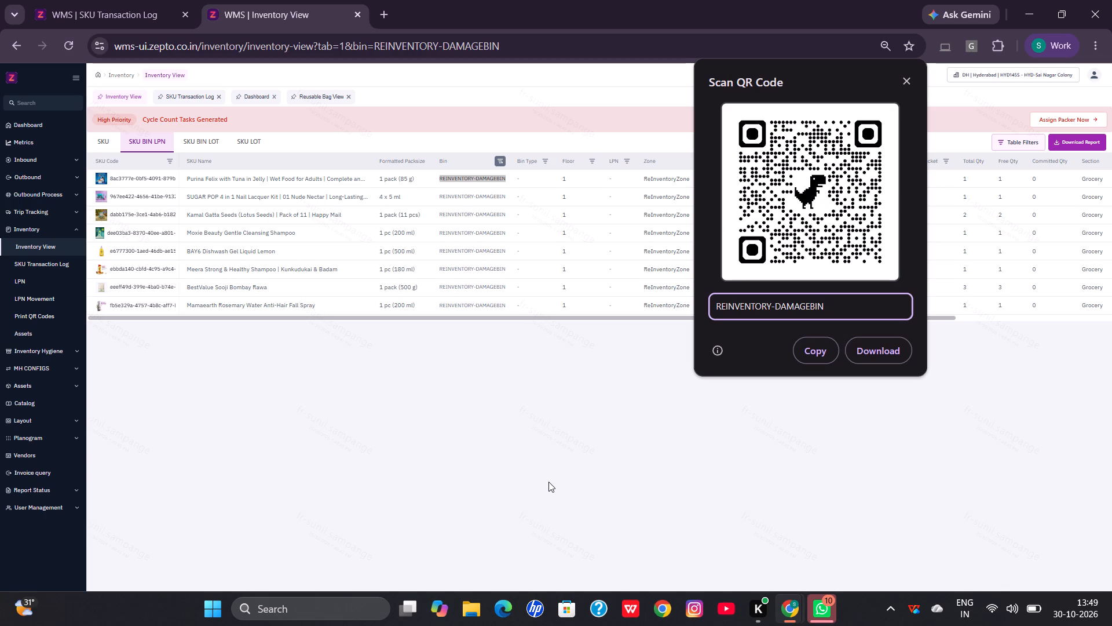
Filter the SKU Transaction Log by the Purina Felix tuna item's SKU code from the damage bin, 8ac3777e-0bf5-4091-879b-3e6b0f3aed87.
triple_click(153, 181)
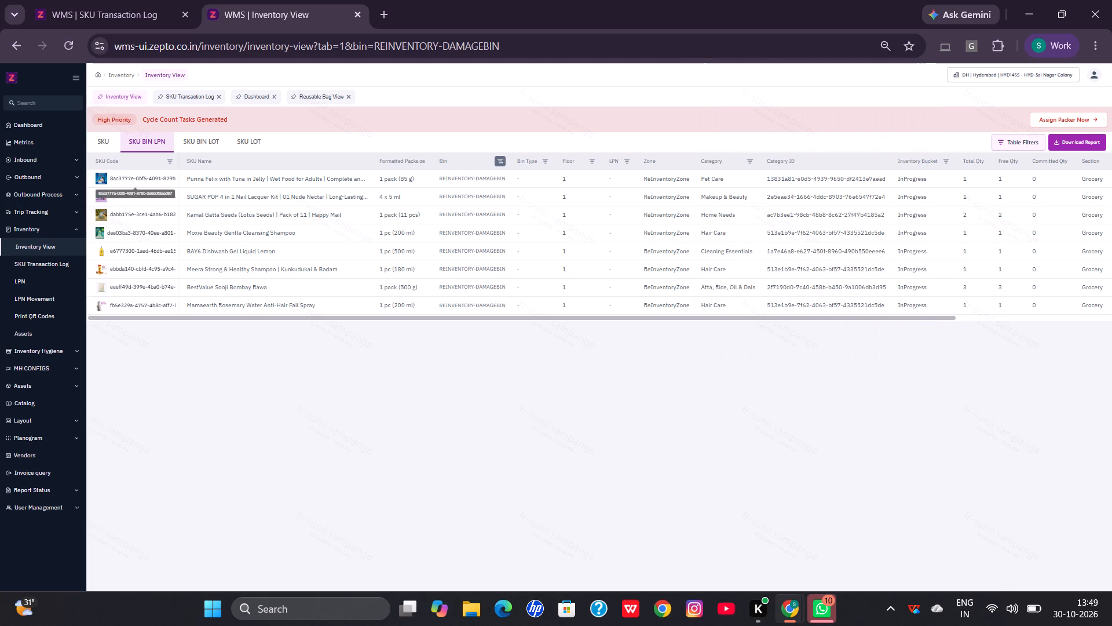
key("ctrl+c")
key("ctrl+c")
key("ctrl+Tab")
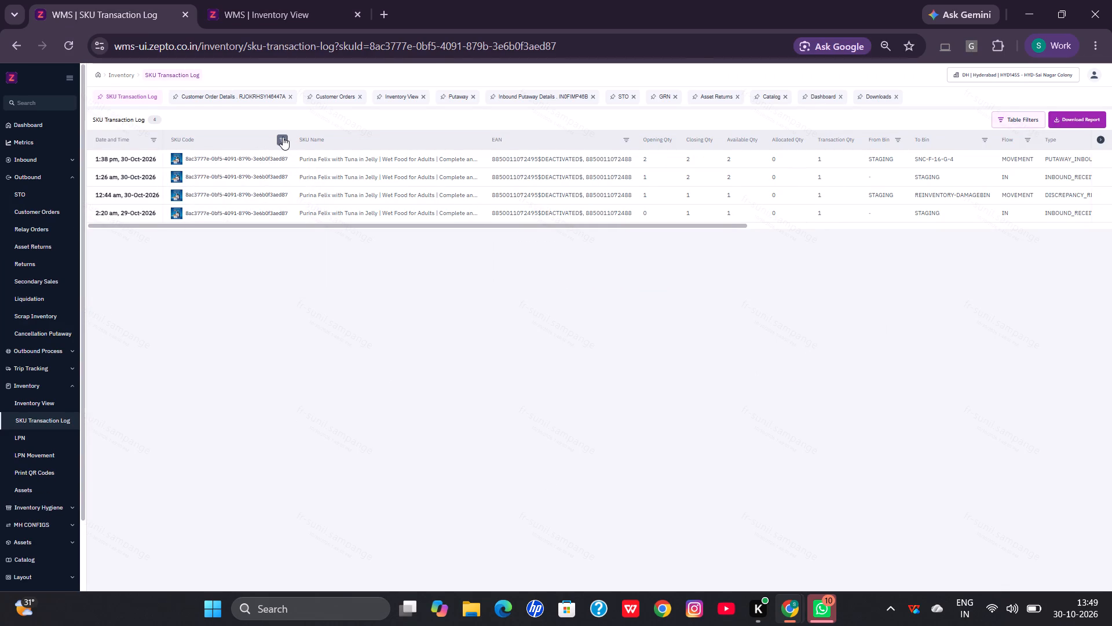
left_click(283, 137, "ctrl")
key("ctrl+a")
key("ctrl+a")
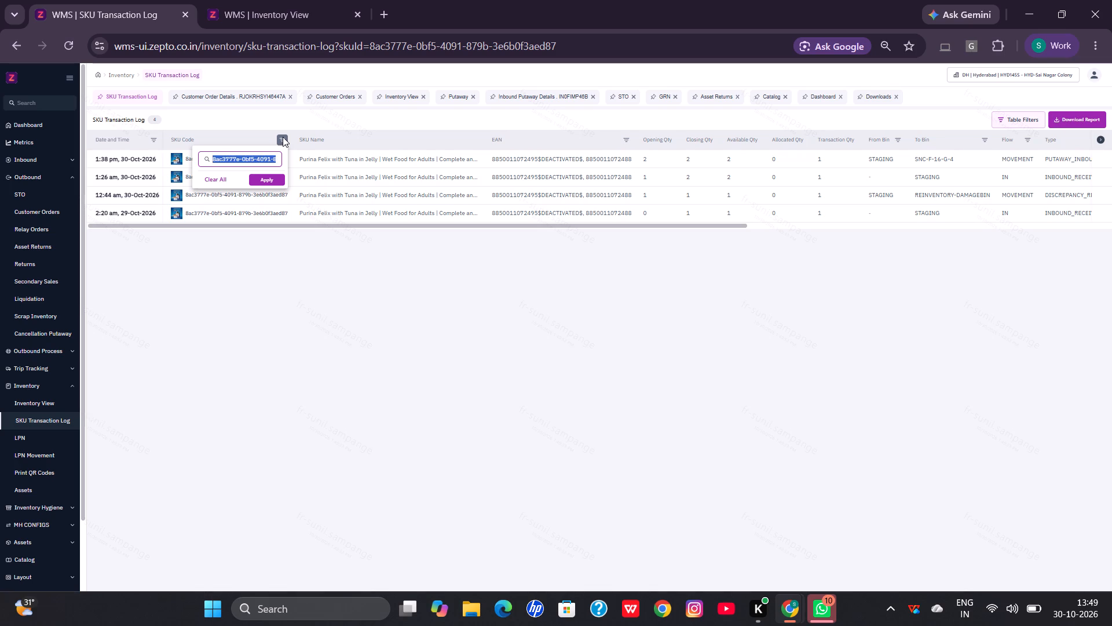
key("ctrl+v")
key("ctrl+Return")
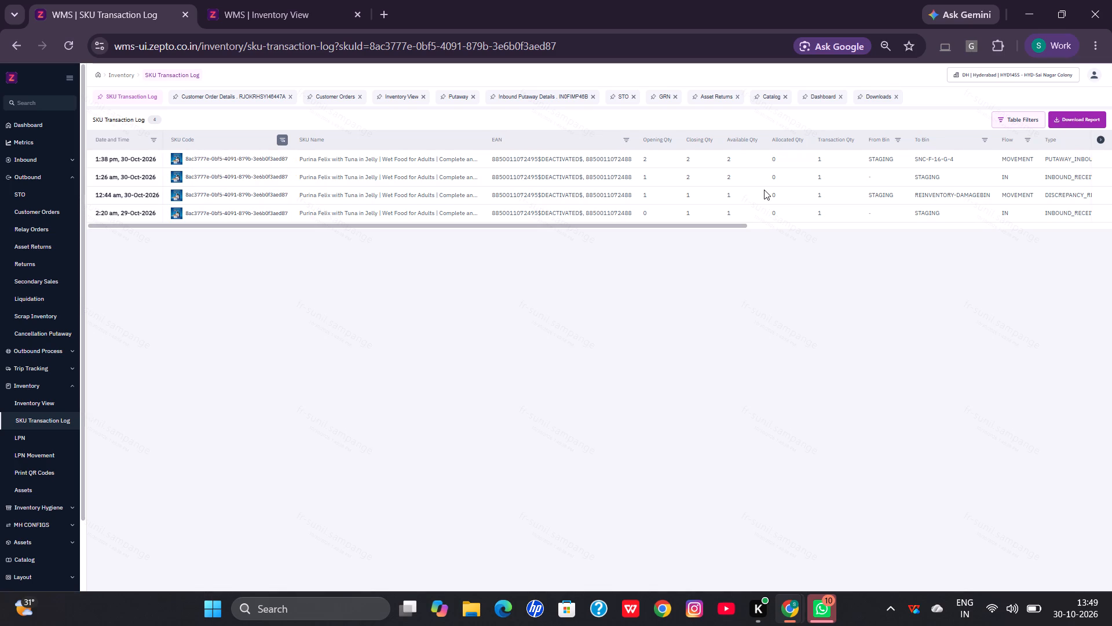
Reload the Inventory View list for bin REINVENTORY-DAMAGEBIN once more.
key("ctrl+Tab")
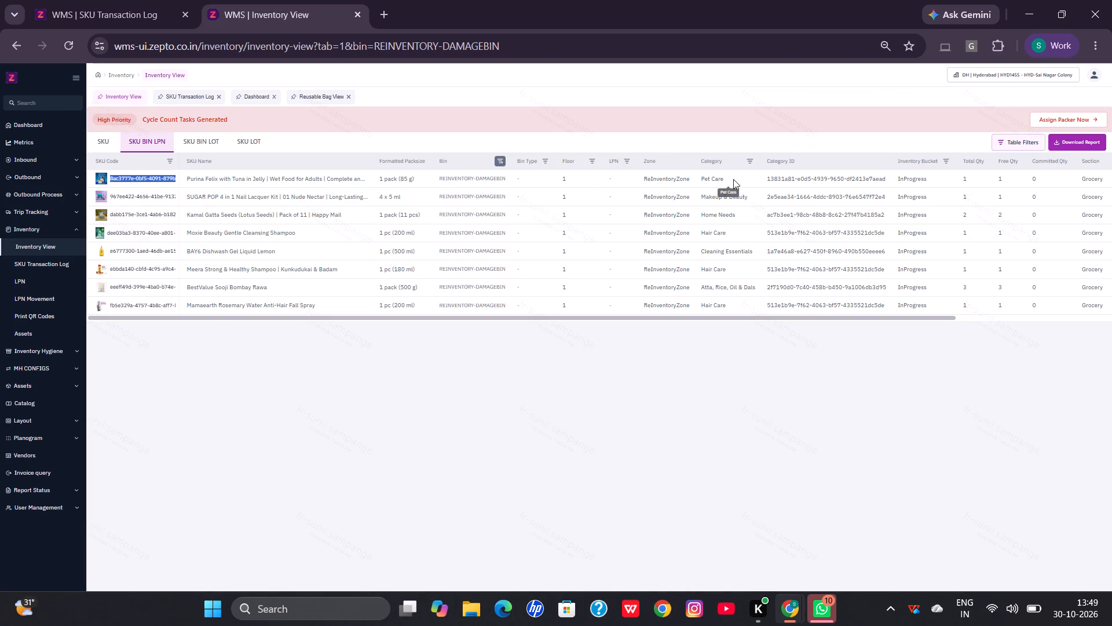
key("ctrl+r")
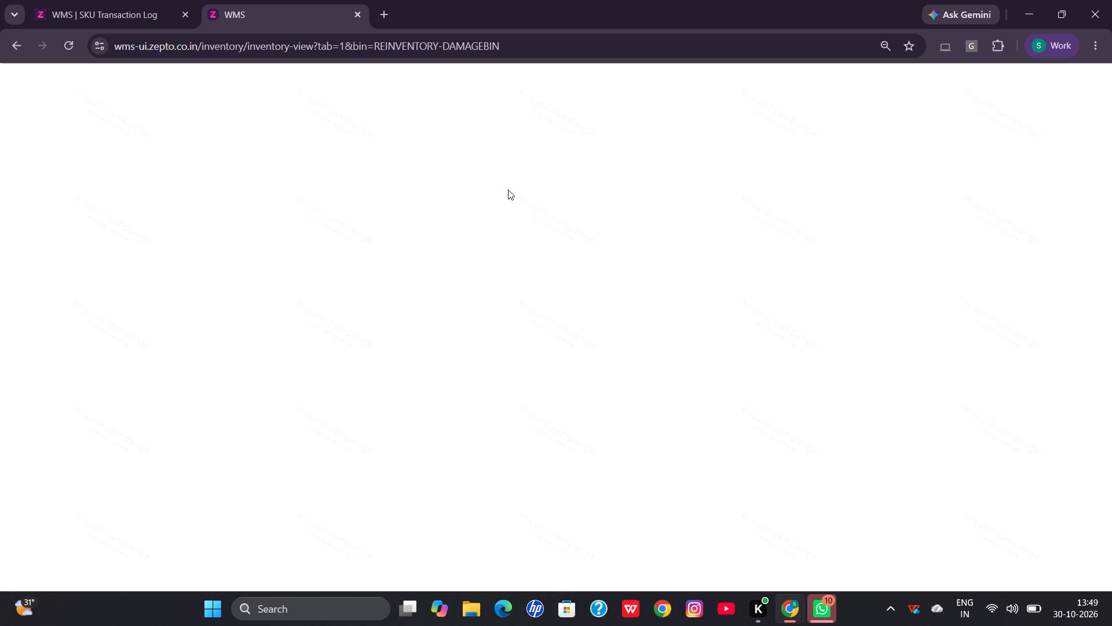
key("ctrl+Tab")
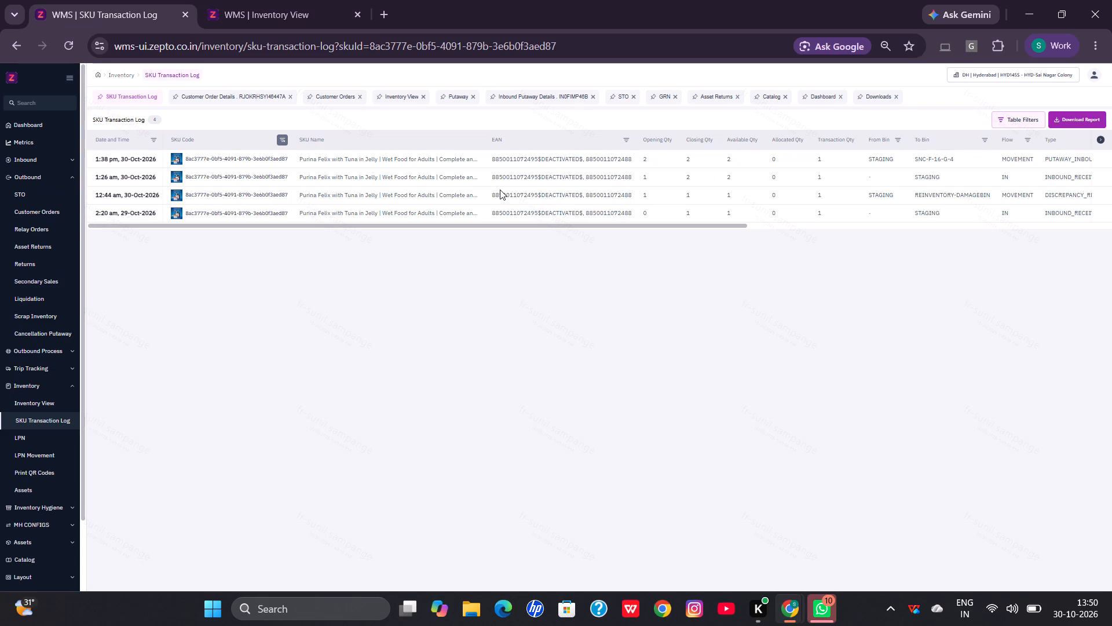
double_click(600, 171)
key("ctrl+c")
right_click(555, 300, "ctrl")
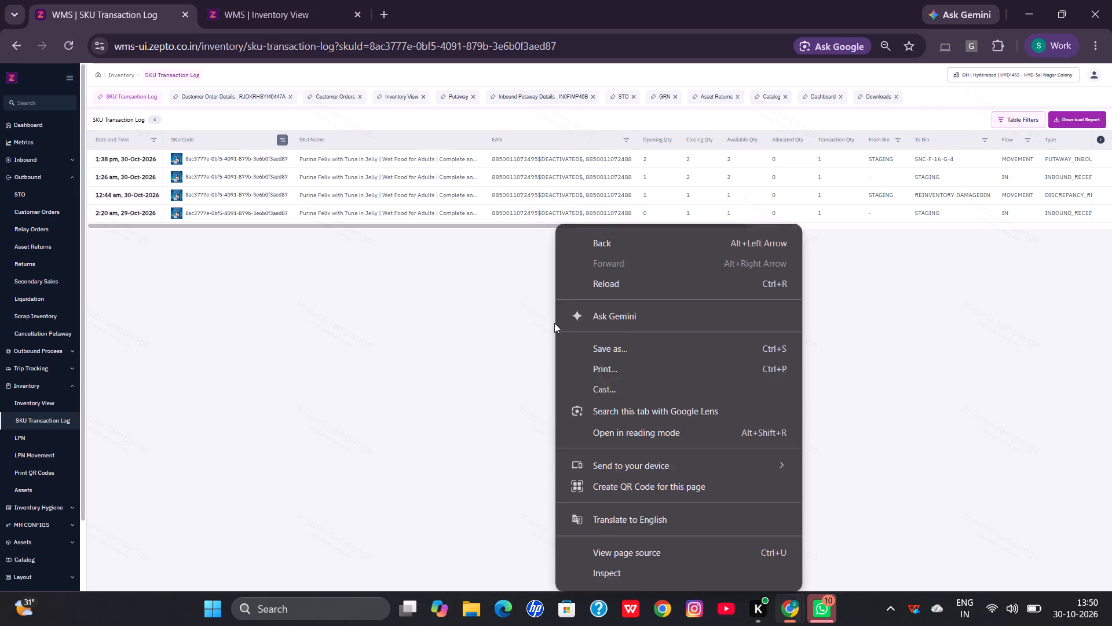
left_click(658, 479, "ctrl")
key("ctrl+v")
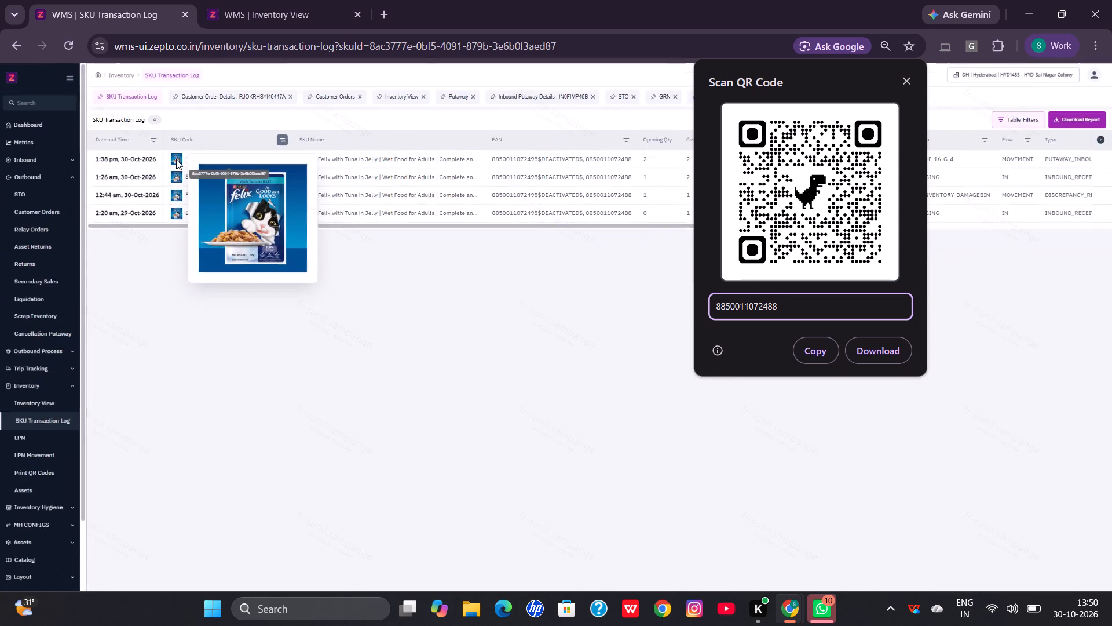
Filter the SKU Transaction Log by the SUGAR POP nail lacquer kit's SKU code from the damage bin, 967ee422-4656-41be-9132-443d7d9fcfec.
key("ctrl+Tab")
triple_click(140, 194, "ctrl")
key("ctrl+c")
key("ctrl+Tab")
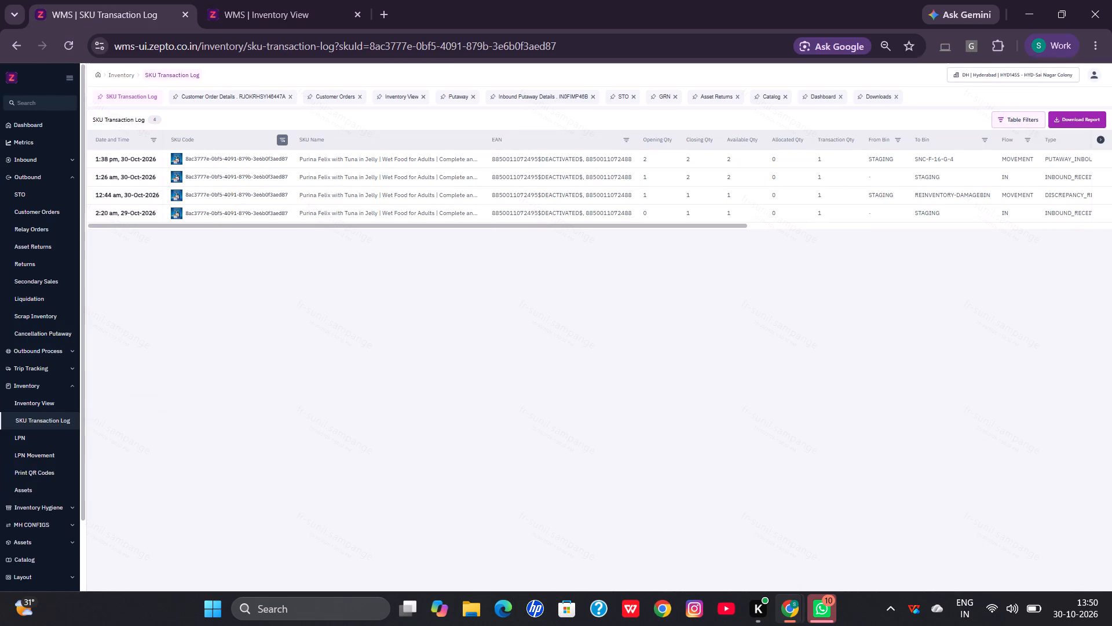
left_click(283, 132, "ctrl")
left_click(283, 133, "ctrl")
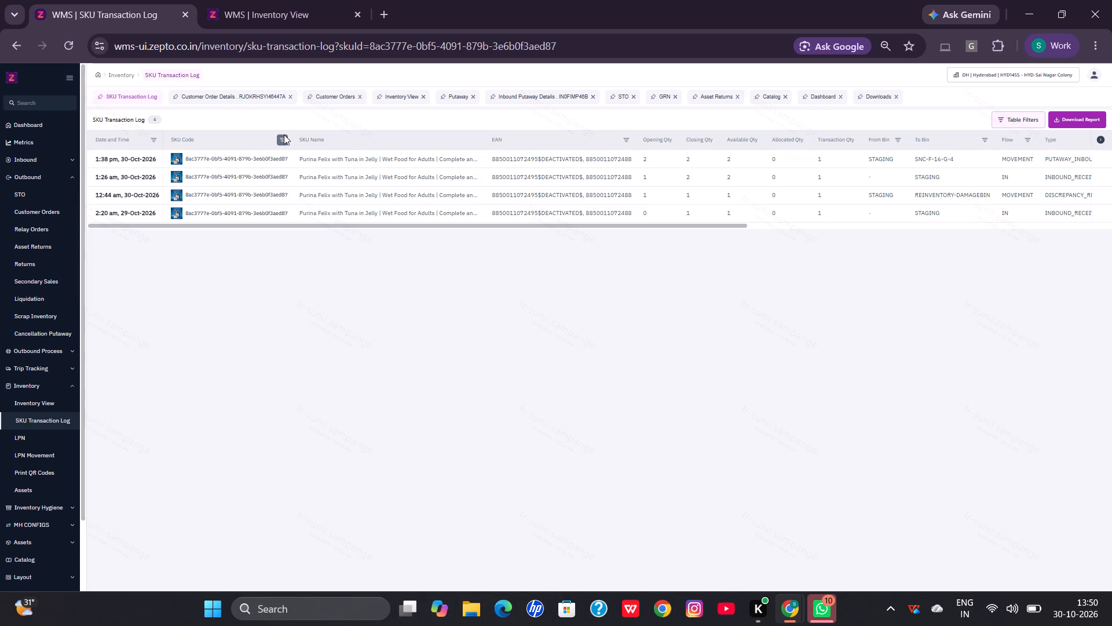
left_click(284, 137, "ctrl")
key("ctrl+a")
key("ctrl+a")
key("ctrl+v")
key("ctrl+Return")
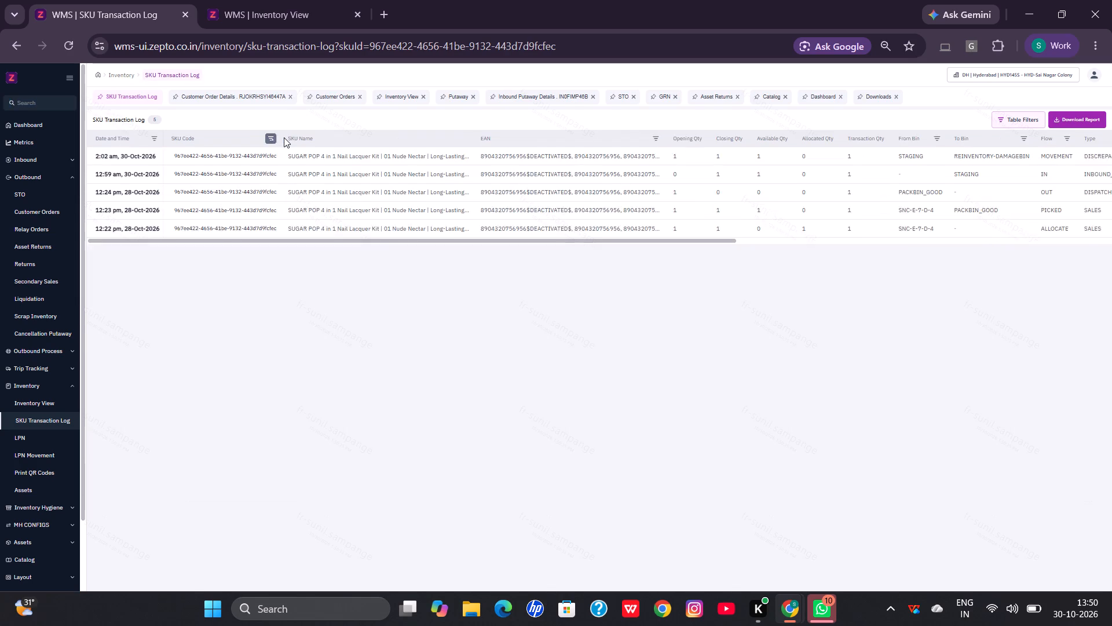
double_click(664, 184)
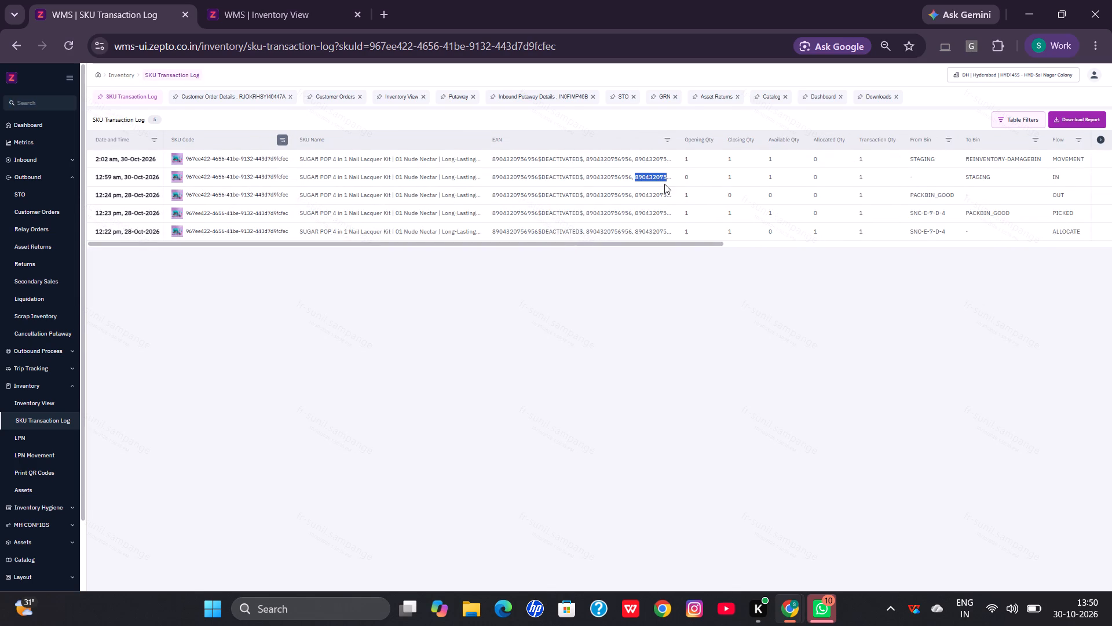
key("ctrl+c")
right_click(603, 230, "ctrl")
left_click(678, 483)
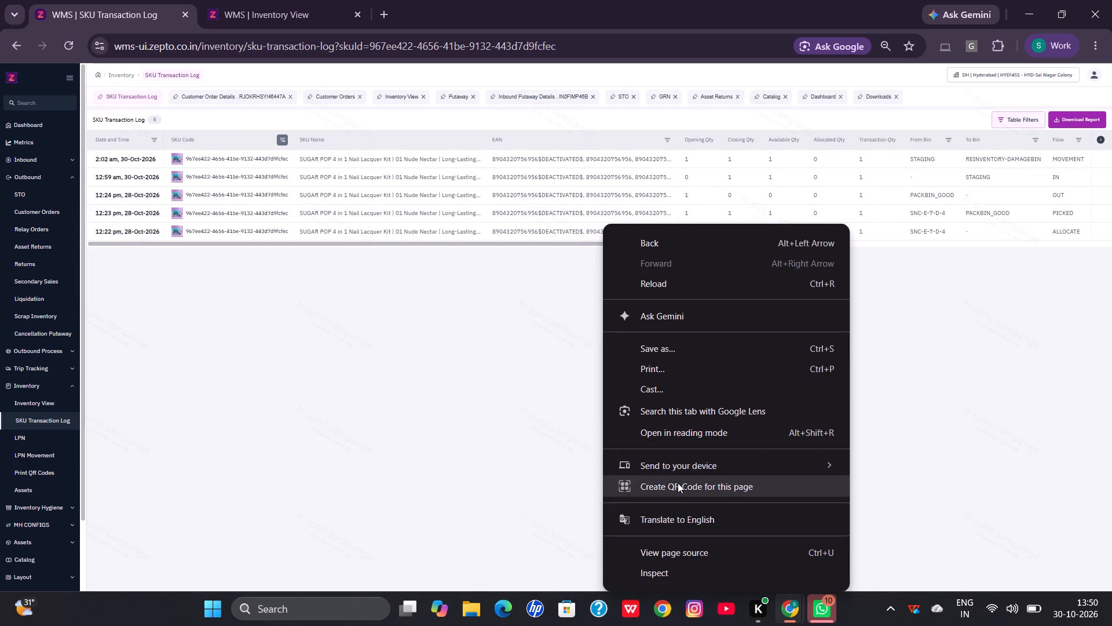
key("ctrl+v")
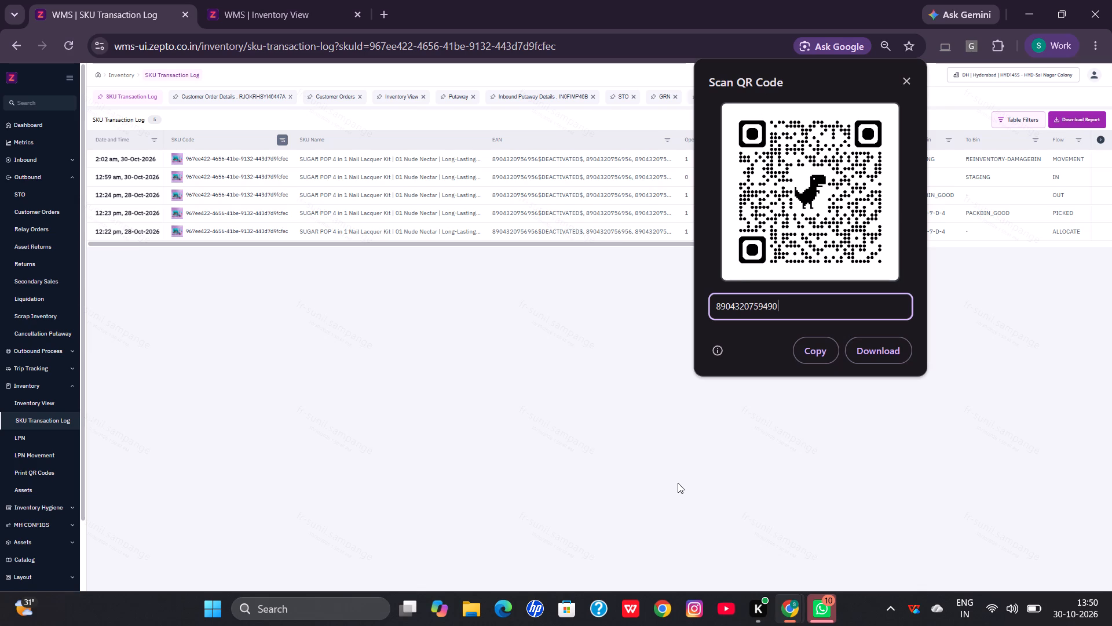
left_click_drag(678, 483, 321, 307)
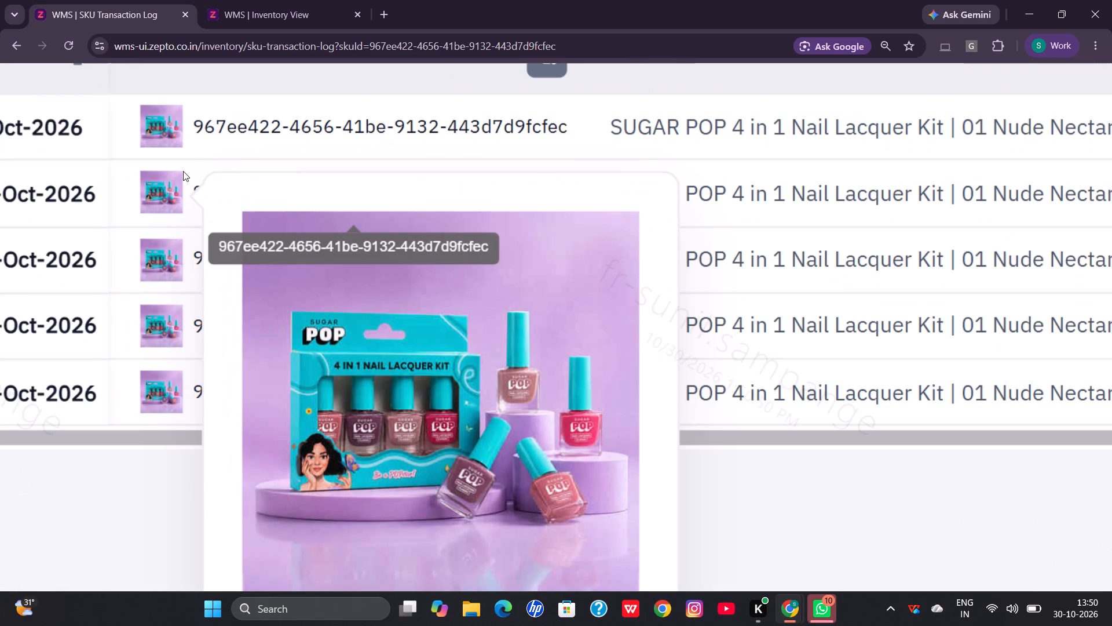
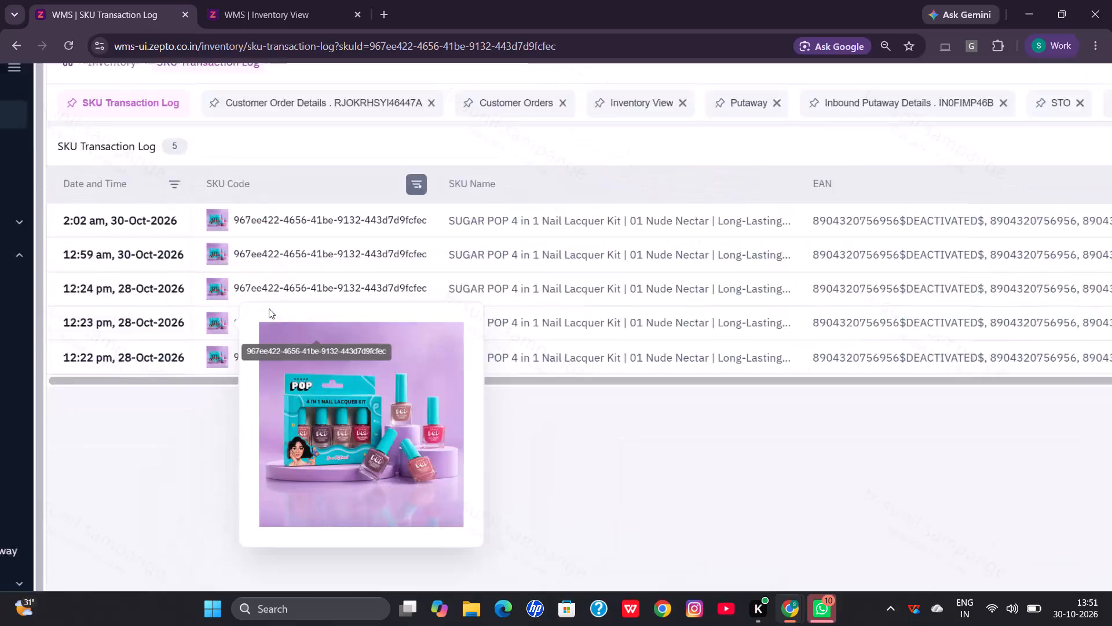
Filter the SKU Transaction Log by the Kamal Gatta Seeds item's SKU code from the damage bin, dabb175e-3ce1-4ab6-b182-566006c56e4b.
key("ctrl+Tab")
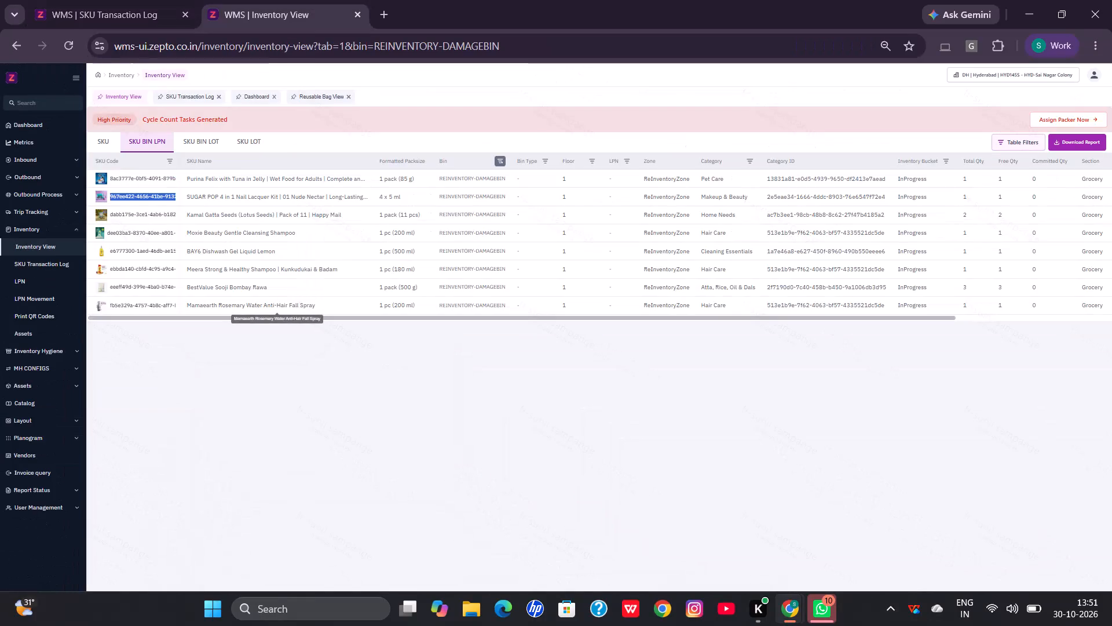
triple_click(129, 216, "ctrl")
key("ctrl+c")
key("ctrl+Tab")
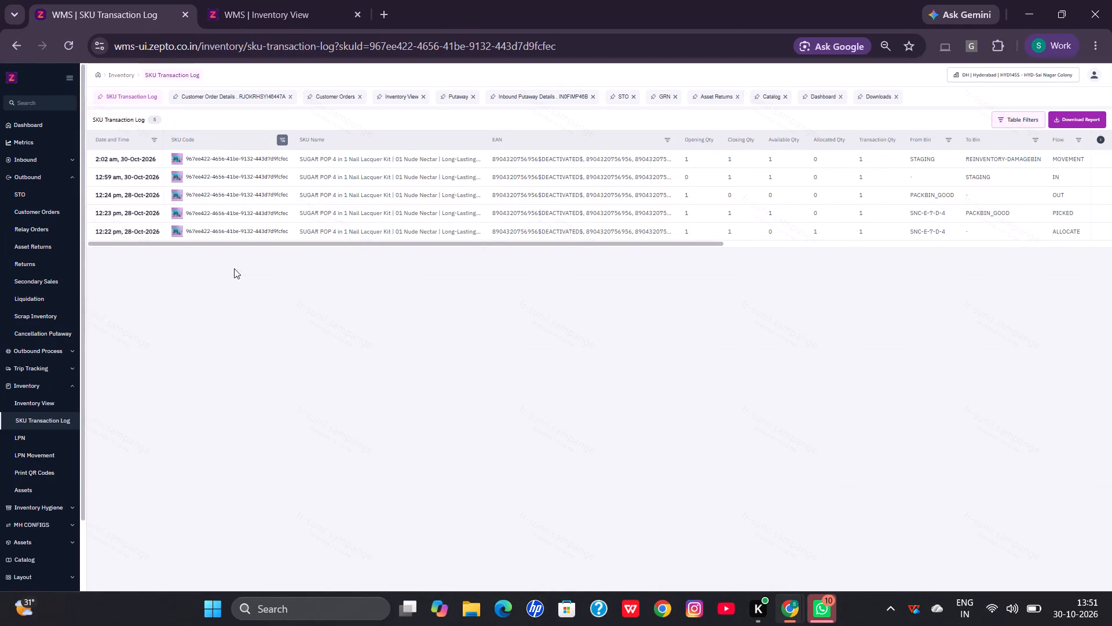
left_click(283, 137, "ctrl")
key("ctrl+a")
key("ctrl+a")
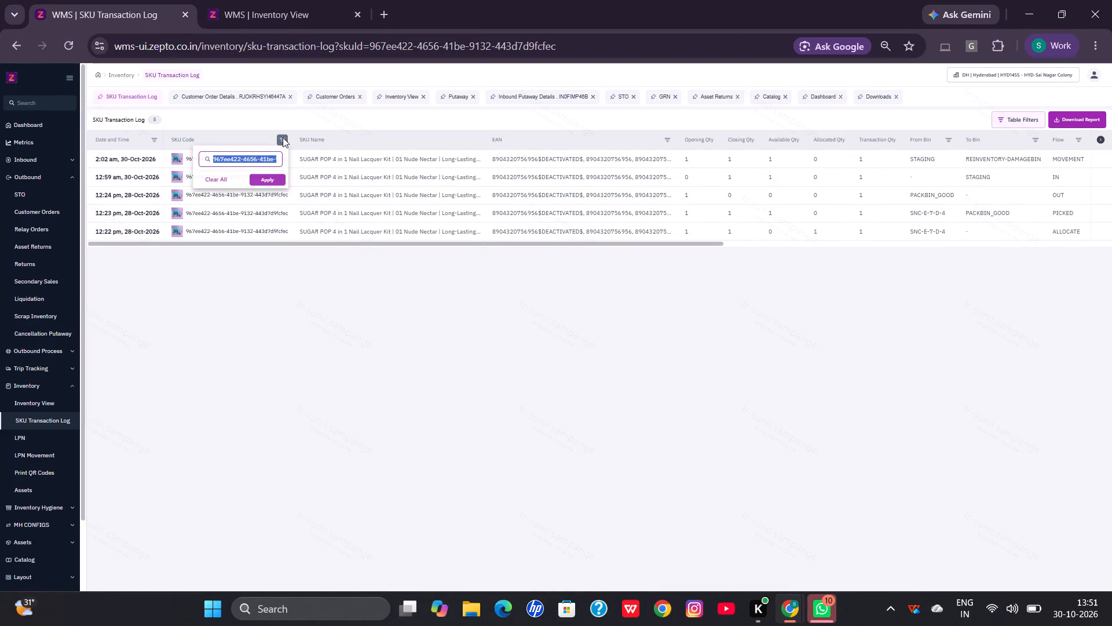
key("ctrl+v")
key("ctrl+Return")
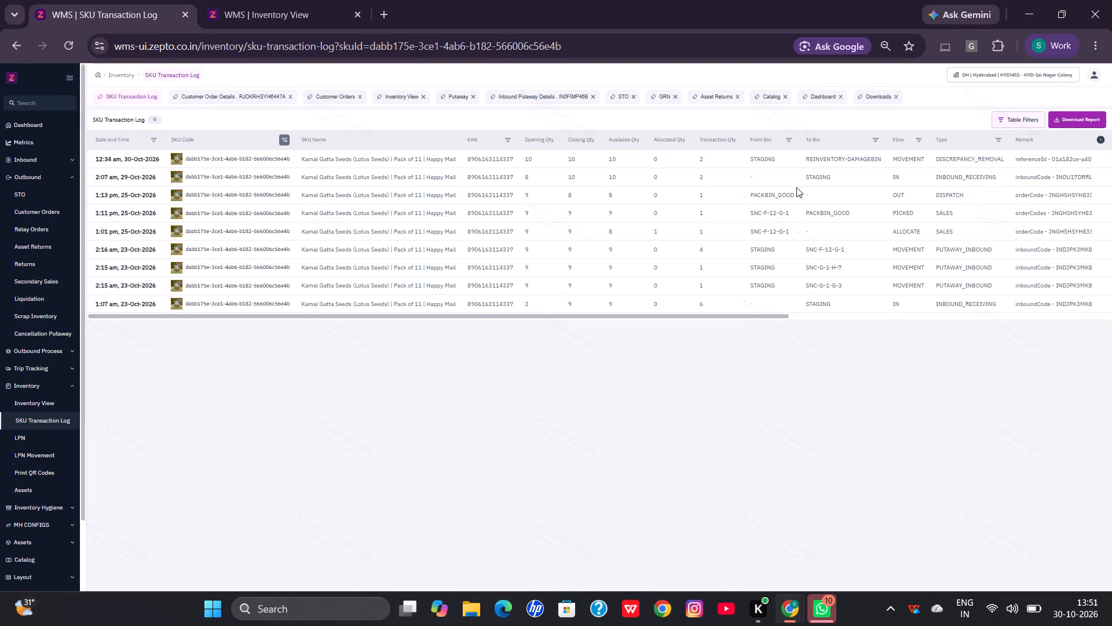
left_click(763, 212)
double_click(460, 215)
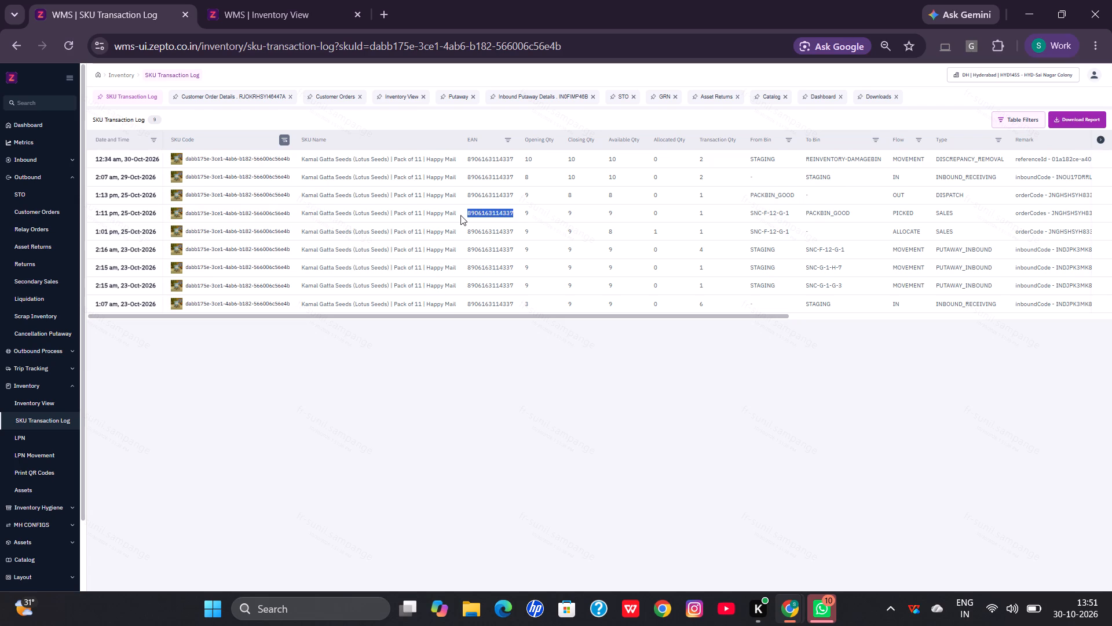
key("ctrl+c")
right_click(465, 348, "ctrl")
left_click(571, 489, "ctrl")
key("ctrl+v")
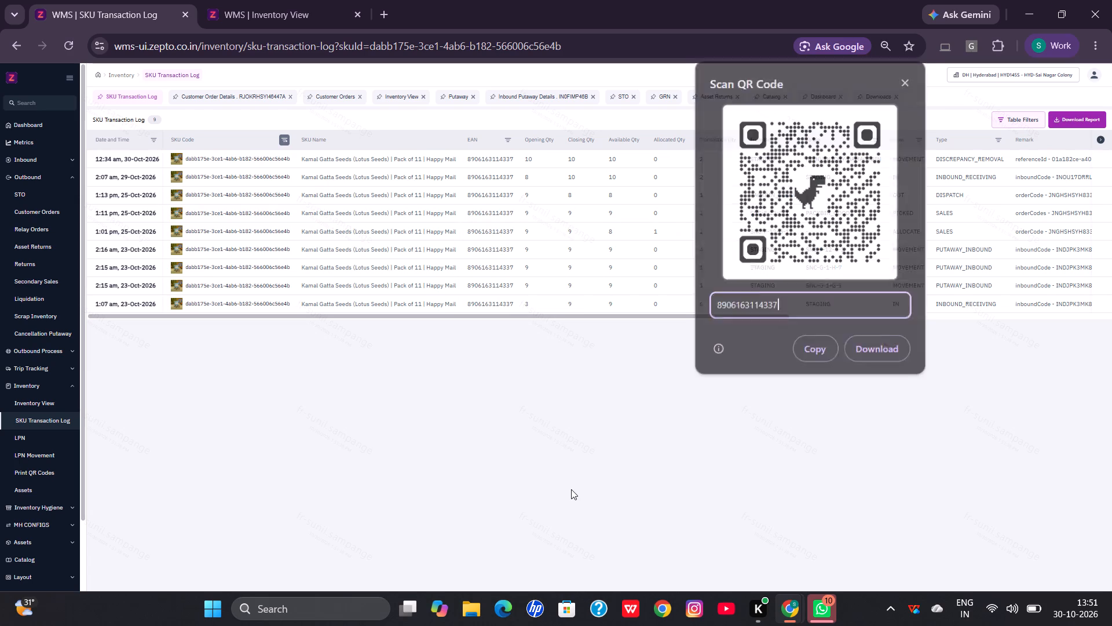
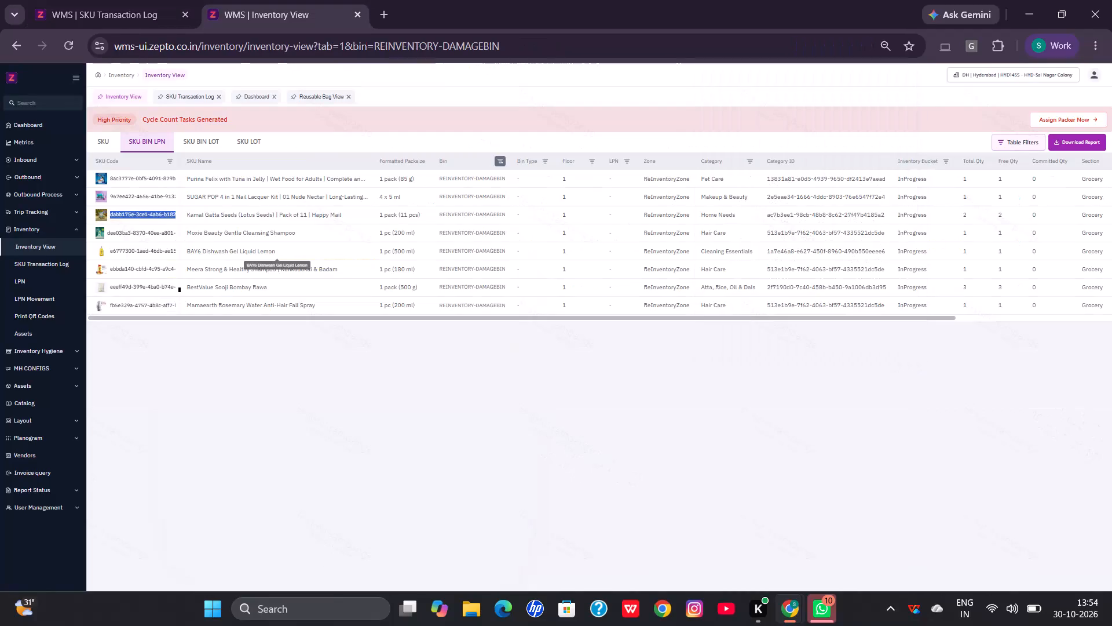
Filter the SKU Transaction Log by the Moxie Beauty Gentle Cleansing Shampoo's SKU code from the damage bin, dee03ba3-8370-40ee-a801-e9f189dbcf45.
left_click_drag(151, 238, 151, 232)
triple_click(151, 232, "ctrl")
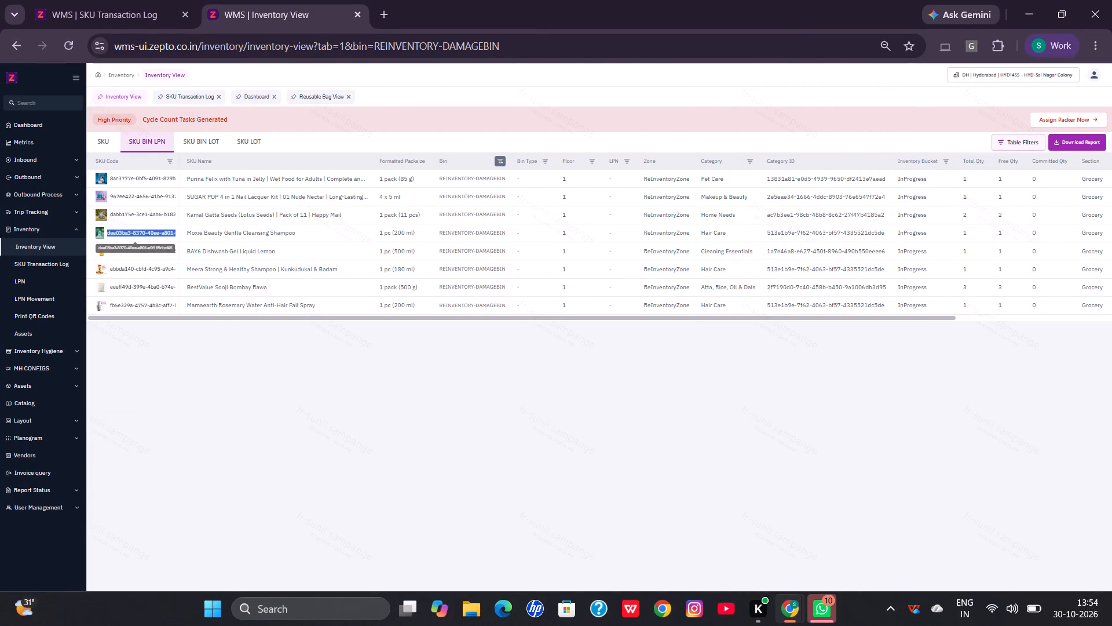
key("ctrl+c")
key("ctrl+Tab")
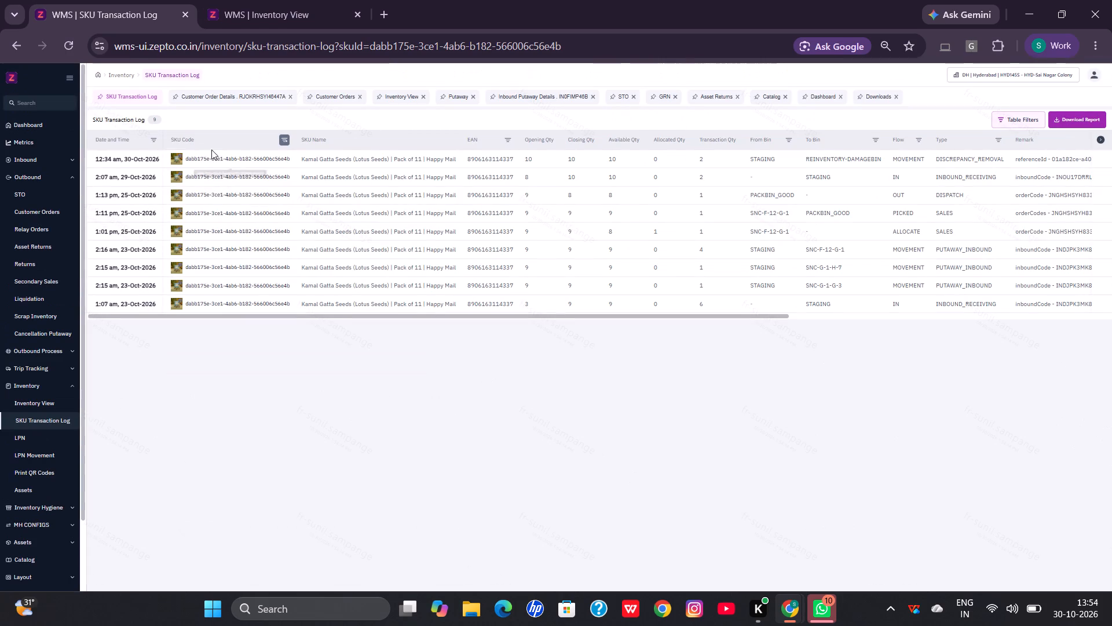
left_click(277, 138, "ctrl")
left_click(282, 139, "ctrl")
key("ctrl+a")
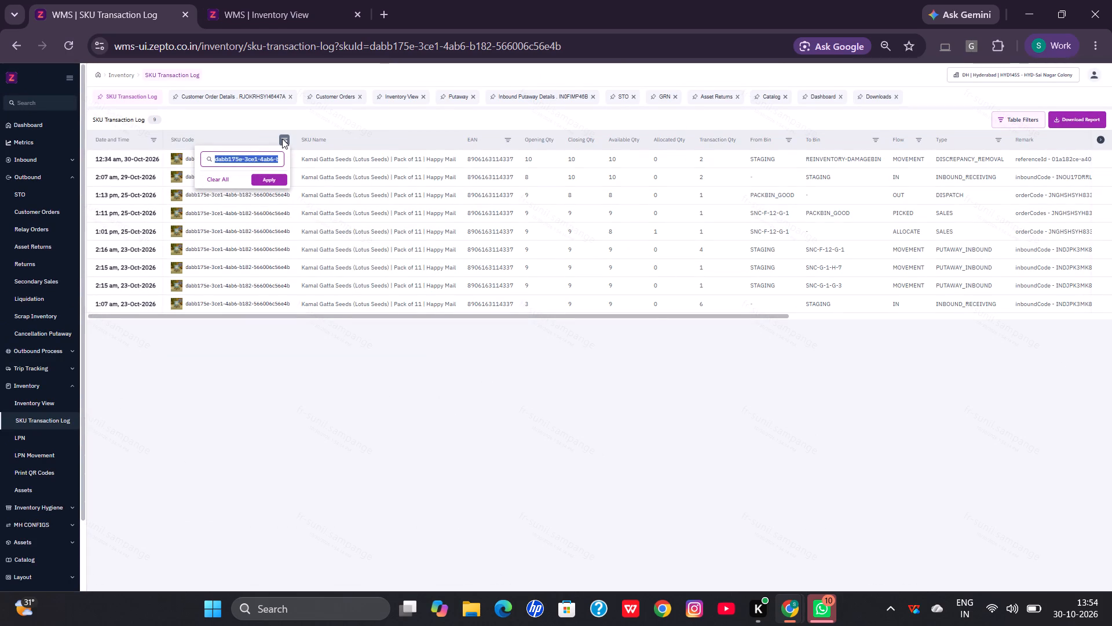
key("ctrl+v")
key("ctrl+Return")
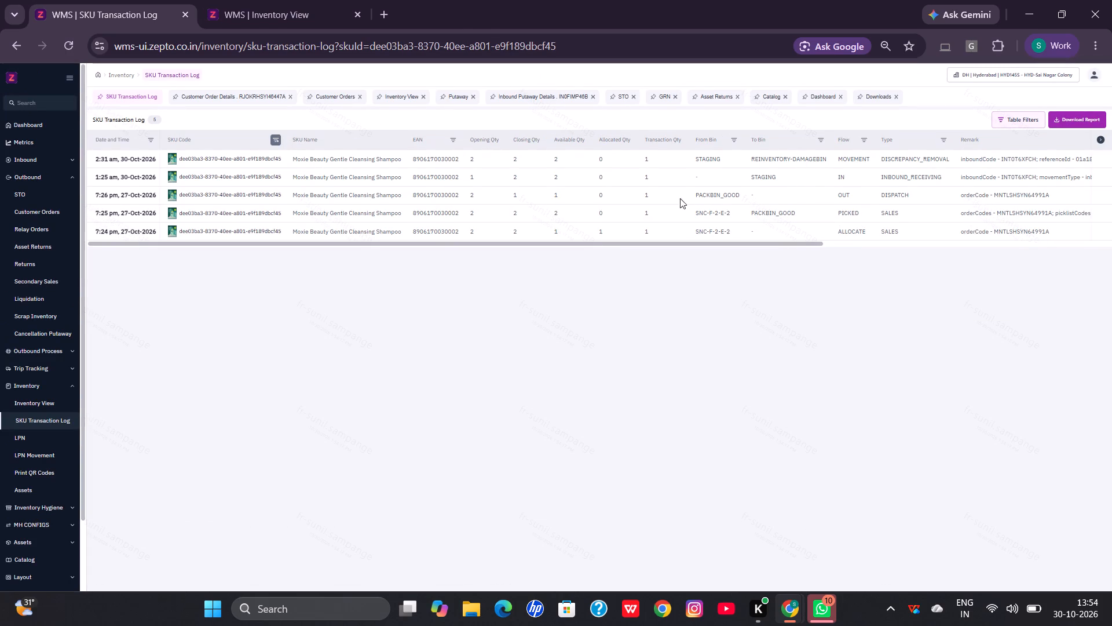
double_click(462, 166)
double_click(439, 161)
key("ctrl+c")
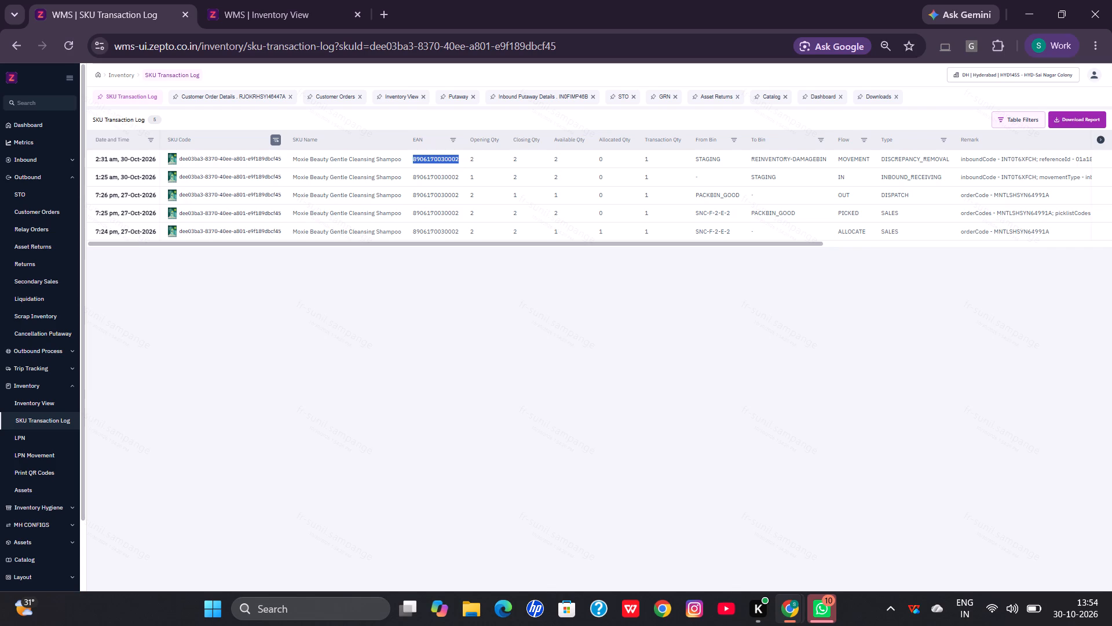
right_click(462, 258, "ctrl")
left_click(569, 486, "ctrl")
key("ctrl+v")
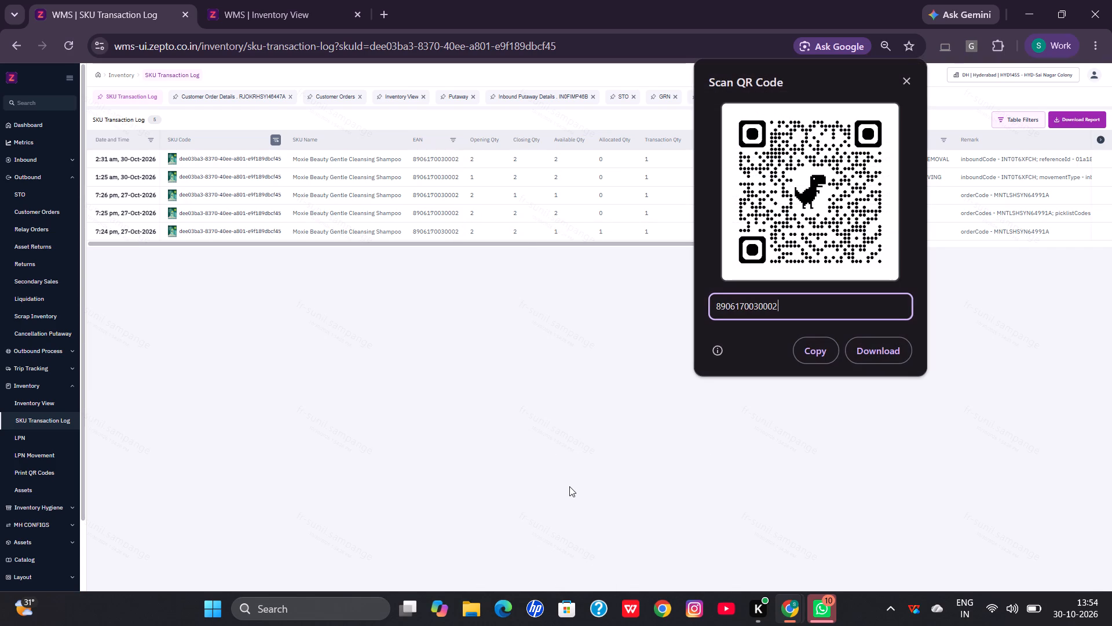
Generate a QR code for the bin name REINVENTORY-DAMAGEBIN from the Inventory View.
key("ctrl+Tab")
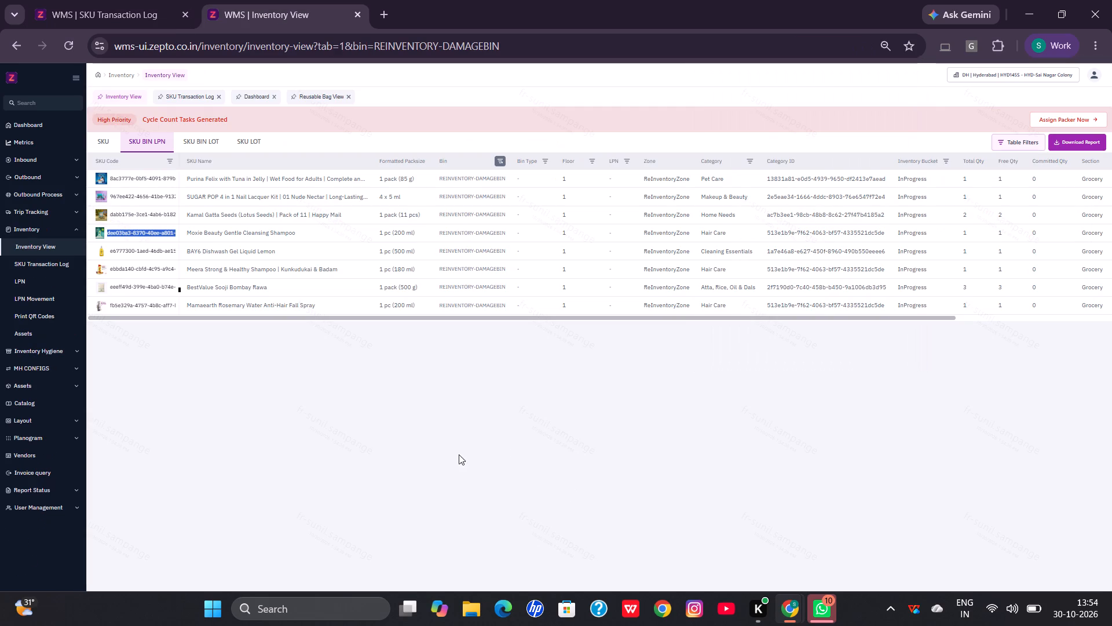
triple_click(488, 310, "ctrl")
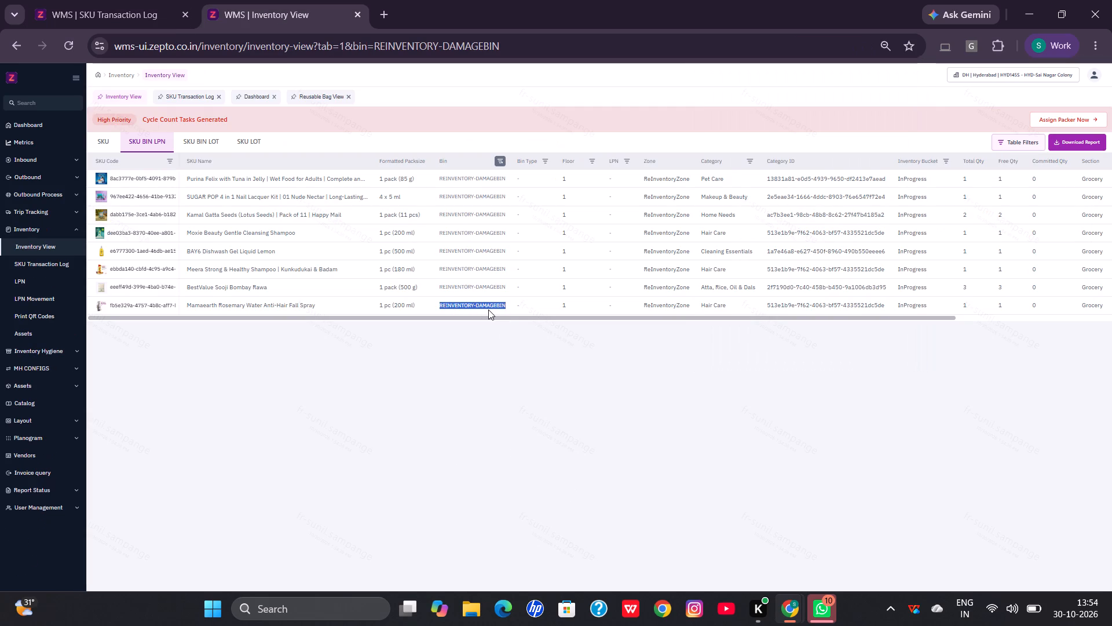
key("ctrl+c")
key("ctrl+c")
right_click(518, 373, "ctrl")
left_click(583, 278)
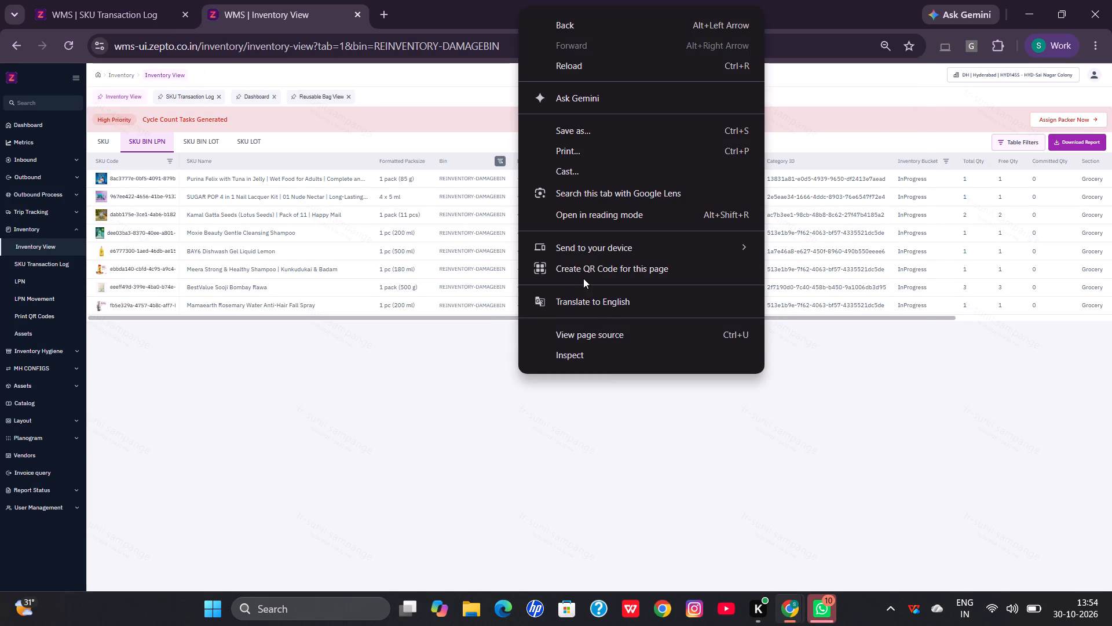
key("ctrl+v")
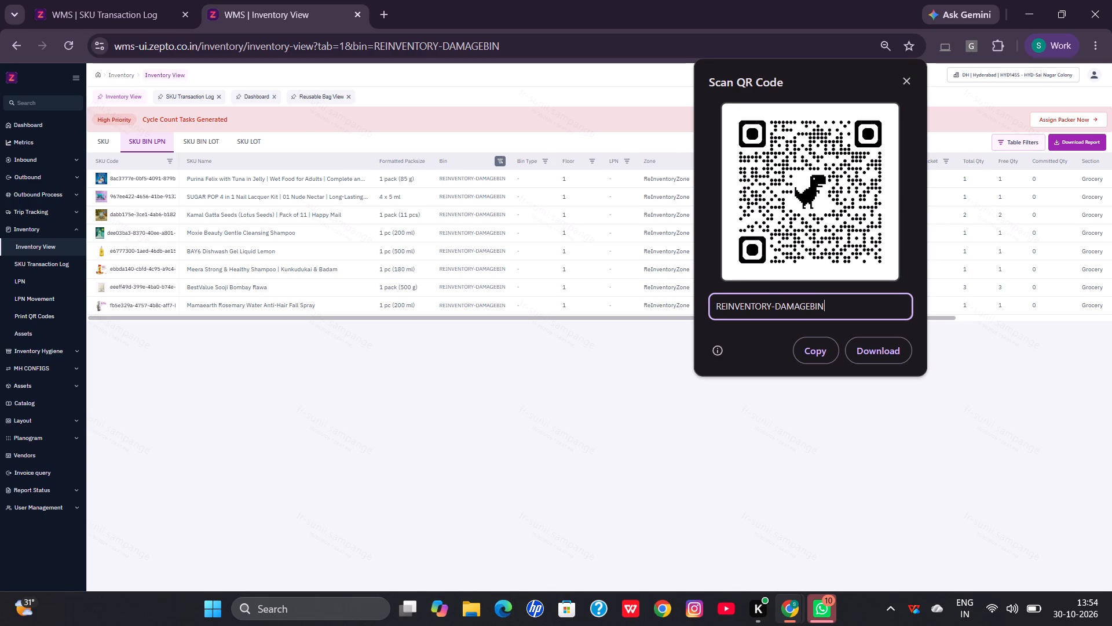
key("ctrl+Tab")
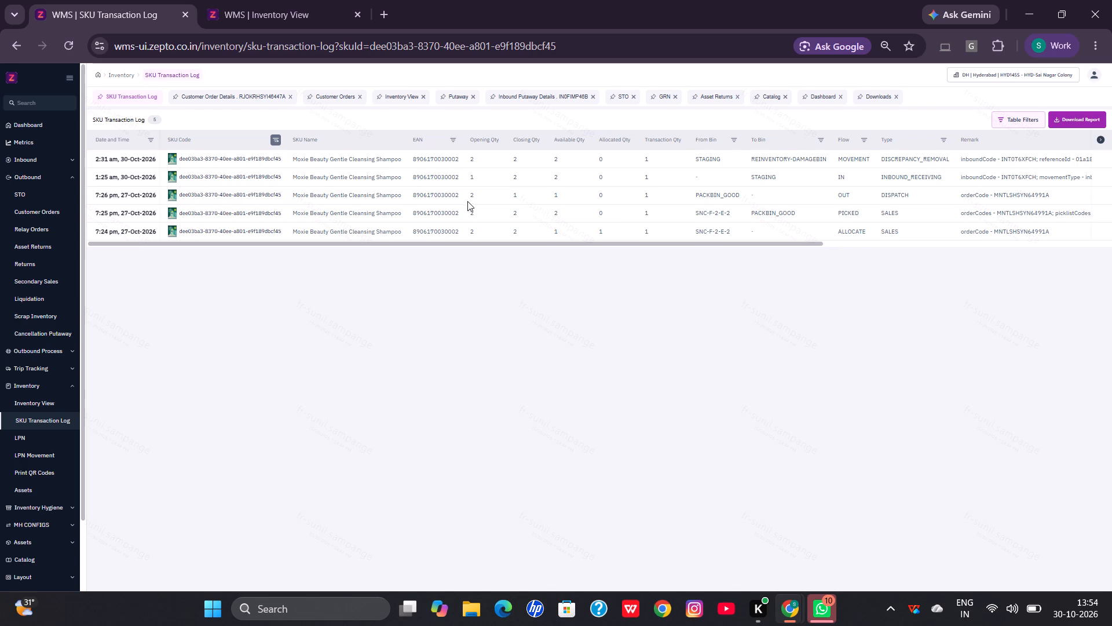
double_click(459, 201, "ctrl")
key("ctrl+c")
triple_click(447, 199, "ctrl")
key("ctrl+c")
key("ctrl+c")
right_click(476, 343, "ctrl")
left_click(597, 492, "ctrl")
key("ctrl+v")
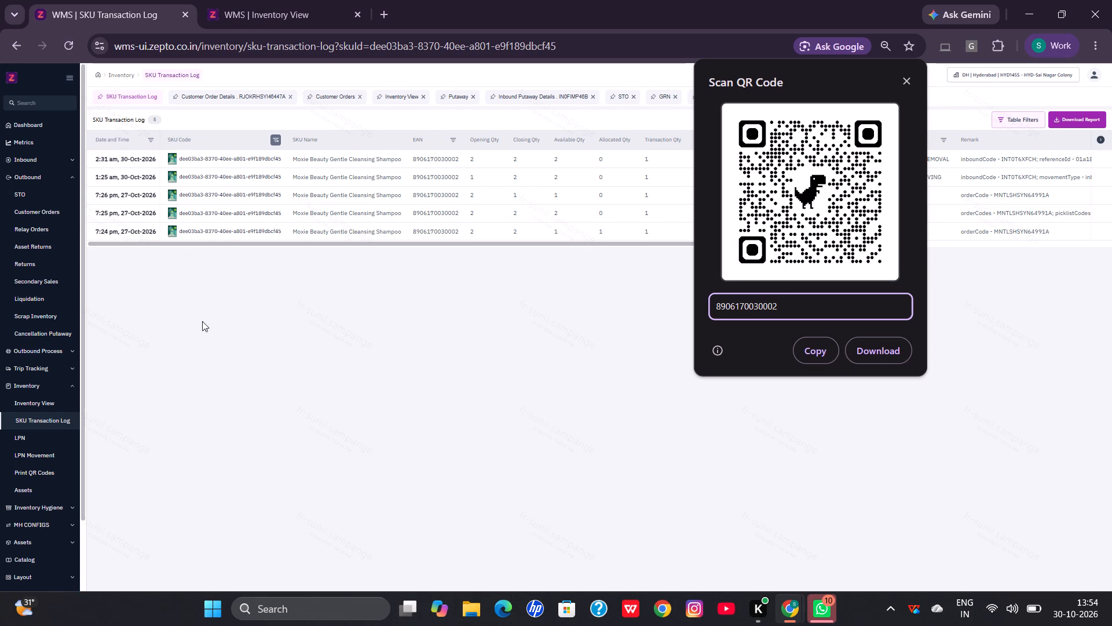
left_click(175, 193)
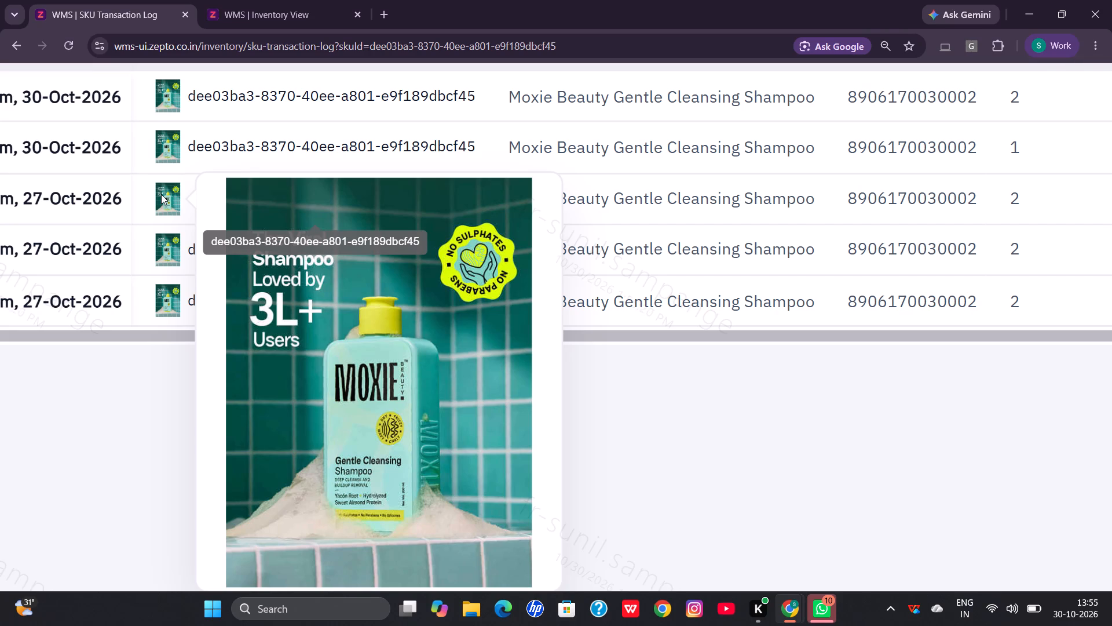
Refresh the Inventory View list of items in REINVENTORY-DAMAGEBIN.
key("ctrl+Tab")
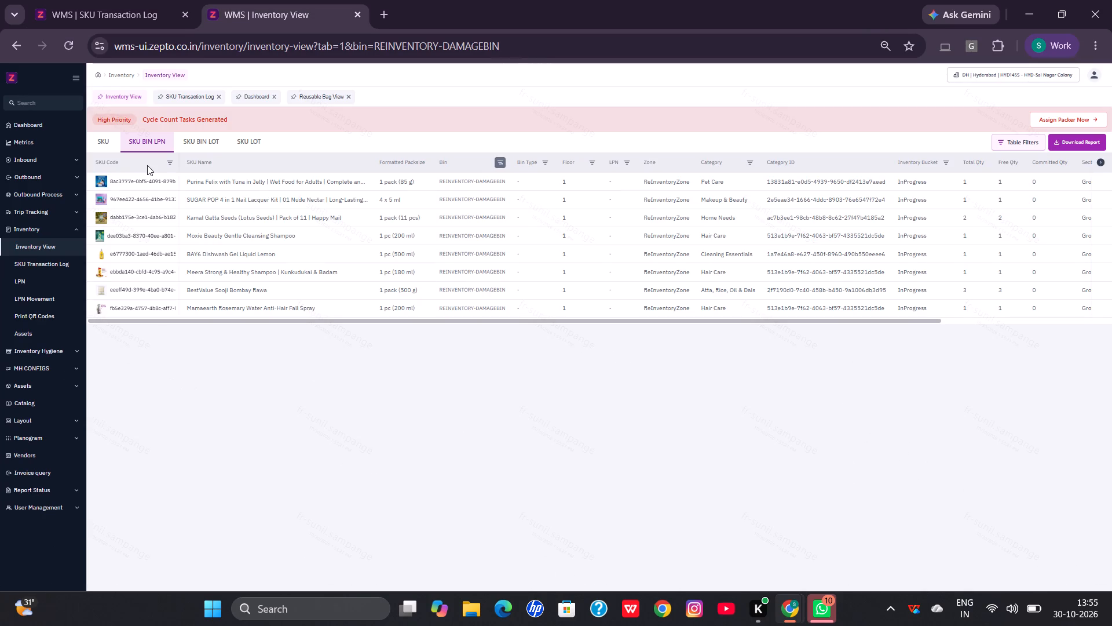
key("ctrl+r")
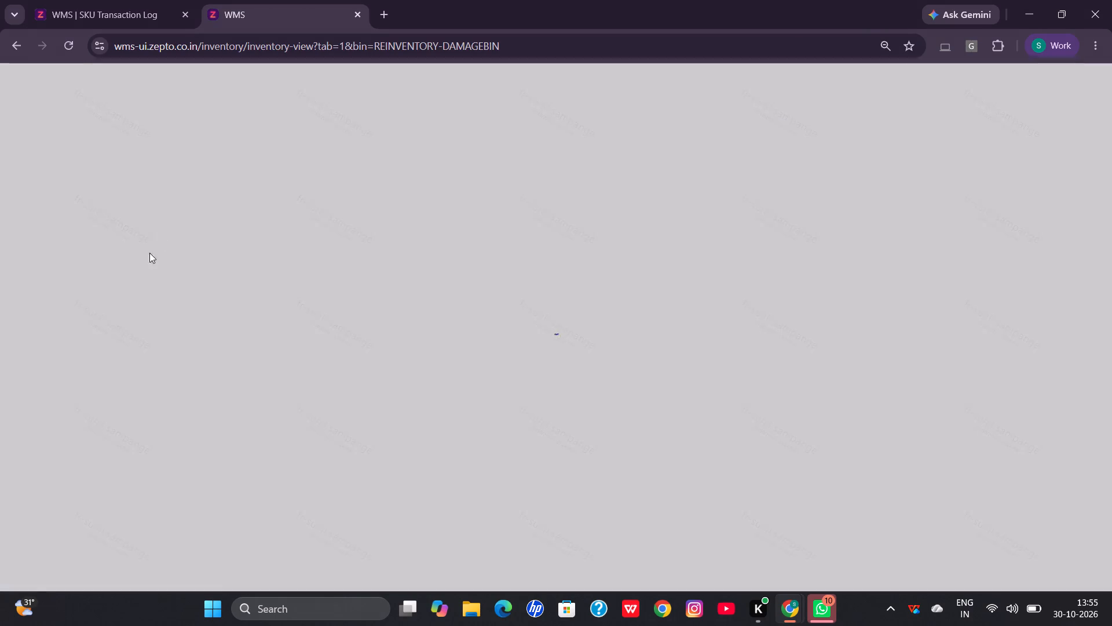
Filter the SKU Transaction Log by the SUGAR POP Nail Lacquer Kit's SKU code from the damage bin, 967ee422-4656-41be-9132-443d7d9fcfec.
triple_click(137, 175, "ctrl")
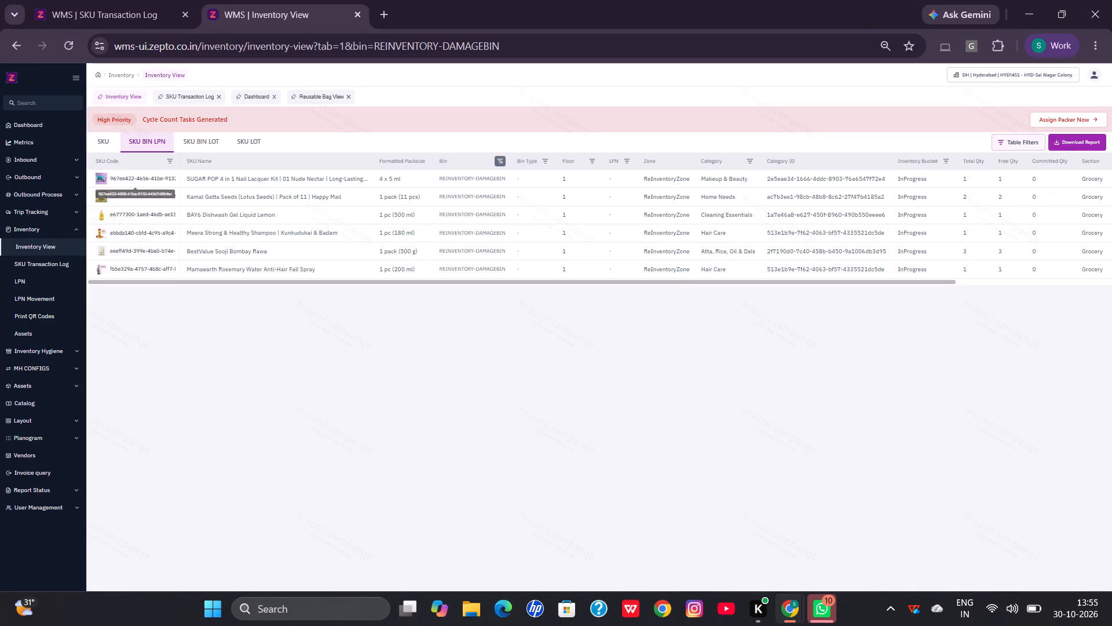
key("ctrl+c")
key("ctrl+Tab")
left_click(276, 133, "ctrl")
key("ctrl+a")
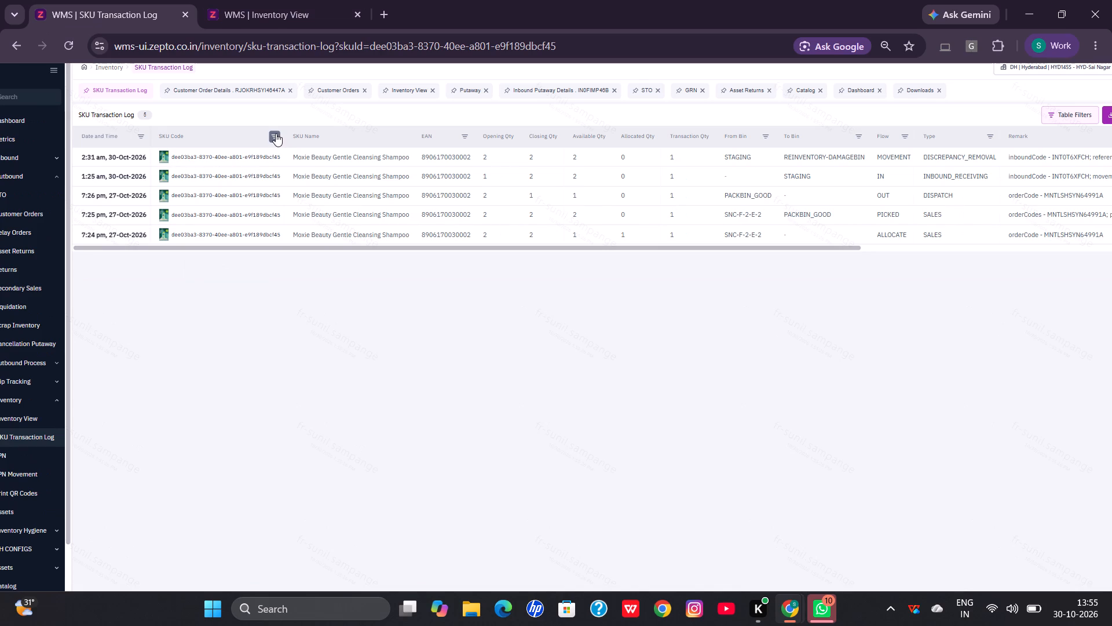
key("ctrl+a")
key("ctrl+v")
key("ctrl+Return")
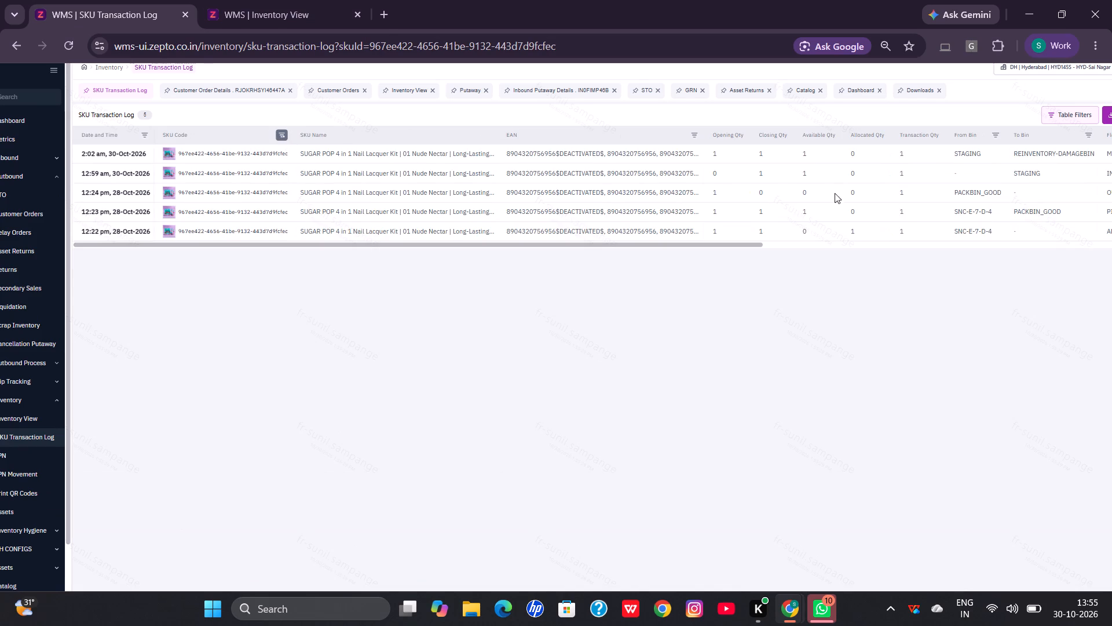
double_click(655, 186, "ctrl")
key("ctrl+c")
double_click(643, 186, "ctrl")
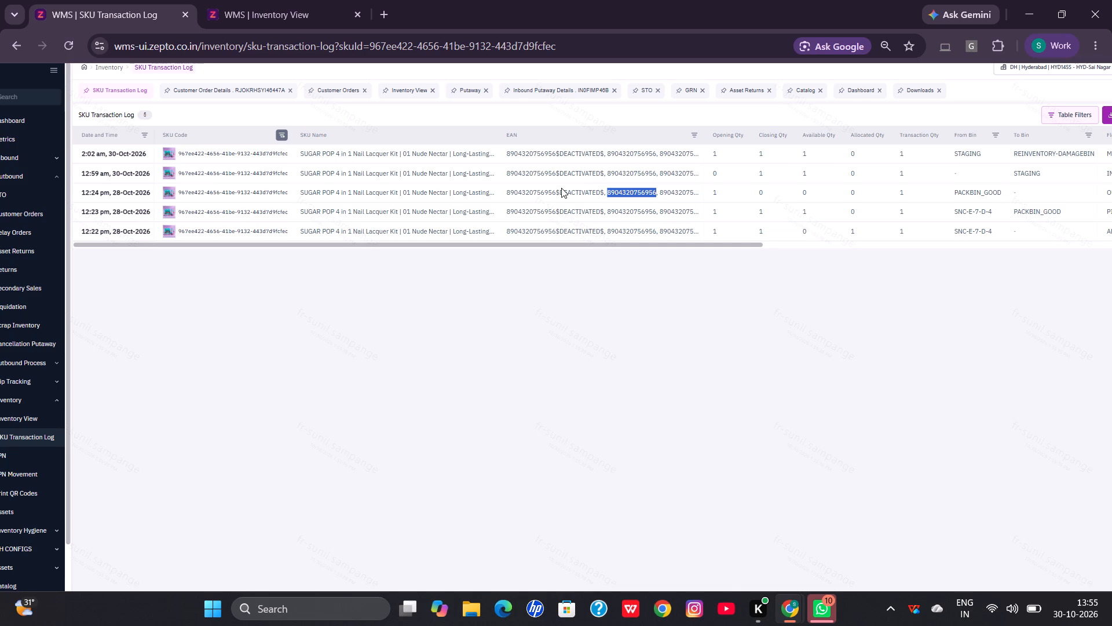
key("ctrl+c")
key("ctrl+c")
right_click(570, 316)
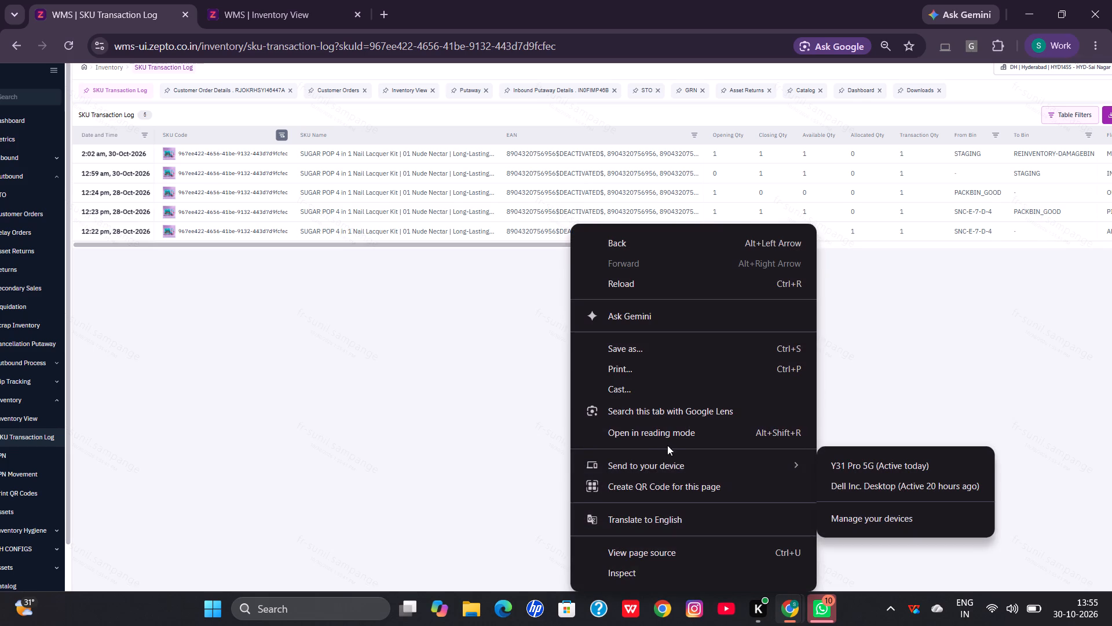
left_click(666, 491)
key("ctrl+v")
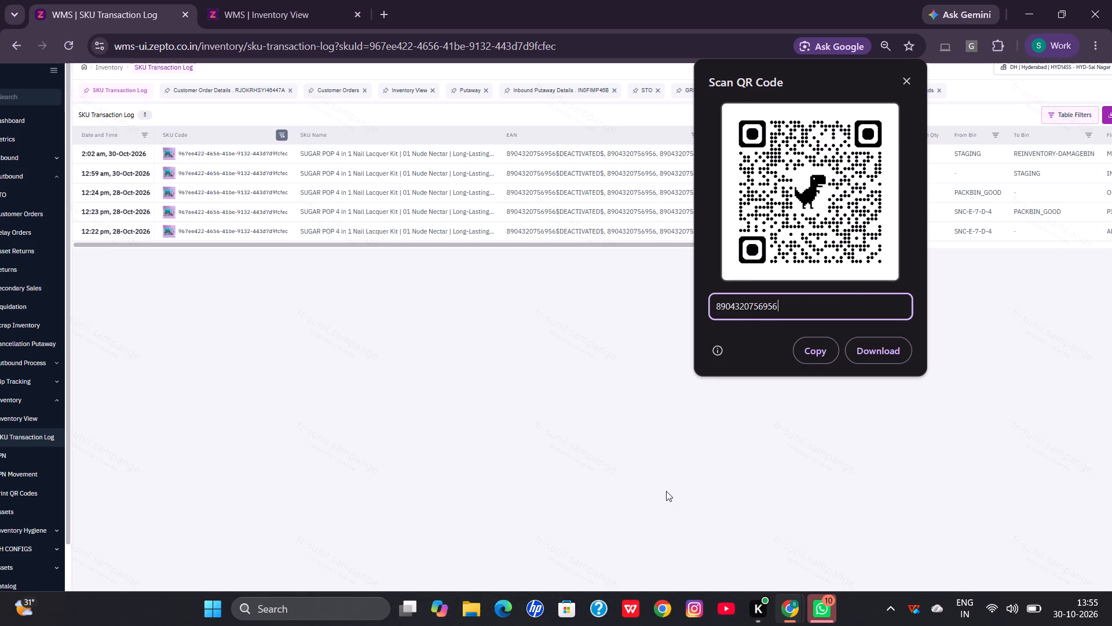
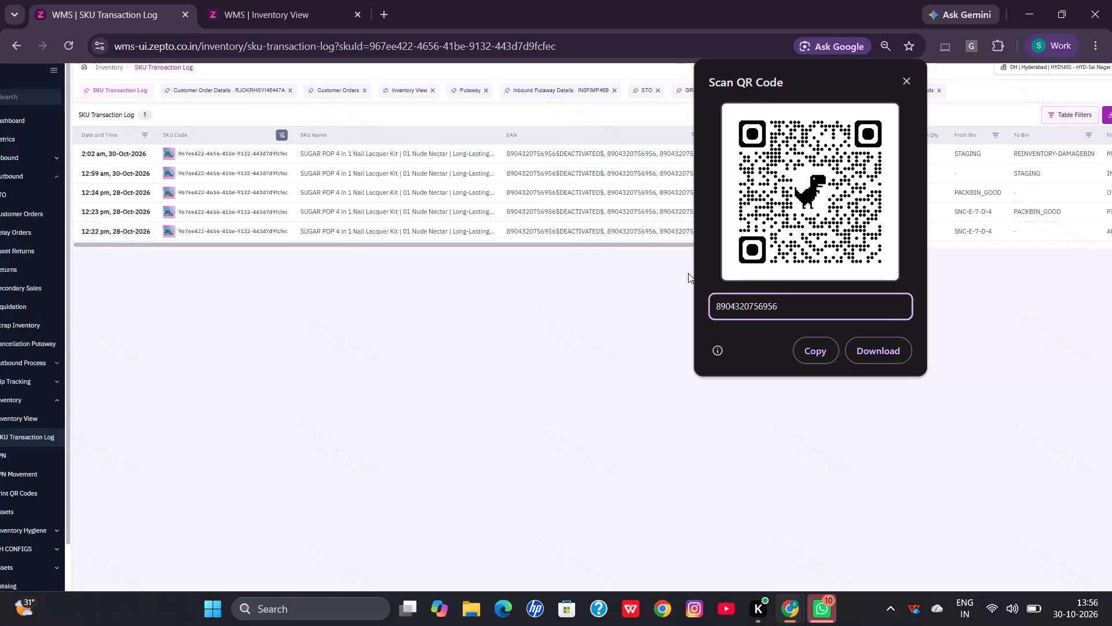
key("ctrl+Tab")
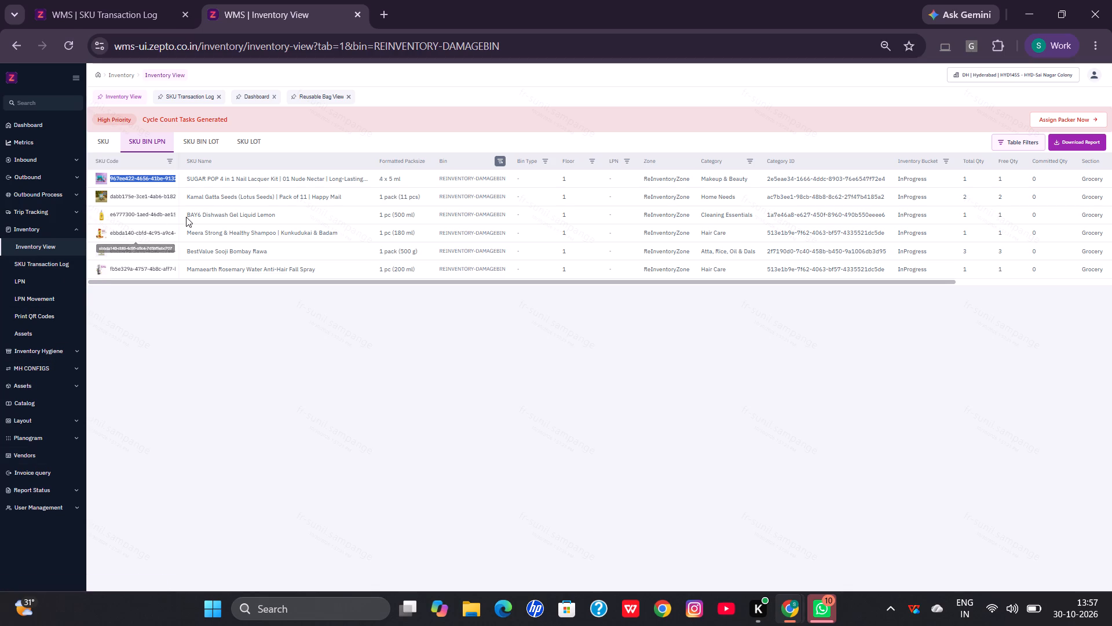
key("ctrl+Tab")
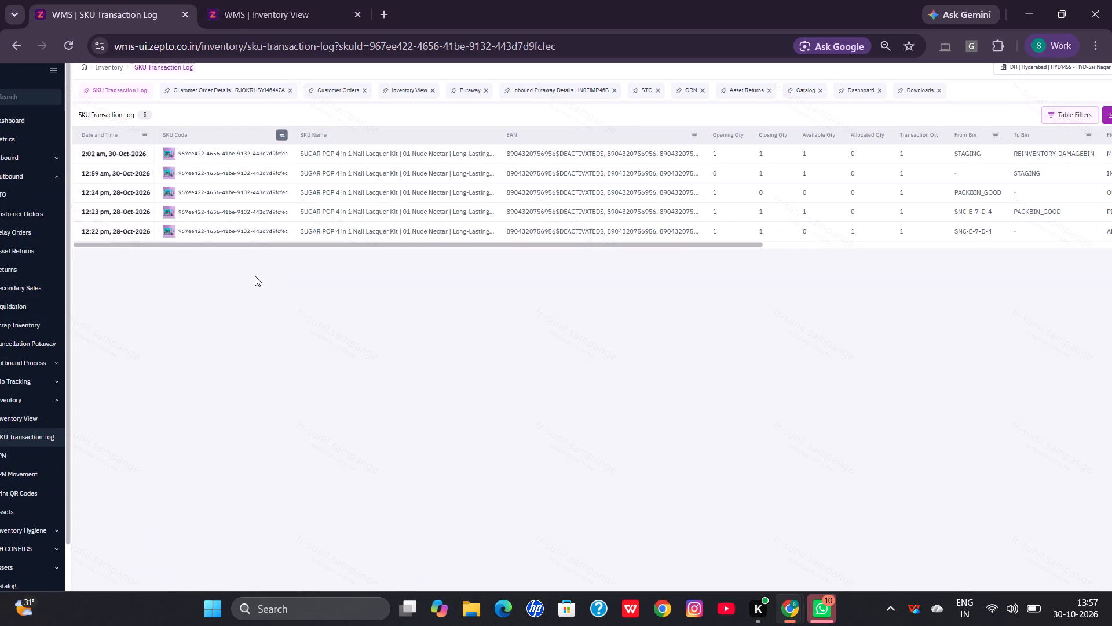
double_click(566, 183, "ctrl")
double_click(530, 180, "ctrl")
key("ctrl+c")
key("ctrl+c")
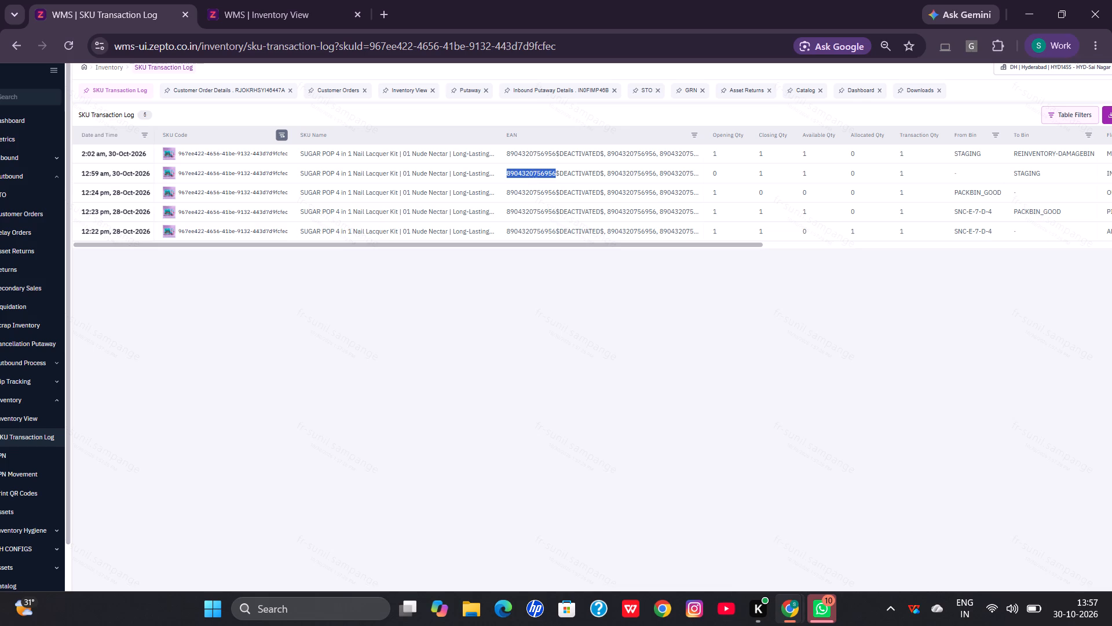
right_click(488, 299, "ctrl")
left_click(574, 479, "ctrl")
key("ctrl+v")
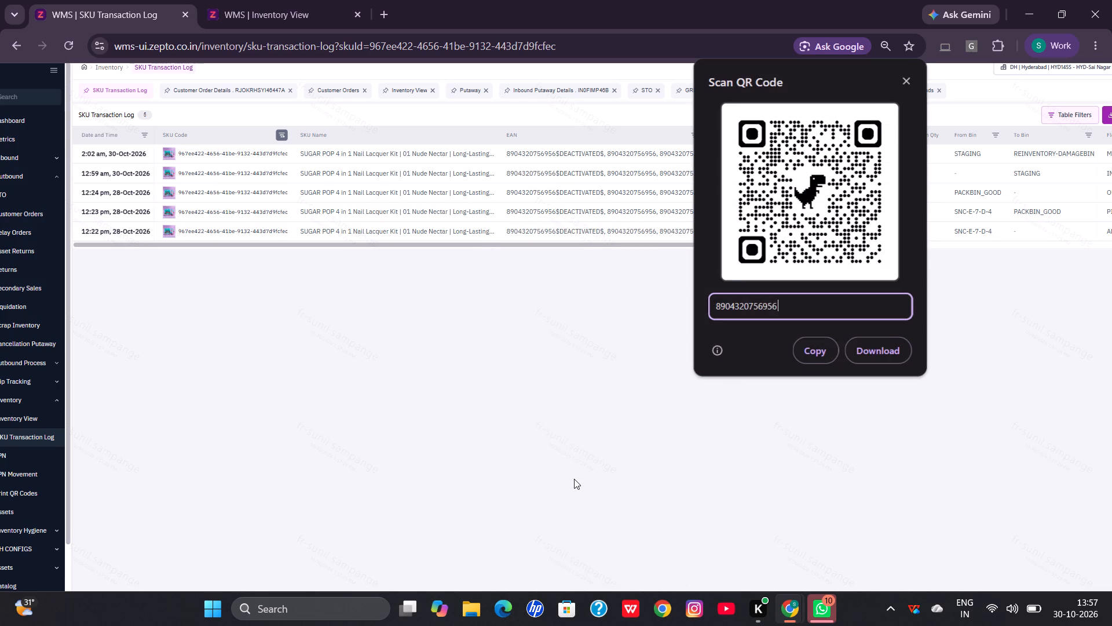
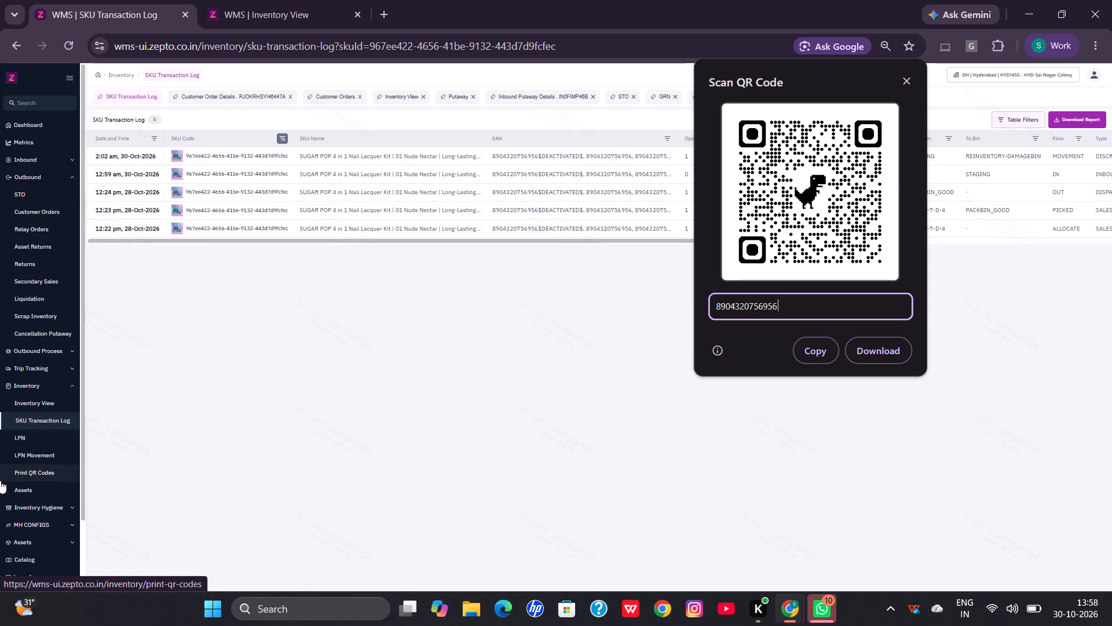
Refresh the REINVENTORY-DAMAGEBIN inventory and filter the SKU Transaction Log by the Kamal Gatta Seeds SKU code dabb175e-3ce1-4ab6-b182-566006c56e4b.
key("ctrl+Tab")
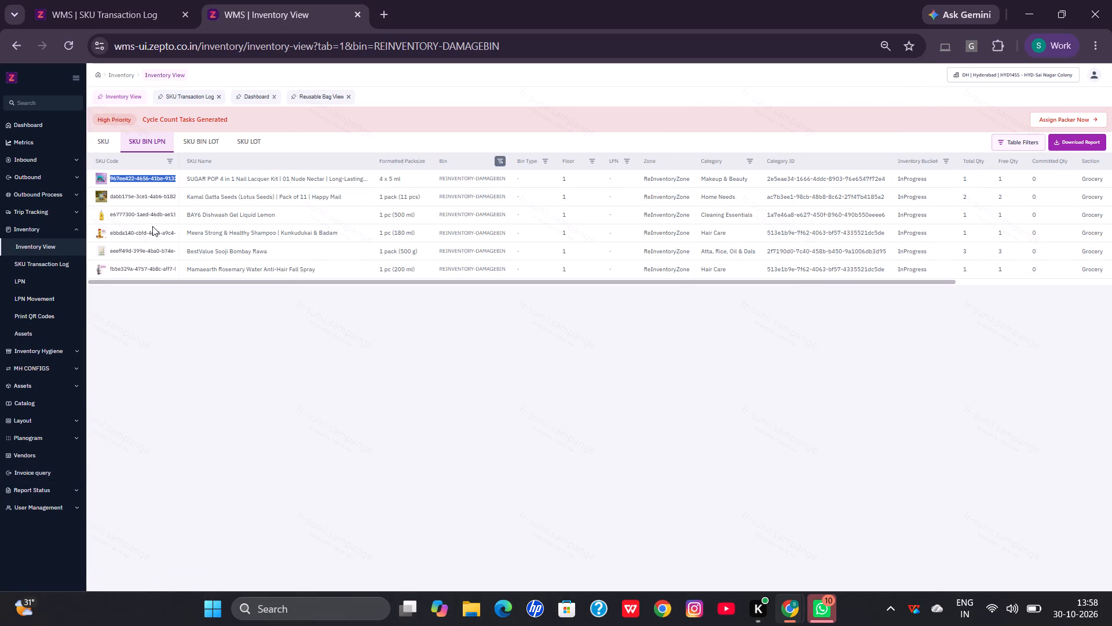
key("ctrl+r")
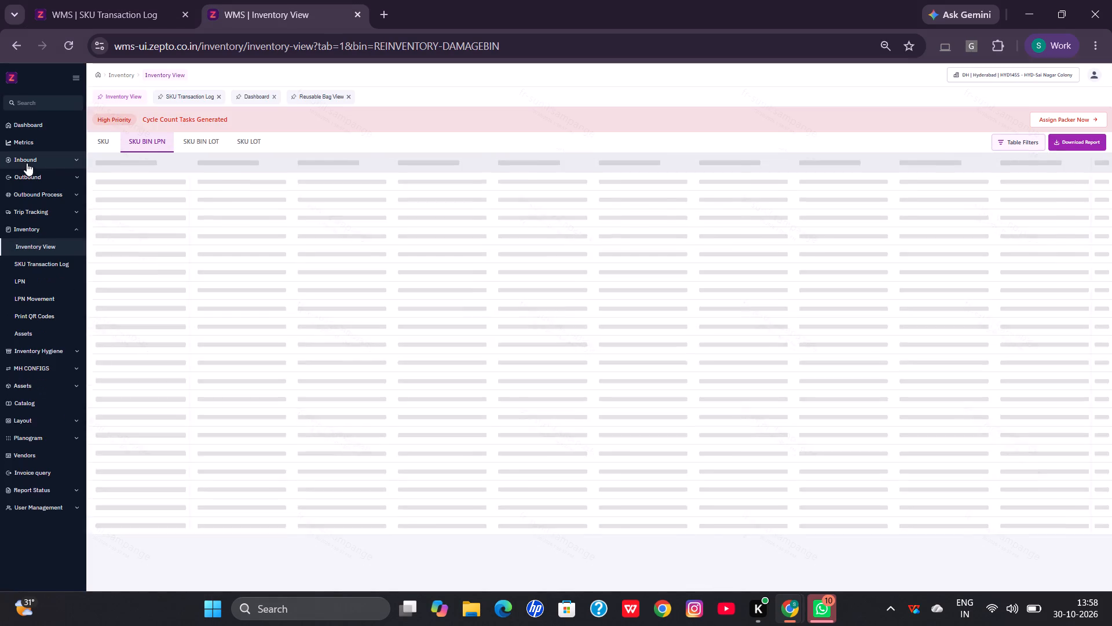
double_click(139, 176)
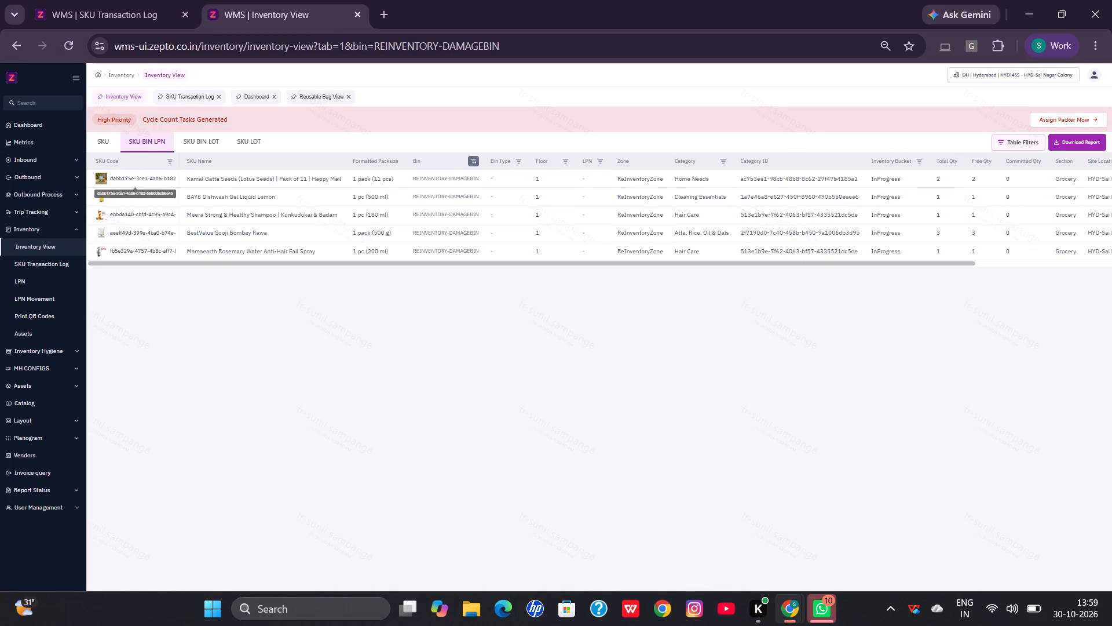
triple_click(139, 176, "ctrl")
key("ctrl+c")
key("ctrl+Tab")
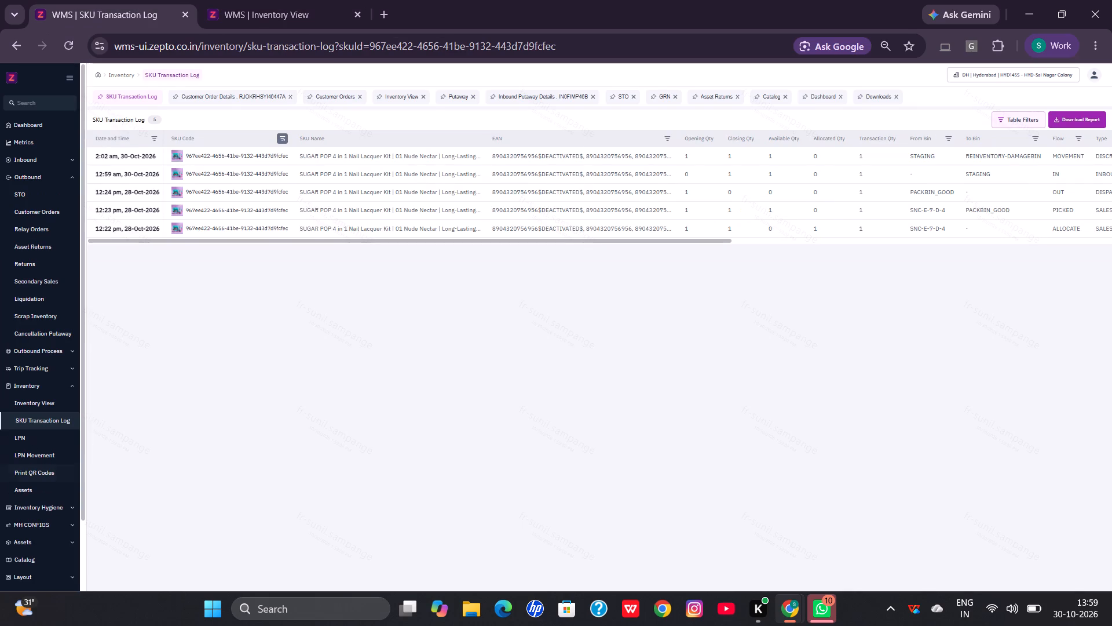
left_click(280, 136, "ctrl")
key("ctrl+a")
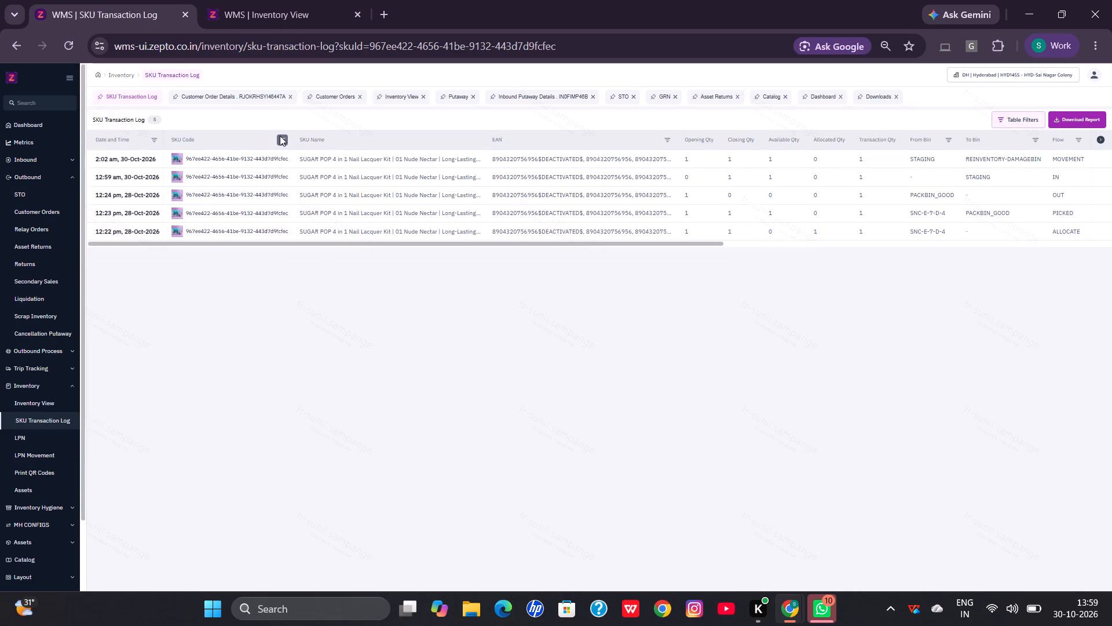
key("ctrl+a")
key("ctrl+v")
key("ctrl+Return")
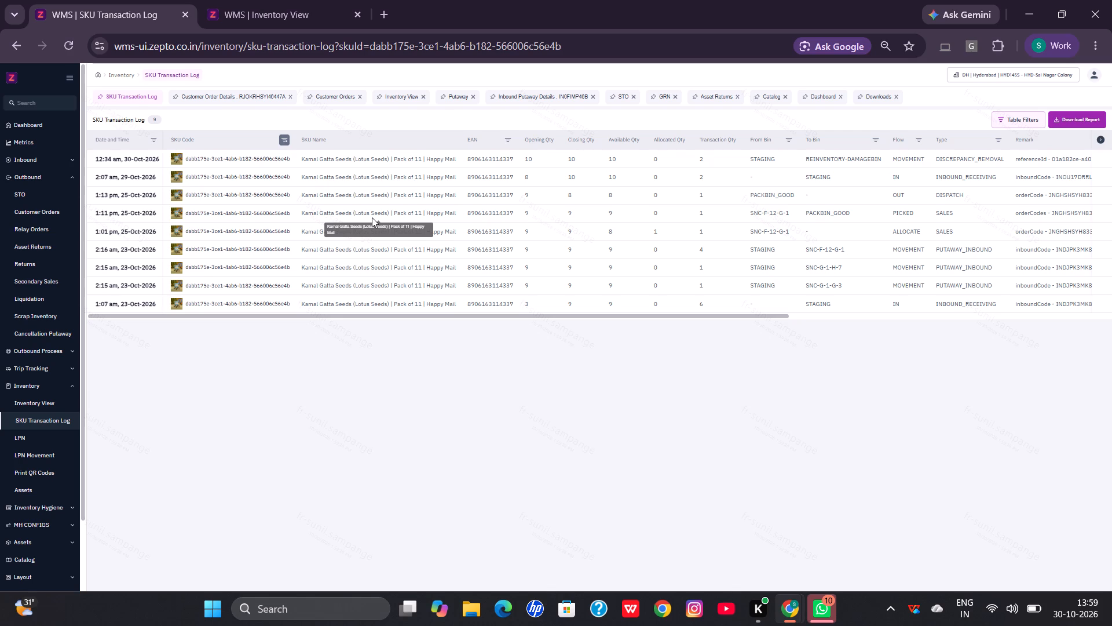
double_click(487, 195, "ctrl")
key("ctrl+c")
right_click(506, 283, "ctrl")
left_click(605, 483, "ctrl")
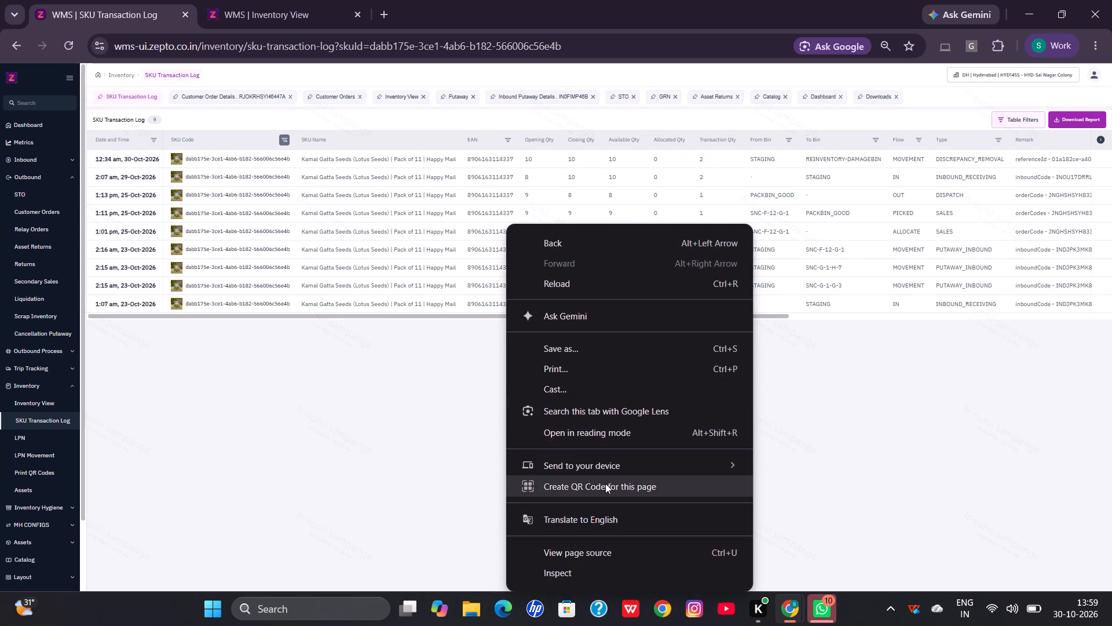
key("ctrl+v")
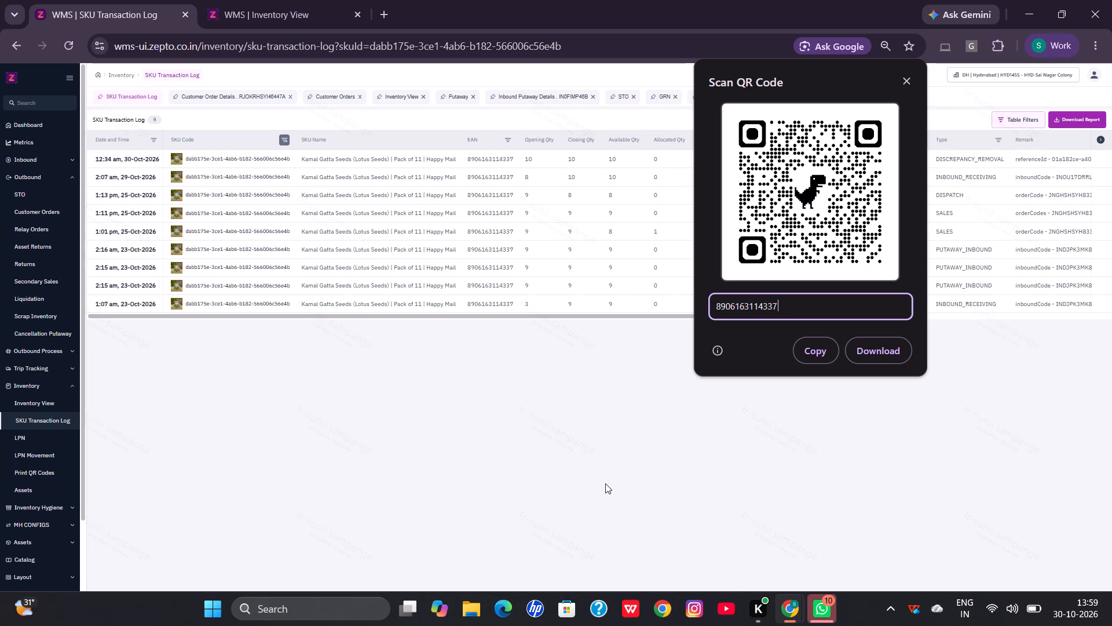
Close the QR code and view the enlarged product image of the Kamal Gatta Seeds pack.
left_click_drag(605, 483, 339, 292, "ctrl")
left_click(171, 173)
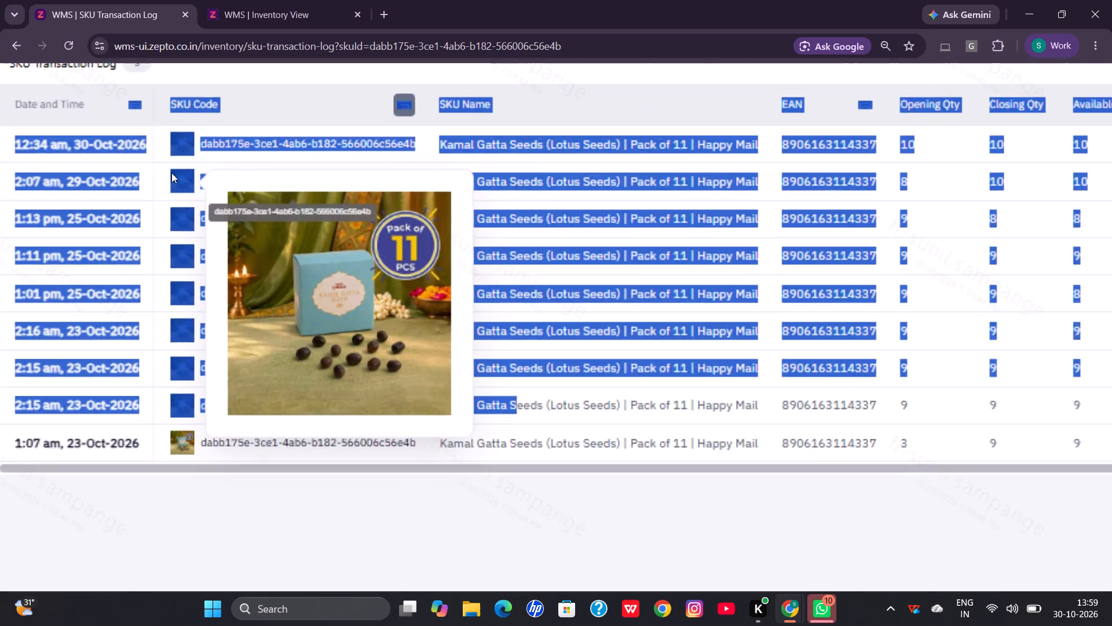
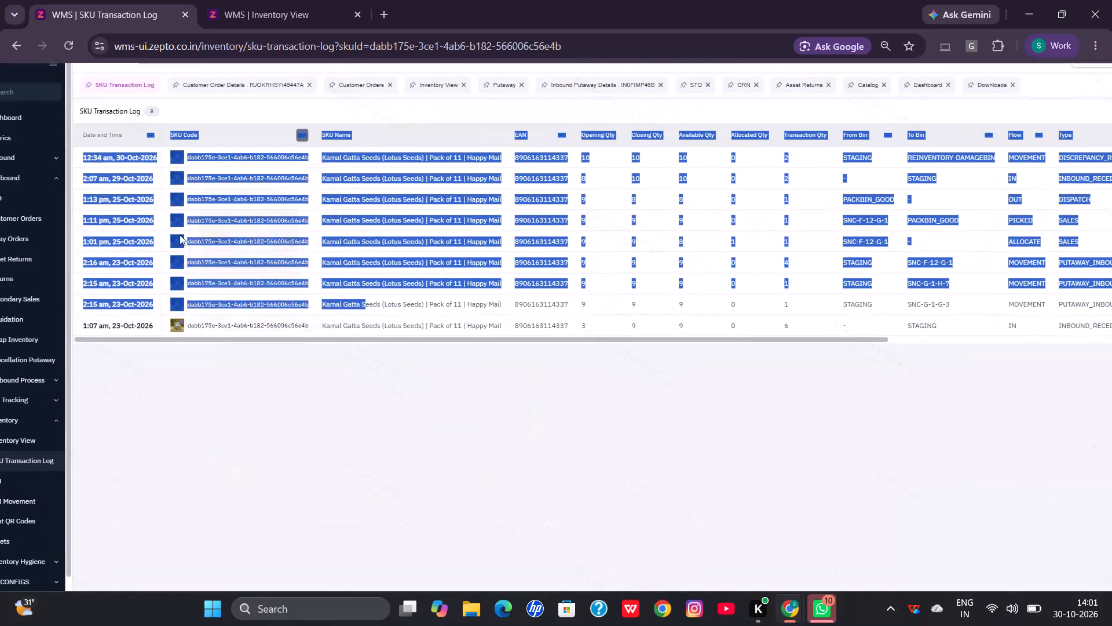
Filter the SKU Transaction Log by the BAY6 Dishwash Gel SKU code e6777300-1aed-46db-ae15-10bf01c87af8 copied from the REINVENTORY-DAMAGEBIN inventory.
left_click(225, 239)
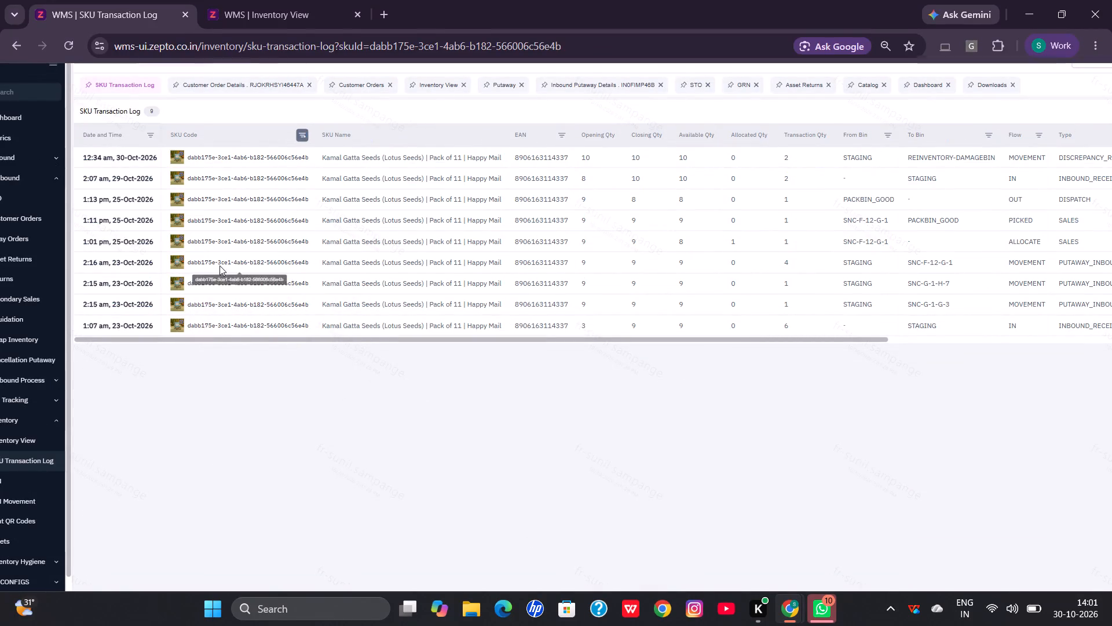
key("ctrl+Tab")
triple_click(160, 197)
key("ctrl+c")
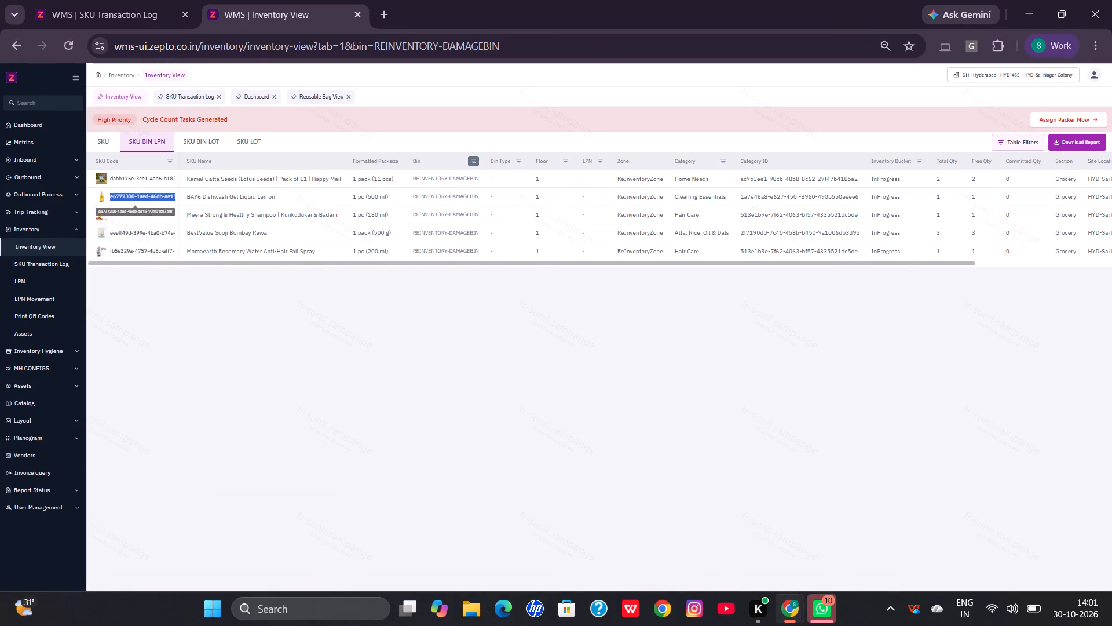
key("ctrl+Tab")
left_click(306, 134, "ctrl")
key("ctrl+a")
key("ctrl+a")
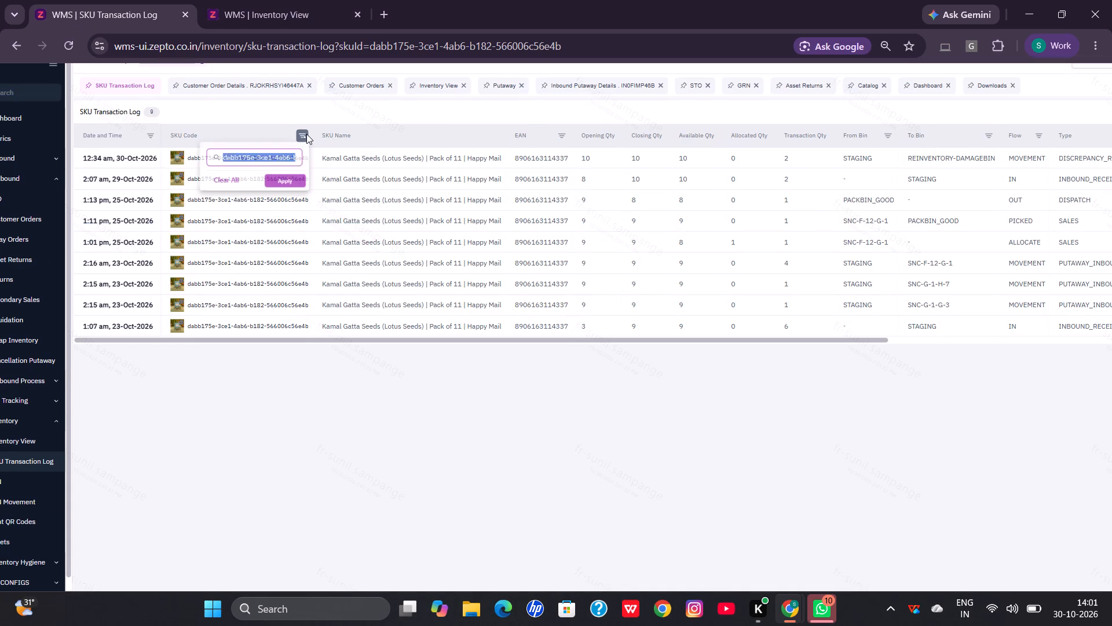
key("ctrl+v")
key("ctrl+Return")
left_click_drag(578, 198, 821, 223)
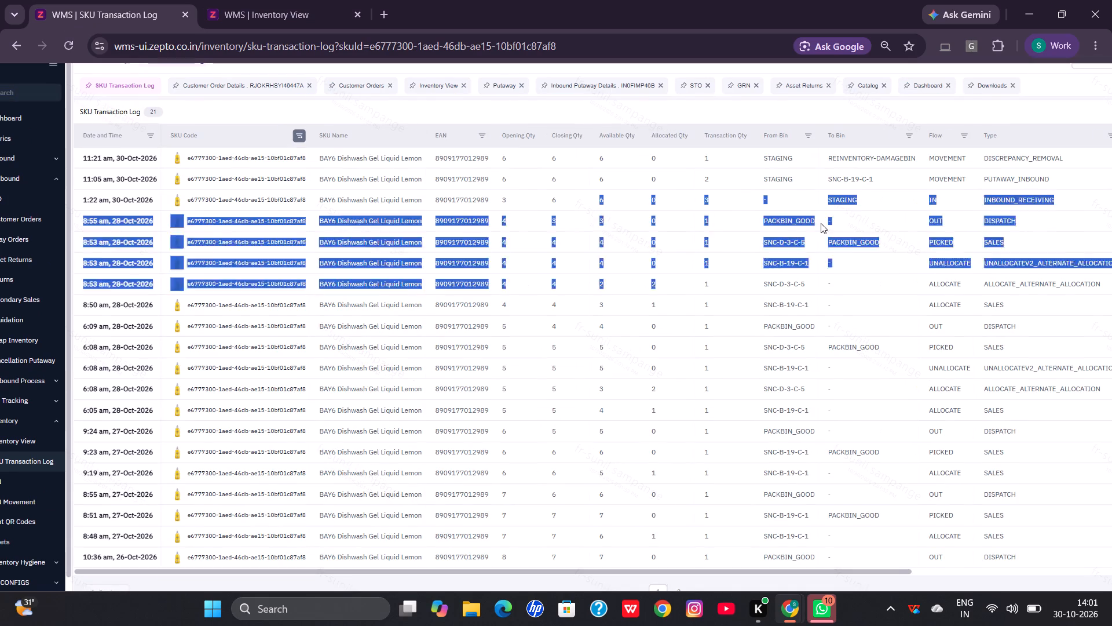
left_click_drag(821, 223, 852, 202)
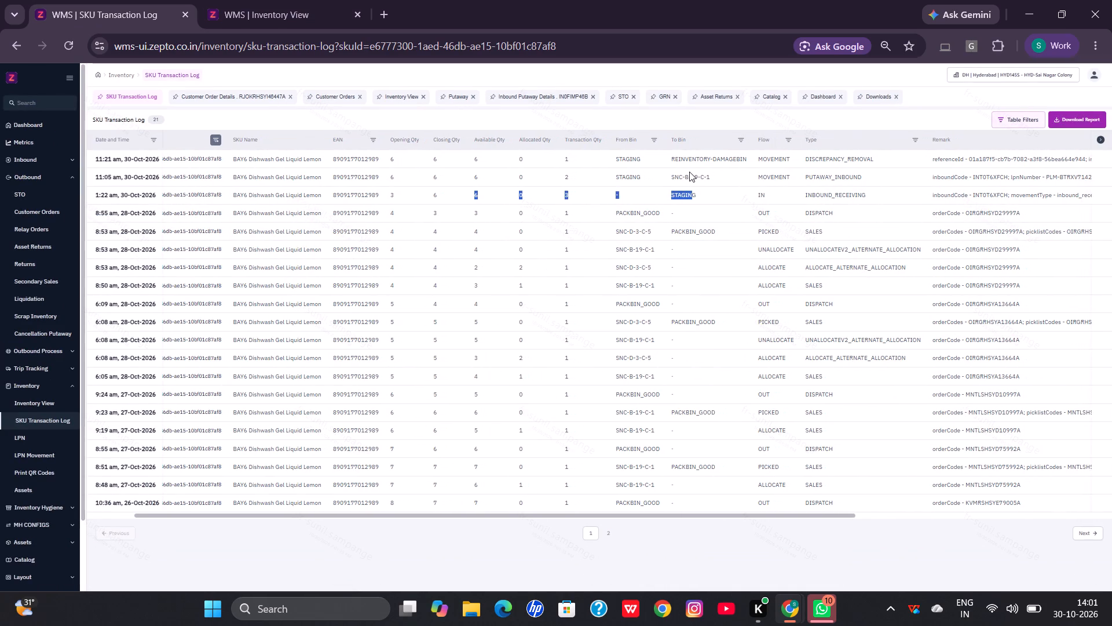
double_click(366, 205)
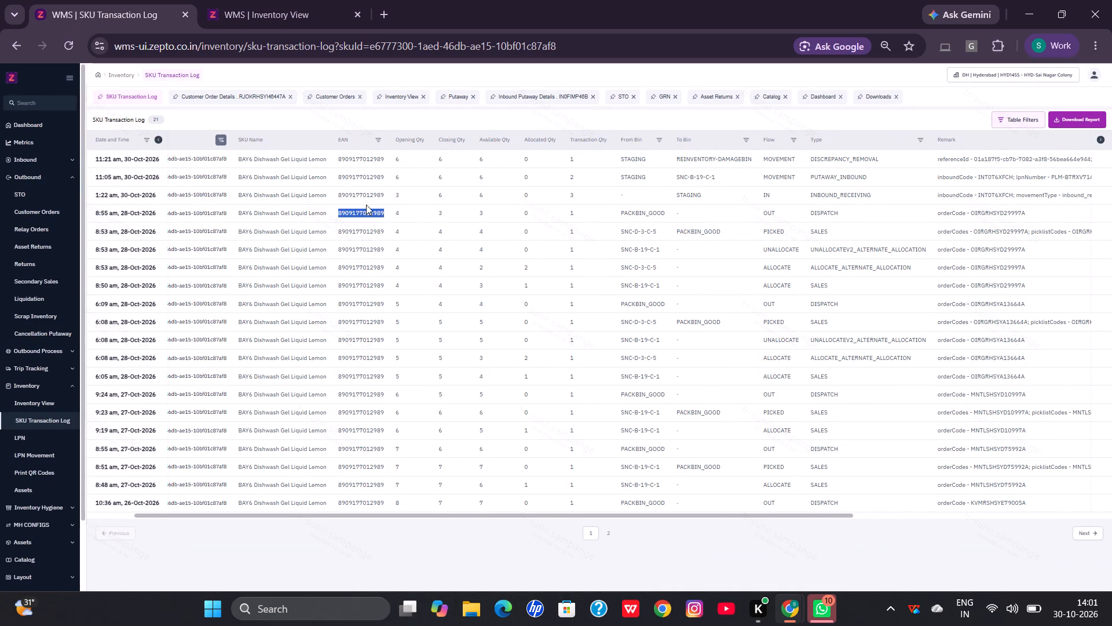
key("ctrl+c")
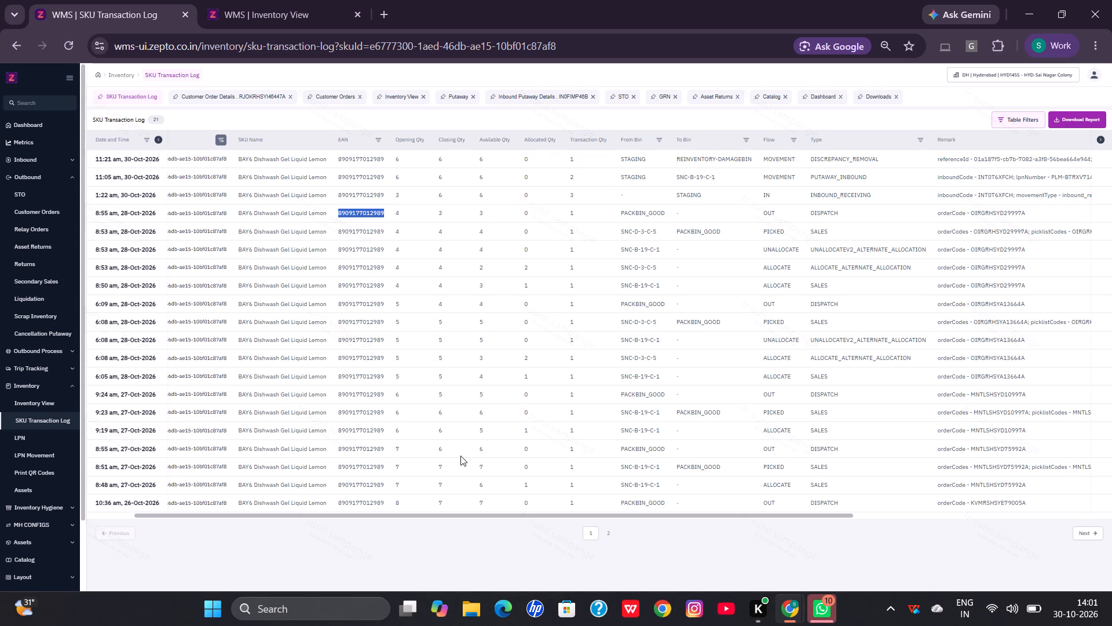
left_click(503, 396)
left_click(503, 396)
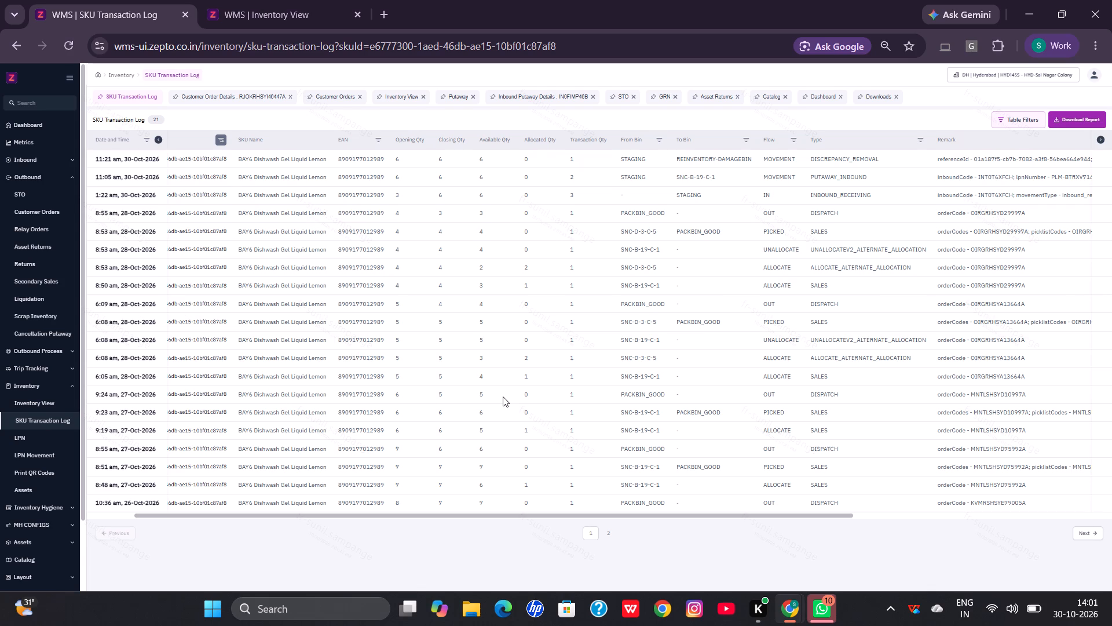
right_click(564, 434)
left_click(642, 321)
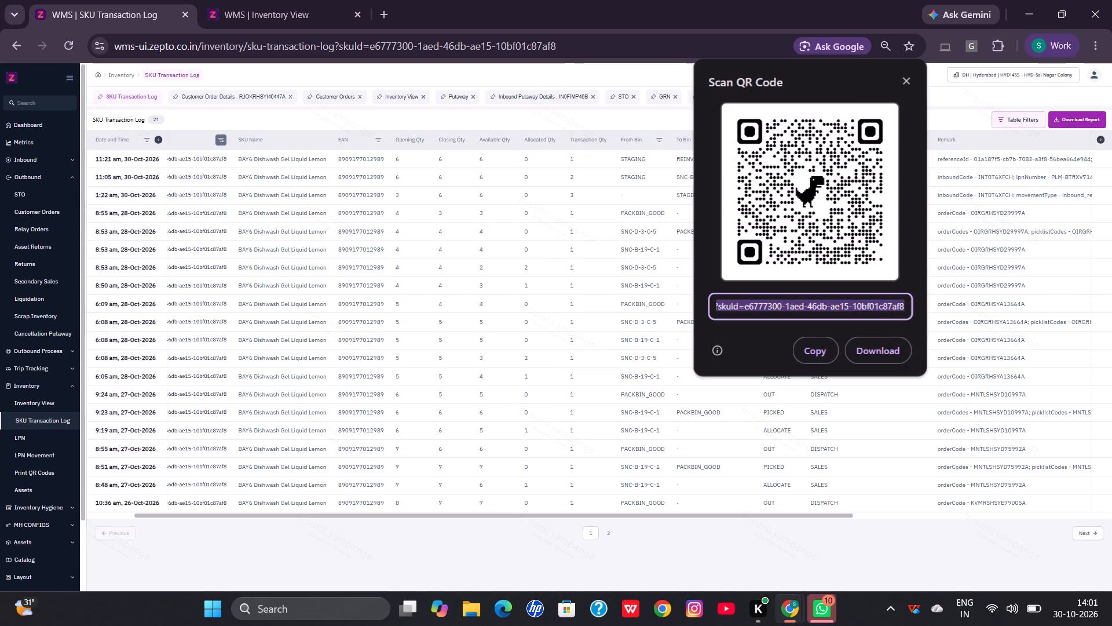
key("ctrl+v")
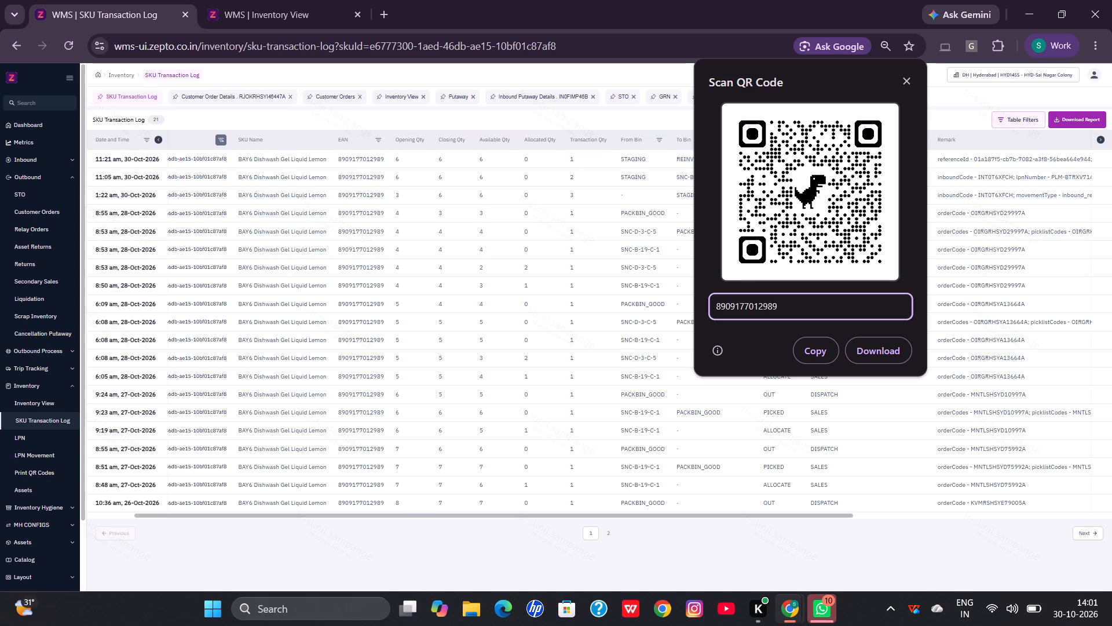
scroll(269, 246, "right", 4)
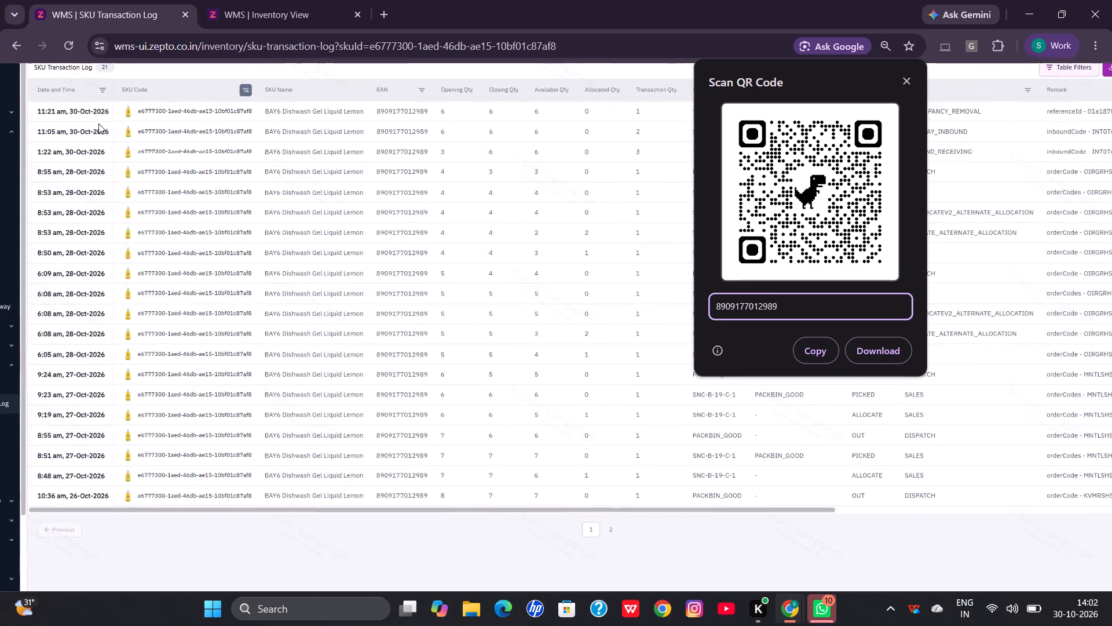
Filter the SKU Transaction Log by the Meera Shampoo SKU code ebbda140-cbfd-4c95-a9c4-7d5bf5ebc707 copied from the REINVENTORY-DAMAGEBIN inventory.
key("ctrl+Tab")
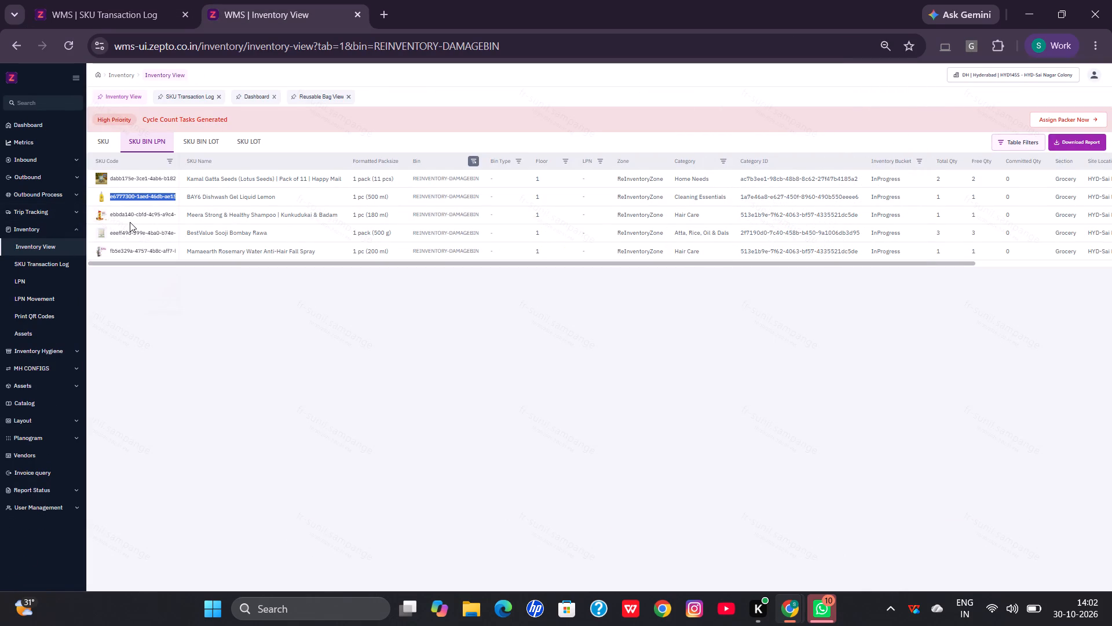
triple_click(130, 222)
key("ctrl+c")
key("ctrl+Tab")
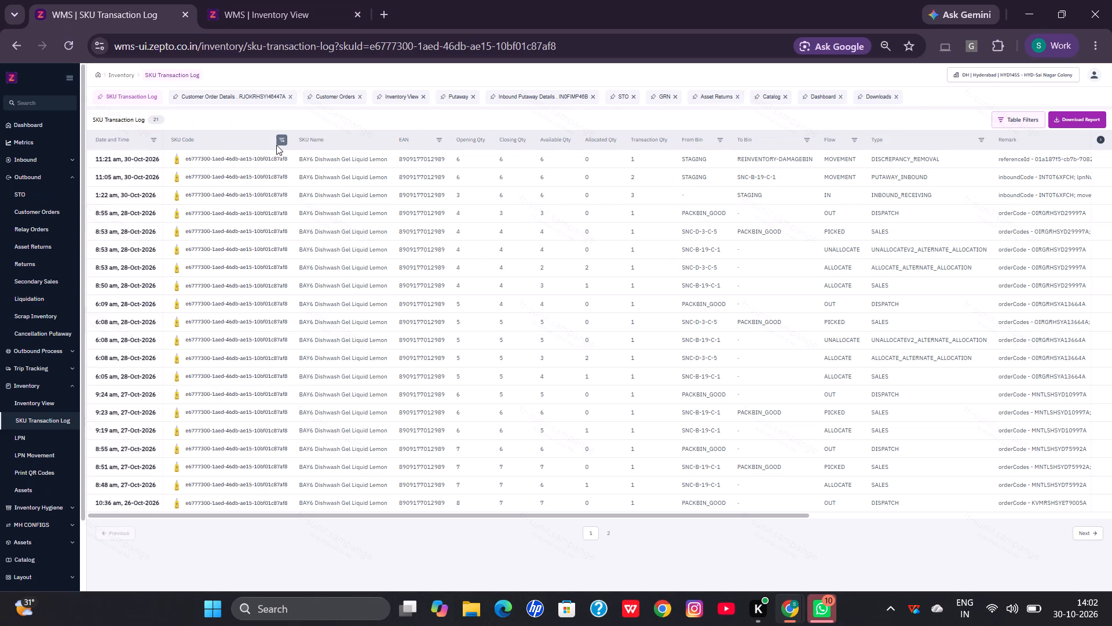
left_click(276, 145, "ctrl")
left_click(280, 144, "ctrl")
key("ctrl+a")
key("ctrl+a")
key("ctrl+v")
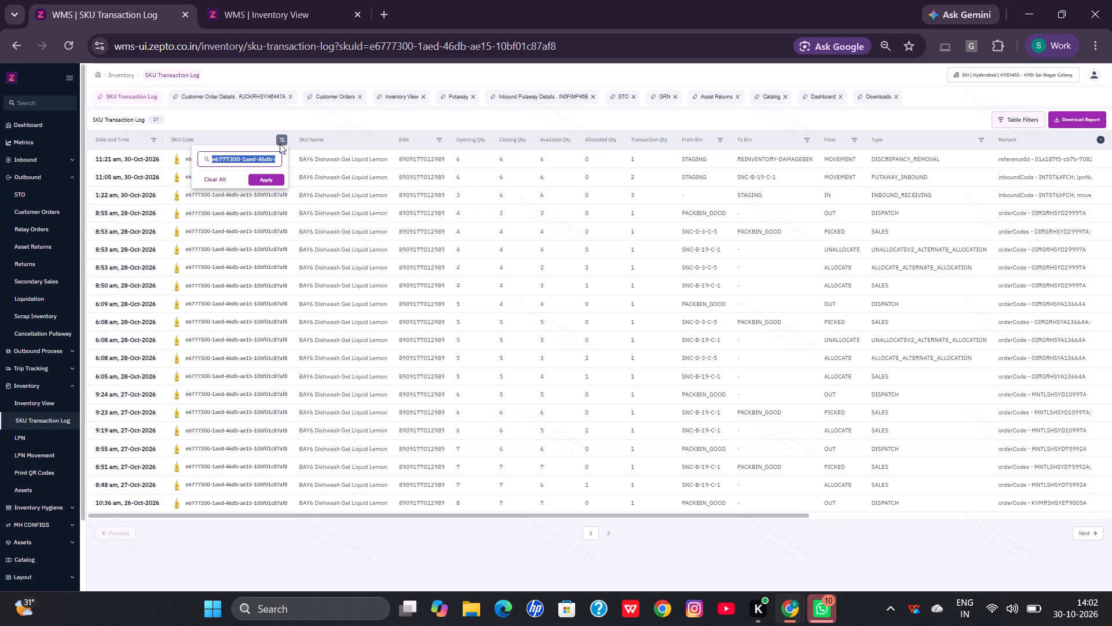
key("ctrl+Return")
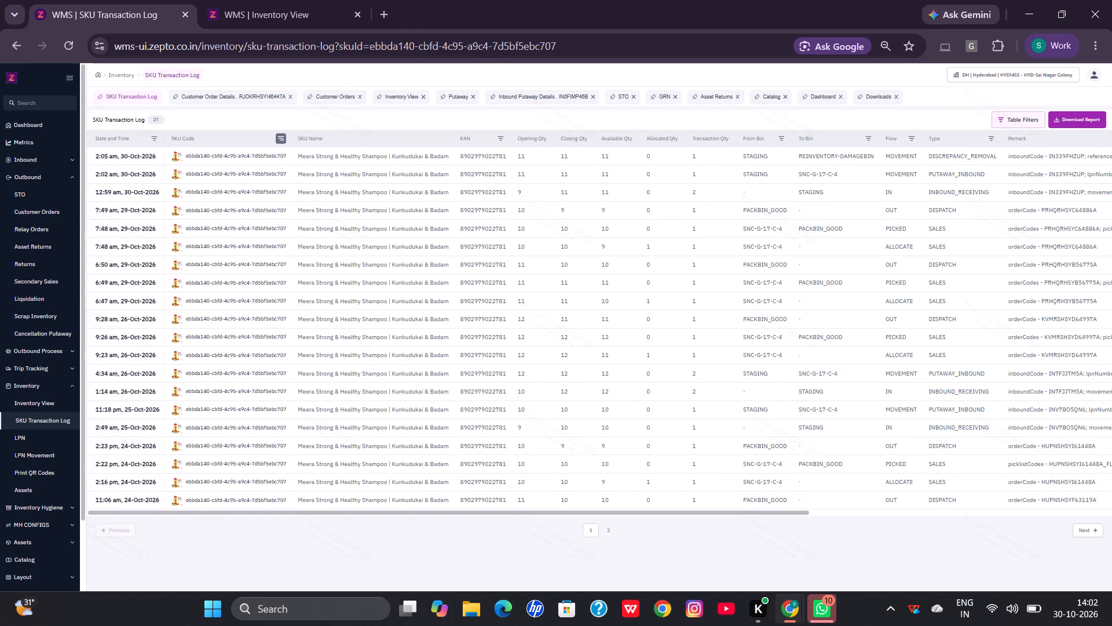
triple_click(493, 152)
key("ctrl+c")
right_click(446, 288, "ctrl")
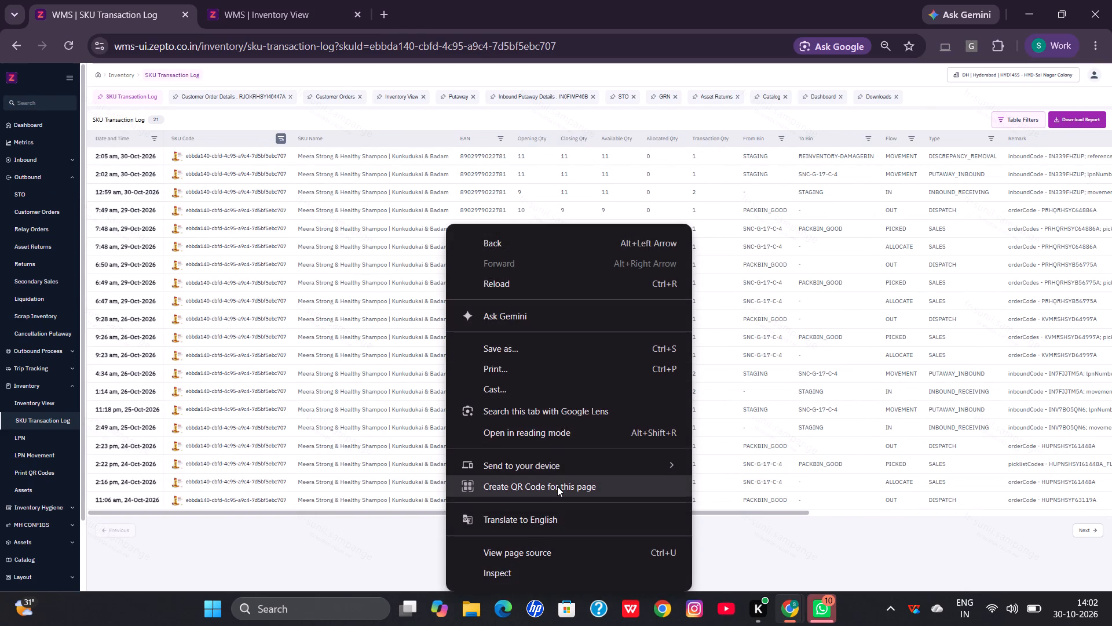
left_click(557, 486, "ctrl")
key("ctrl+v")
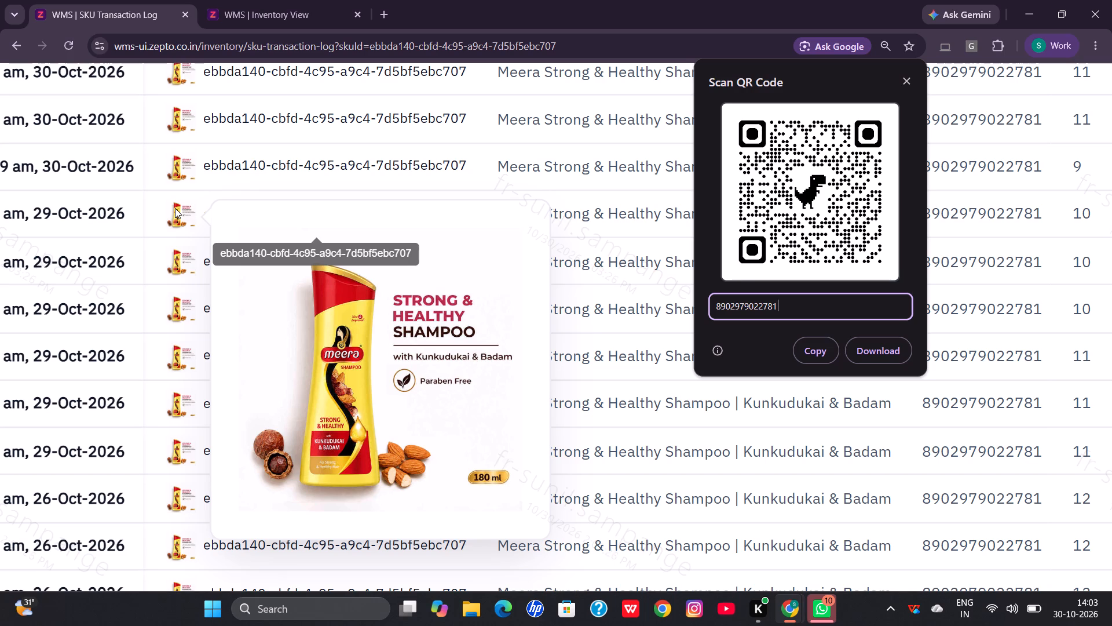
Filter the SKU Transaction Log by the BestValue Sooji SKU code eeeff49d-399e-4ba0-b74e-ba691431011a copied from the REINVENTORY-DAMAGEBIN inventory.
key("ctrl+Tab")
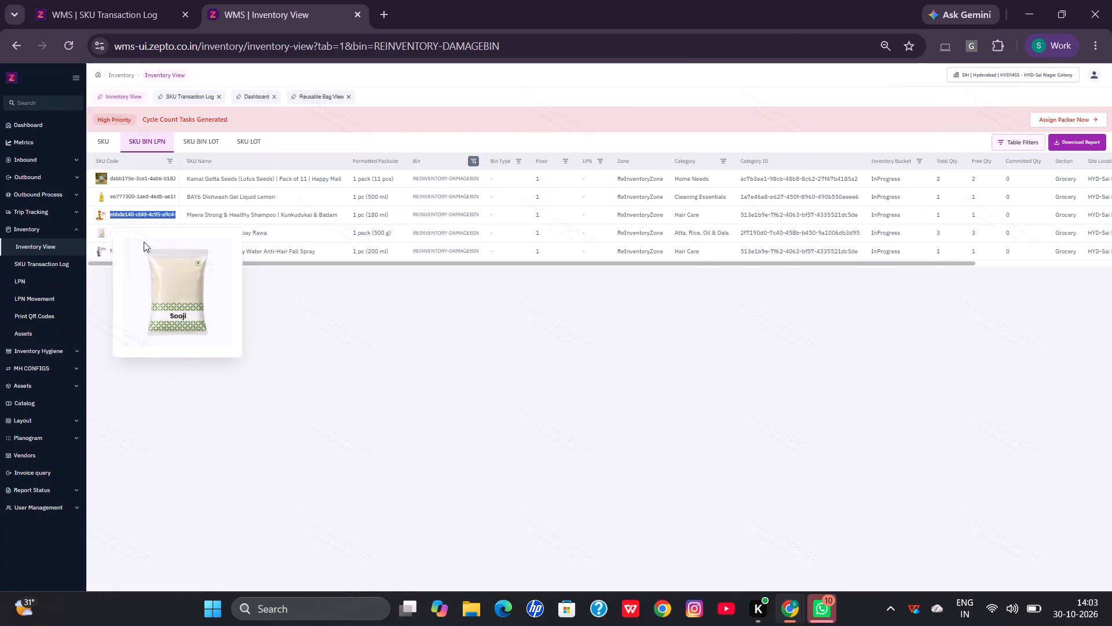
left_click(144, 242)
triple_click(152, 234)
key("ctrl+c")
key("ctrl+Tab")
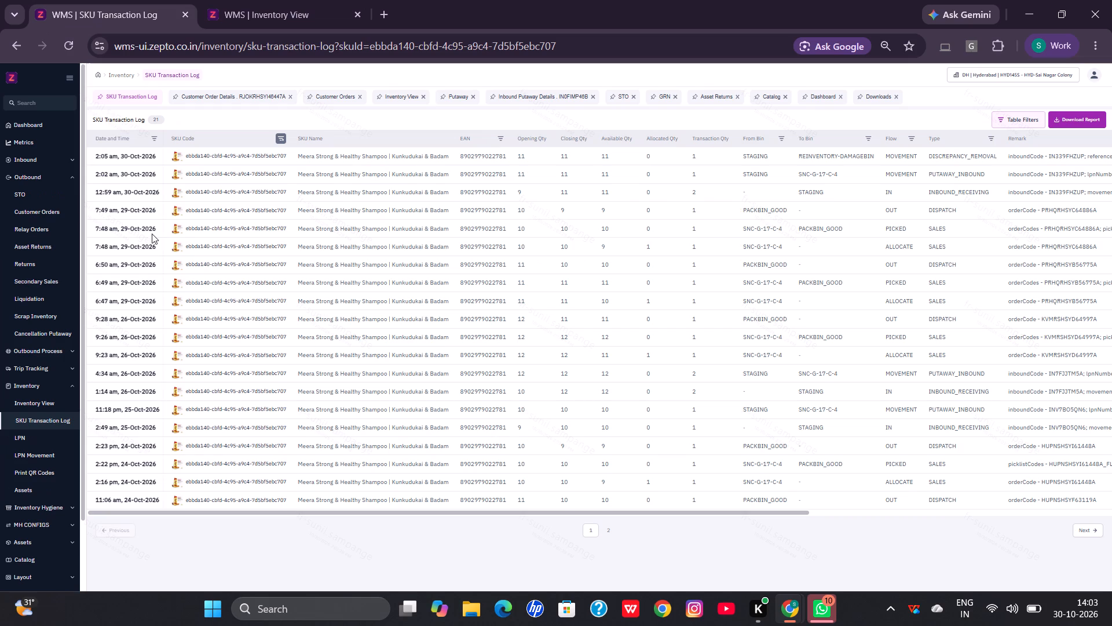
left_click(280, 135, "ctrl")
key("ctrl+a")
key("ctrl+a")
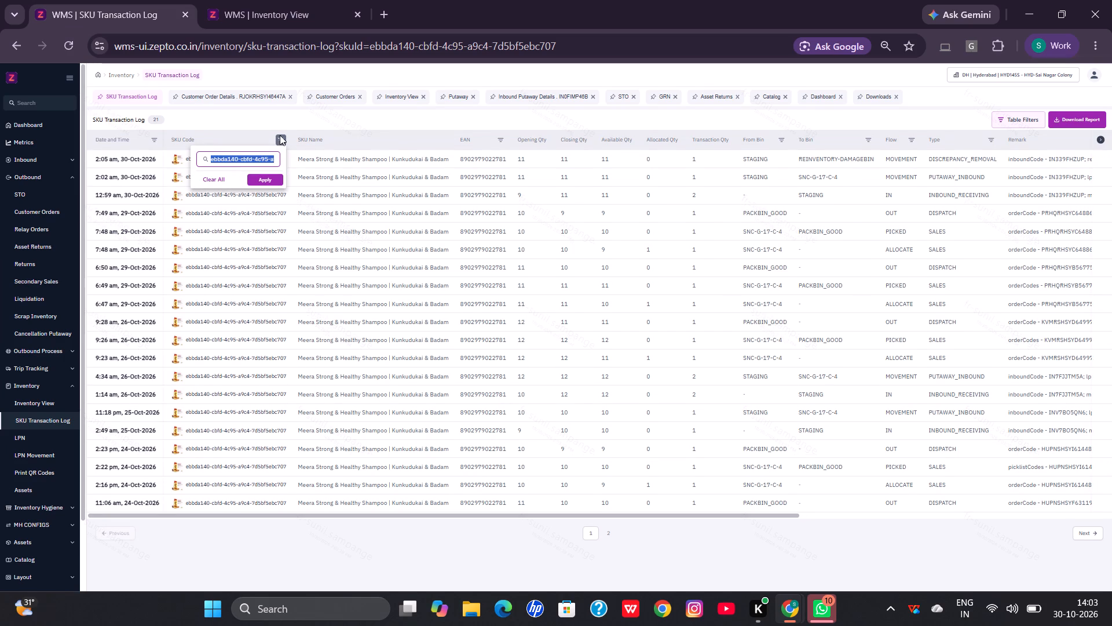
key("ctrl+v")
key("ctrl+Return")
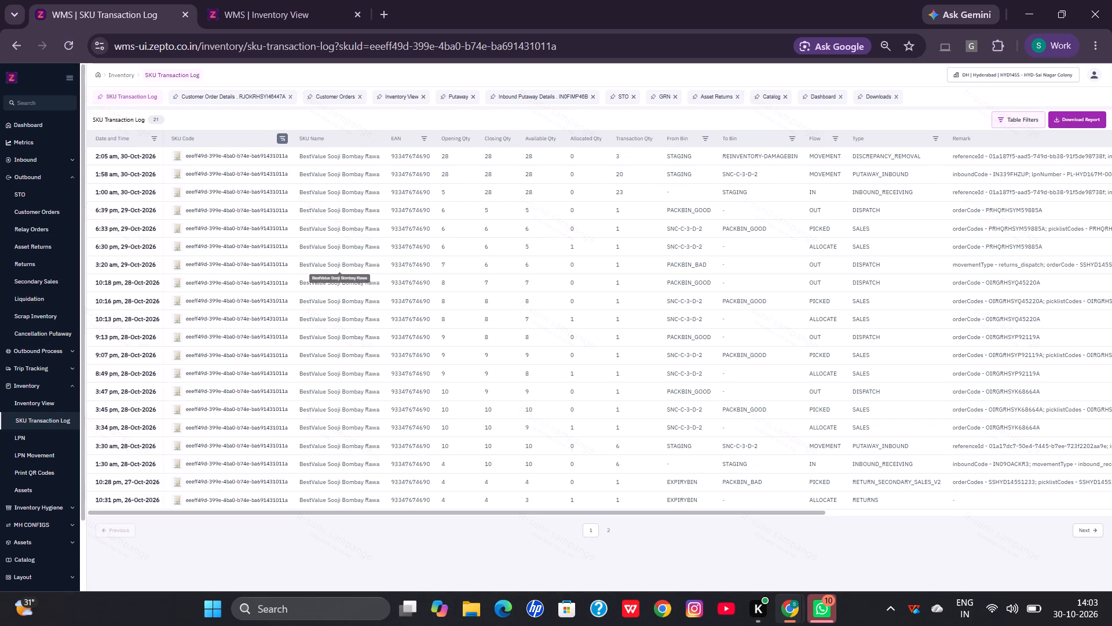
left_click(335, 267)
triple_click(395, 253)
key("ctrl+c")
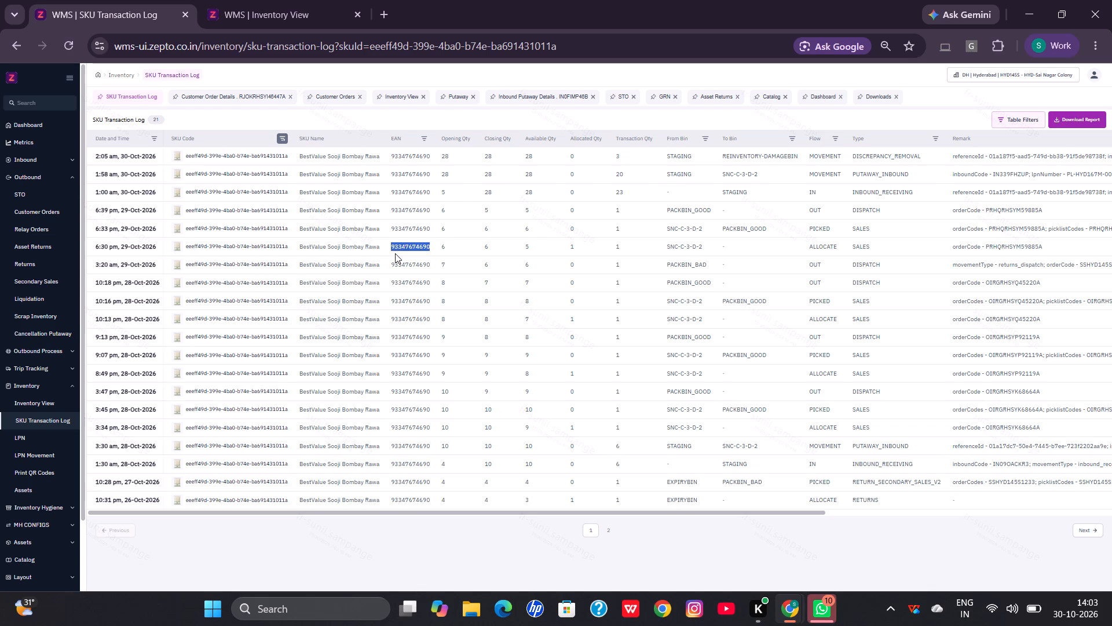
key("ctrl+c")
right_click(524, 330)
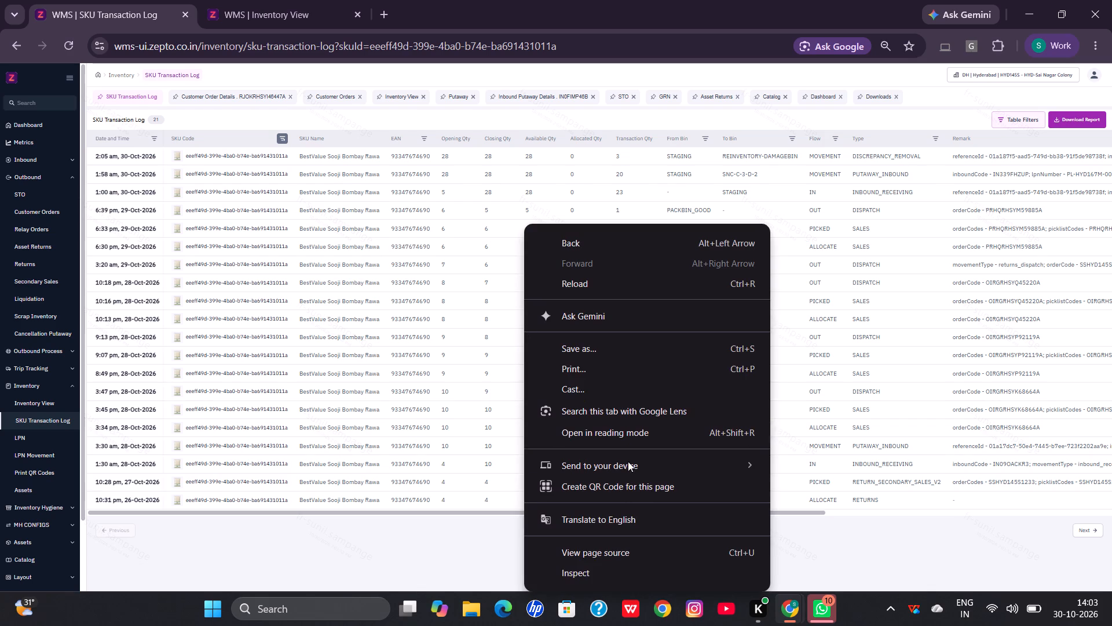
left_click(628, 500)
left_click(624, 499, "ctrl")
left_click(613, 492, "ctrl")
key("ctrl+v")
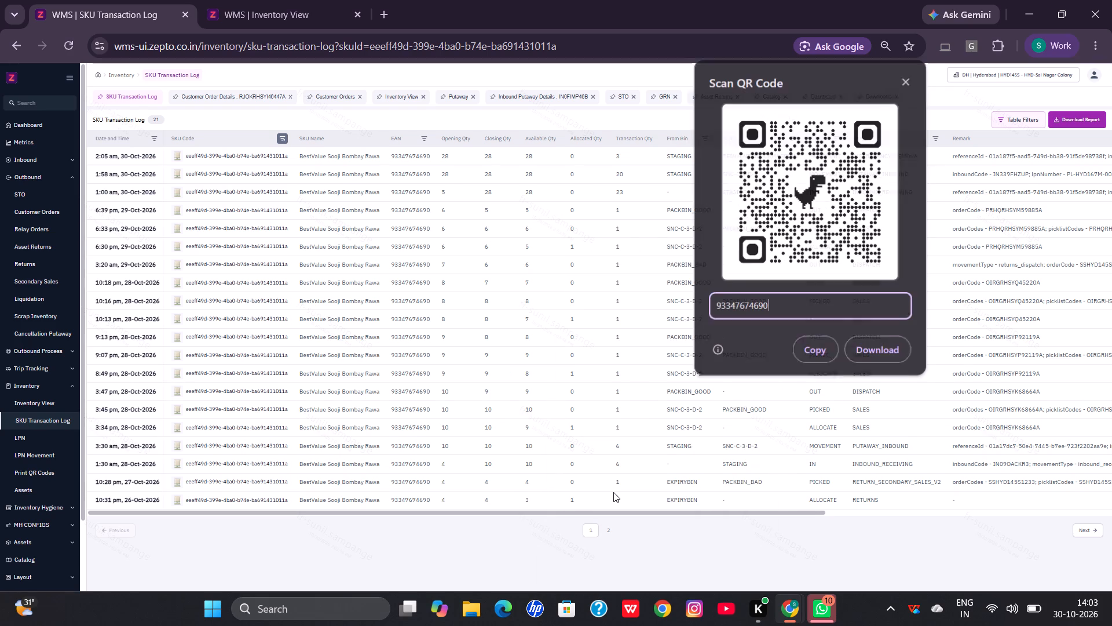
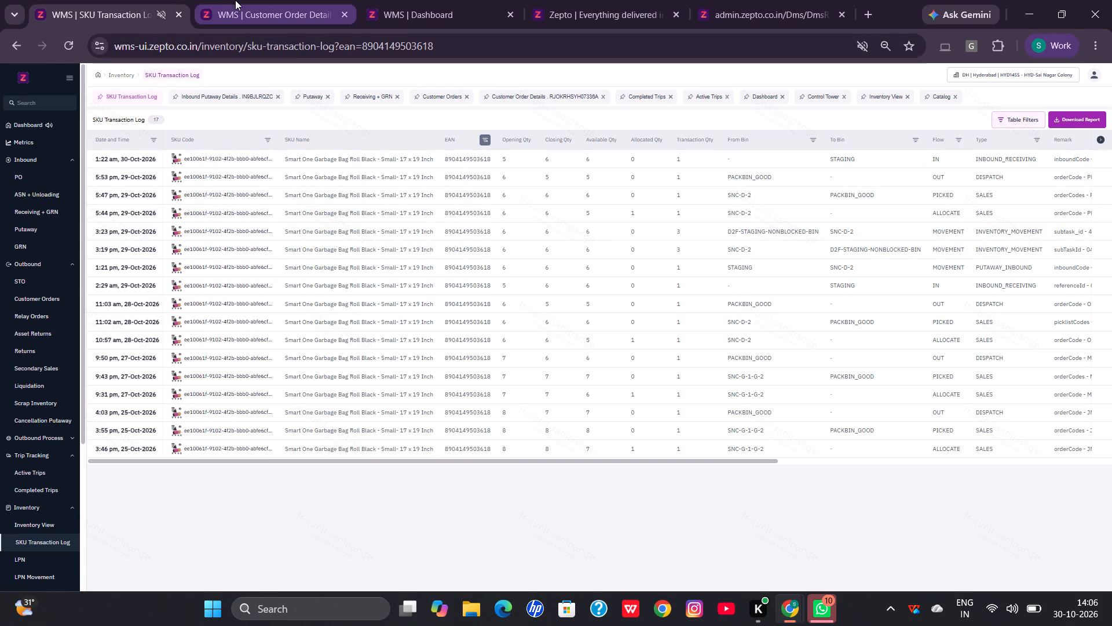
Launch a separate Google Chrome window to bring up the choice of browser profiles.
left_click(649, 619)
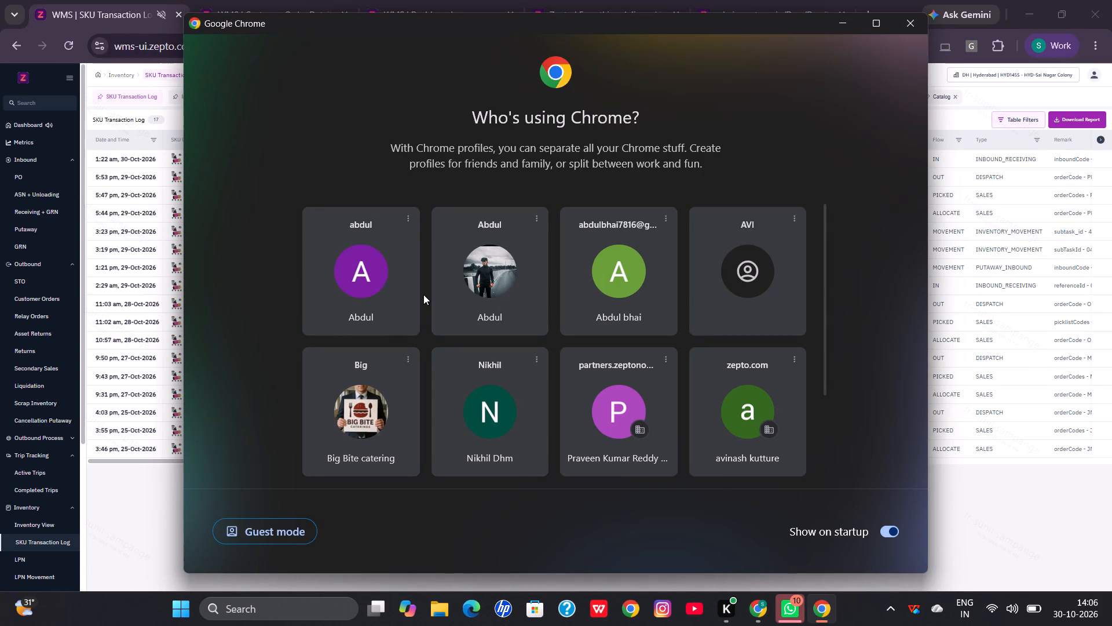
Open the Chrome profile that has the purple A avatar.
left_click(370, 284)
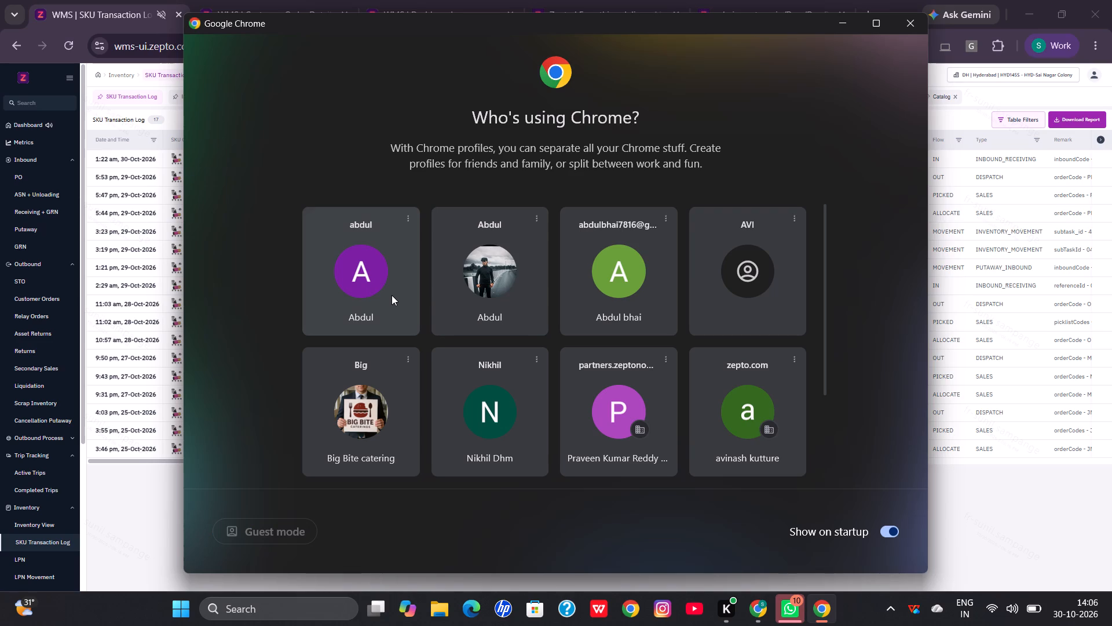
left_click_drag(433, 399, 281, 570)
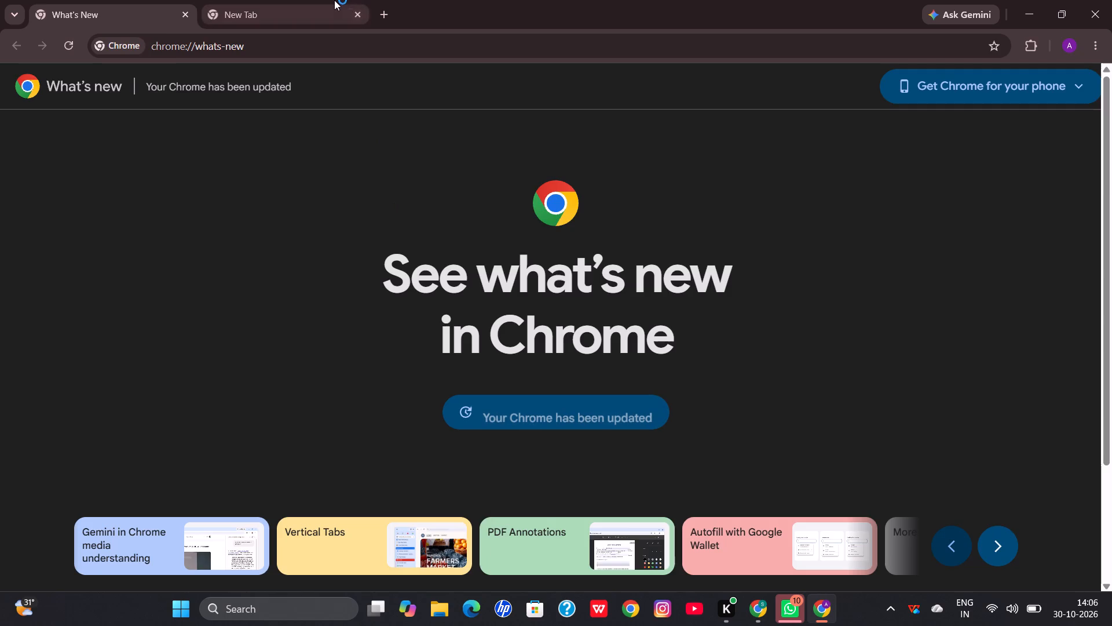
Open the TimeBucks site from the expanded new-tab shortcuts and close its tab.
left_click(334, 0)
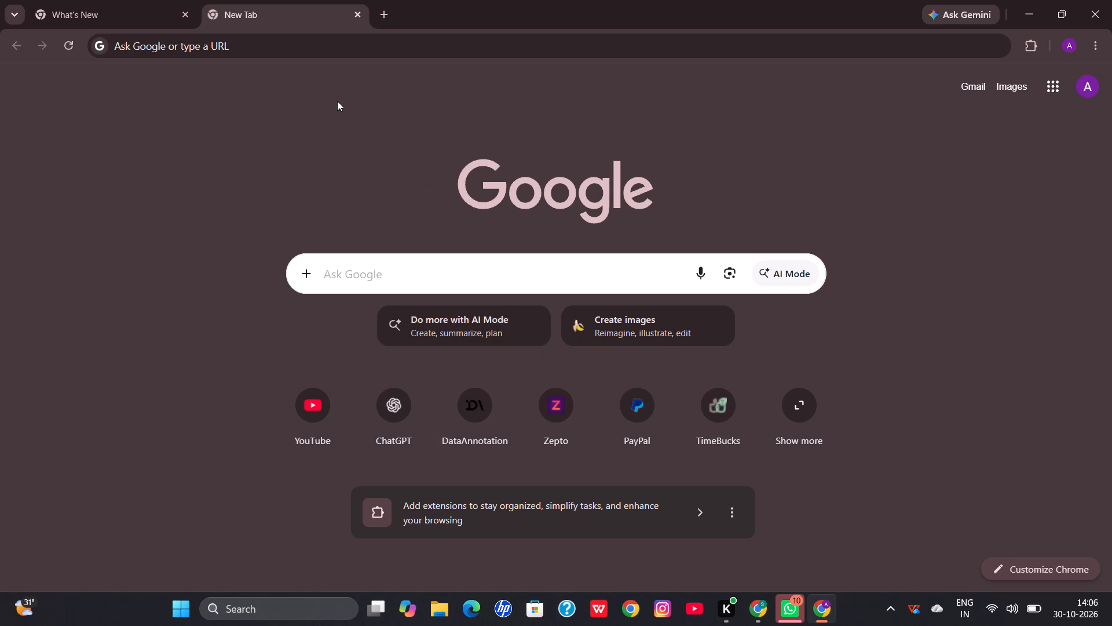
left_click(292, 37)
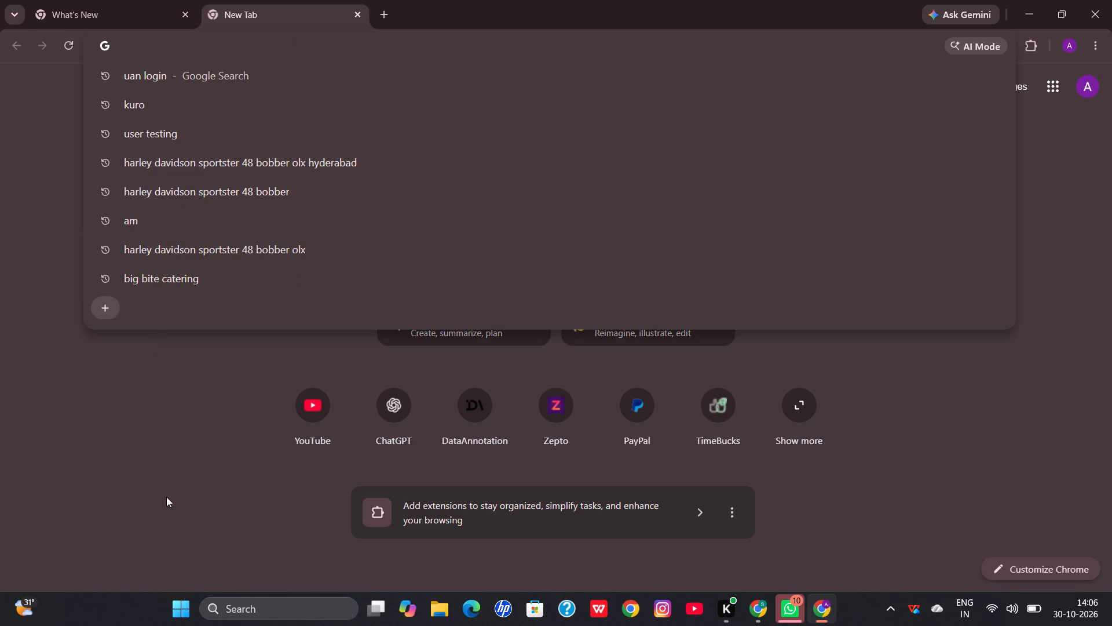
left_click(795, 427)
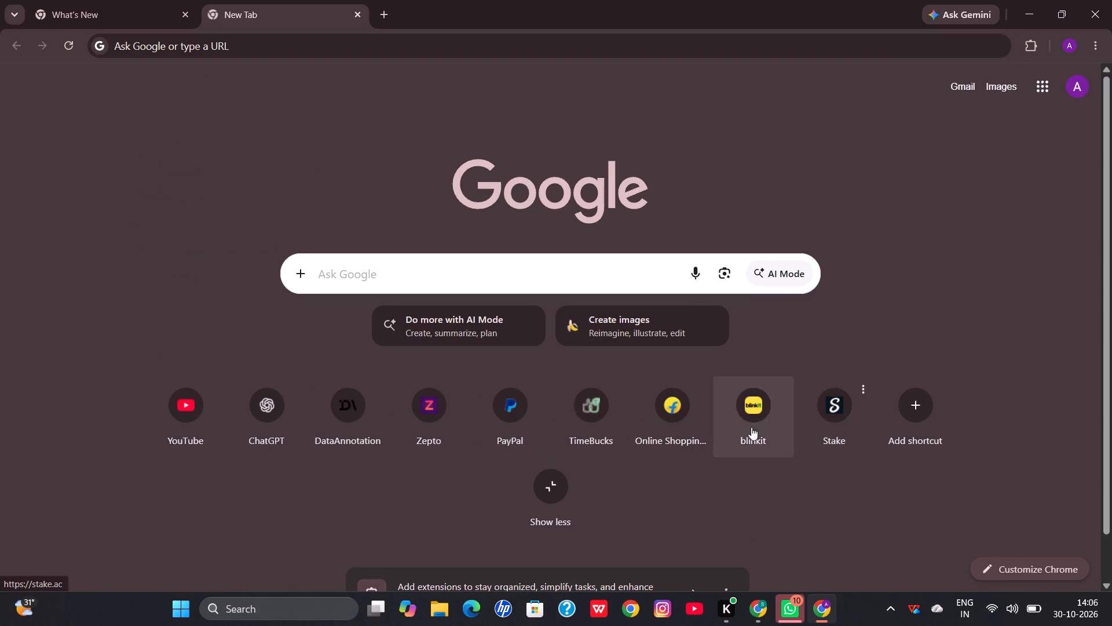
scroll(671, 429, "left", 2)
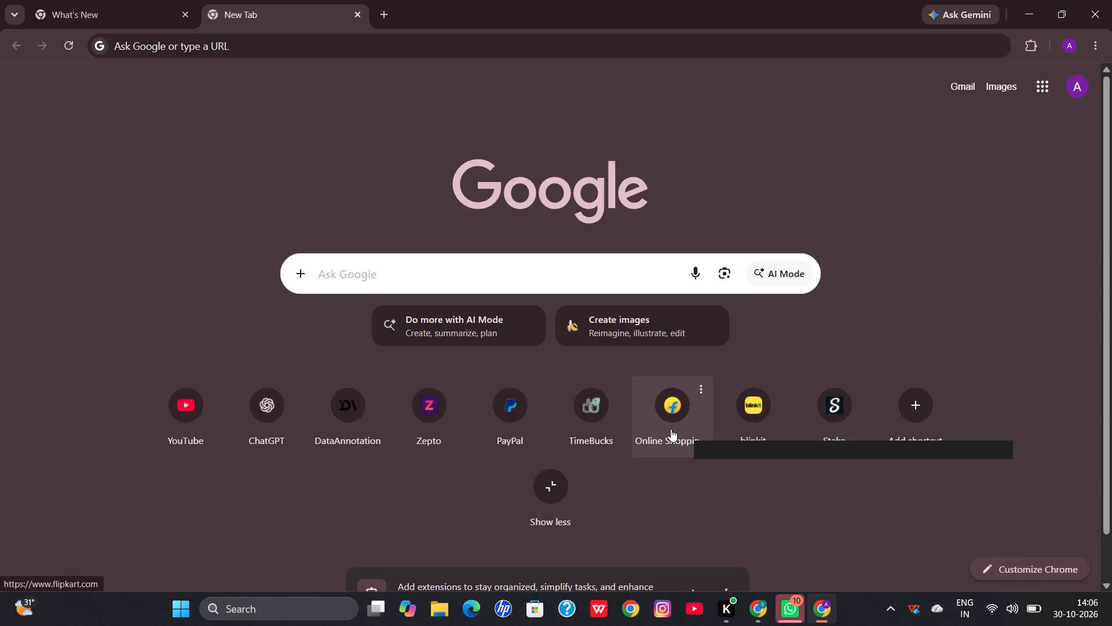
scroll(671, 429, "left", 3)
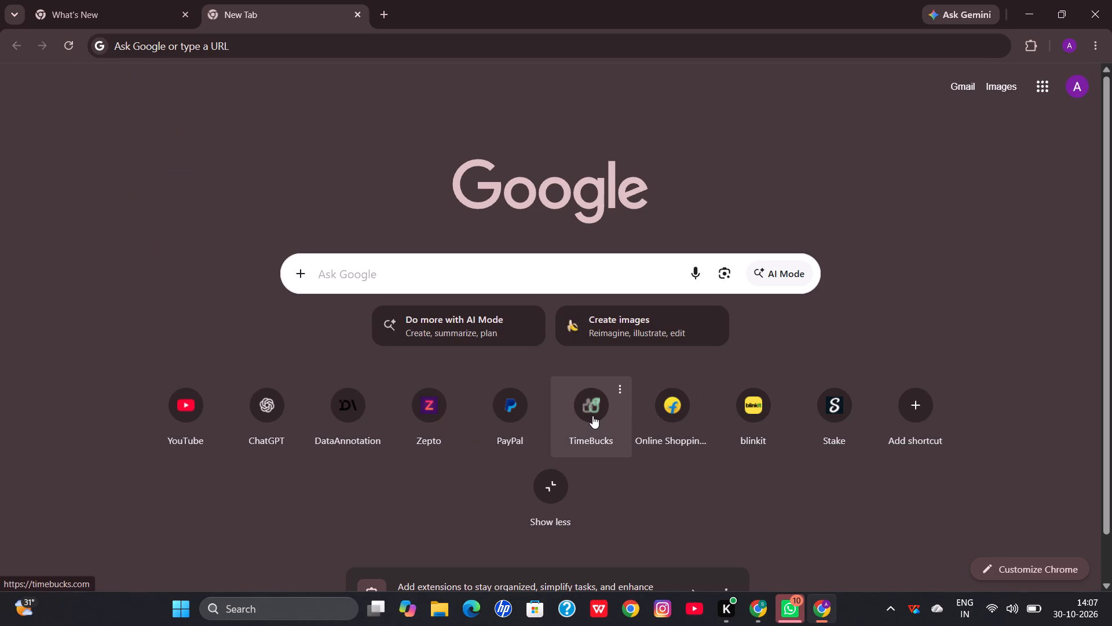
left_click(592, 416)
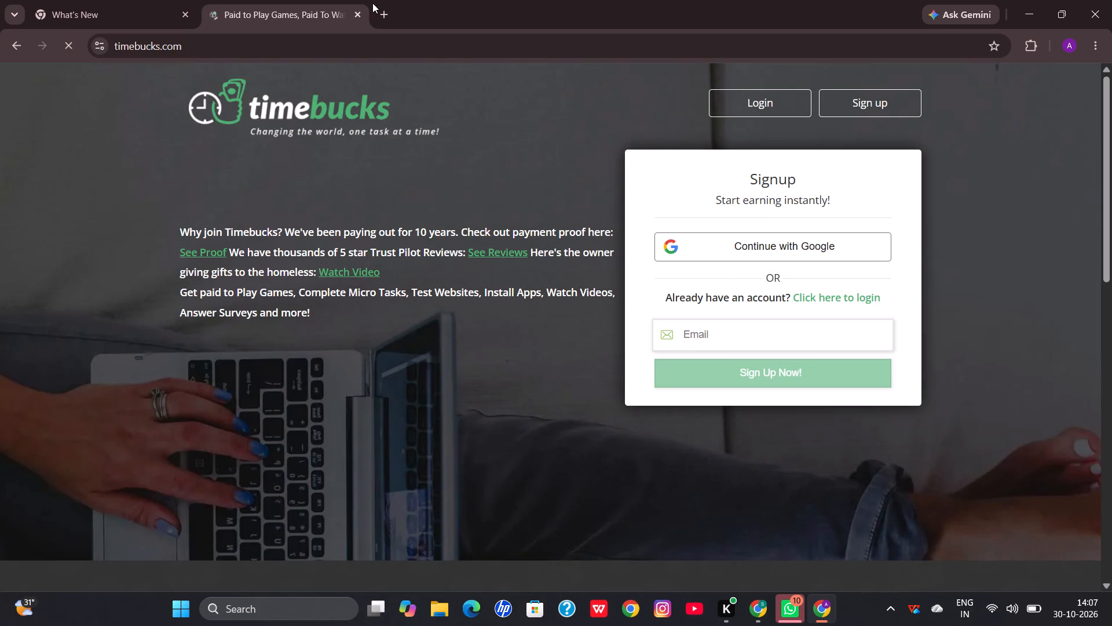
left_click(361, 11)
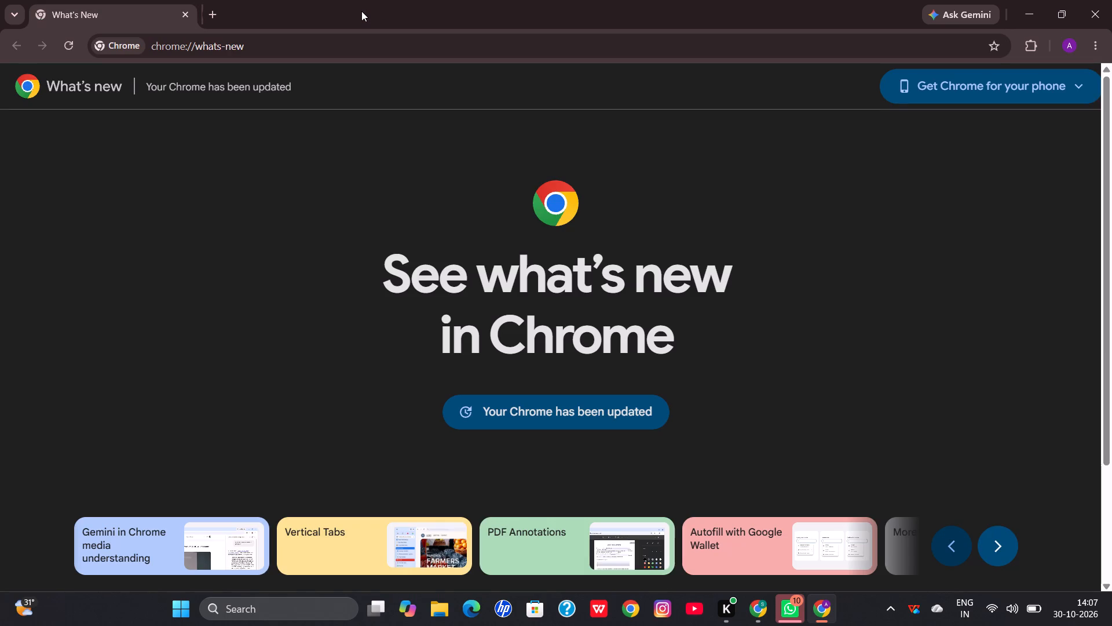
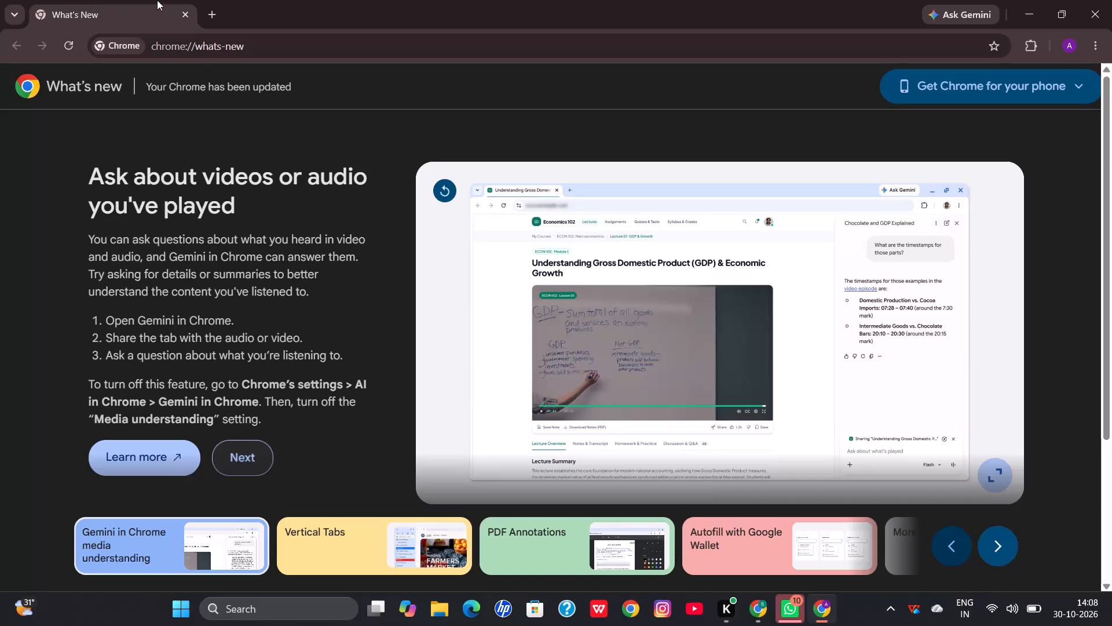
Close the What's New tab of the second Chrome profile and switch to the WMS Dashboard window.
left_click(184, 9)
scroll(111, 131, "right", 1)
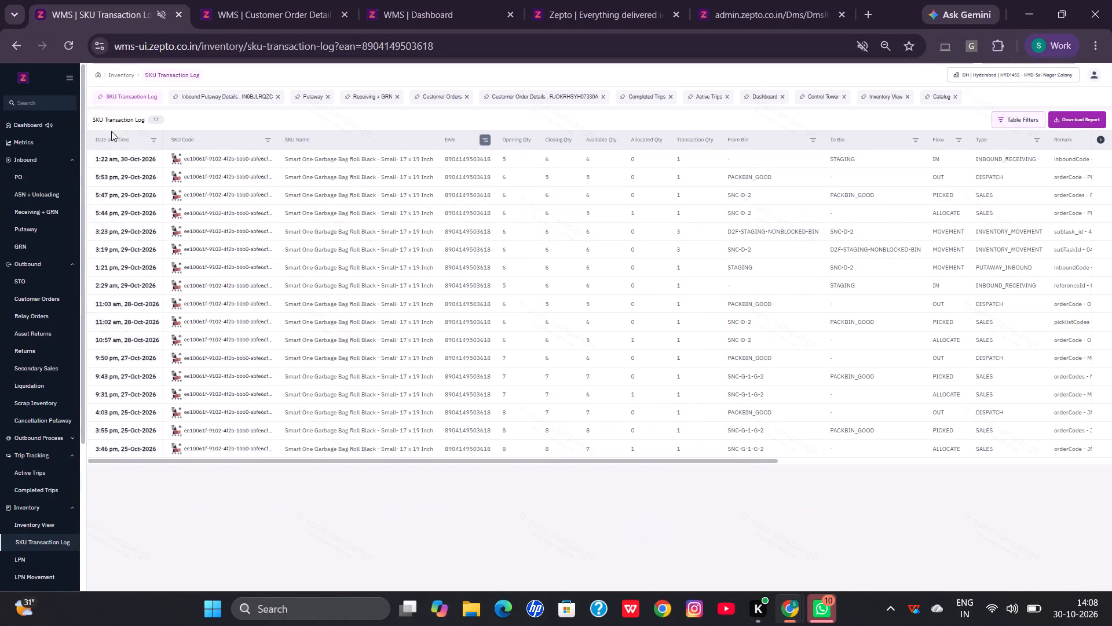
scroll(111, 131, "right", 1)
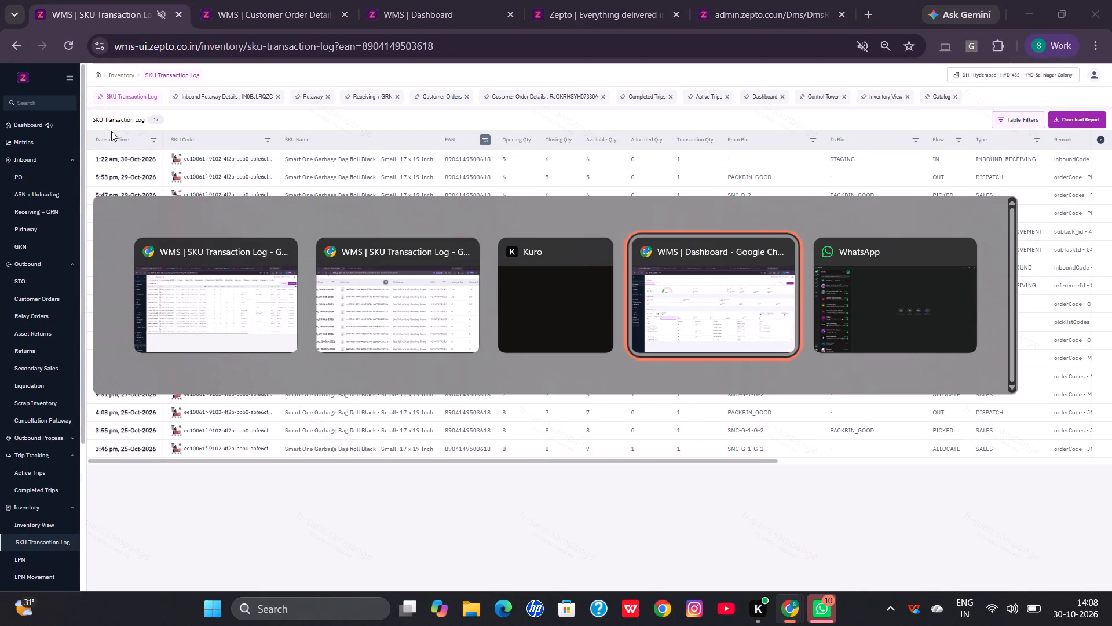
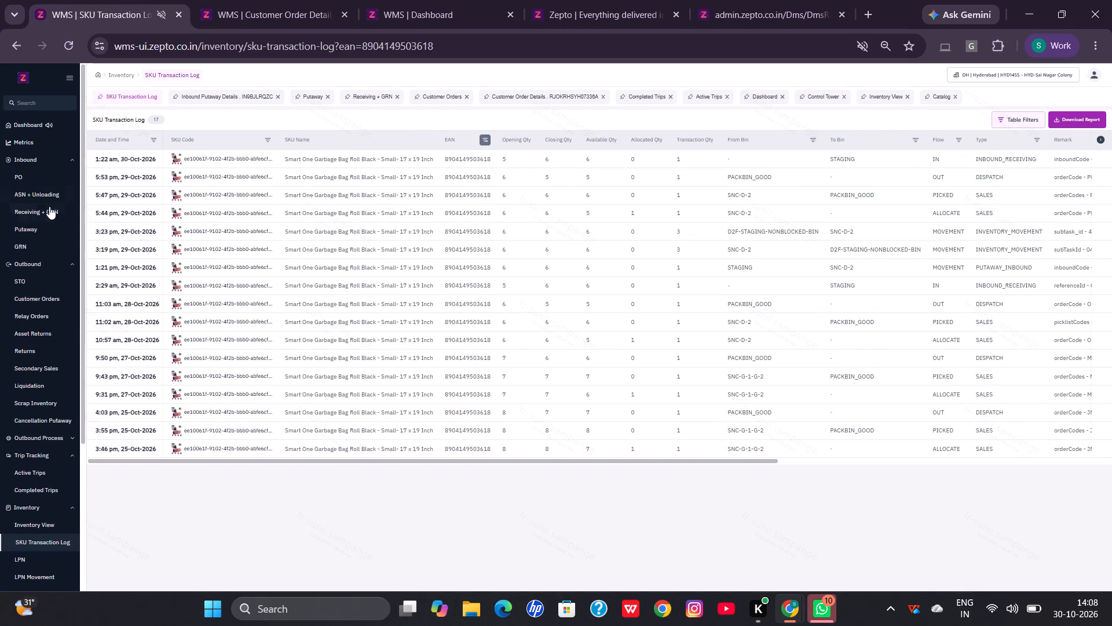
Open the outbound Customer Orders page.
left_click(43, 302)
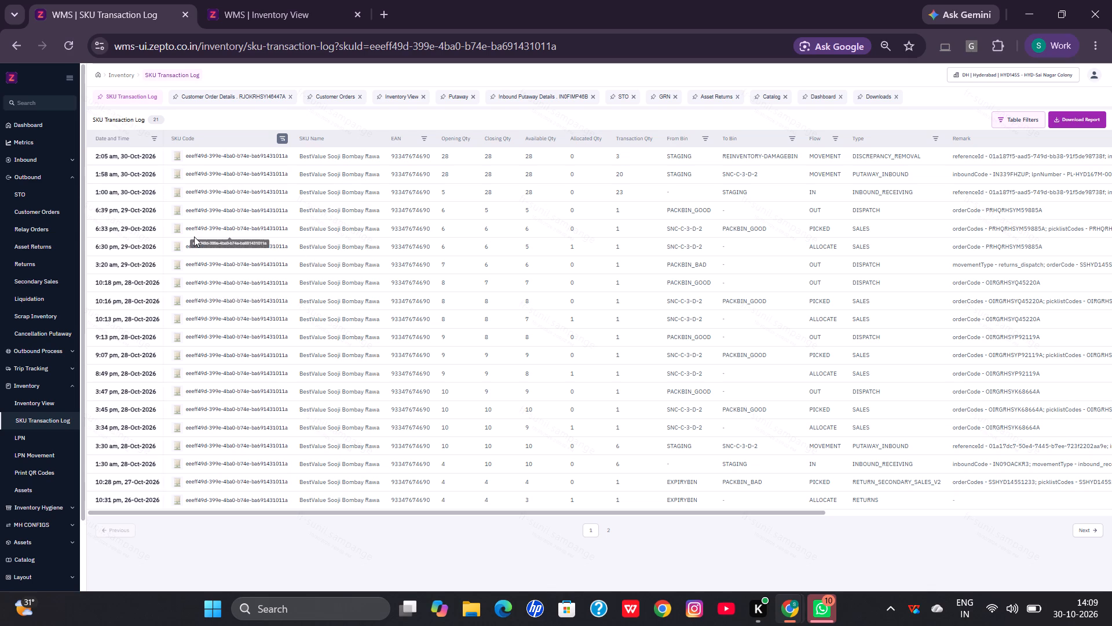
Generate a QR code containing the bin name REINVENTORY-DAMAGEBIN, copied from the damage bin's inventory listing.
key("ctrl+Tab")
triple_click(462, 245)
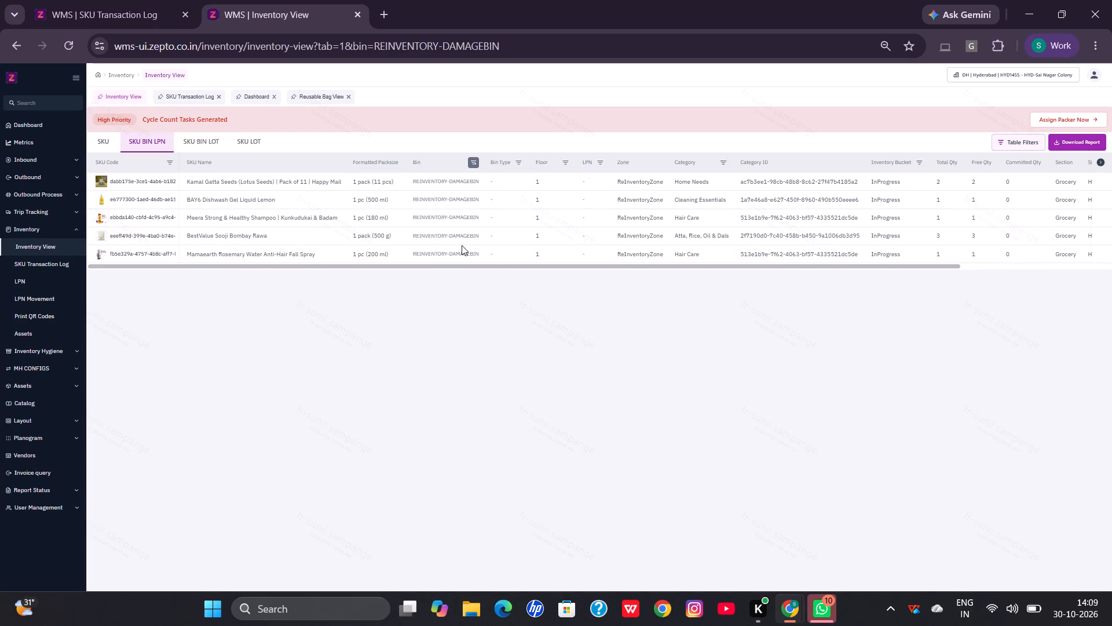
key("ctrl+c")
key("ctrl+c")
right_click(572, 336)
left_click(686, 474)
left_click(687, 479)
key("ctrl+v")
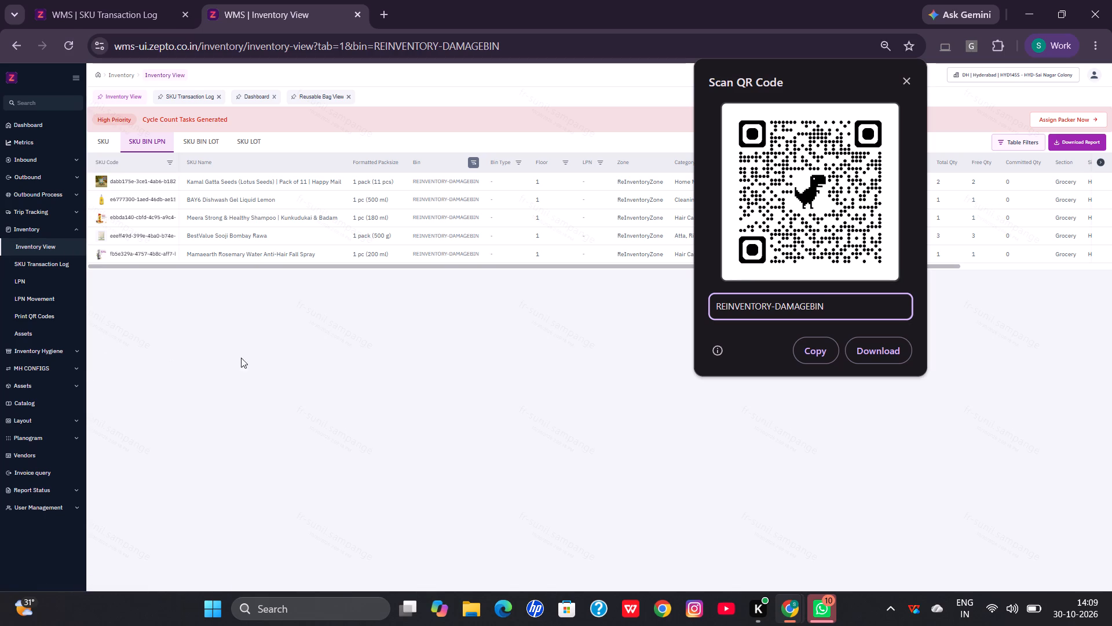
Filter the SKU BIN LPN inventory by bin SNC-E-5 in the other WMS tab.
key("ctrl+Tab")
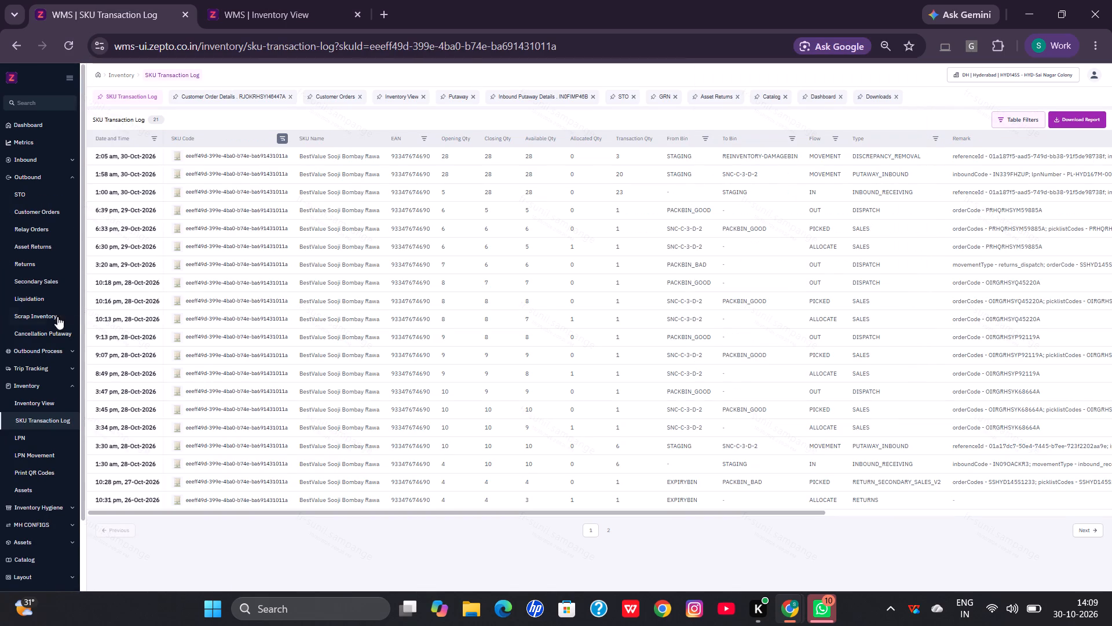
left_click(61, 406)
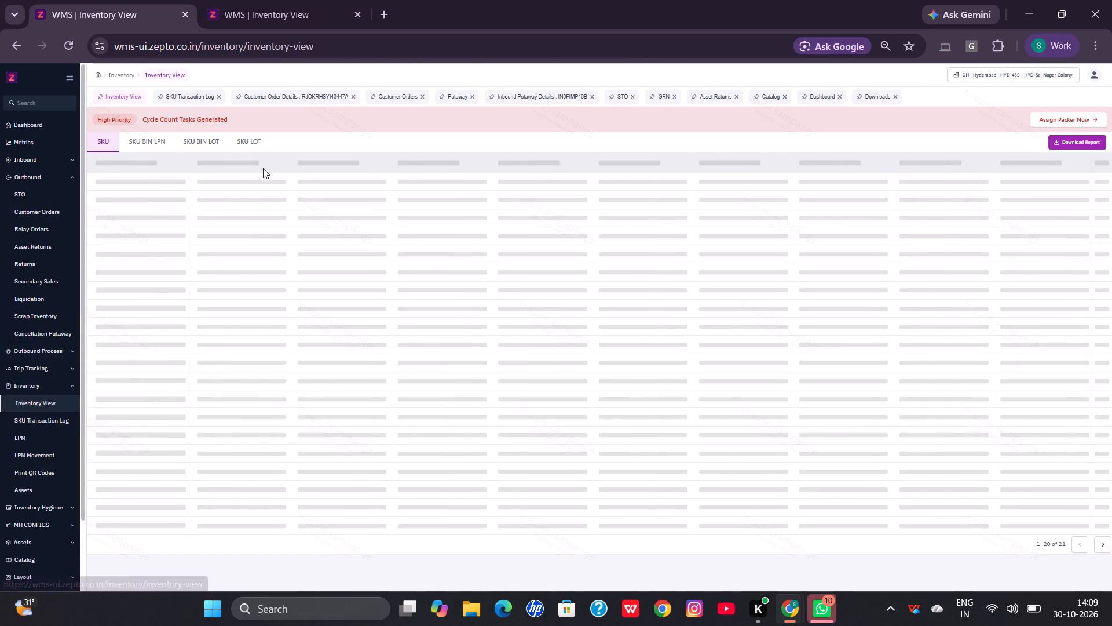
left_click(161, 142)
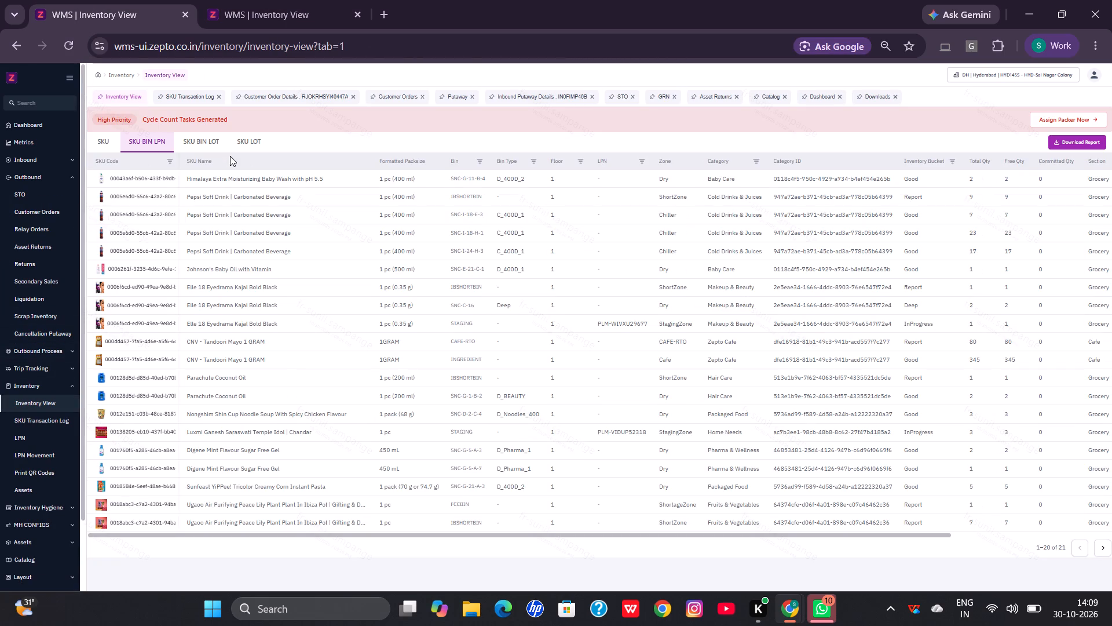
left_click(474, 161)
type("SC")
key("BackSpace")
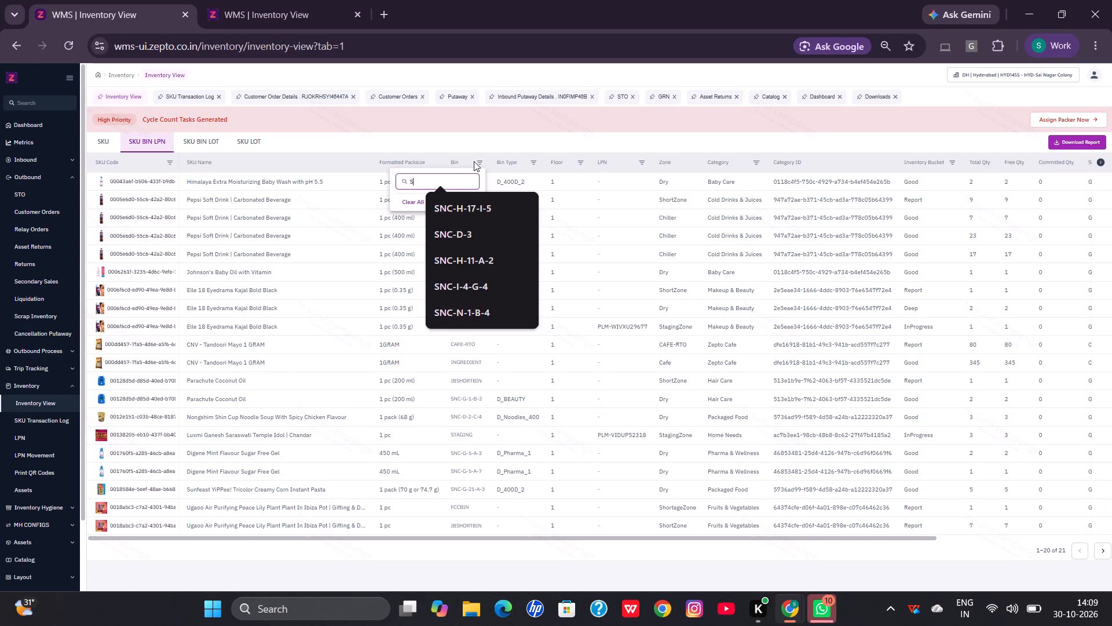
type("NC-")
type("E-")
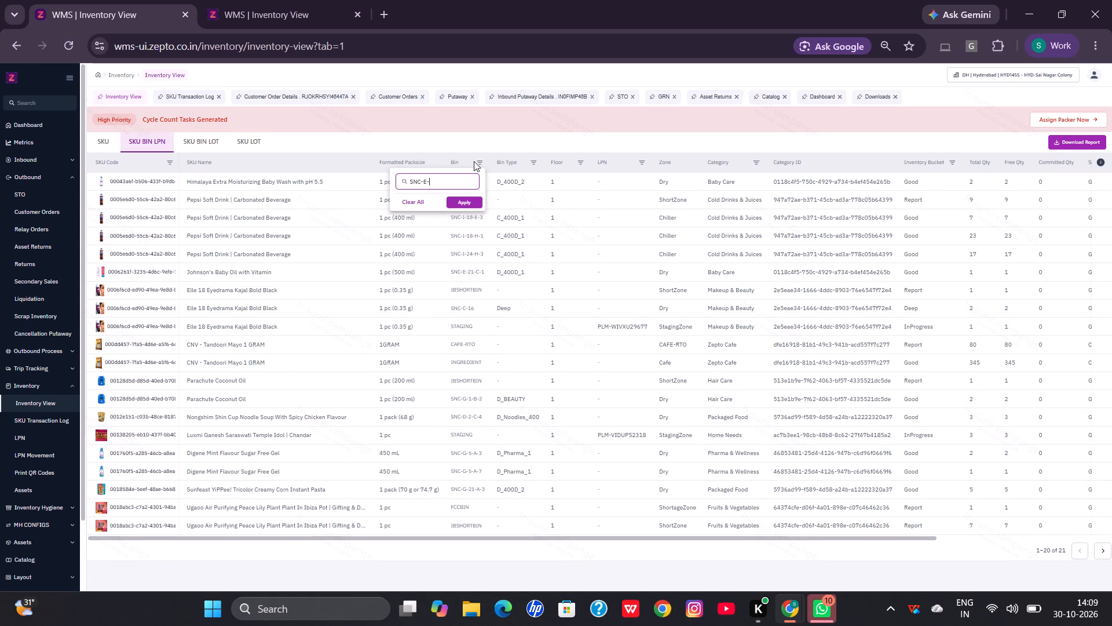
key("5")
key("Return")
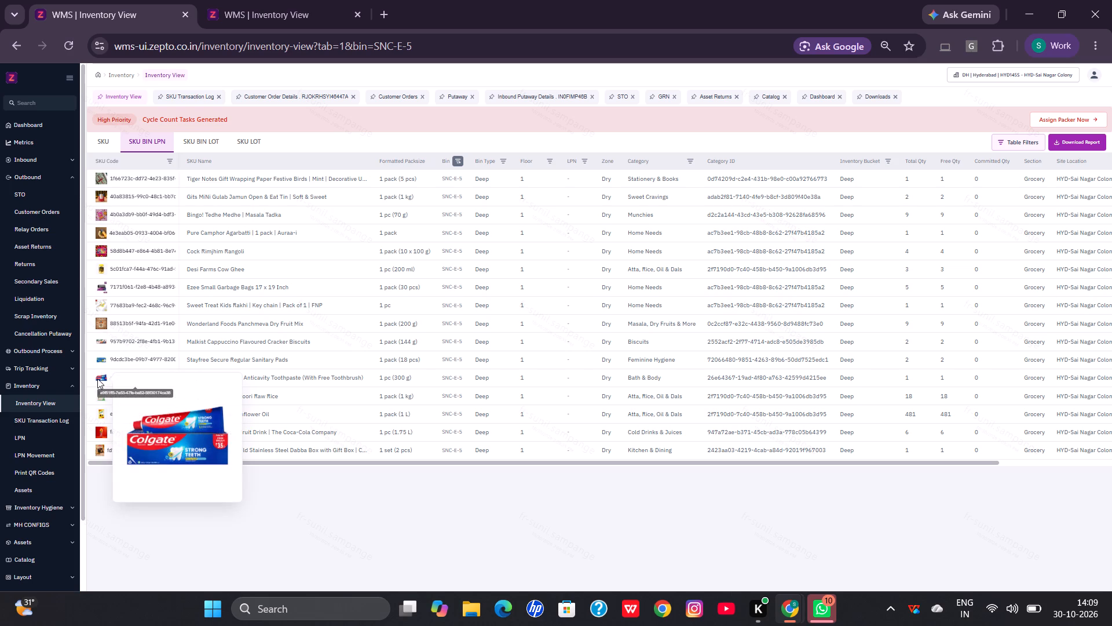
Copy the Colgate Strong Teeth toothpaste's SKU code and filter the SKU inventory view by it.
triple_click(139, 374)
key("ctrl+c")
key("ctrl+c")
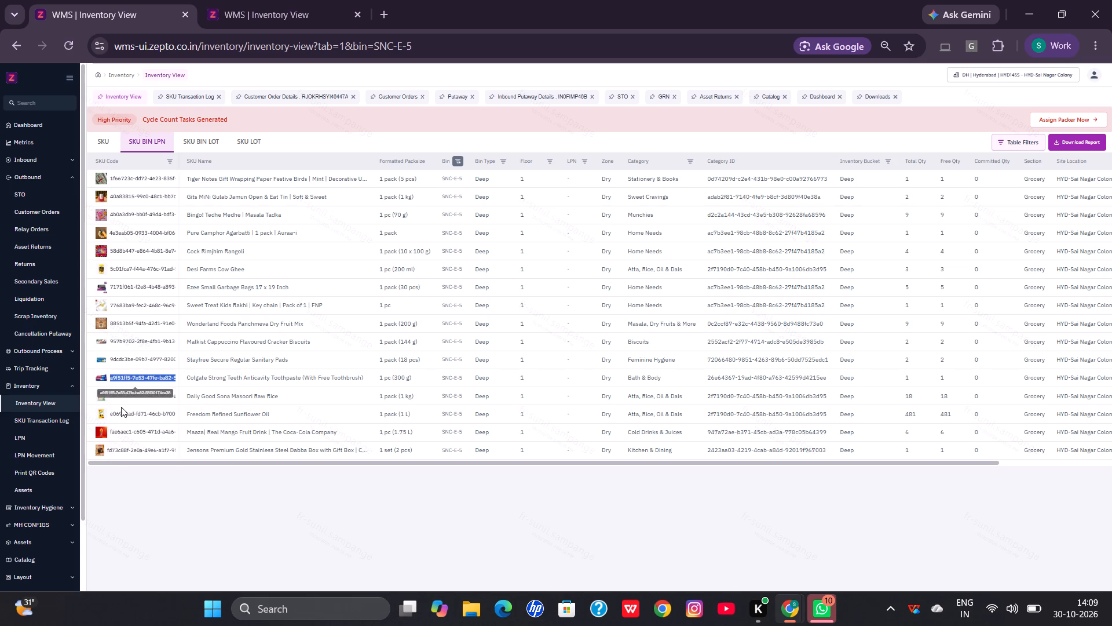
left_click(102, 137)
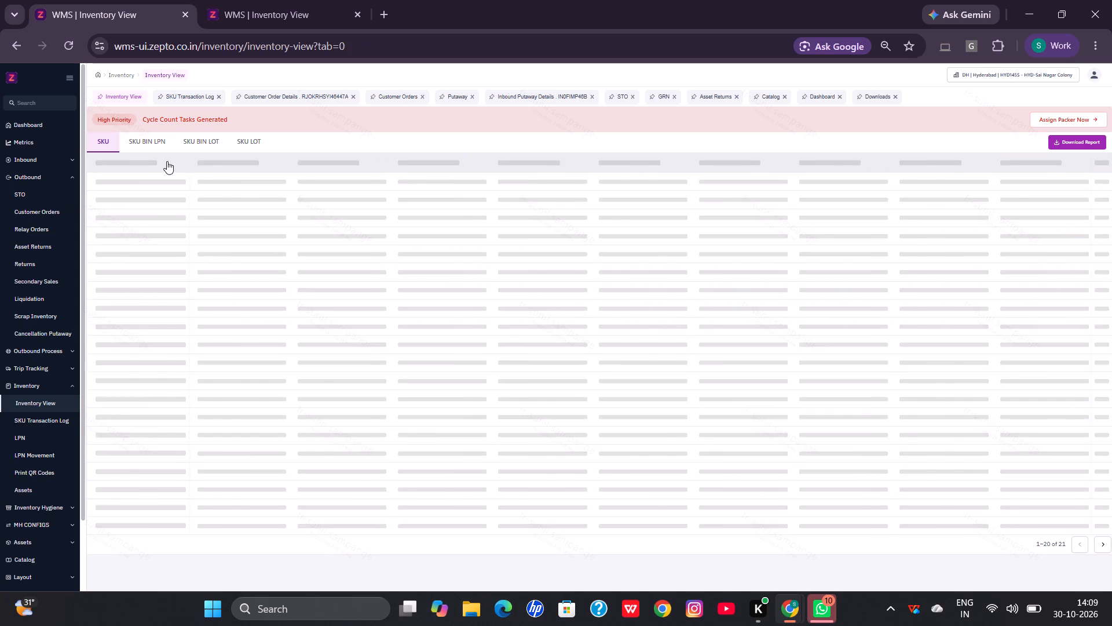
left_click(167, 161)
key("ctrl+v")
key("ctrl+Return")
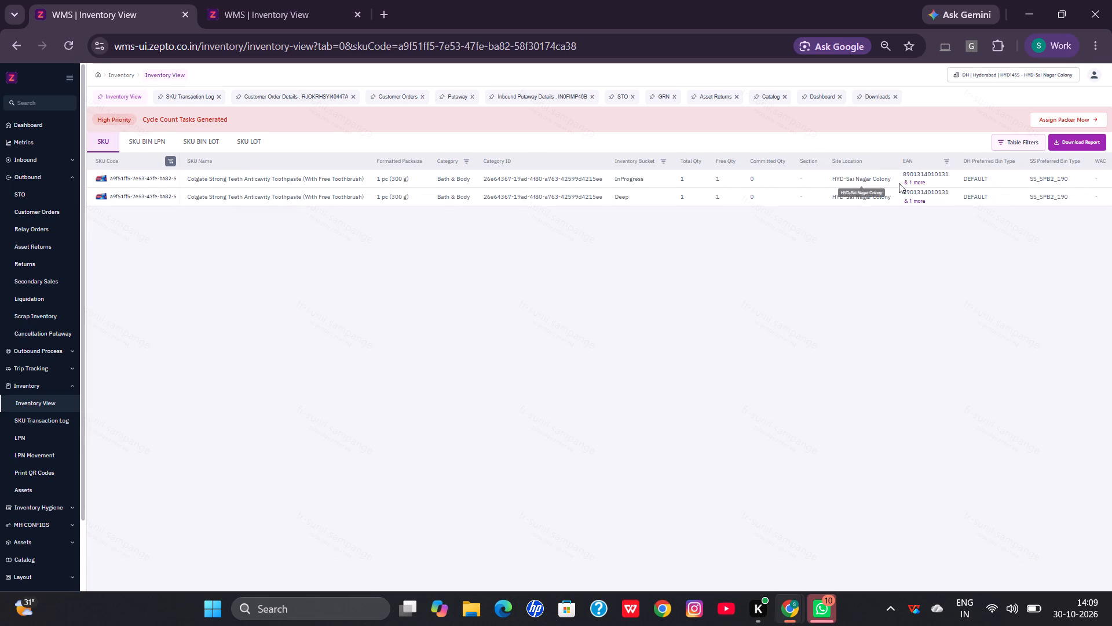
triple_click(929, 177)
key("ctrl+c")
right_click(682, 332)
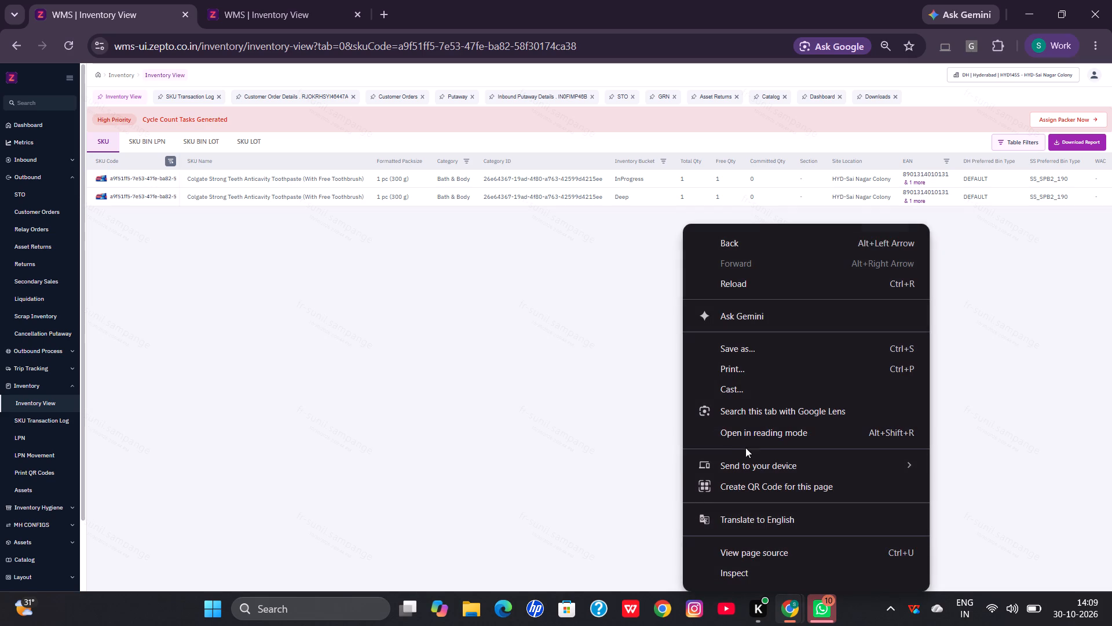
left_click(752, 496, "ctrl")
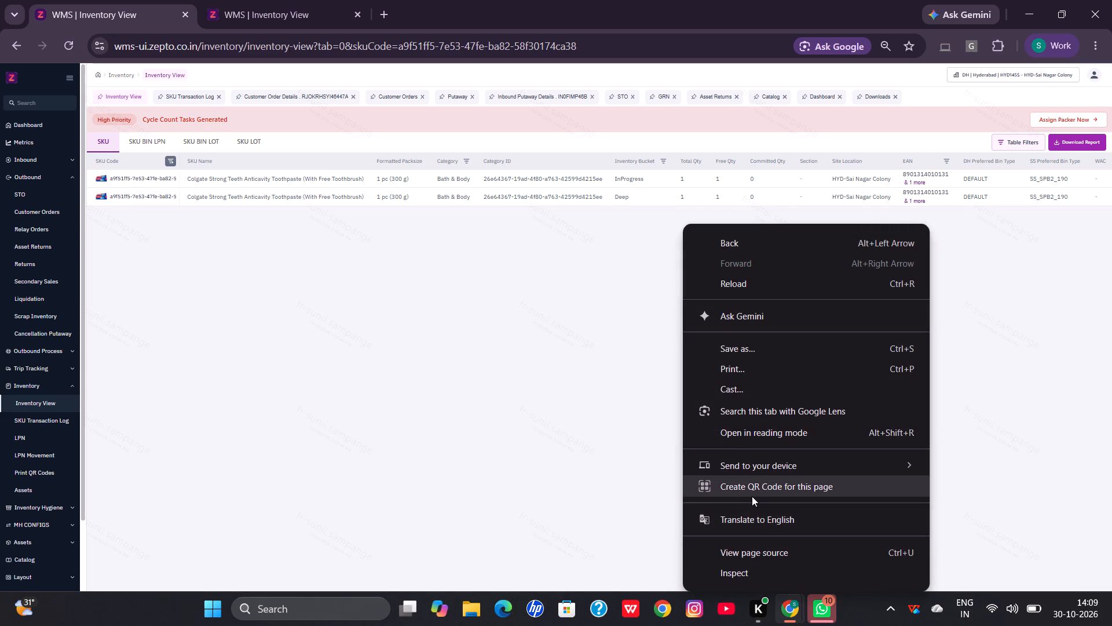
key("ctrl+v")
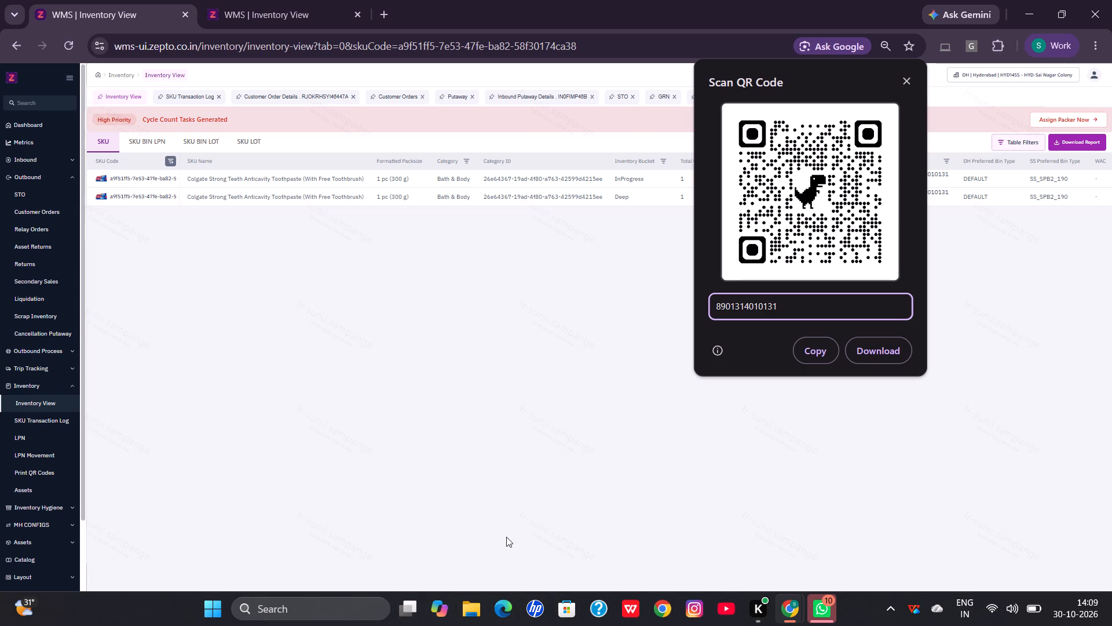
Filter the SKU BIN LPN inventory by bin SNC-E-21.
key("ctrl+Tab")
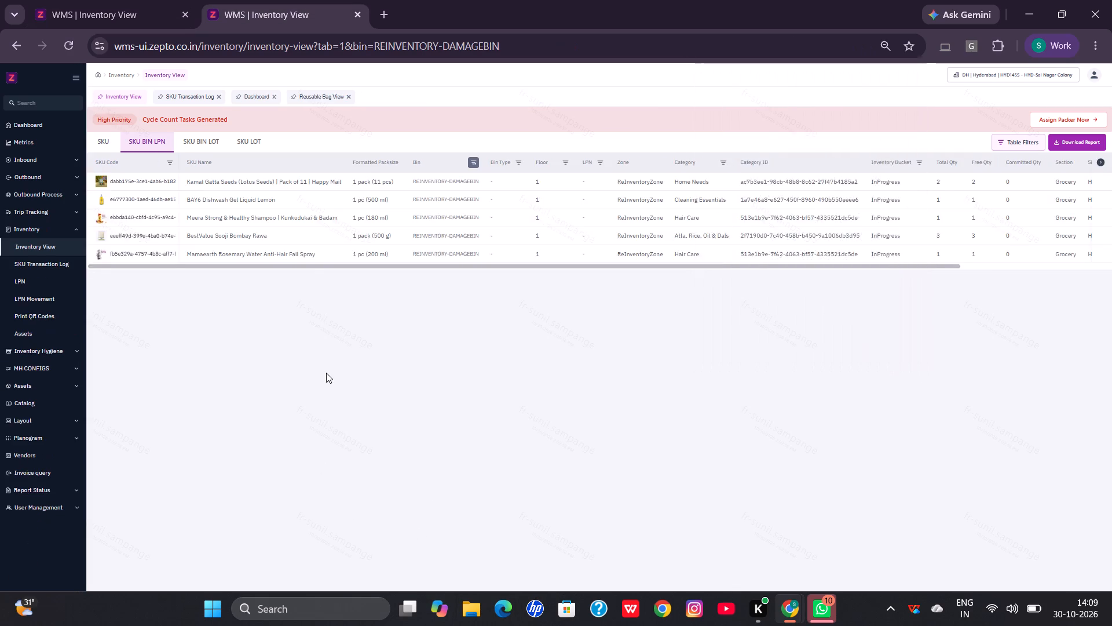
key("ctrl+Tab")
left_click(144, 140)
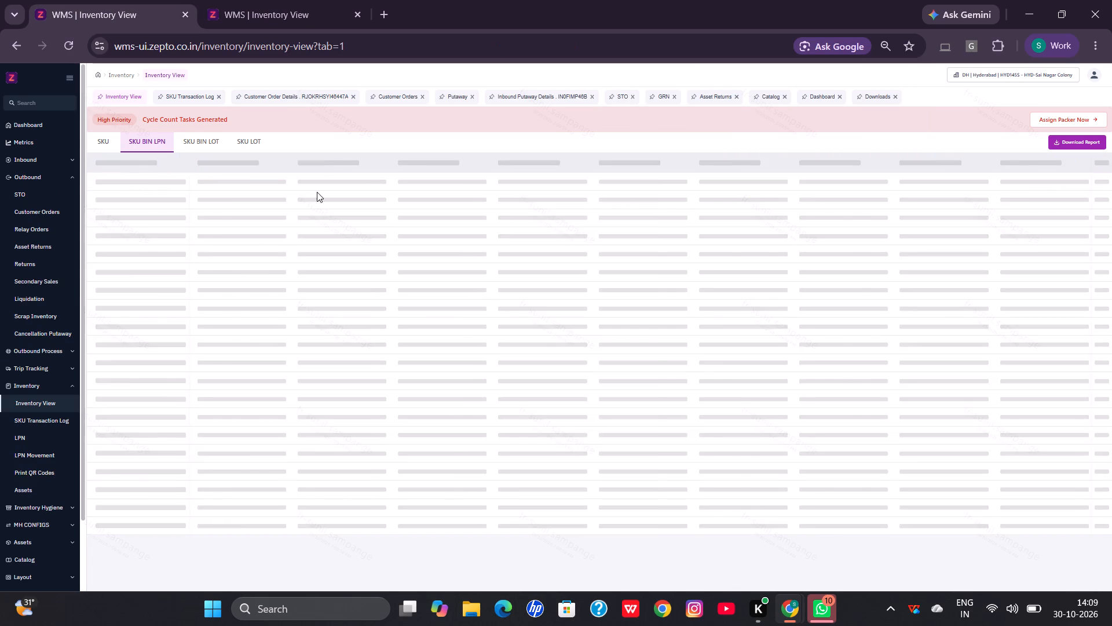
left_click(481, 157)
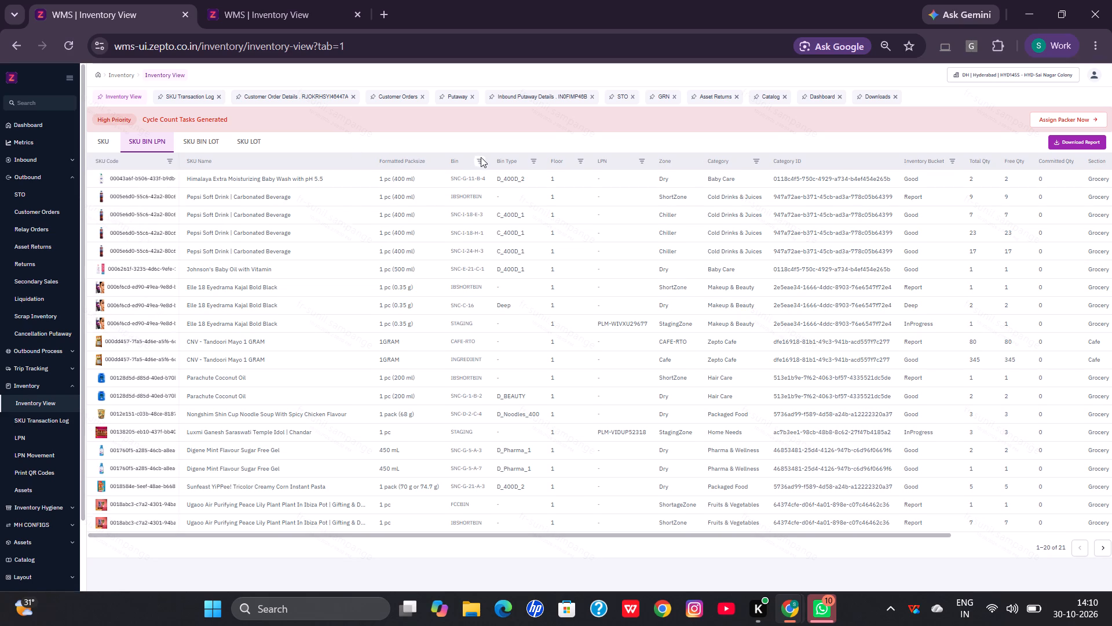
type("SCN")
key("BackSpace")
key("BackSpace")
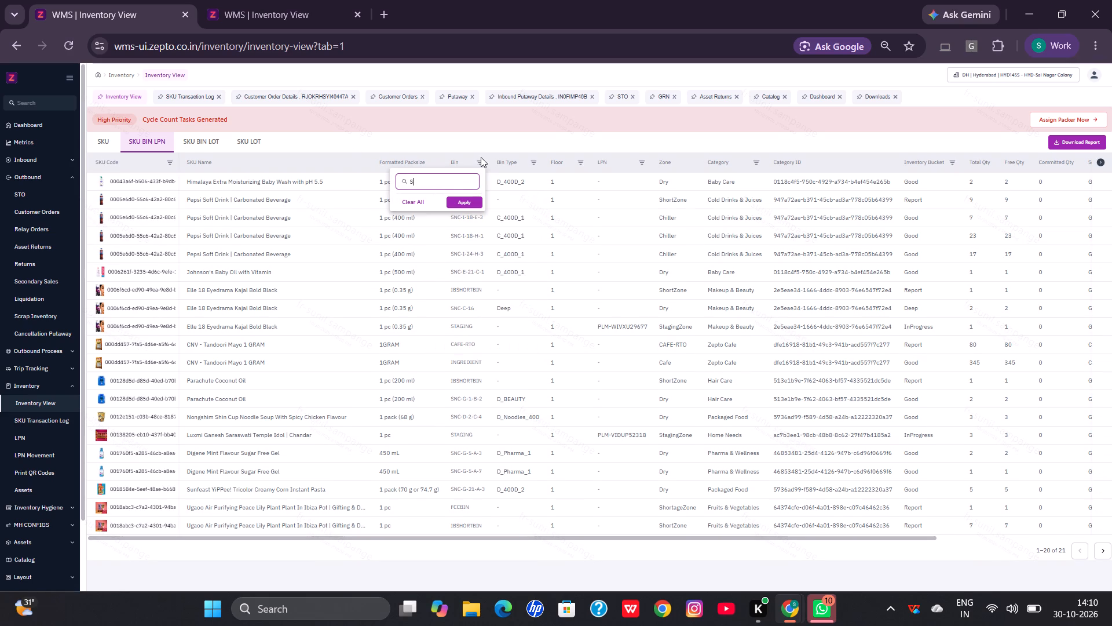
type("NC-E-21")
key("Return")
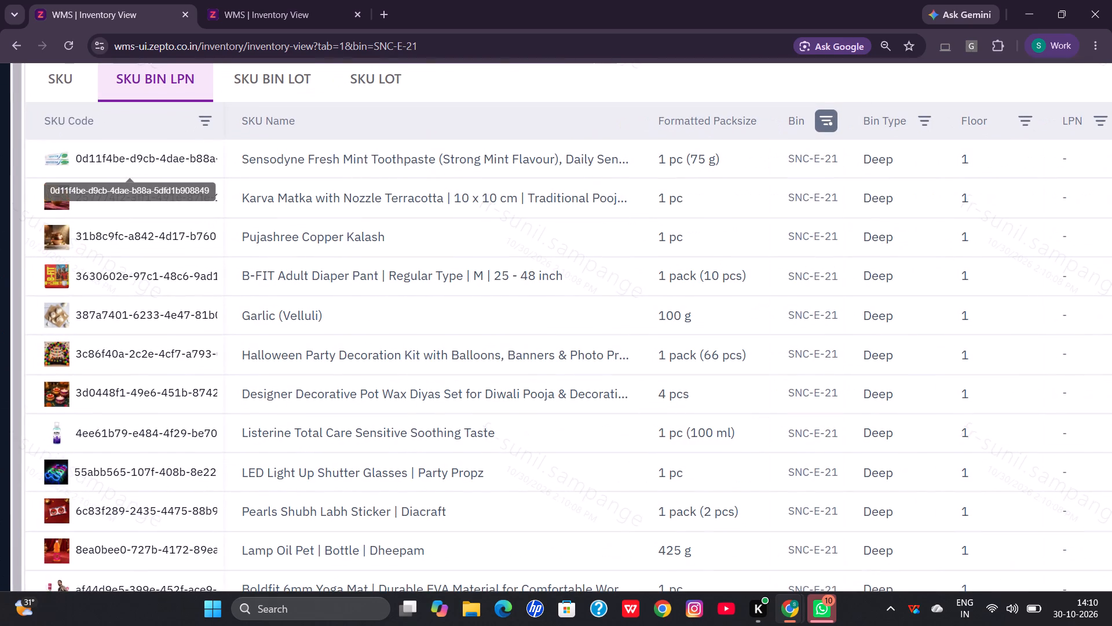
Copy the Listerine Total Care Sensitive SKU code and filter the SKU inventory view by it.
scroll(47, 170, "down", 1)
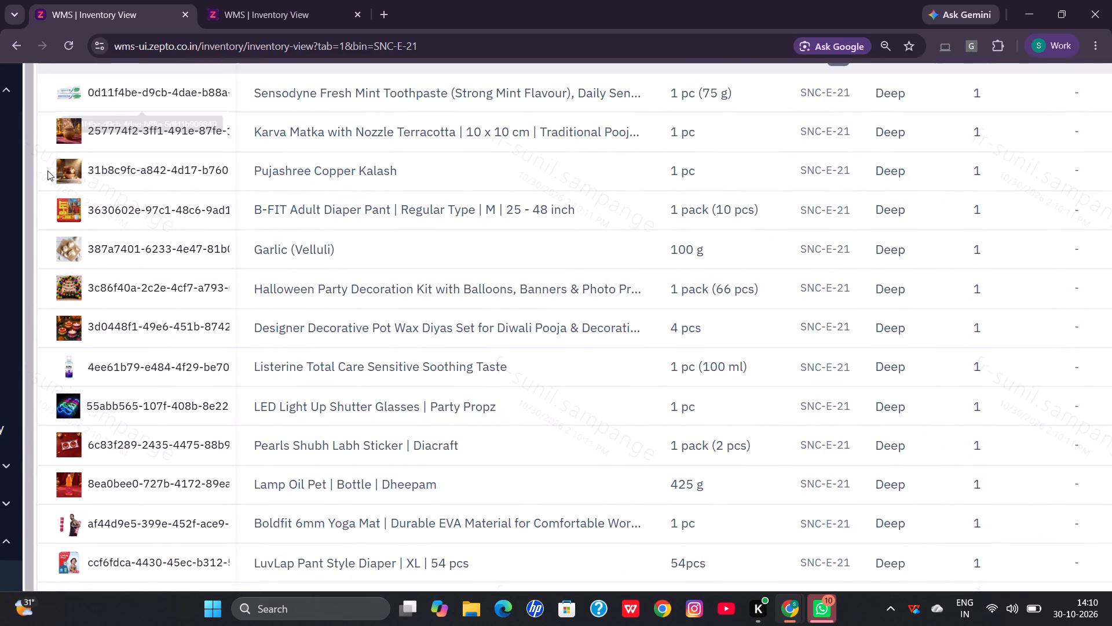
triple_click(152, 374)
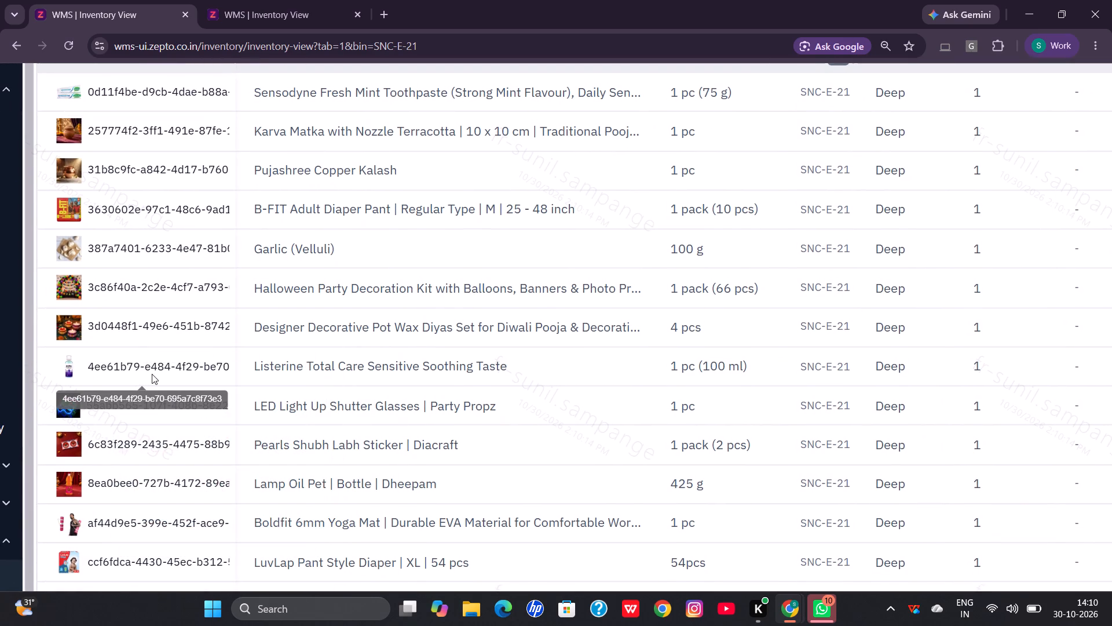
key("ctrl+c")
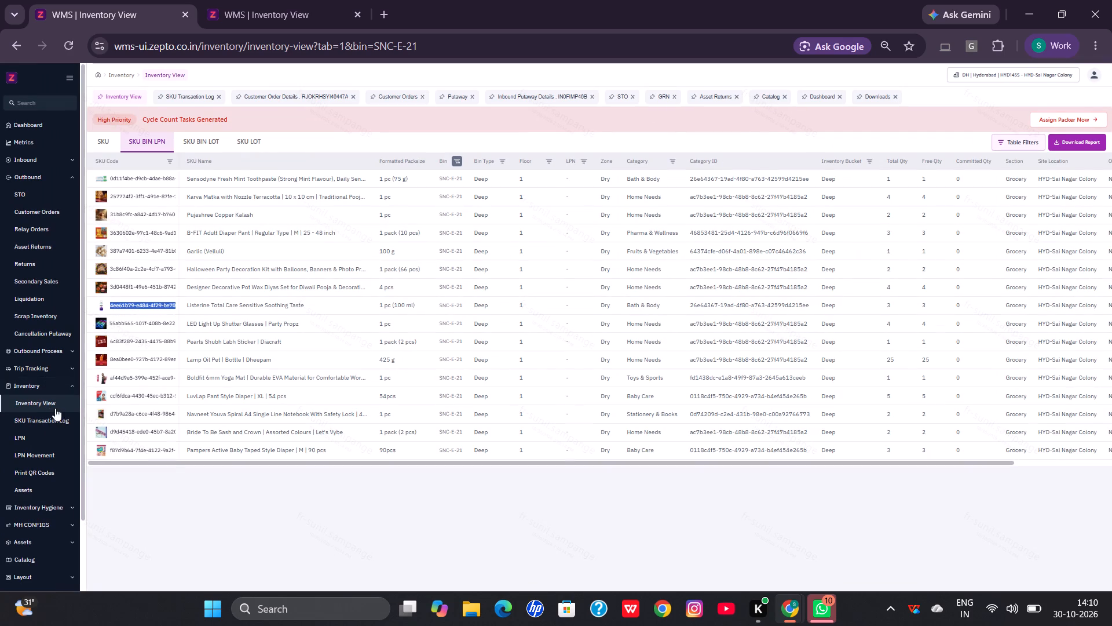
left_click(98, 134)
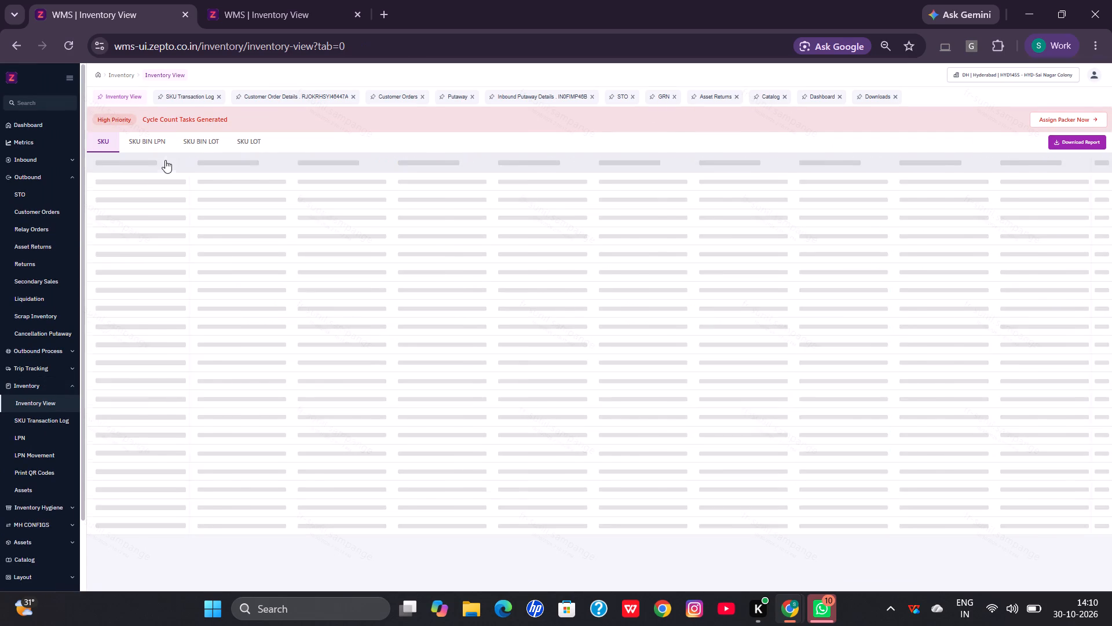
left_click(165, 160)
key("ctrl+v")
key("ctrl+Return")
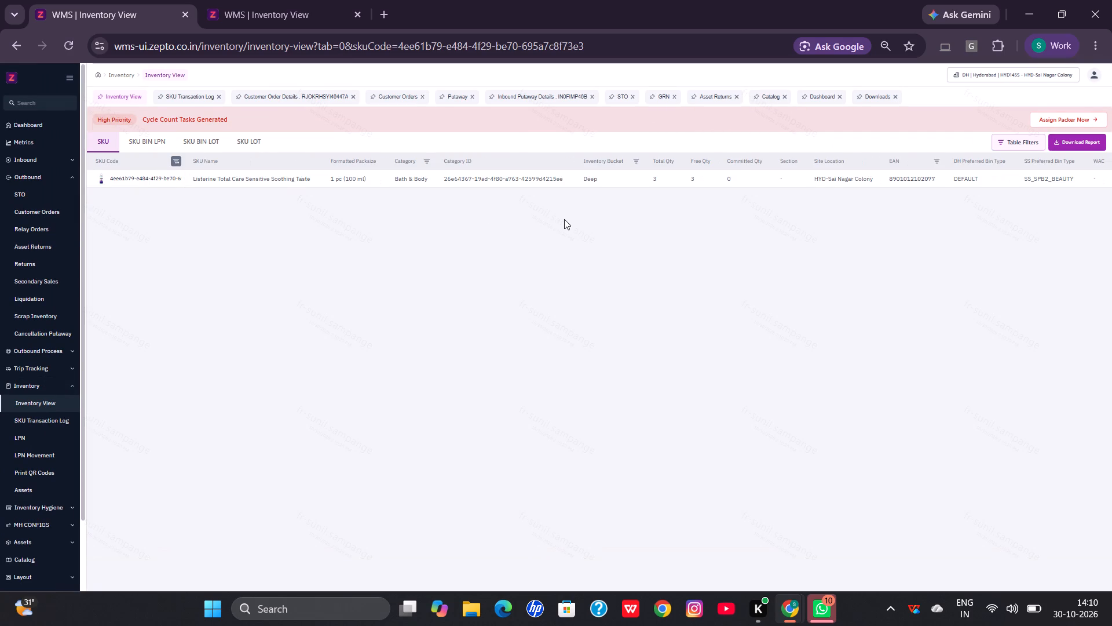
double_click(918, 172)
key("ctrl+c")
right_click(789, 255, "ctrl")
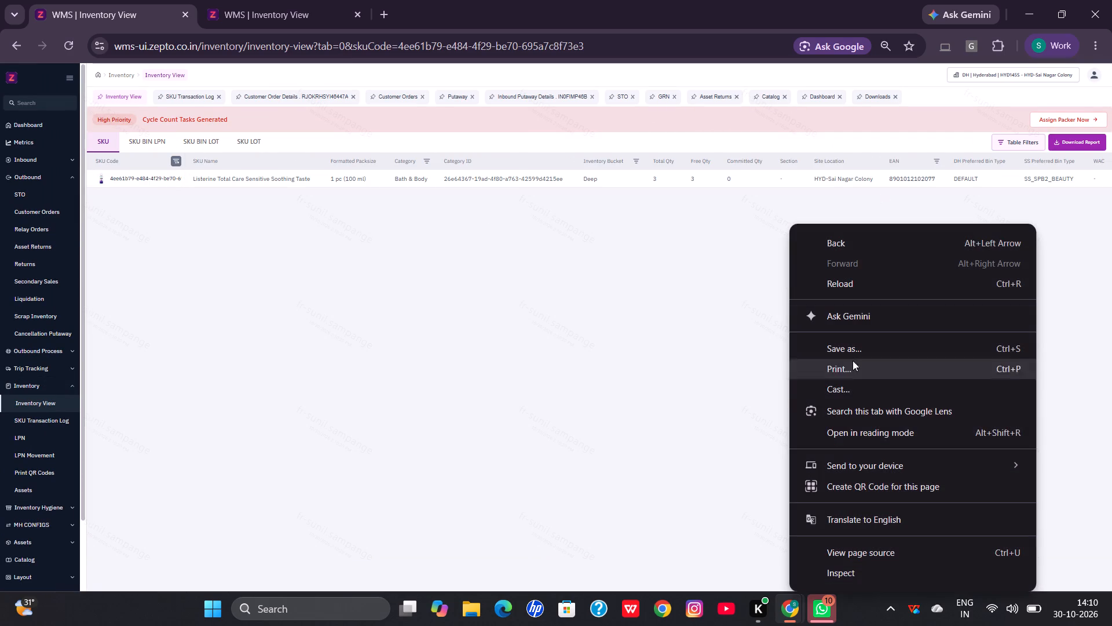
left_click(857, 483)
key("ctrl+v")
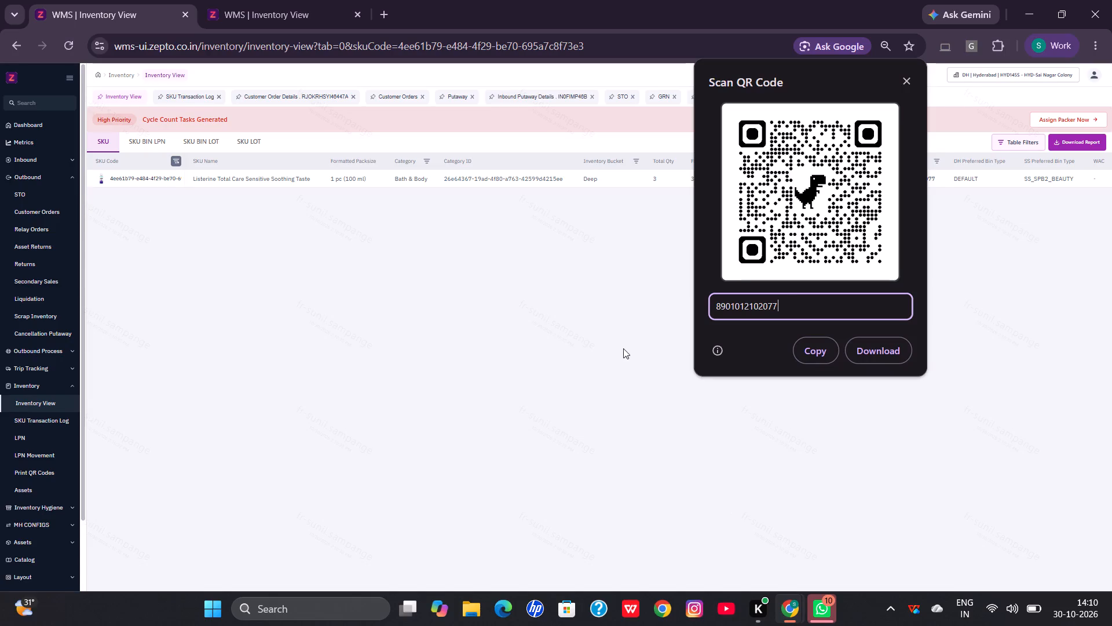
Request moving the DH_CC_Associate_ATA packer from INVENTORY_TASK to Free Tasks for 115 minutes and refresh the dashboard.
left_click(16, 126)
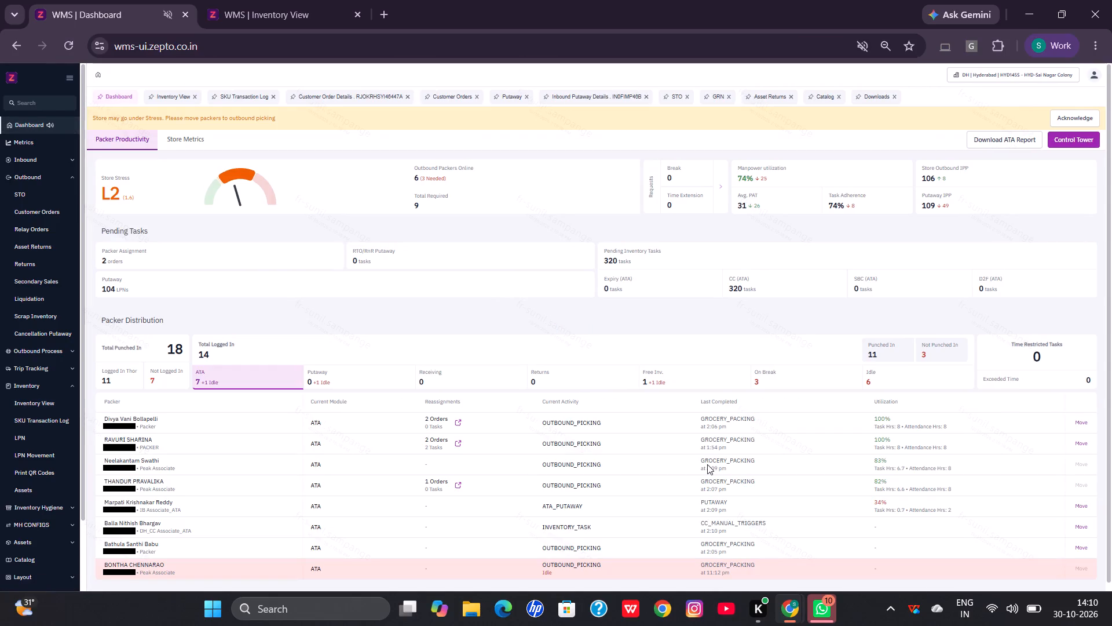
scroll(710, 445, "down", 2)
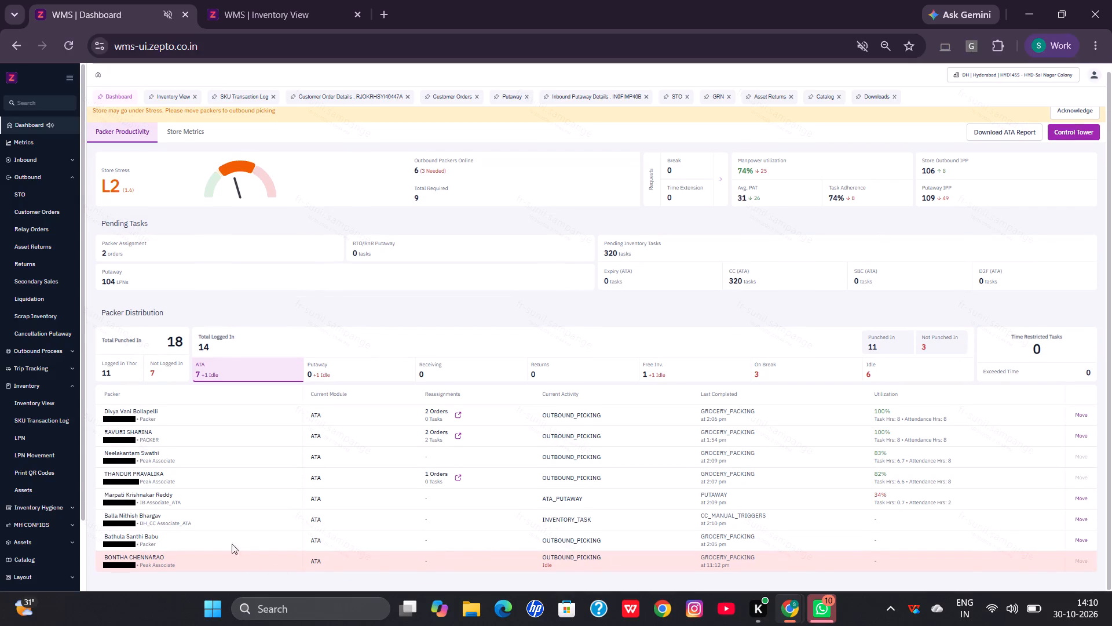
left_click(1079, 522)
left_click(1096, 129)
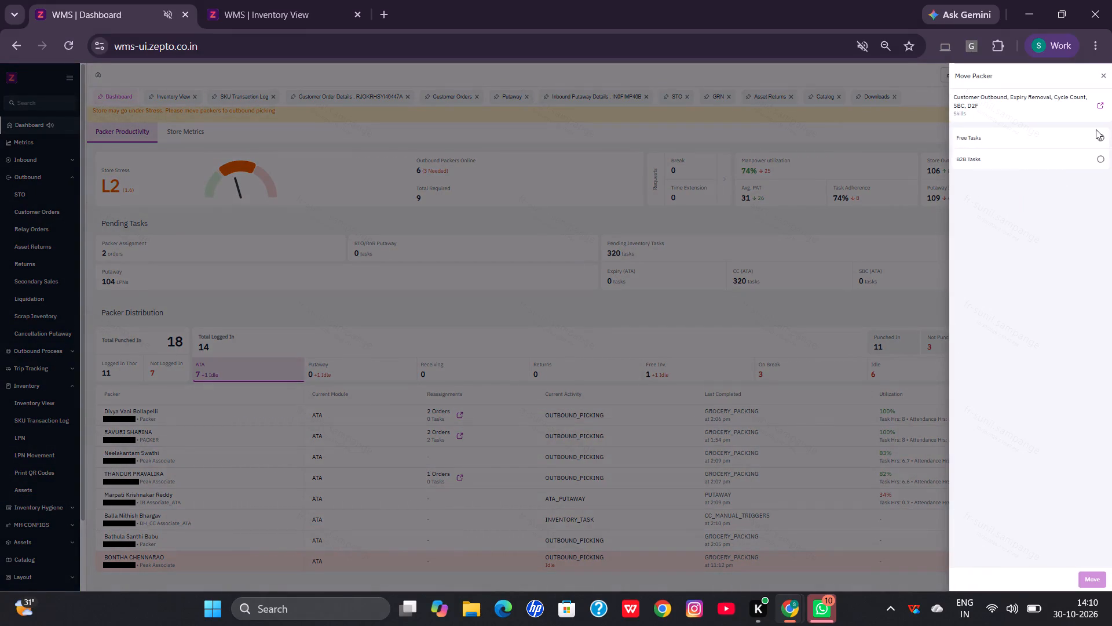
left_click(1100, 133)
left_click(1102, 139)
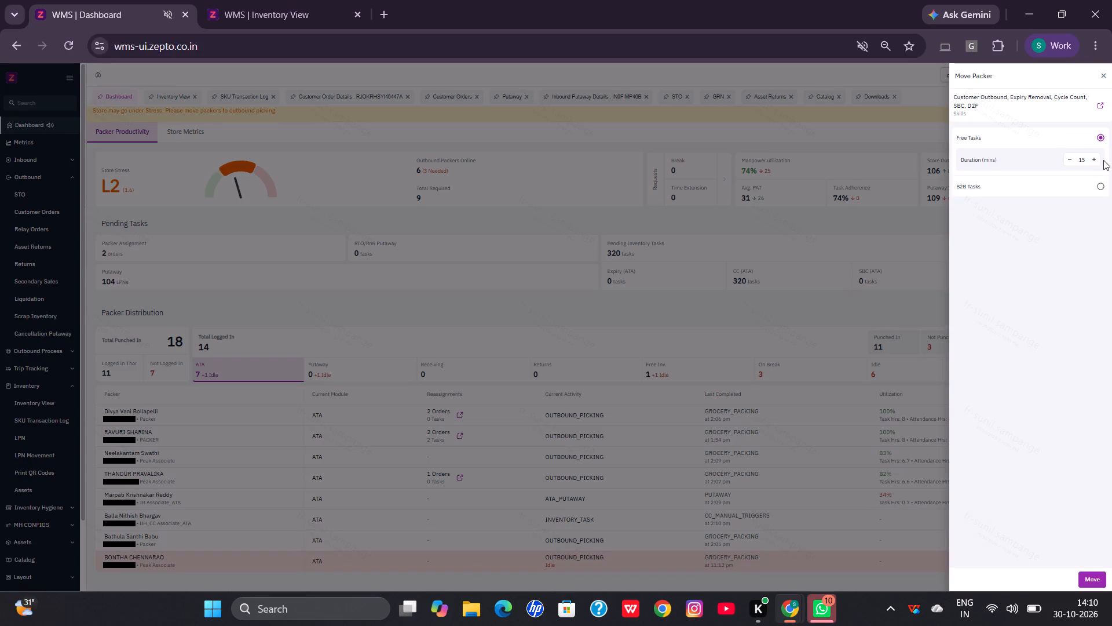
triple_click(1091, 159)
triple_click(1091, 159)
triple_click(1091, 159)
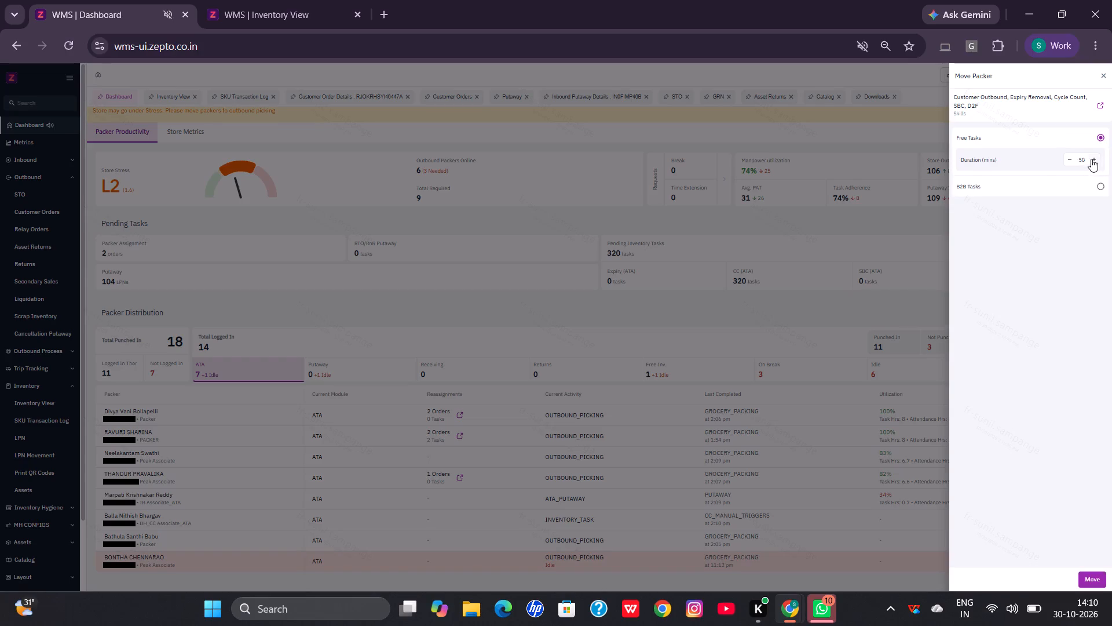
triple_click(1091, 159)
right_click(1091, 159)
triple_click(1091, 159)
triple_click(1091, 159)
double_click(1091, 159)
left_click(1098, 576)
left_click(862, 486)
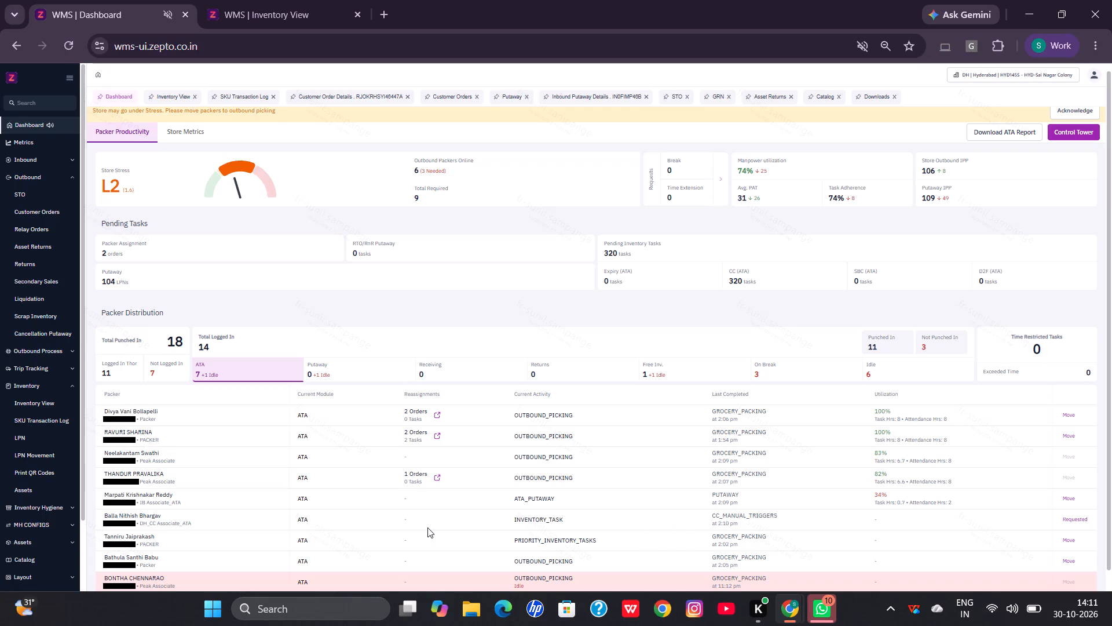
key("ctrl+r")
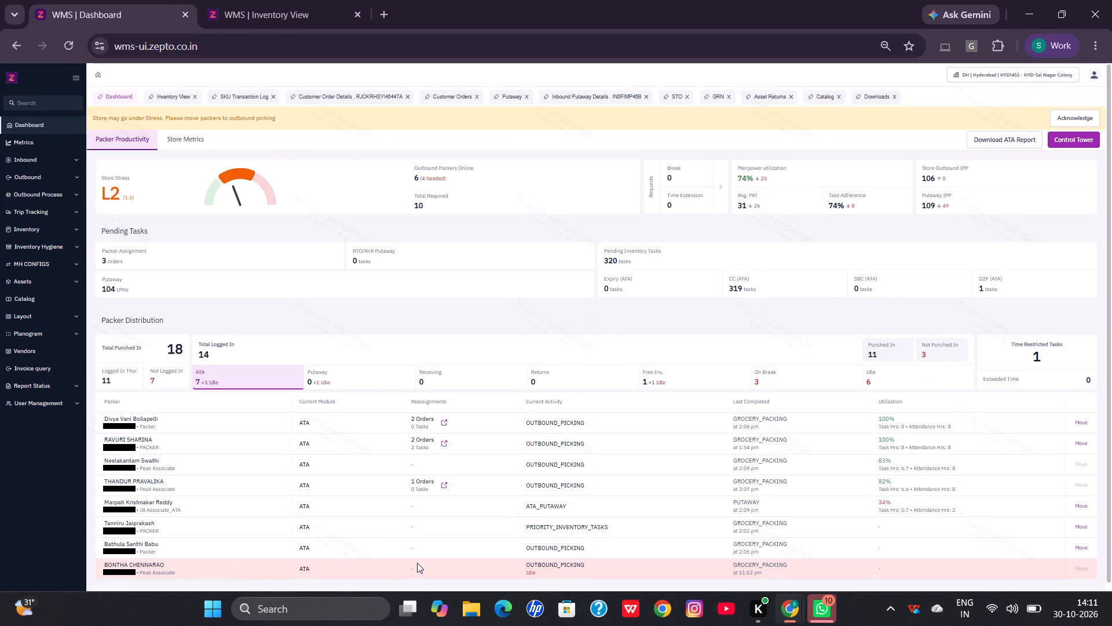
Open the Inventory View in place of the dashboard and refresh the other tab's REINVENTORY-DAMAGEBIN listing.
key("ctrl+Tab")
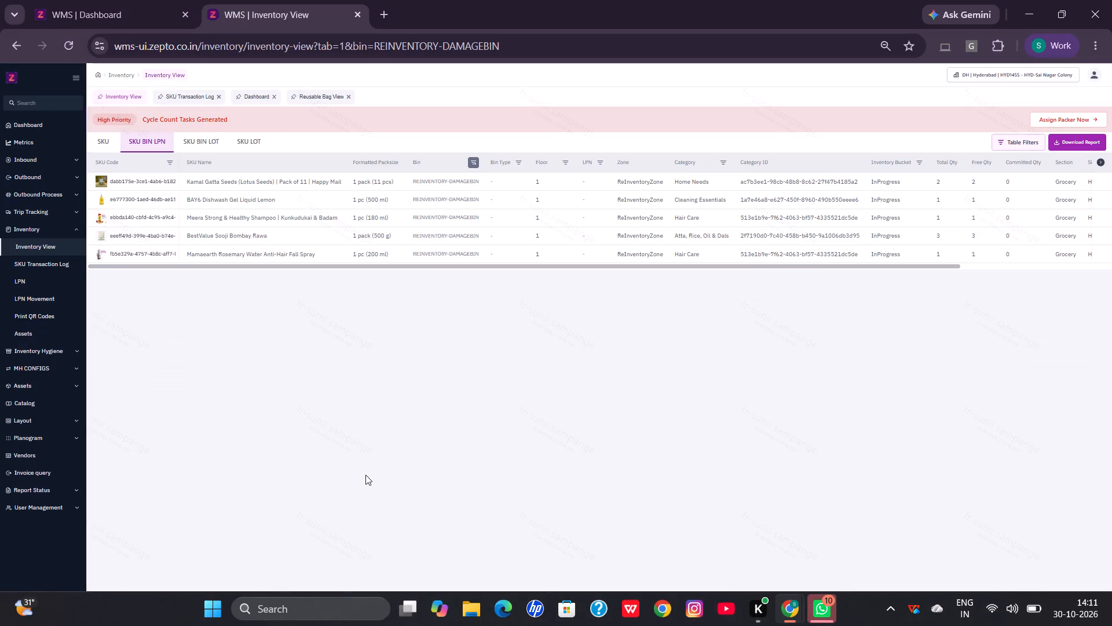
key("ctrl+Tab")
key("ctrl+Tab")
key("ctrl+Tab")
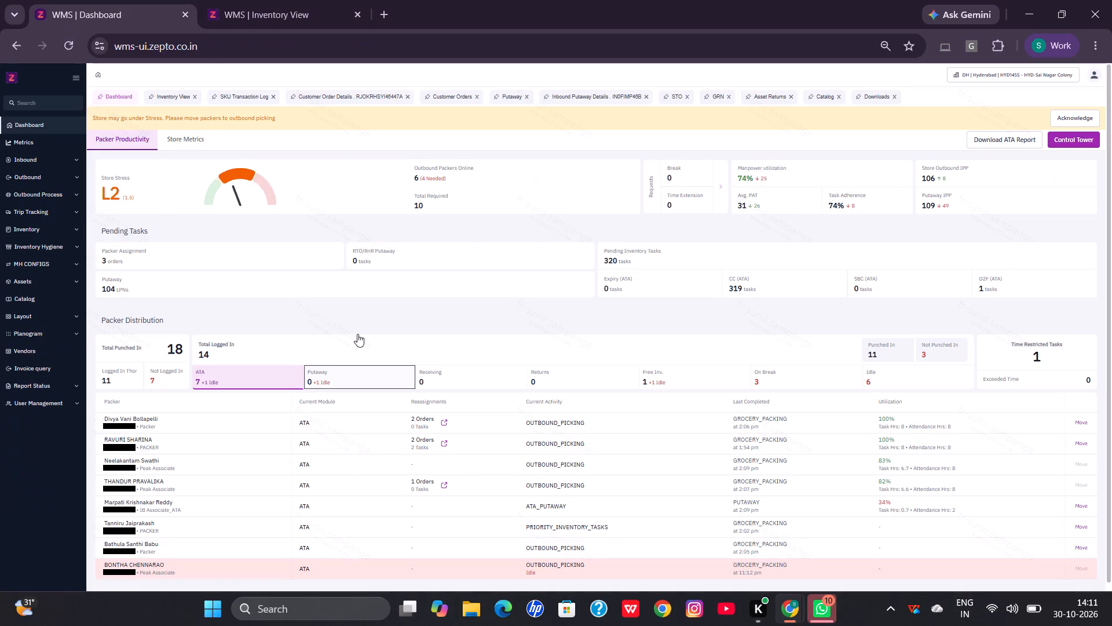
left_click(18, 227)
left_click(39, 248)
key("ctrl+Tab")
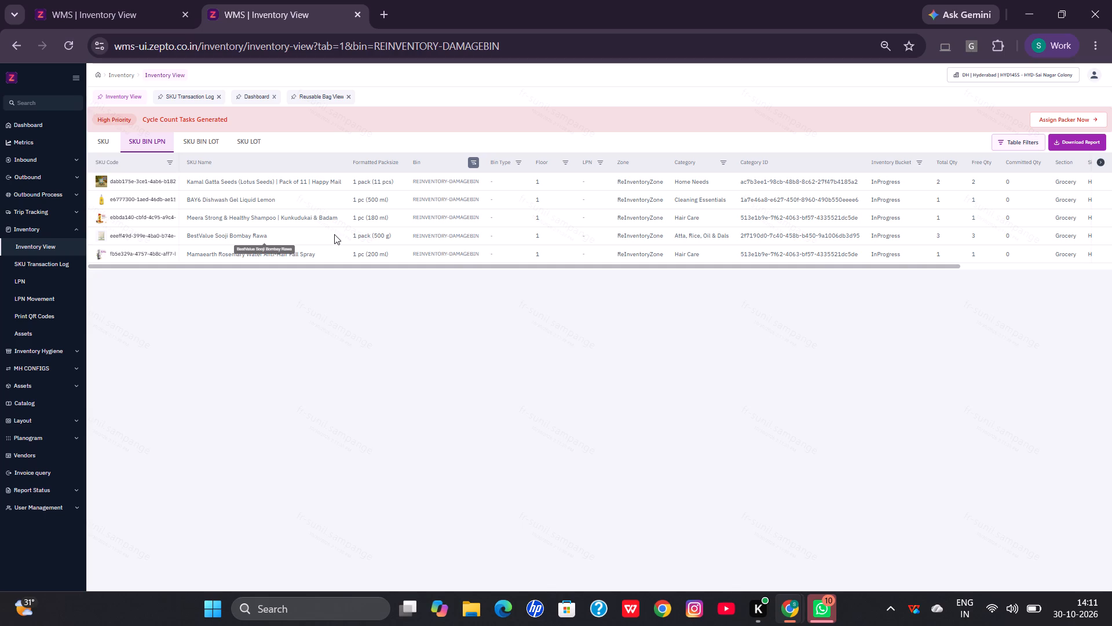
key("ctrl+r")
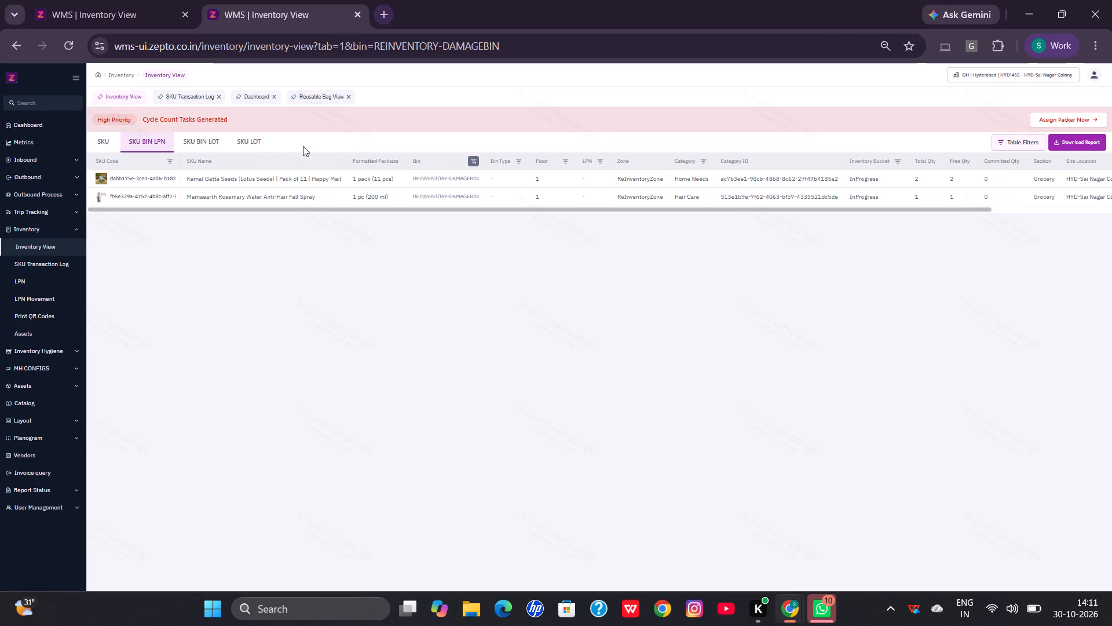
Copy the Kamal Gatta Seeds SKU code from REINVENTORY-DAMAGEBIN and filter the SKU inventory view by it.
triple_click(161, 183, "ctrl")
key("ctrl+c")
key("ctrl+c")
key("ctrl+Tab")
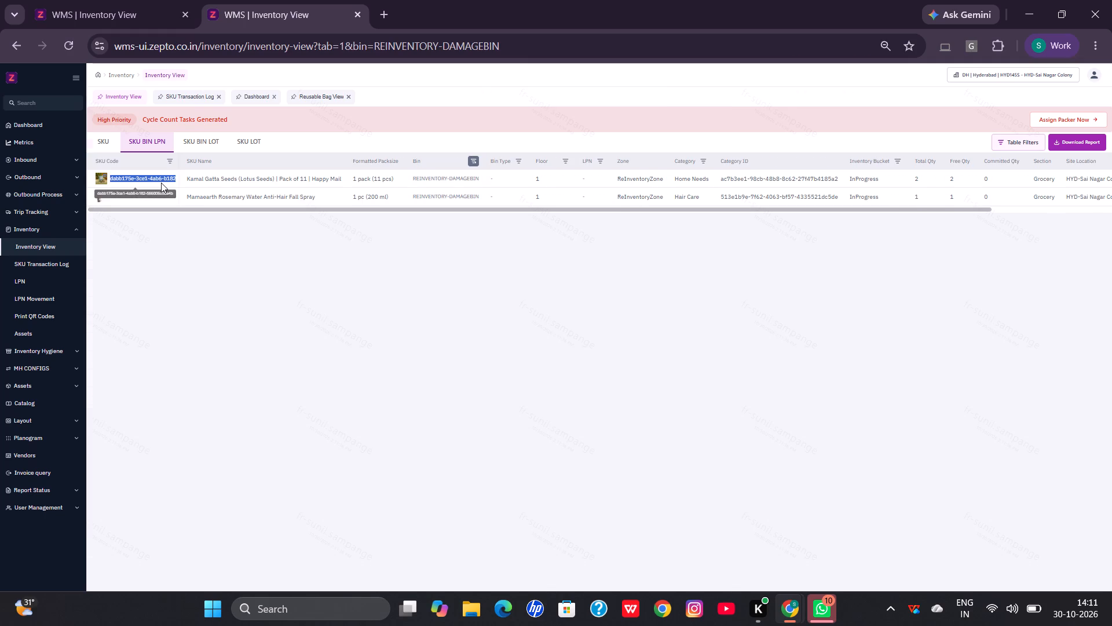
left_click(164, 158, "ctrl")
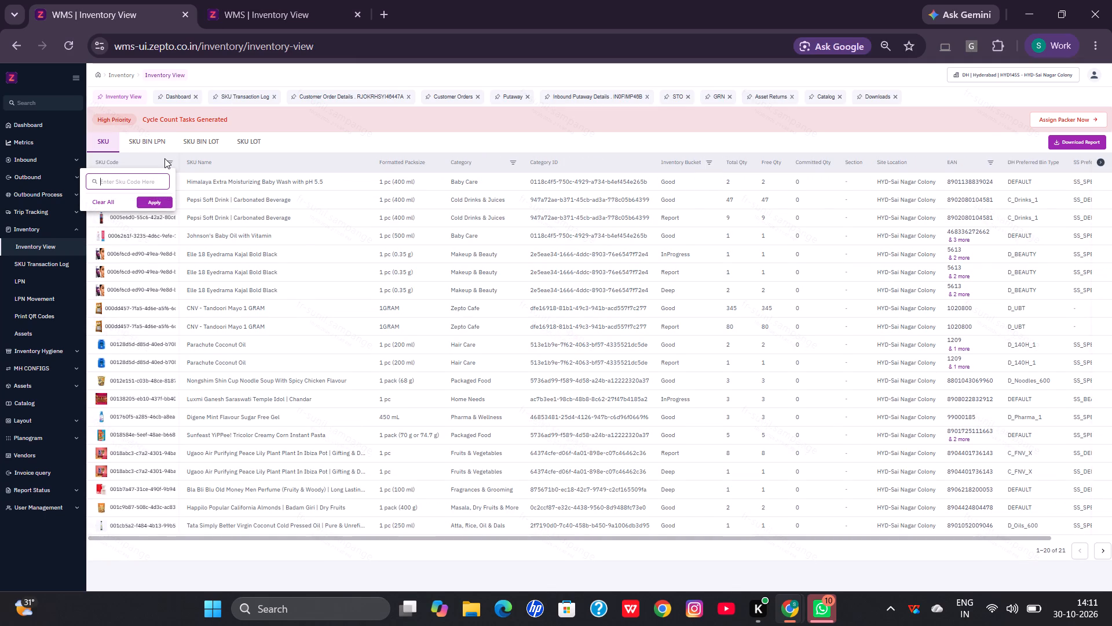
key("ctrl+v")
key("ctrl+Return")
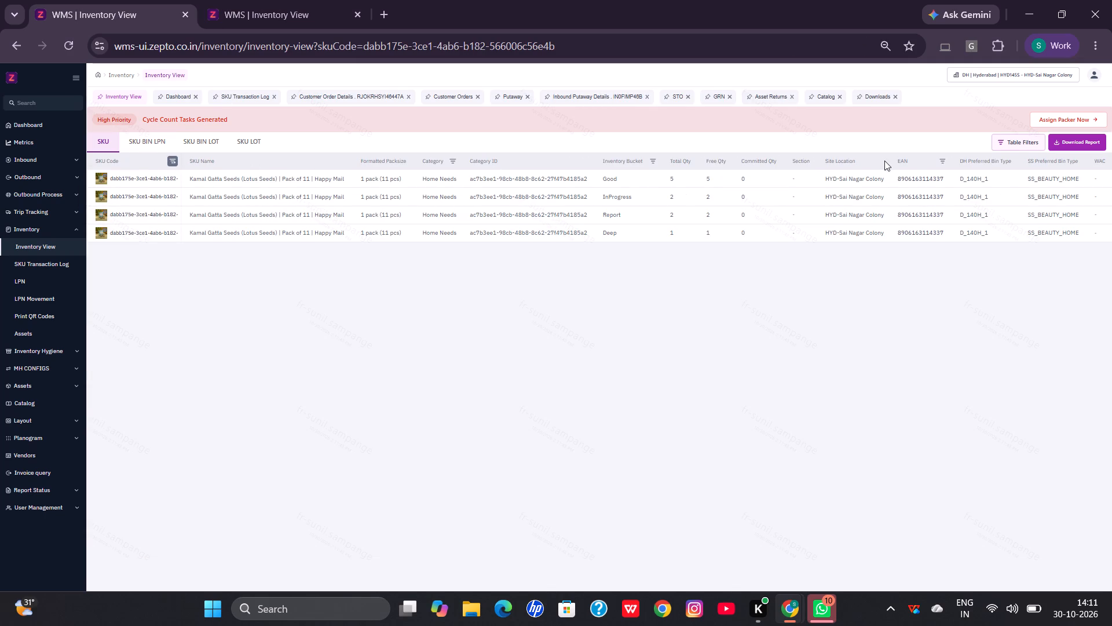
double_click(915, 172, "ctrl")
key("ctrl+c")
key("ctrl+c")
right_click(791, 239, "ctrl")
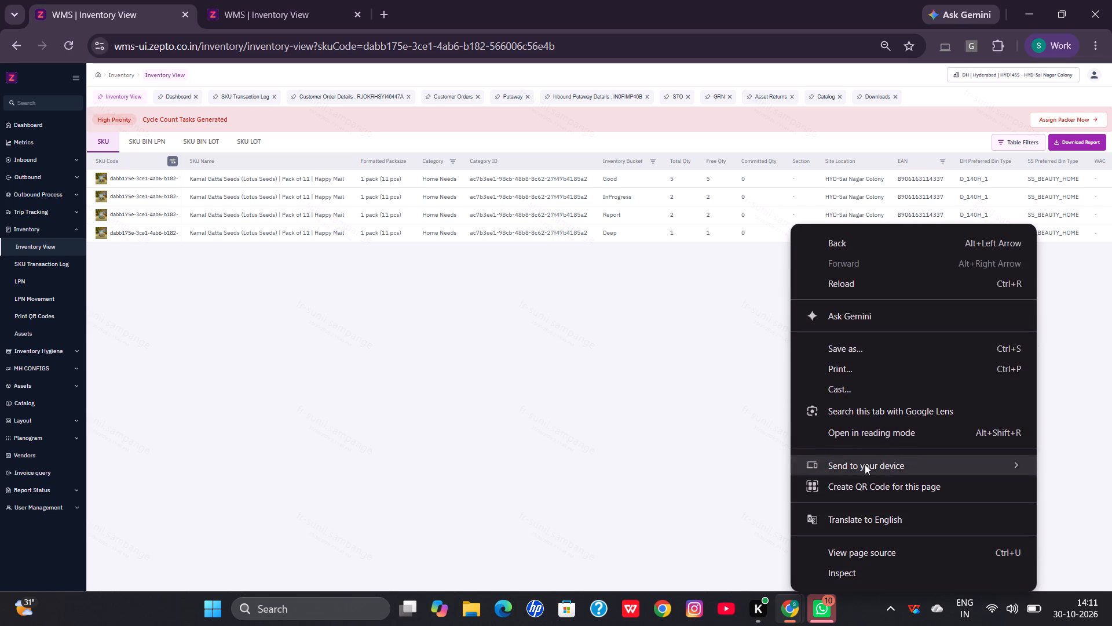
left_click(877, 497)
left_click(868, 494, "ctrl")
key("ctrl+v")
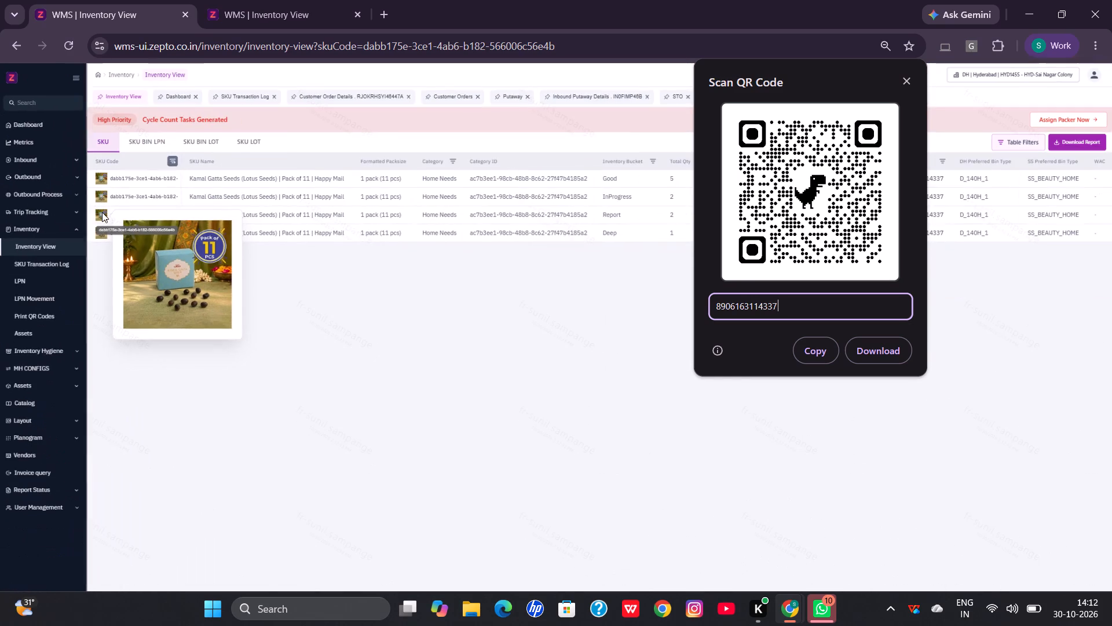
Copy the Mamaearth Rosemary Water Anti-Hair Fall Spray SKU code and filter the SKU inventory view by it.
key("ctrl+Tab")
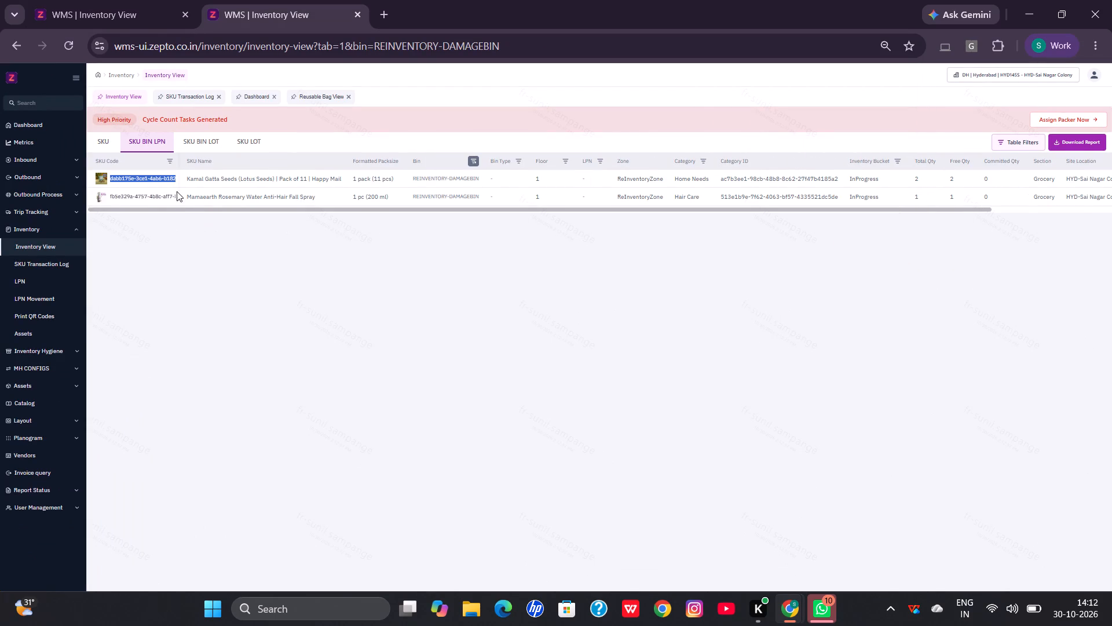
triple_click(153, 190)
key("ctrl+c")
key("ctrl+Tab")
left_click(175, 159, "ctrl")
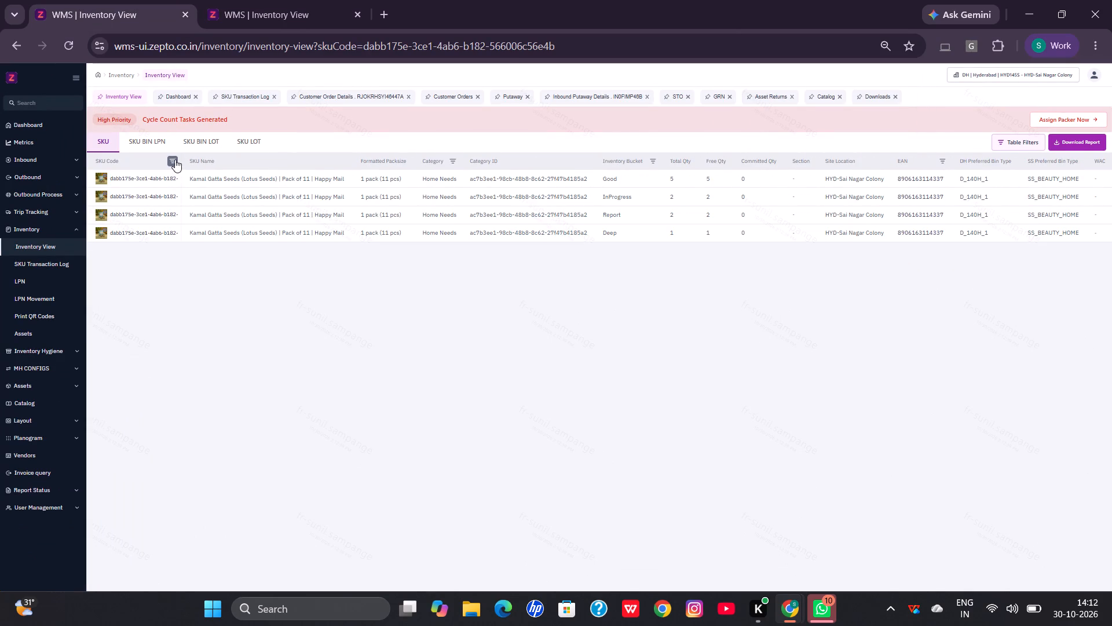
key("ctrl+a")
key("ctrl+a")
key("ctrl+v")
key("ctrl+Return")
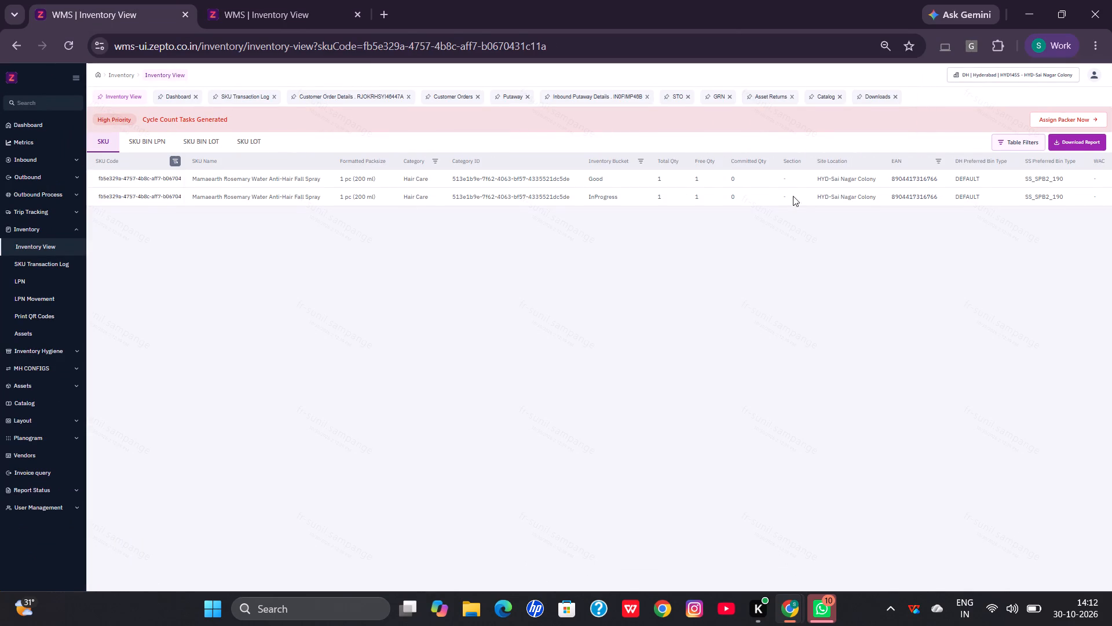
double_click(890, 184)
key("ctrl+c")
right_click(756, 248, "ctrl")
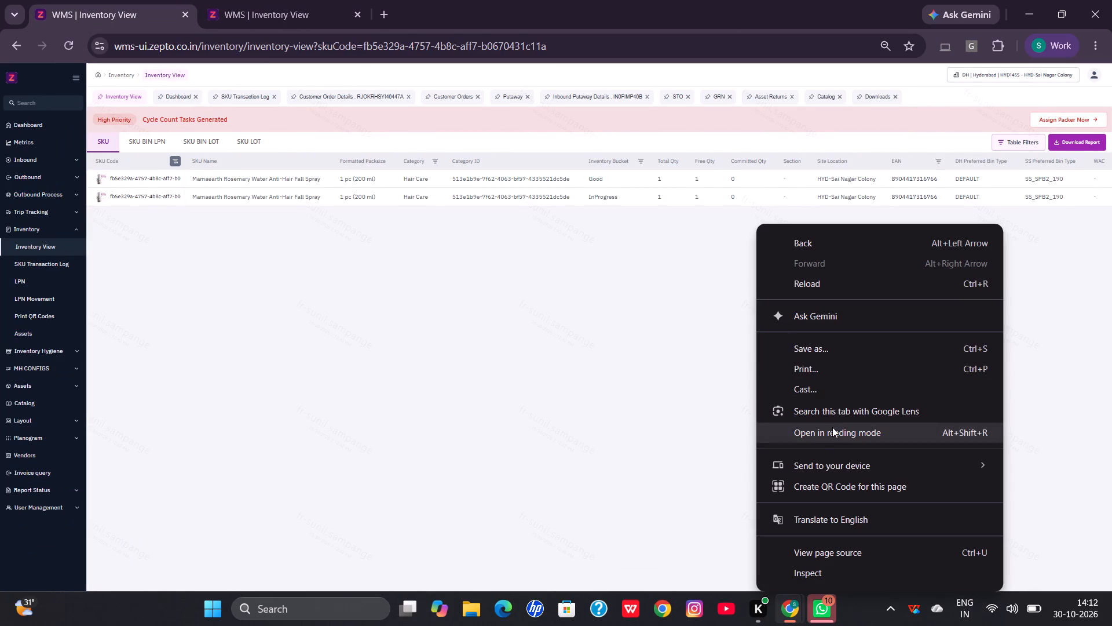
left_click(826, 483)
key("ctrl+v")
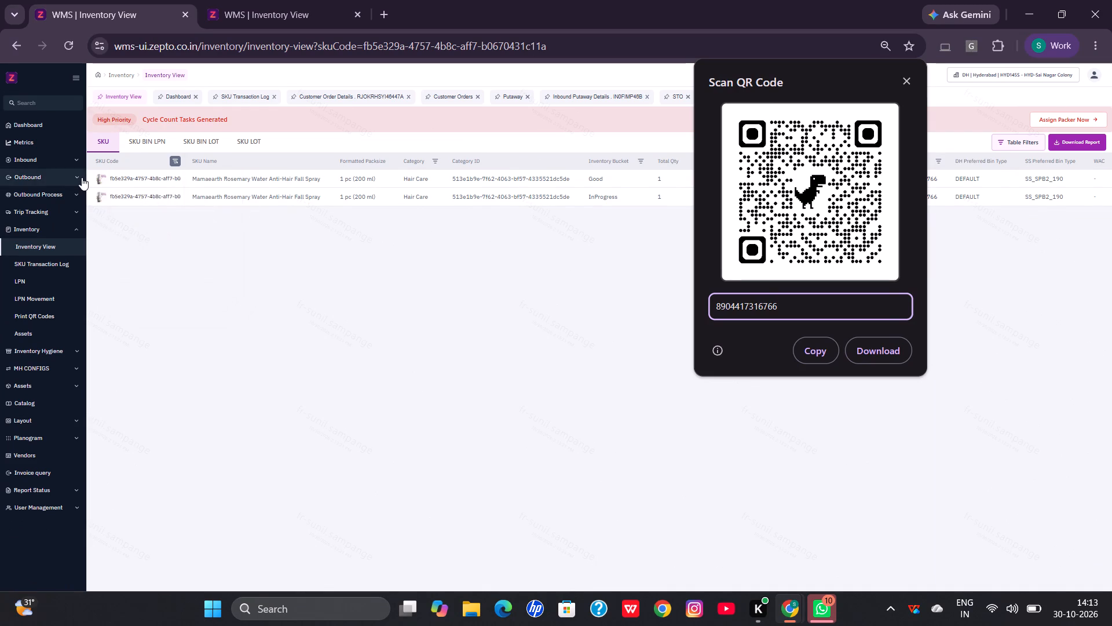
Filter the outbound customer orders by the status PICKING_IN_PROGRESS.
left_click(45, 259)
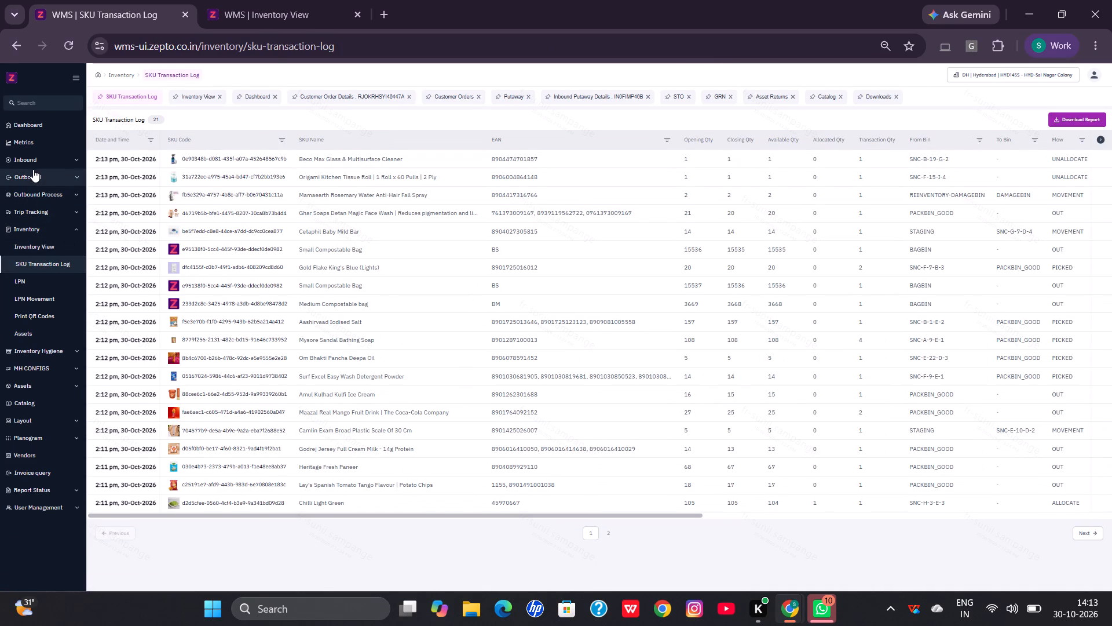
left_click(33, 169)
left_click(56, 219)
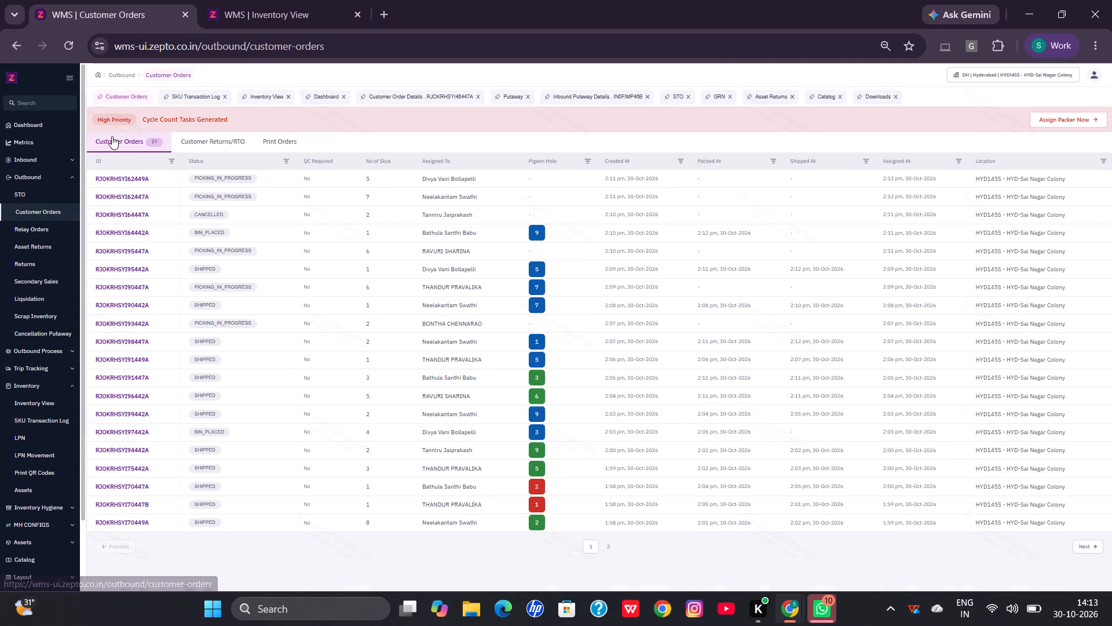
left_click(290, 168)
left_click(287, 162)
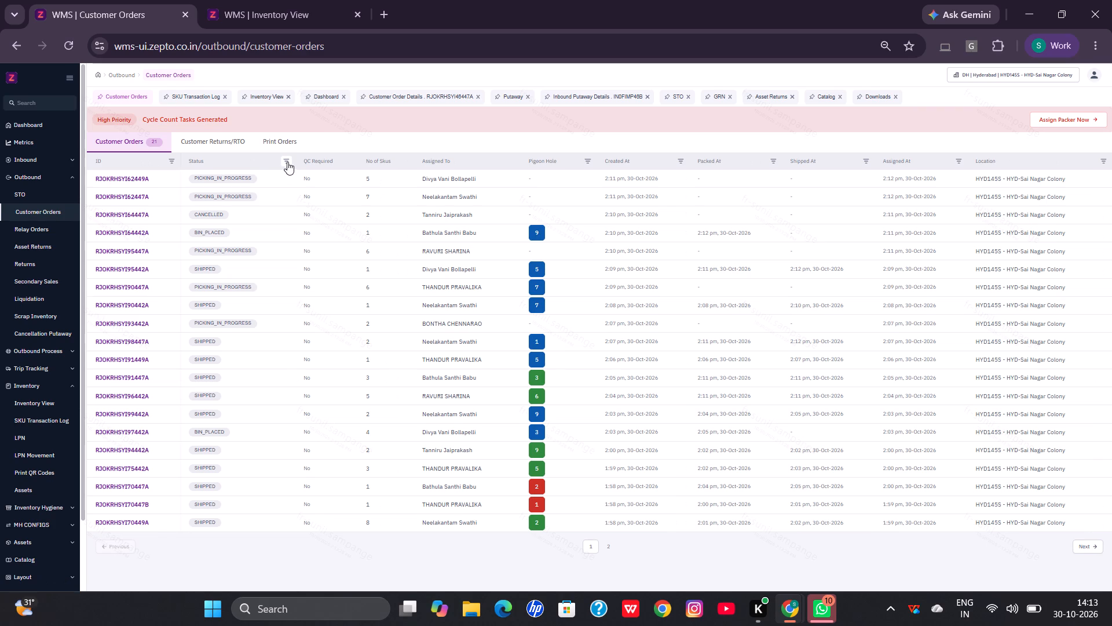
type("PIC")
left_click(273, 215)
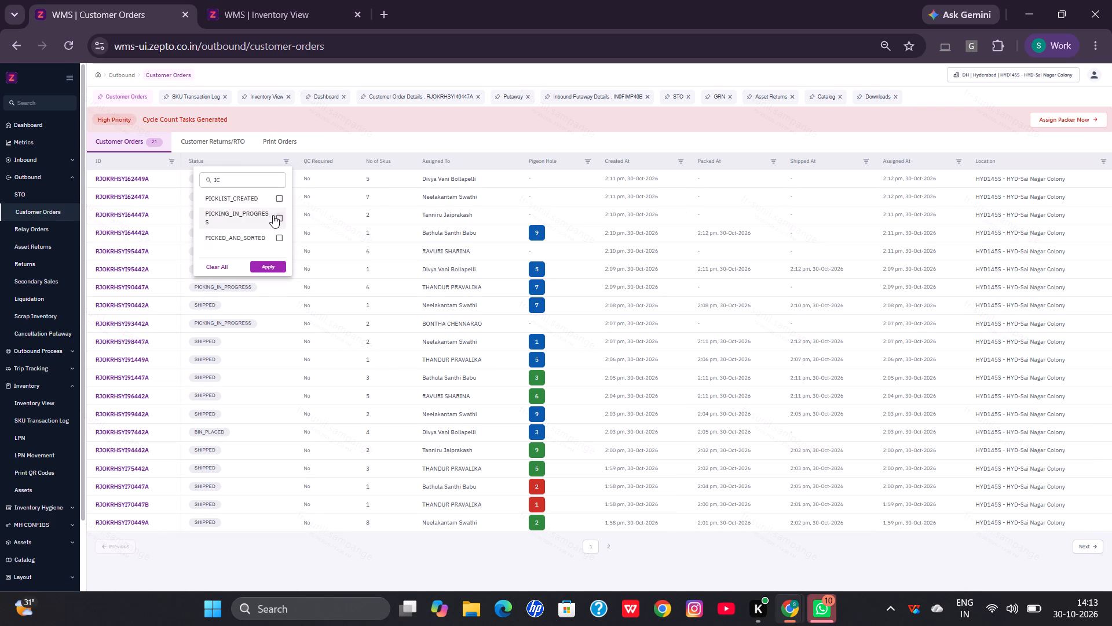
key("Return")
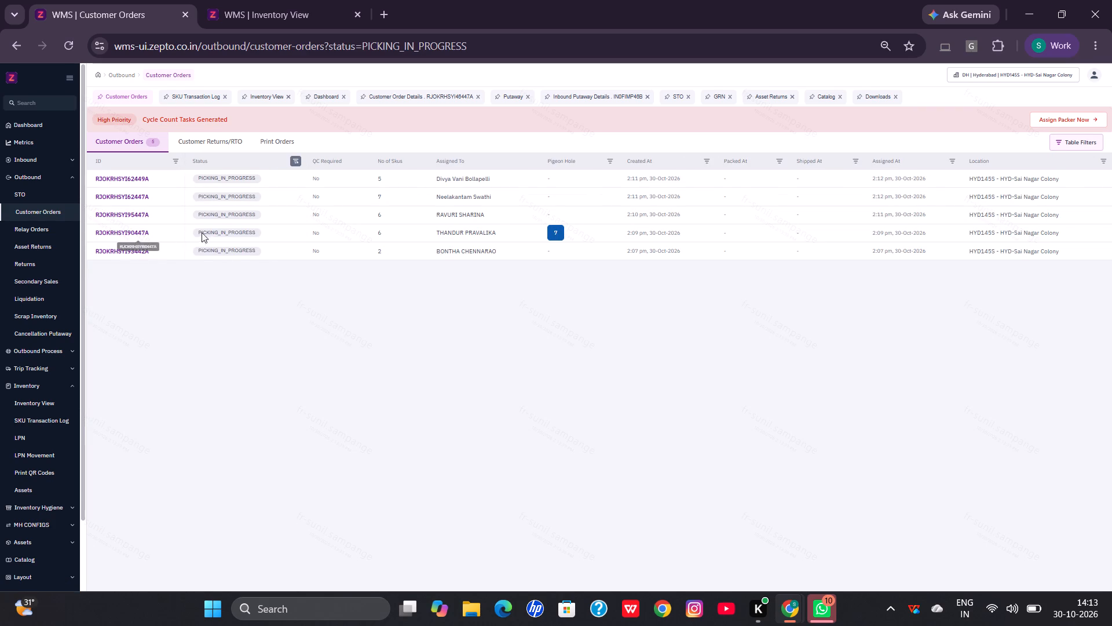
left_click(123, 229)
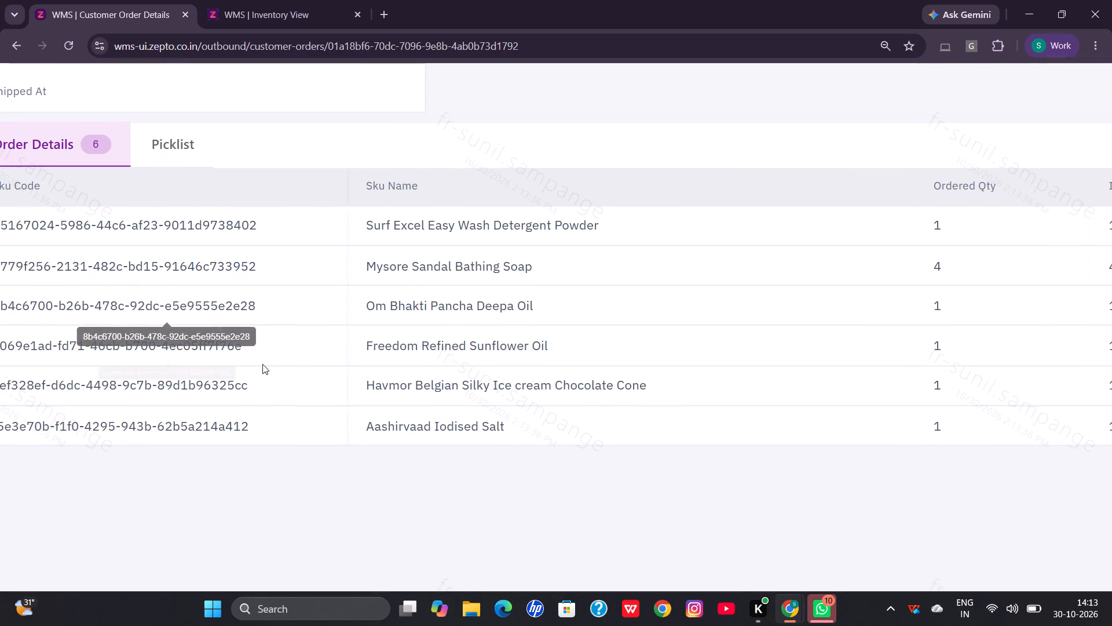
triple_click(211, 396)
key("ctrl+c")
key("ctrl+c")
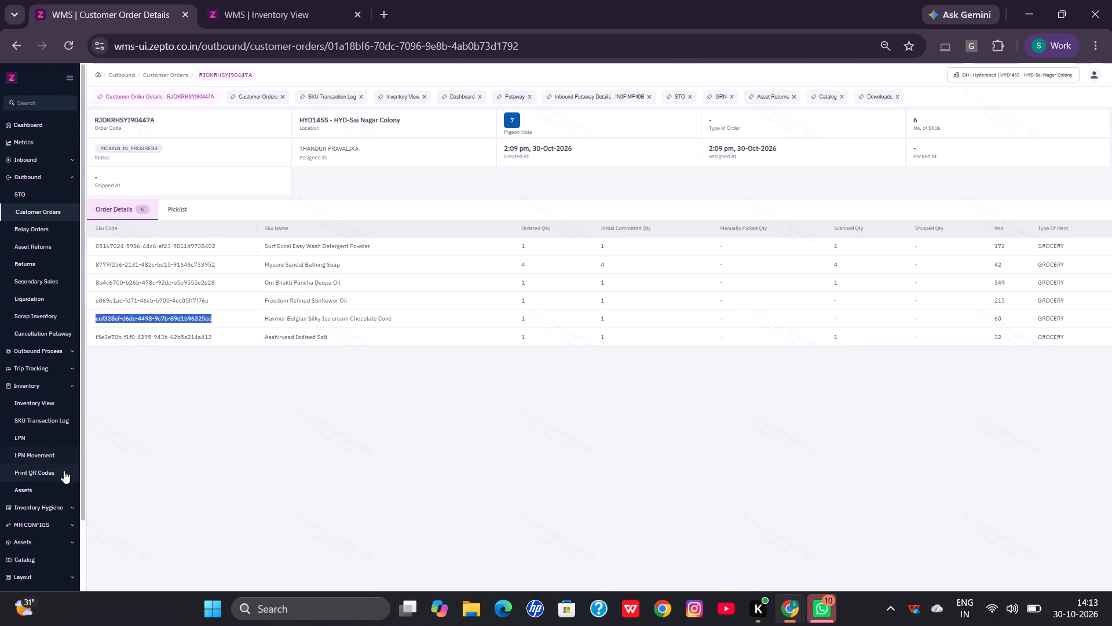
left_click(36, 412)
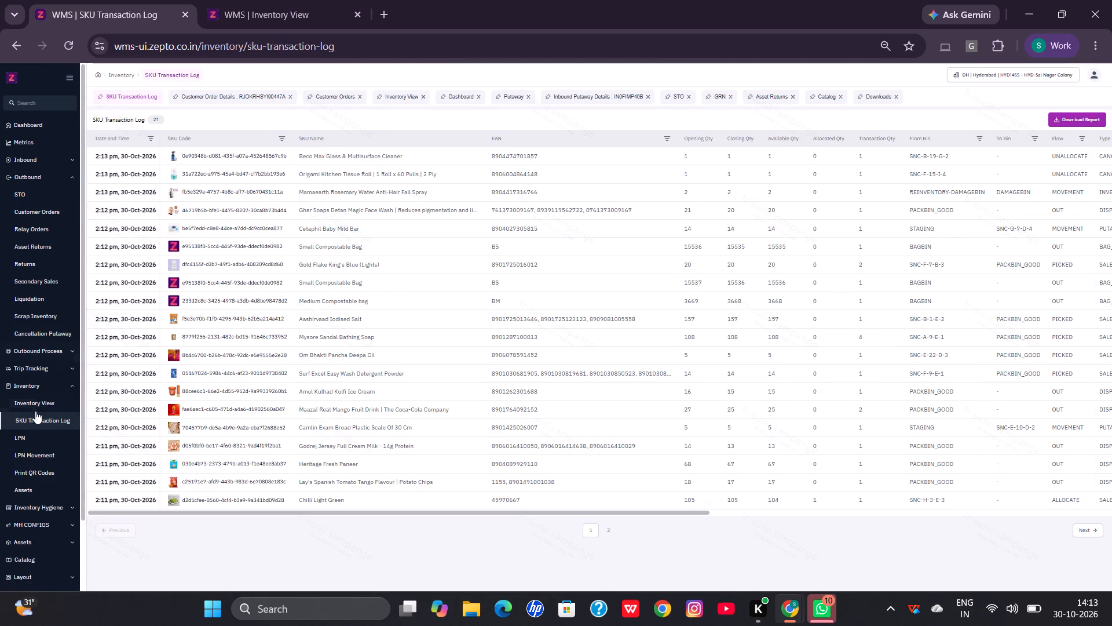
left_click(31, 405)
left_click(142, 146)
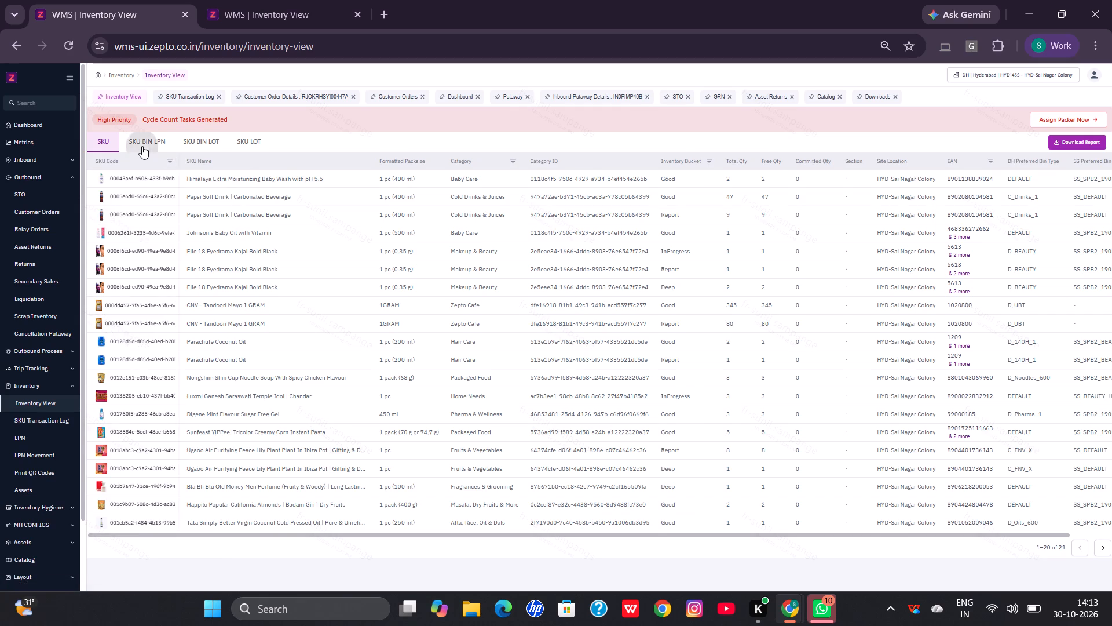
left_click(167, 161)
key("ctrl+v")
key("ctrl+Return")
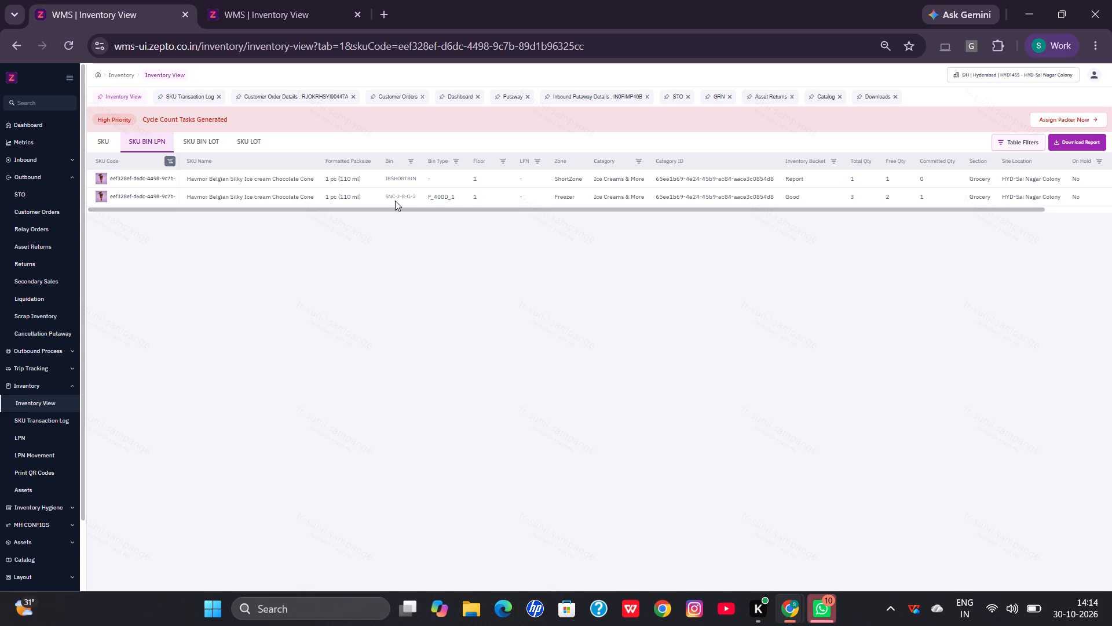
Open WMS in a new browser tab and go to the inbound Putaway list.
left_click(378, 12)
left_click(348, 45)
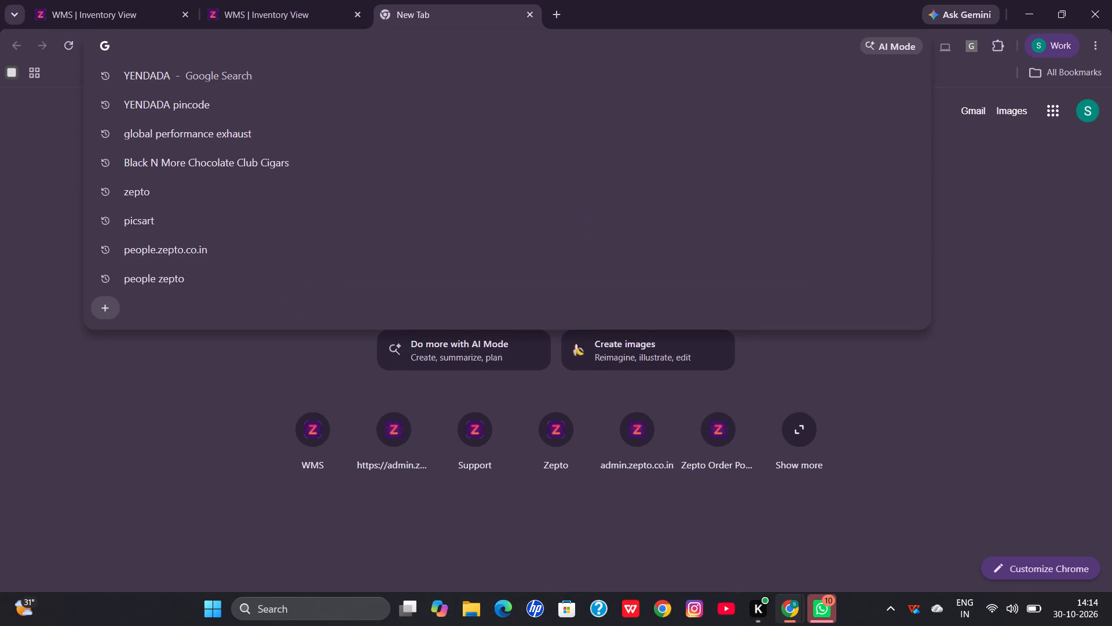
type("WMS")
key("Return")
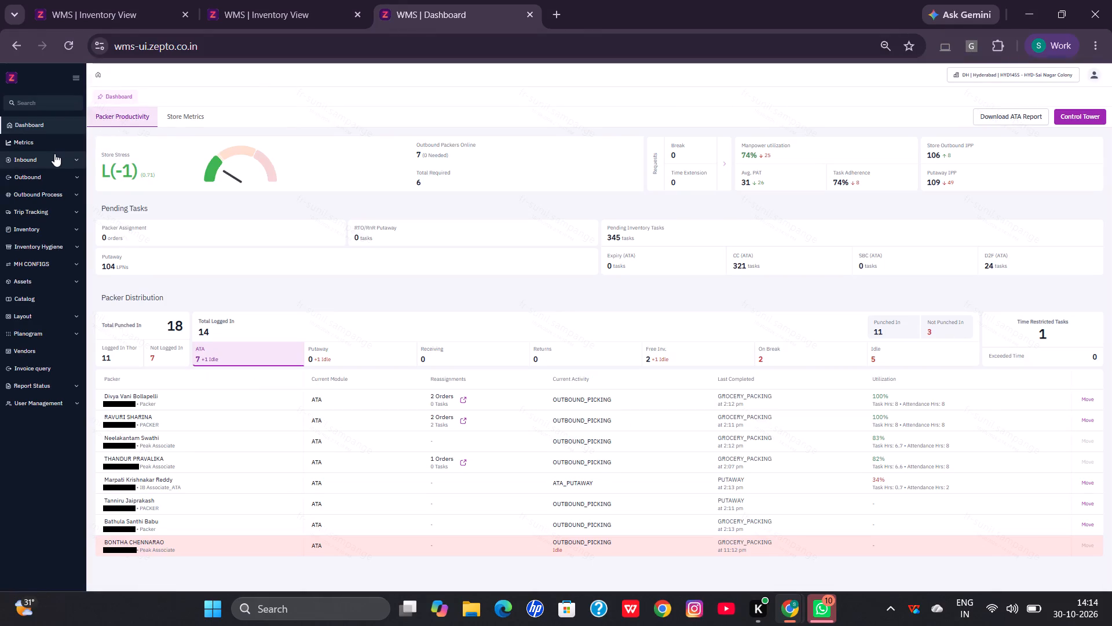
left_click(54, 154)
left_click(54, 223)
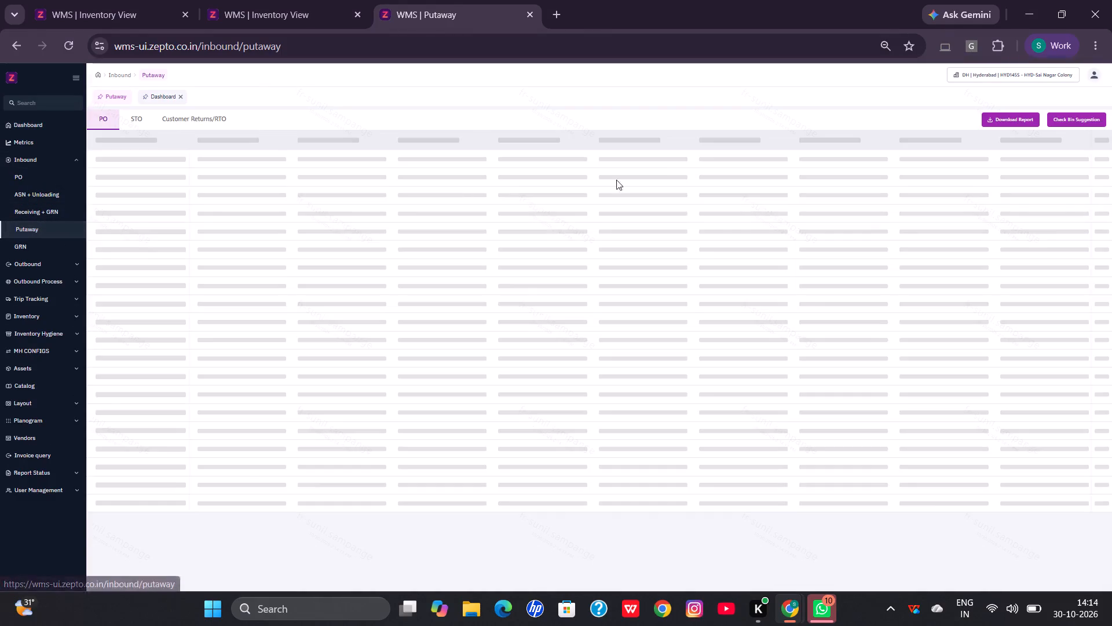
Request a line-level putaway report from 10/23/2026 12:00 AM to 10/30/2026 02:15 PM.
left_click(983, 122)
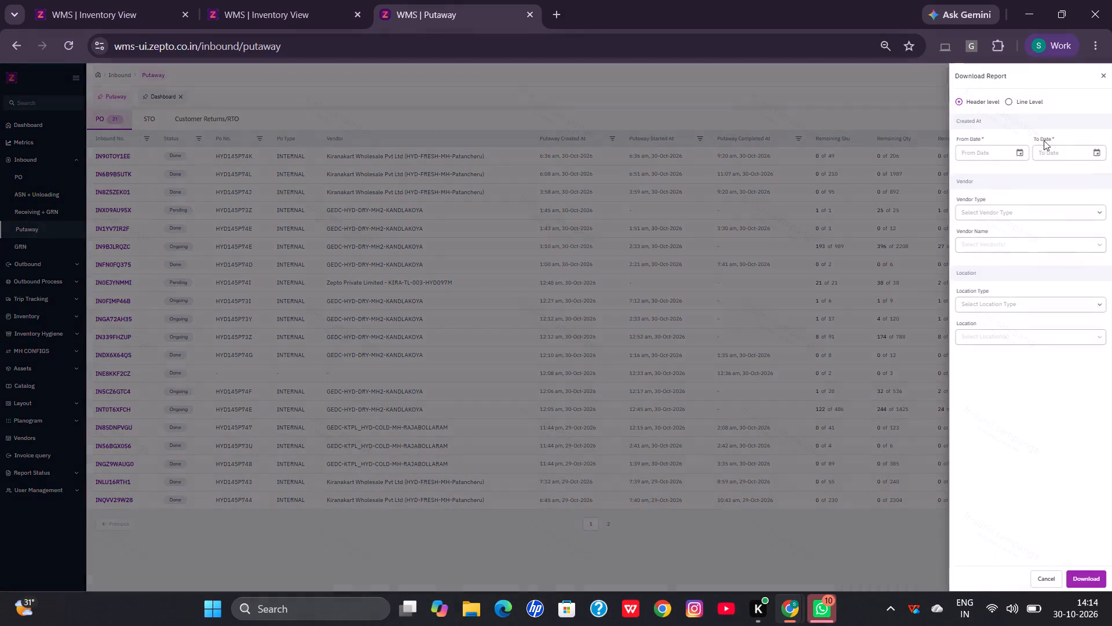
left_click(1015, 102)
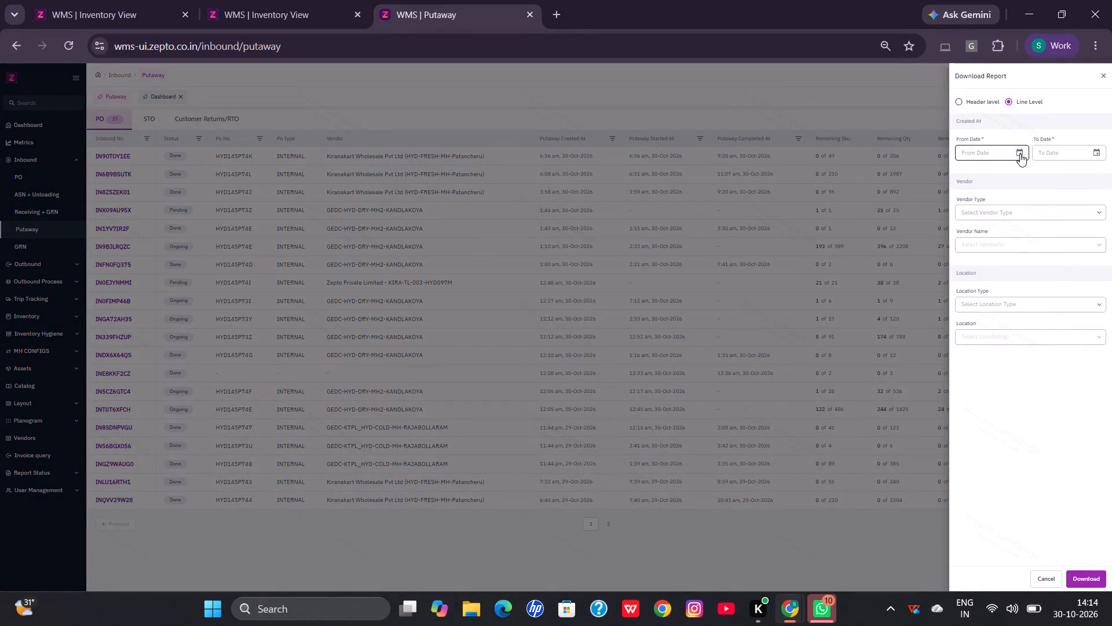
left_click(1020, 154)
left_click(1015, 239)
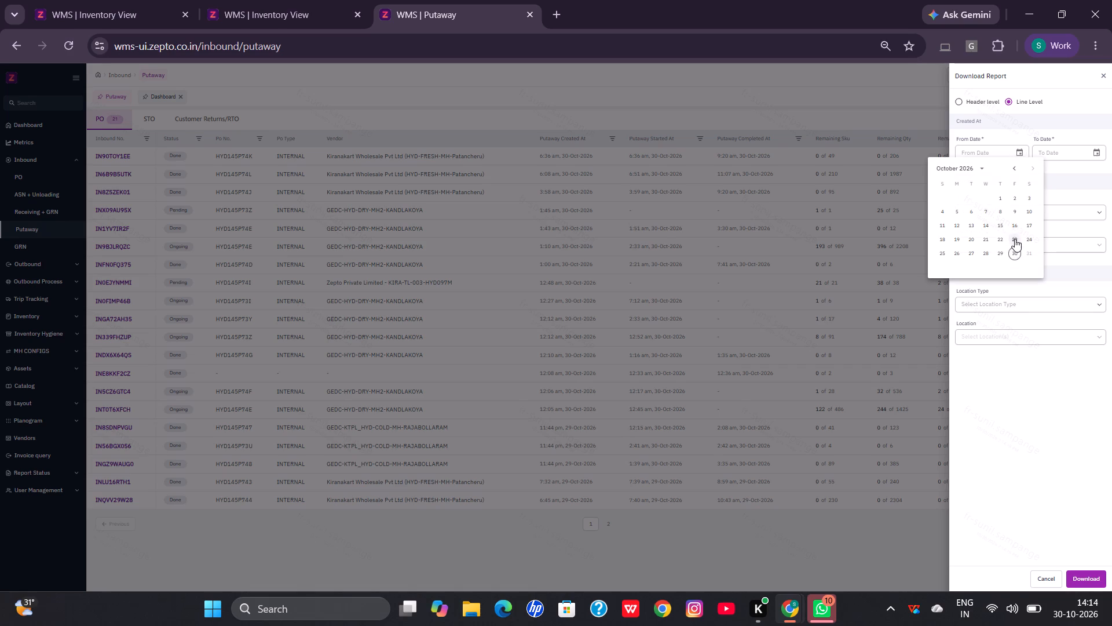
left_click(985, 169)
left_click(985, 169)
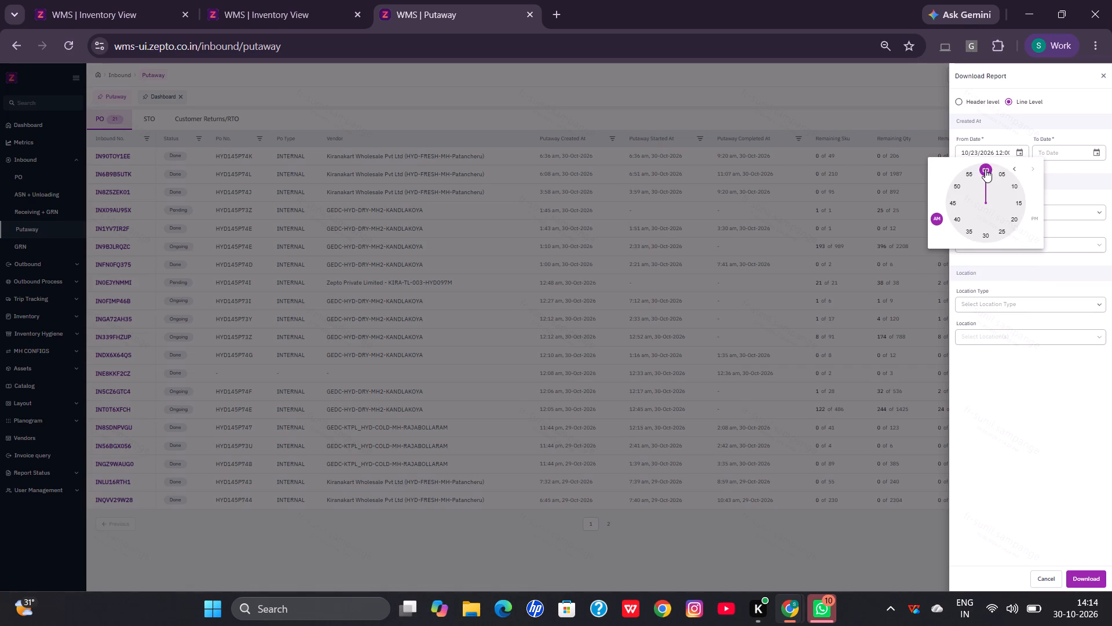
left_click(1096, 148)
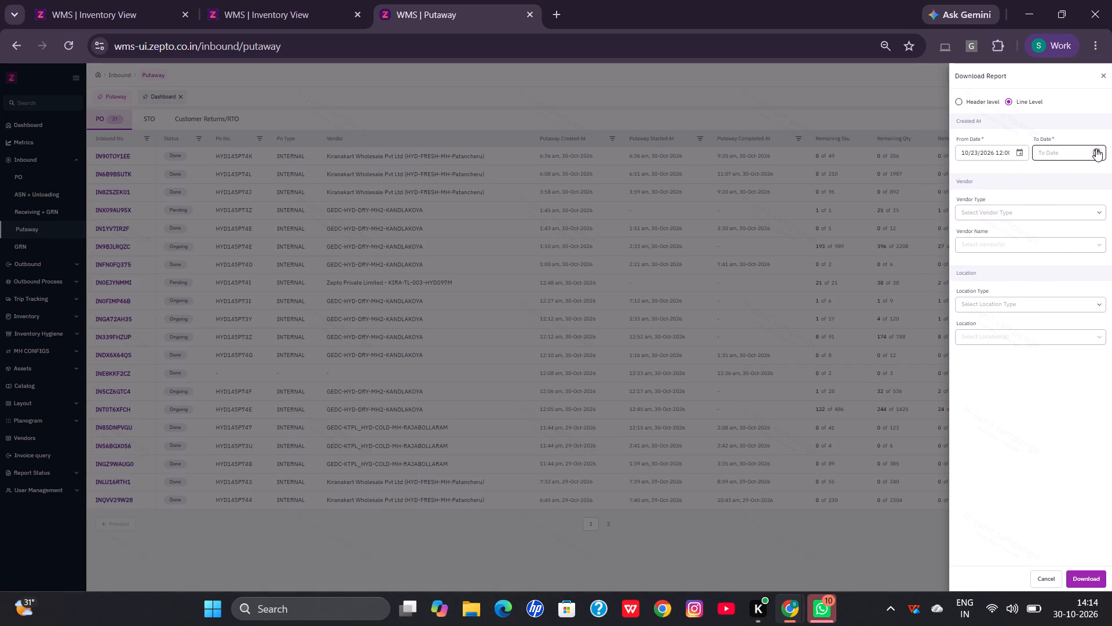
left_click(1084, 254)
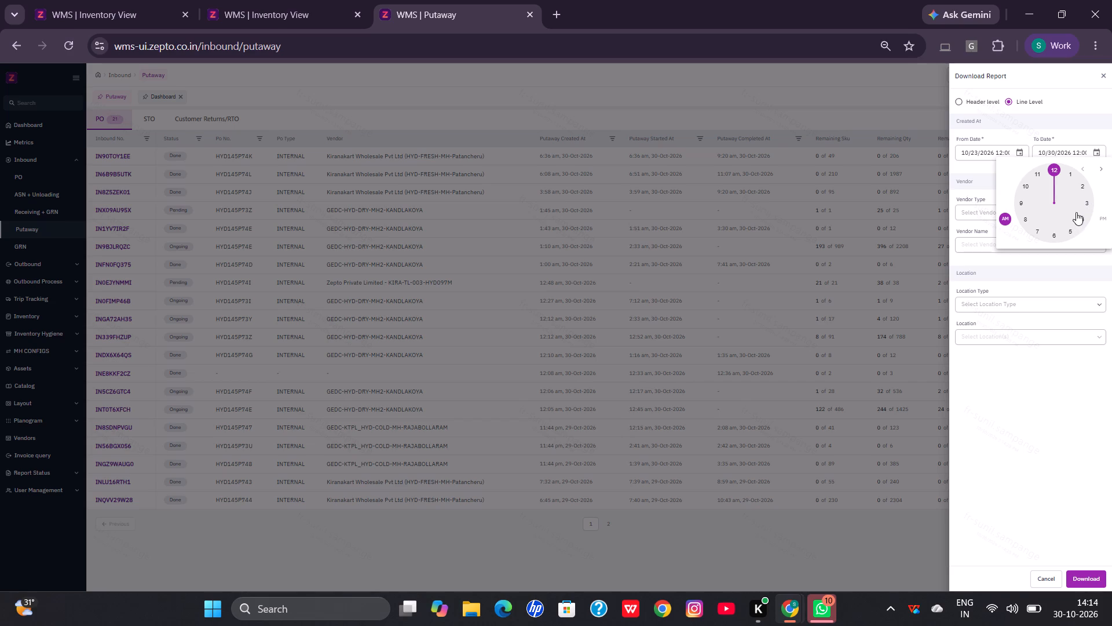
left_click(1082, 184)
left_click(1101, 214)
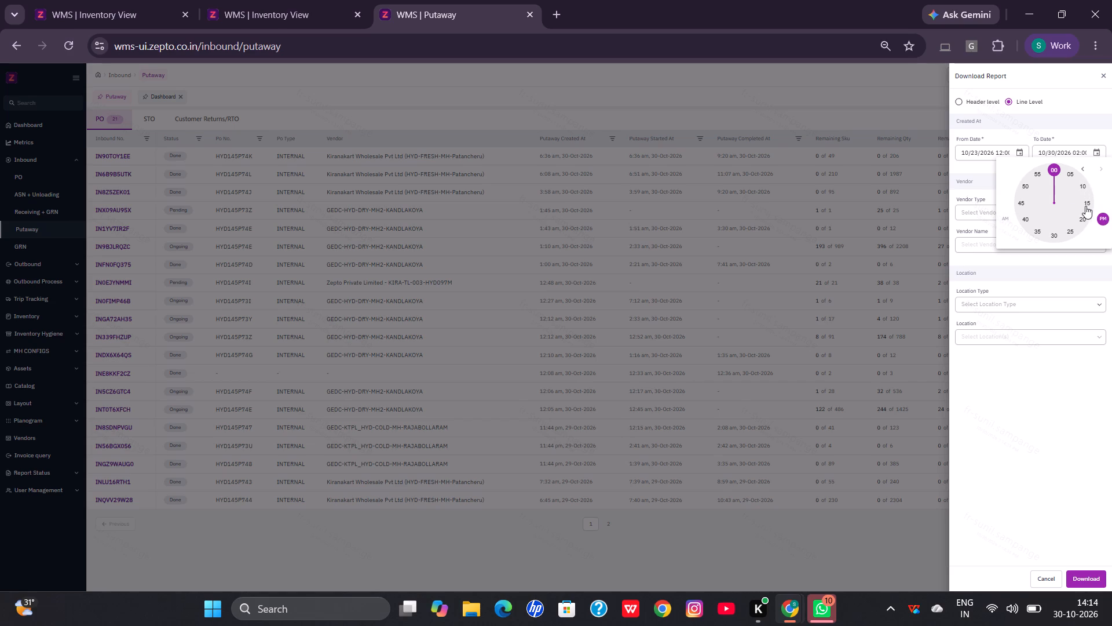
left_click(1085, 202)
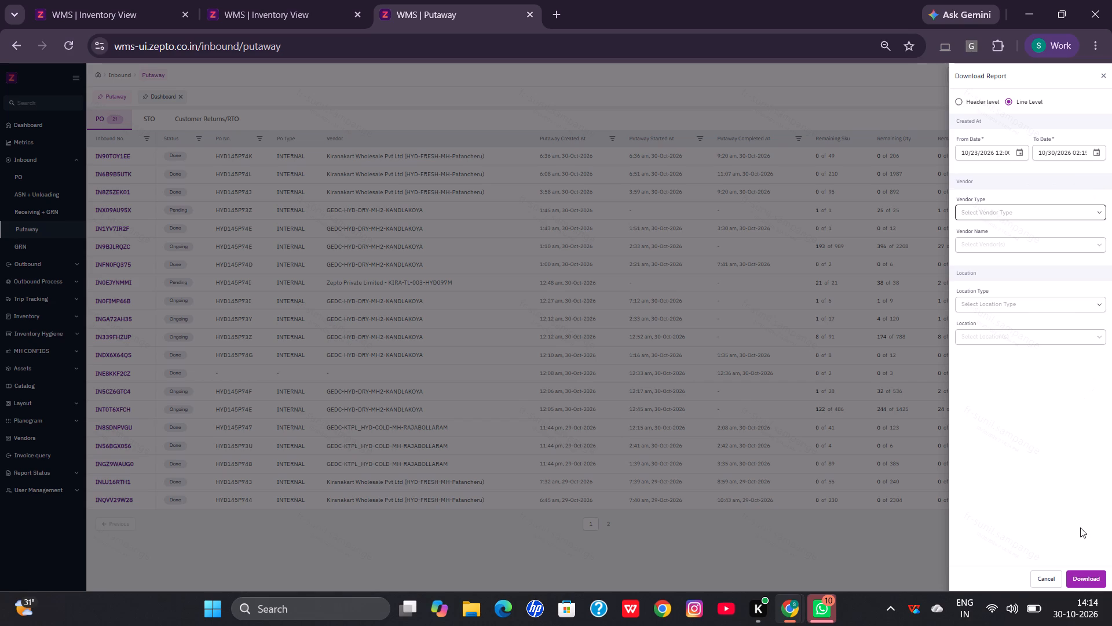
left_click(1092, 584)
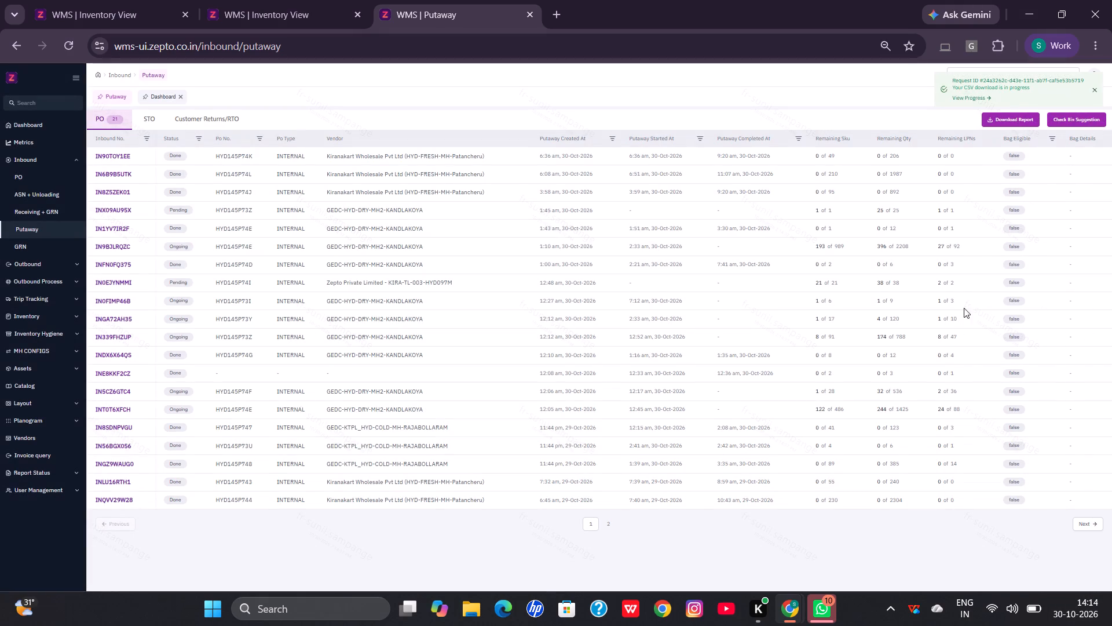
View the report request's progress, refresh the downloads list, then download the 2:14 pm PUTAWAY_LINE_VIEW report and open it in WPS Office.
left_click(958, 100)
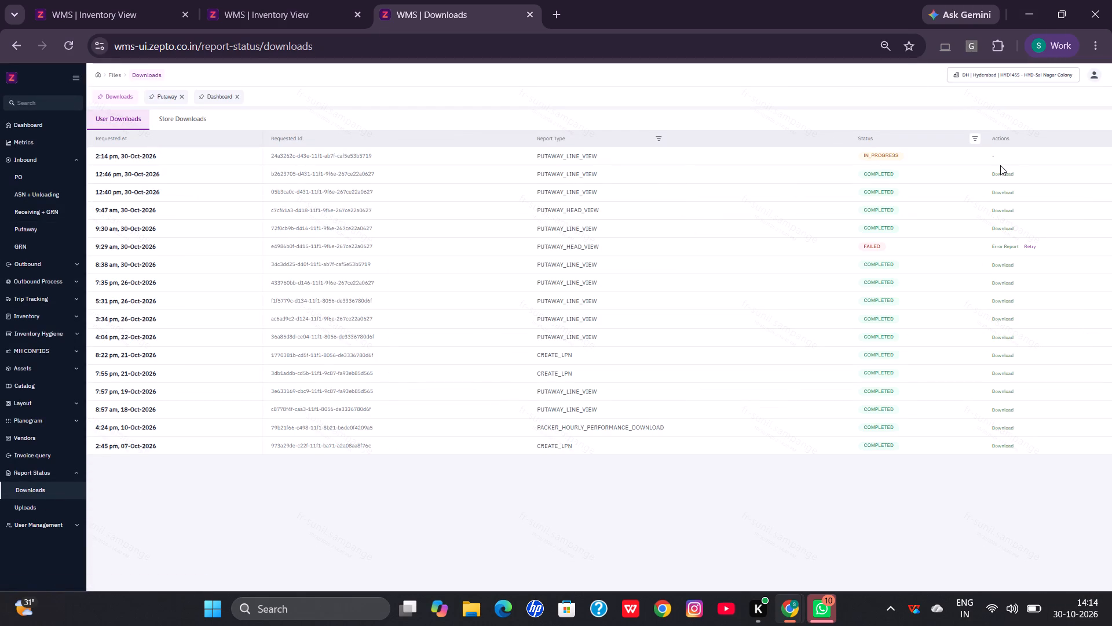
key("ctrl+r")
key("ctrl+r")
key("ctrl+r")
key("ctrl+r")
key("ctrl+r")
key("ctrl+r")
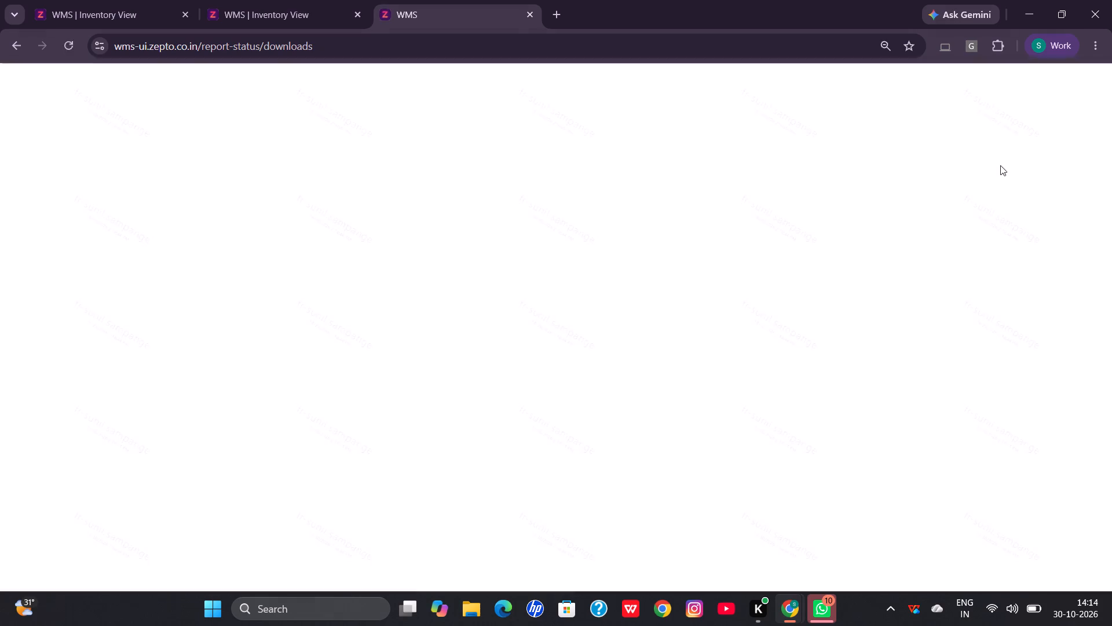
key("ctrl+r")
key("ctrl+r")
key("ctrl+r")
key("ctrl+r")
key("ctrl+r")
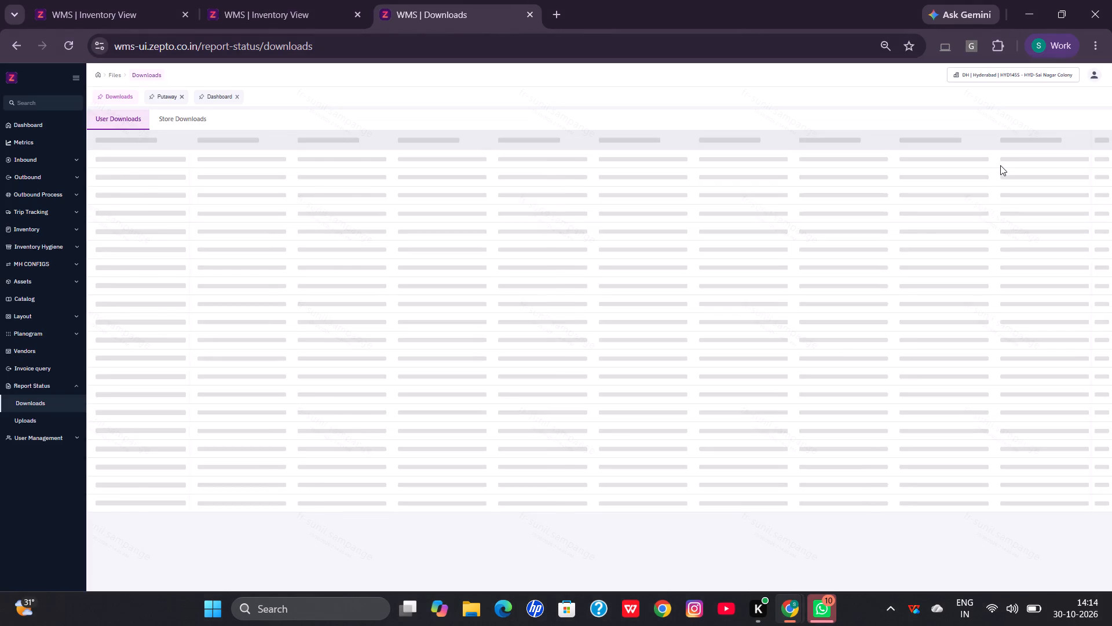
left_click(1003, 159)
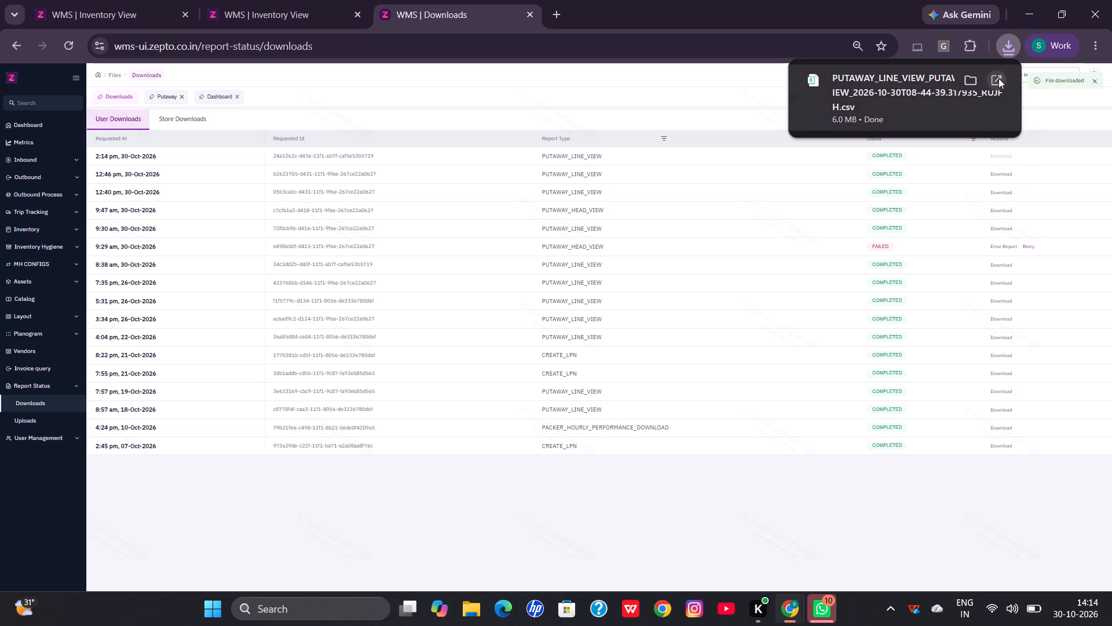
left_click(997, 81)
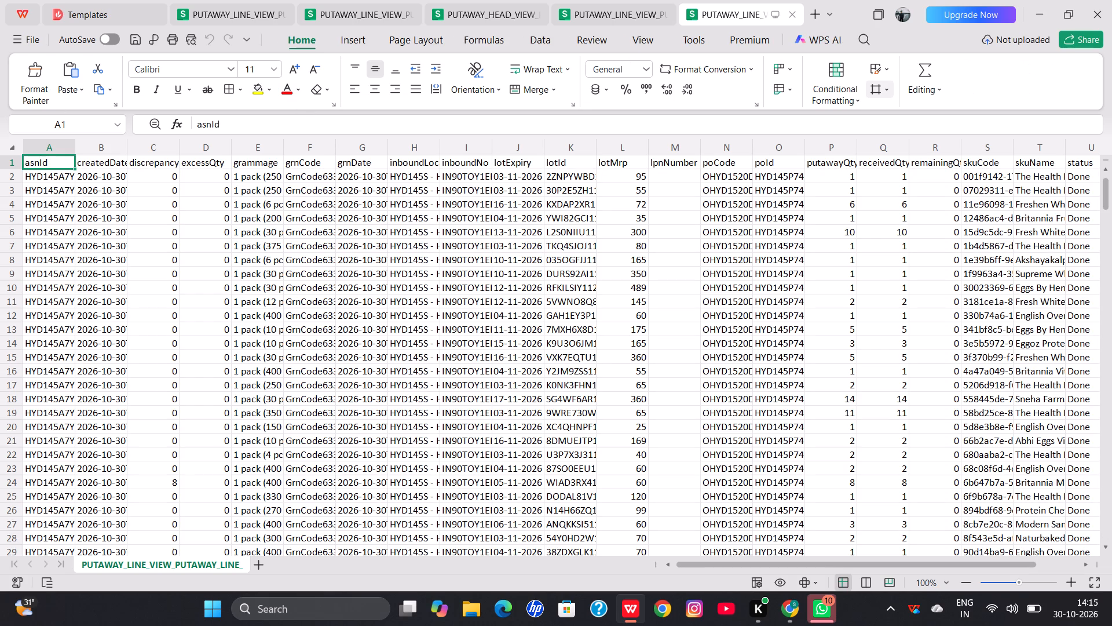
Insert a new column before asnId in the putaway sheet and head it DATE.
right_click(39, 141)
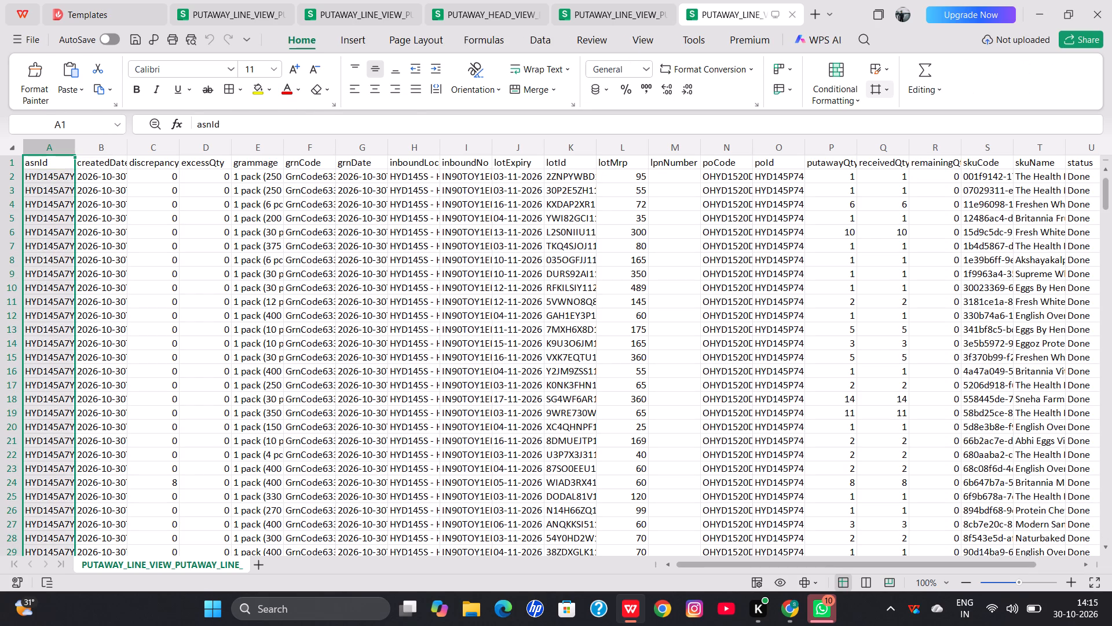
left_click(94, 273)
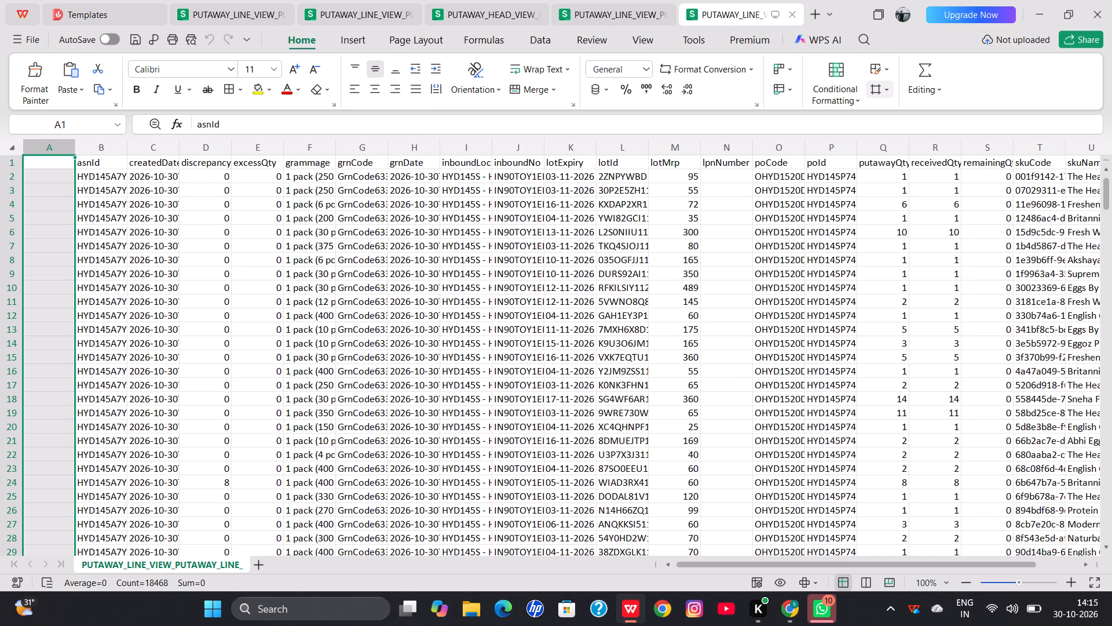
left_click(50, 162)
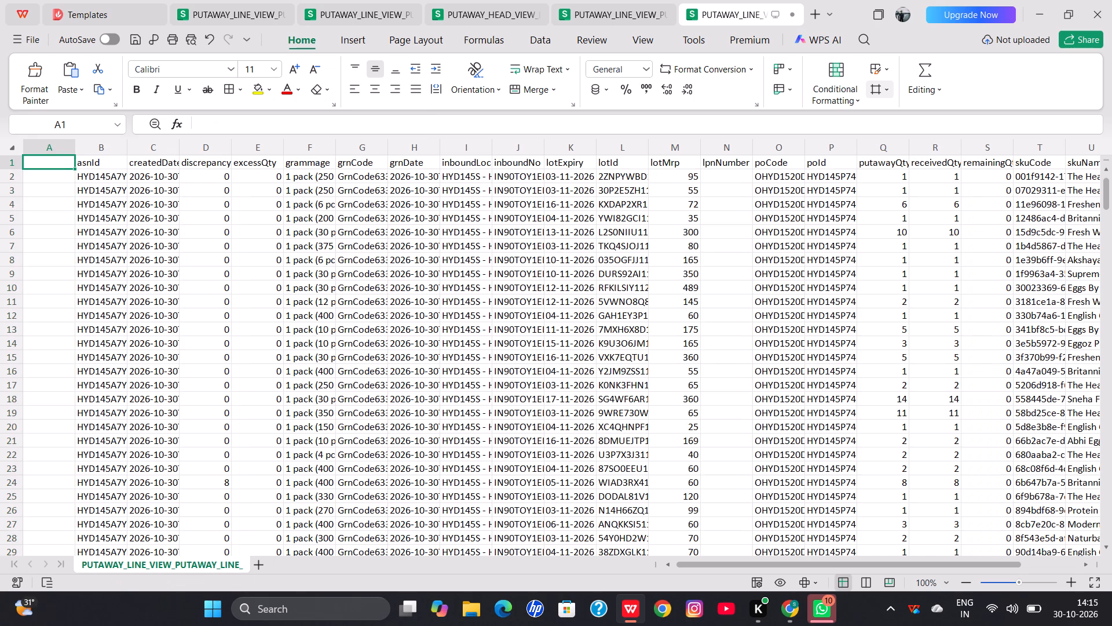
type("DATE")
key("Down")
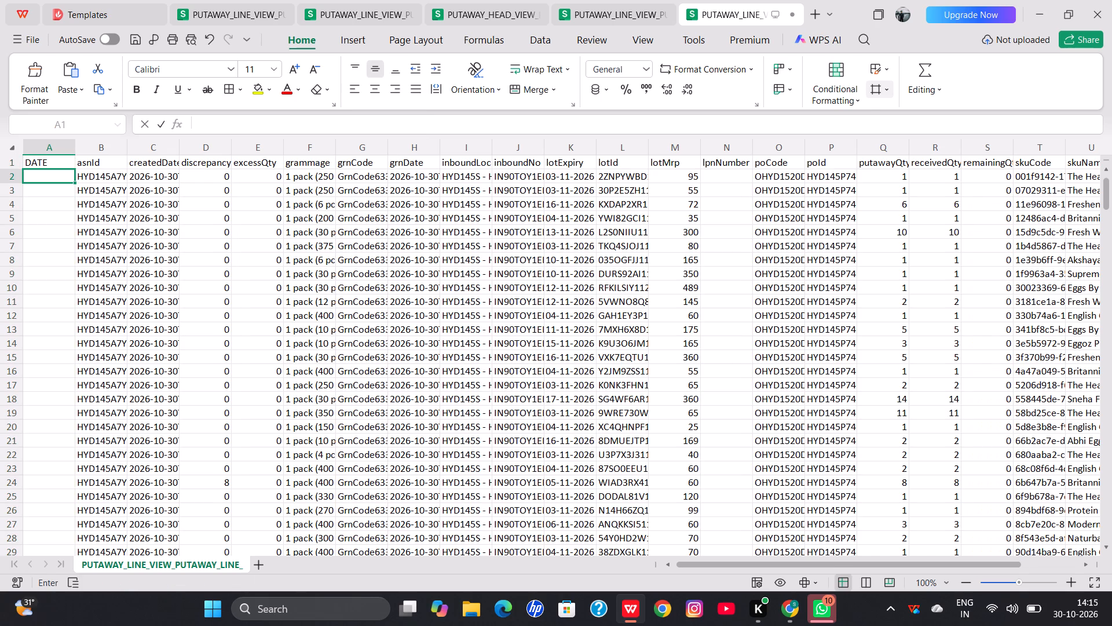
Enter the formula =LEFT(,10) in cell A2 and fill it down the DATE column.
key("equal")
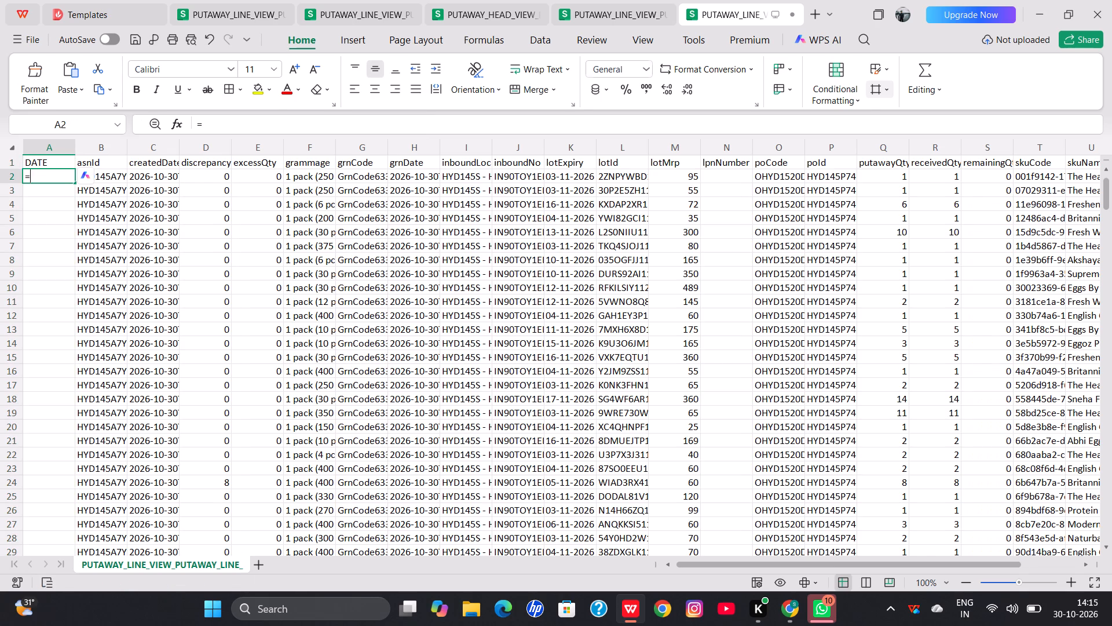
type("LEFT")
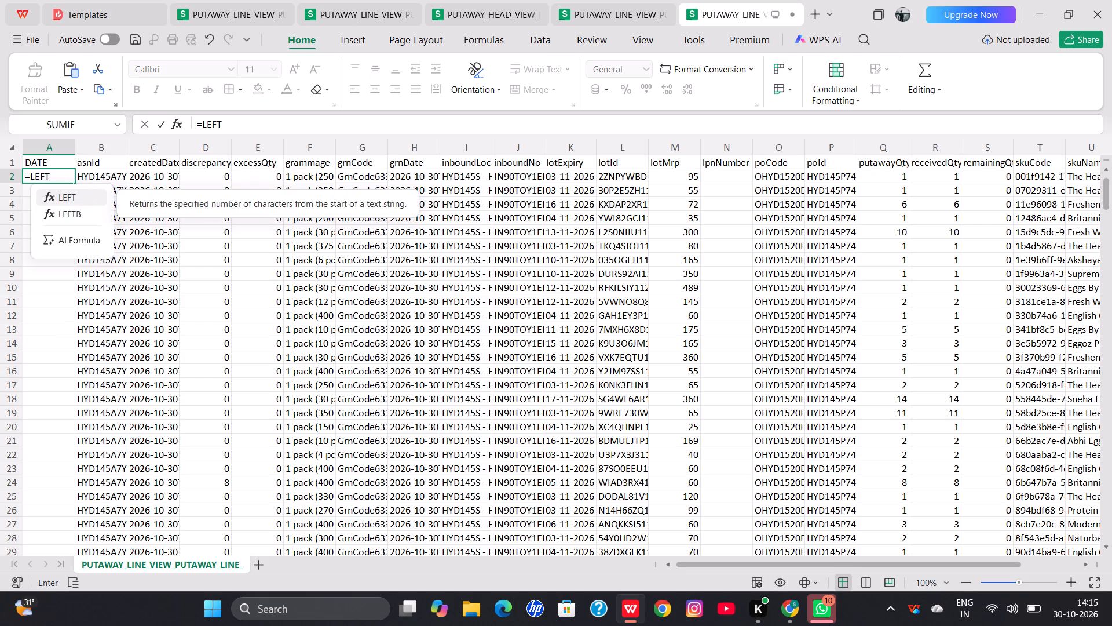
key("Return")
type(",10")
key("Return")
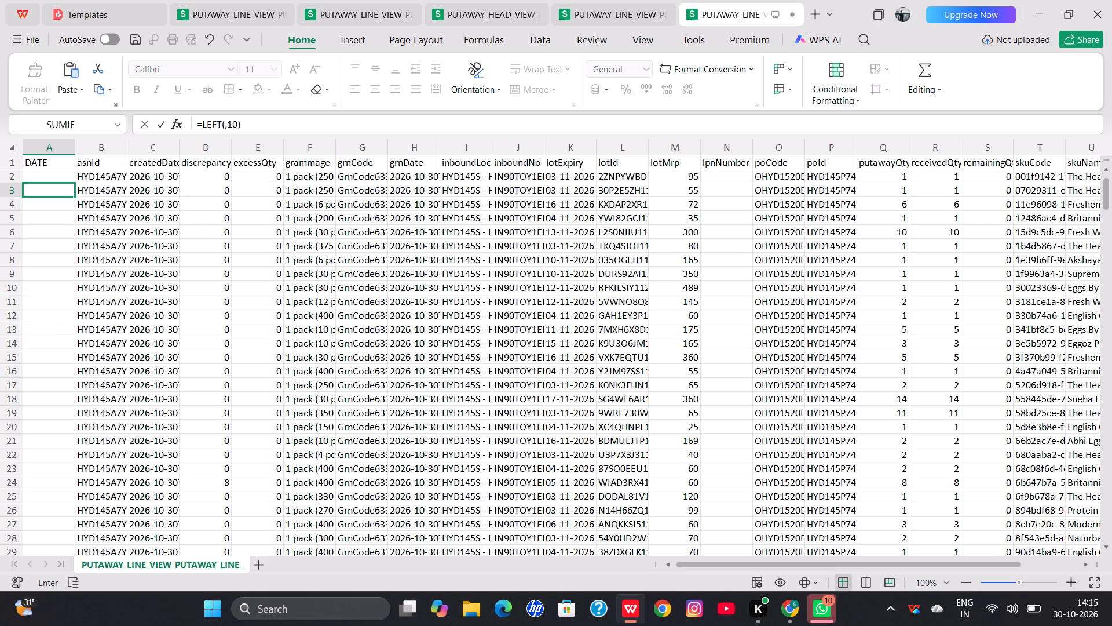
left_click(52, 177)
double_click(74, 183)
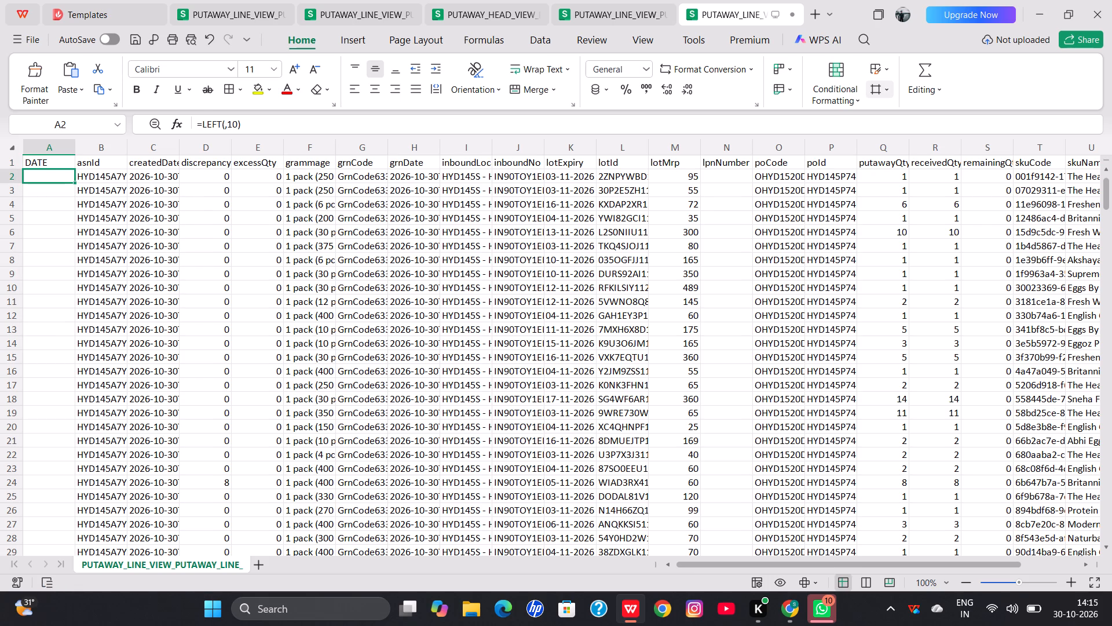
Create a pivot table on a new sheet from the entire putaway data sheet.
left_click(13, 148)
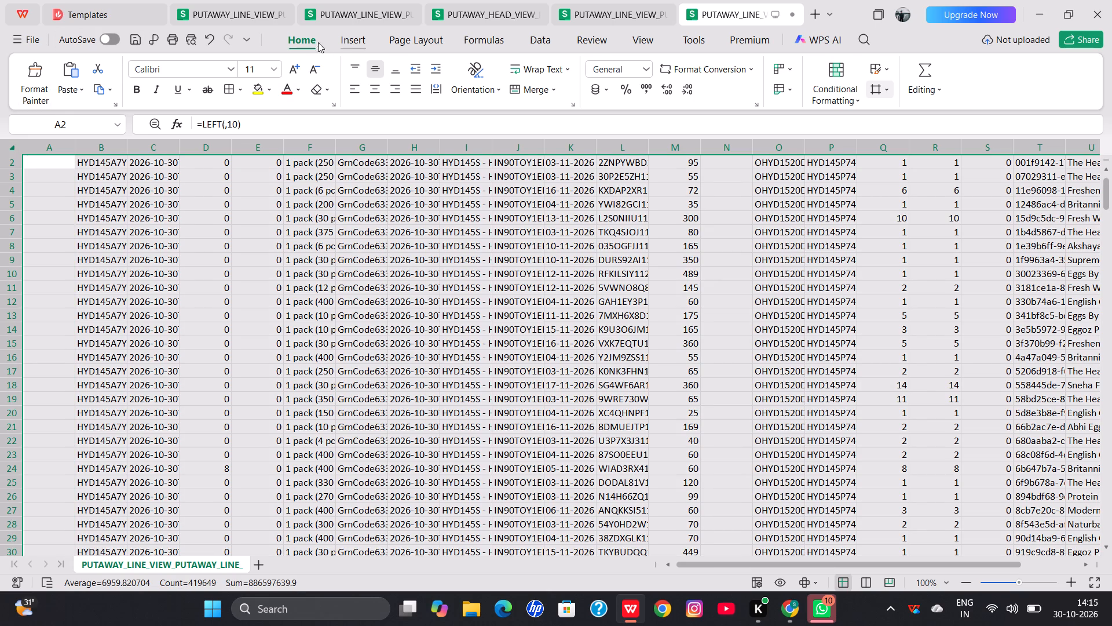
left_click(338, 42)
left_click(78, 77)
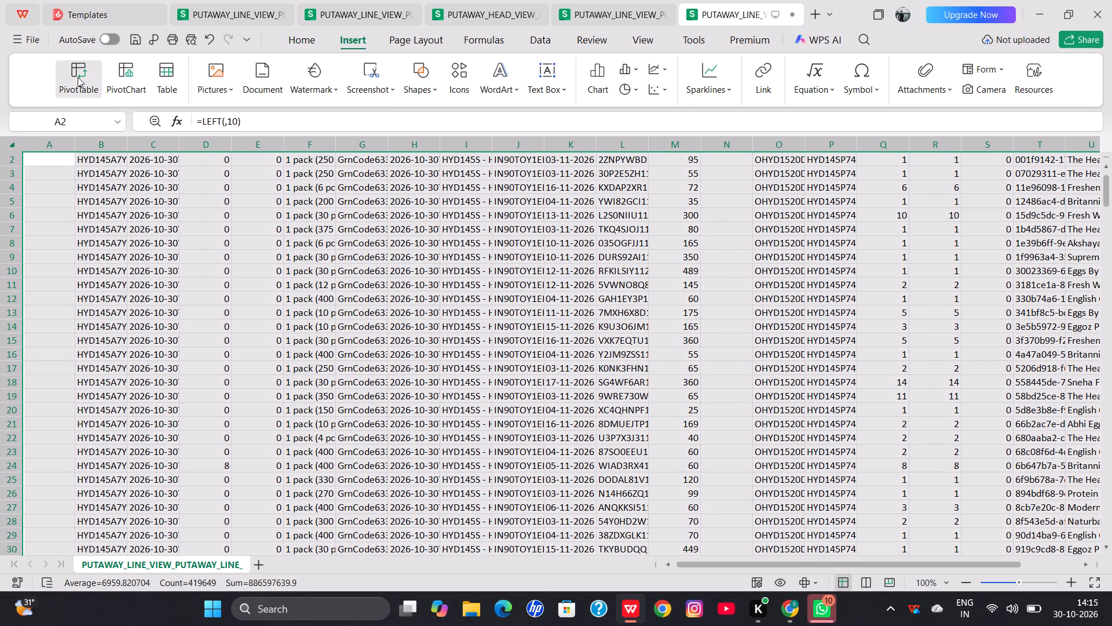
left_click(606, 481)
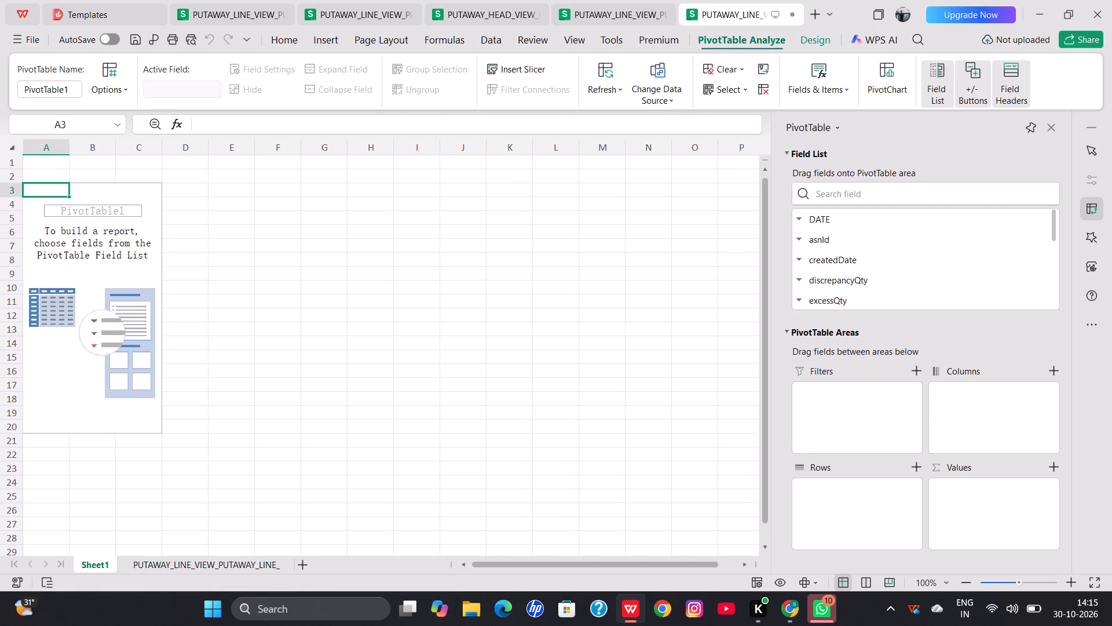
Add DATE as the pivot table's filter and vendorName as its row field.
left_click_drag(821, 217, 847, 385)
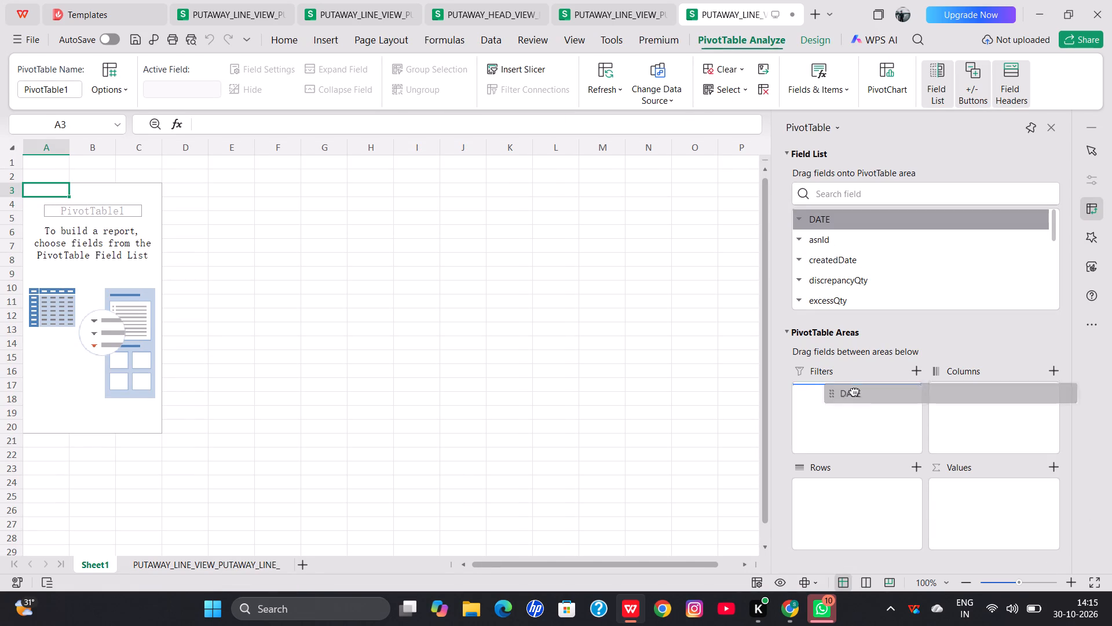
left_click_drag(847, 385, 841, 403)
scroll(858, 282, "down", 4)
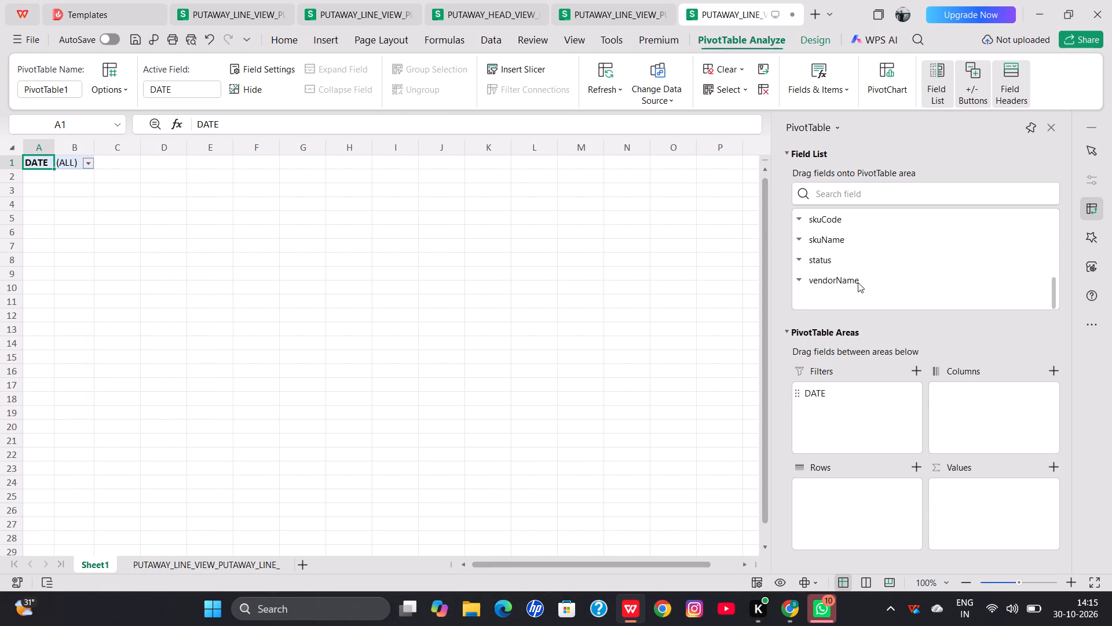
left_click_drag(850, 281, 862, 501)
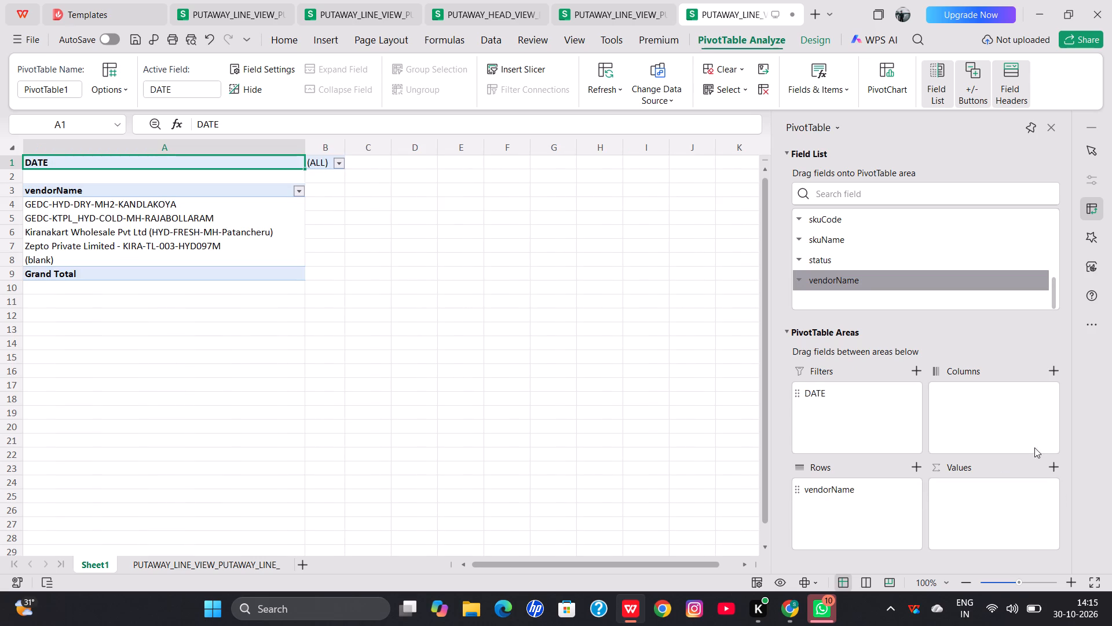
Add receivedQty and remainingQty as summed value fields in the vendor pivot table.
left_click(1052, 467)
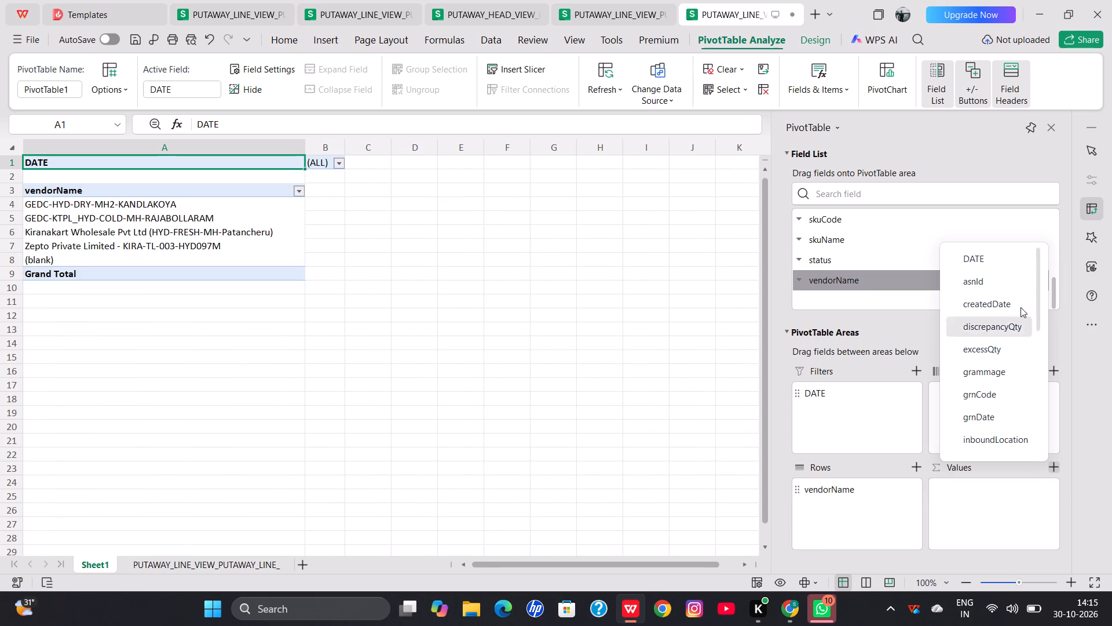
scroll(1012, 379, "down", 1)
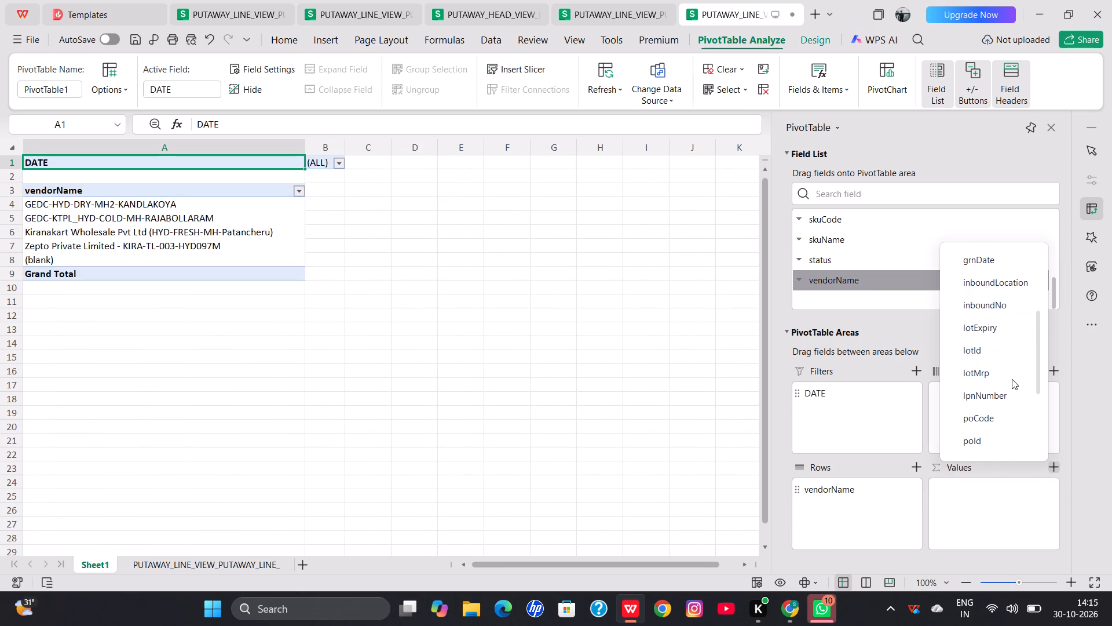
scroll(1012, 379, "down", 1)
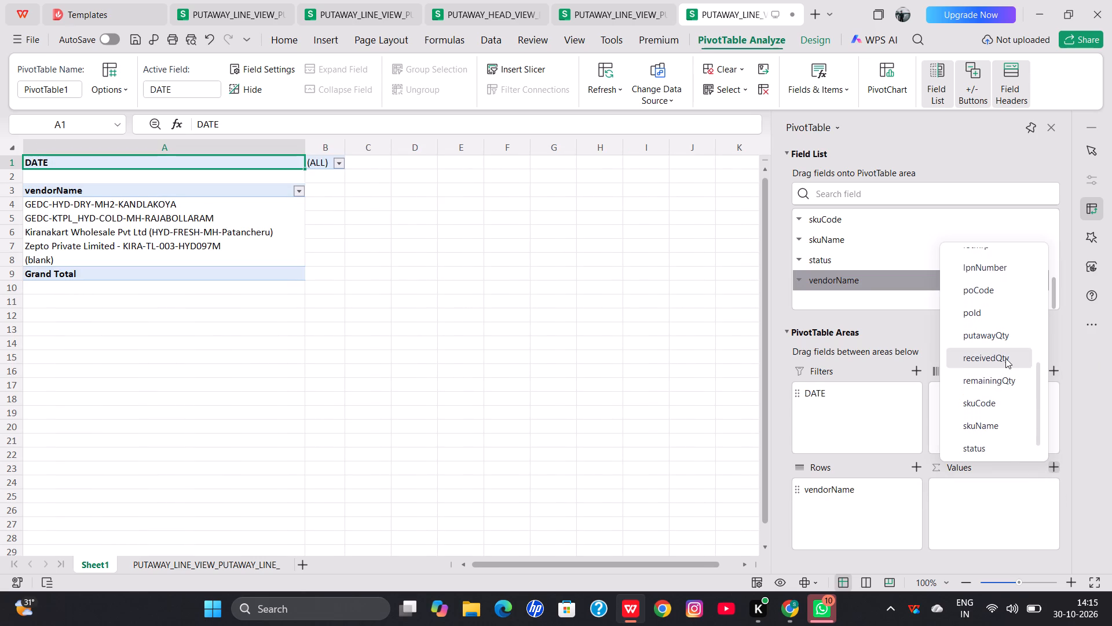
left_click(1005, 359)
left_click(1054, 463)
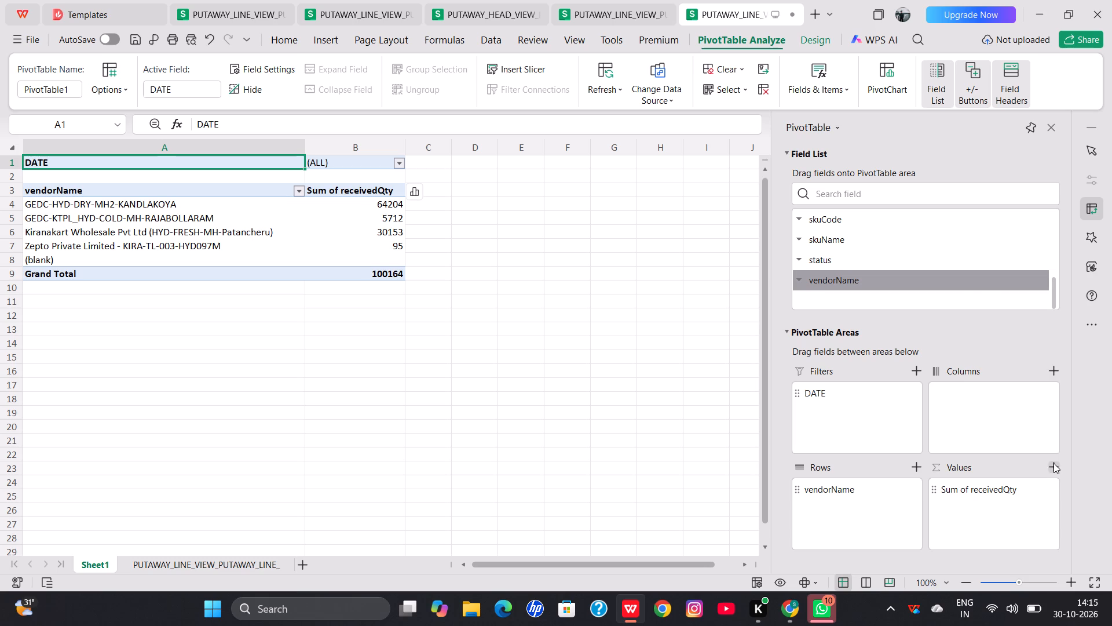
left_click(1013, 394)
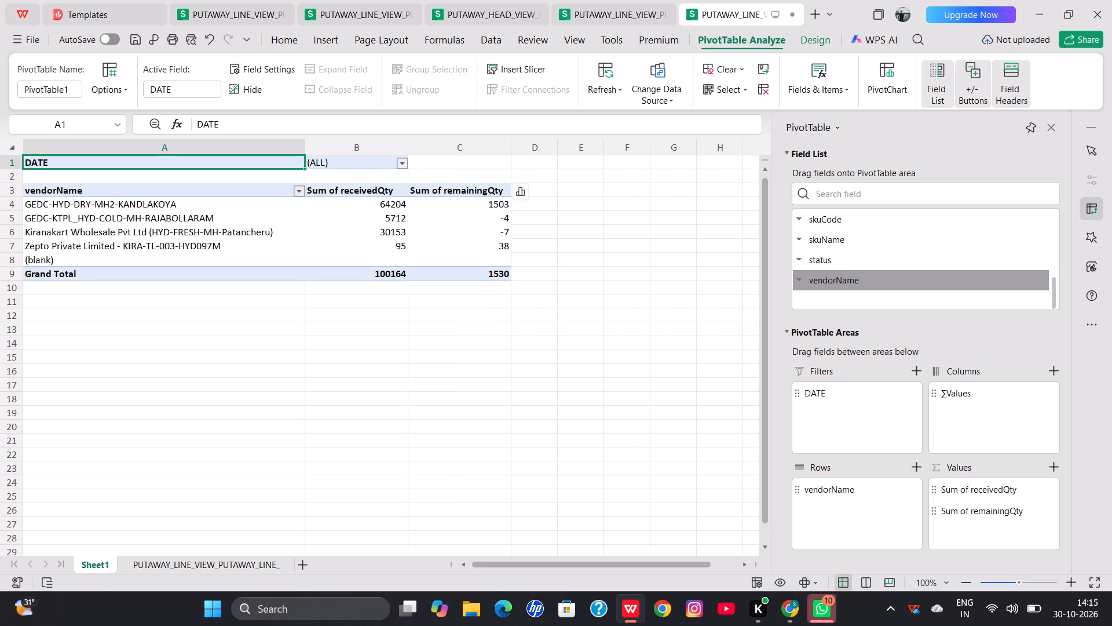
Check which dates the pivot table's DATE filter offers, leaving the filter selection as it is.
left_click(402, 163)
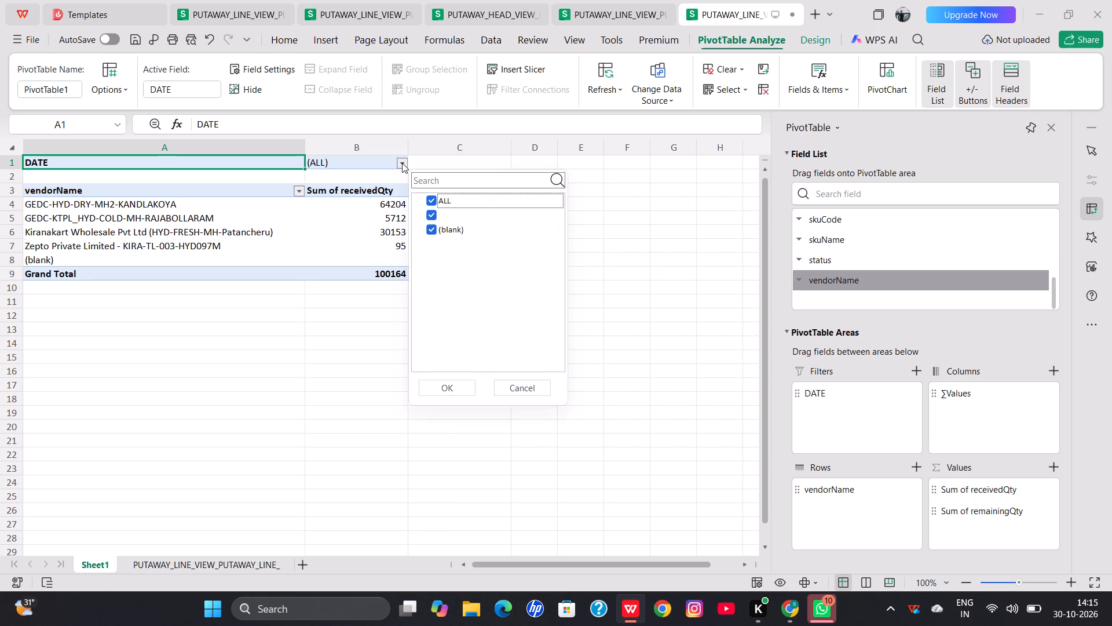
left_click(375, 203)
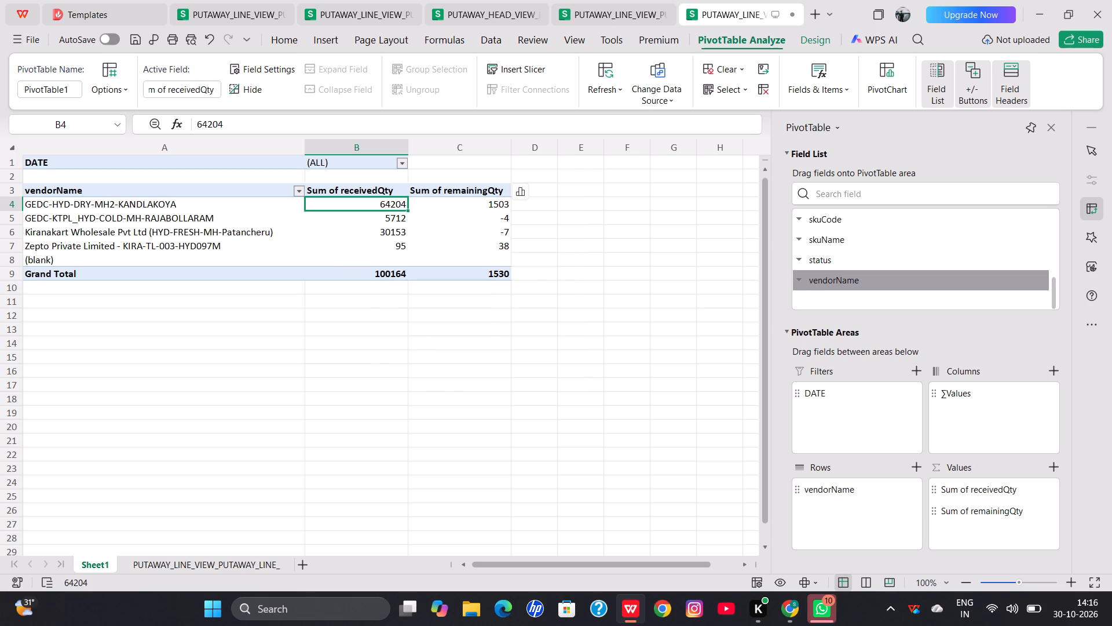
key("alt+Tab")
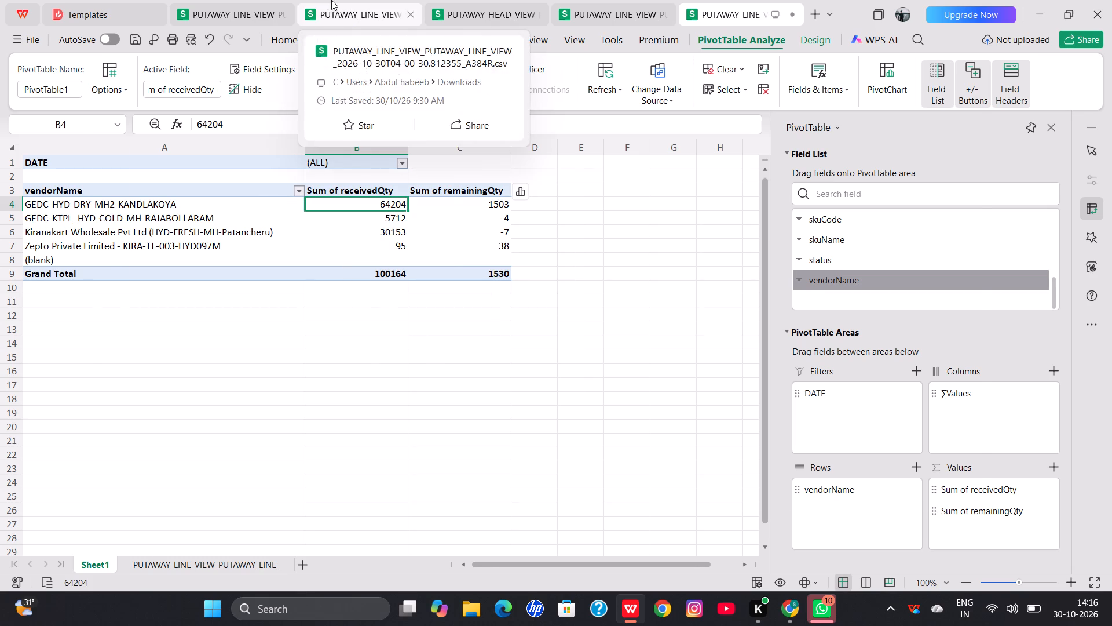
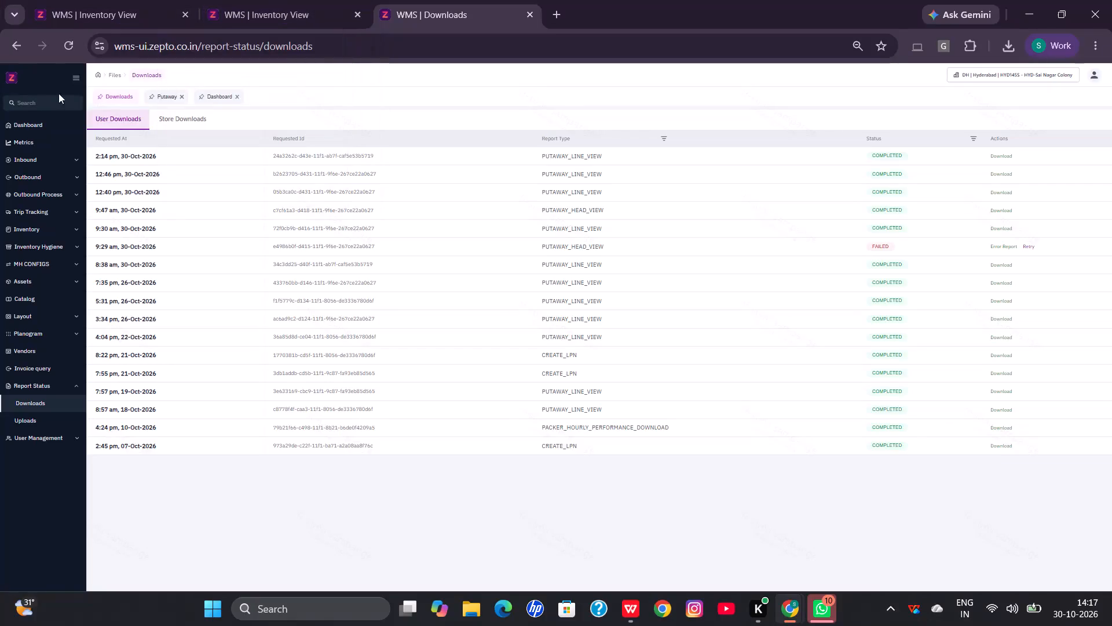
Check the packer productivity and pending tasks on the dashboard, including the inbound putaway list.
left_click(47, 118)
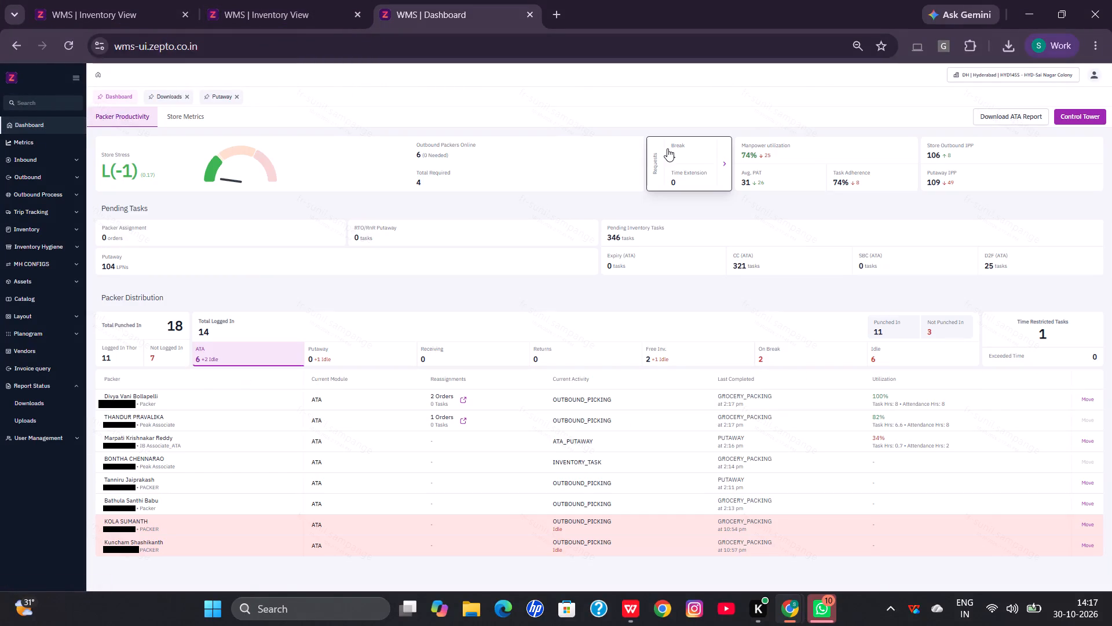
left_click(667, 148)
left_click(1049, 154)
left_click(787, 240)
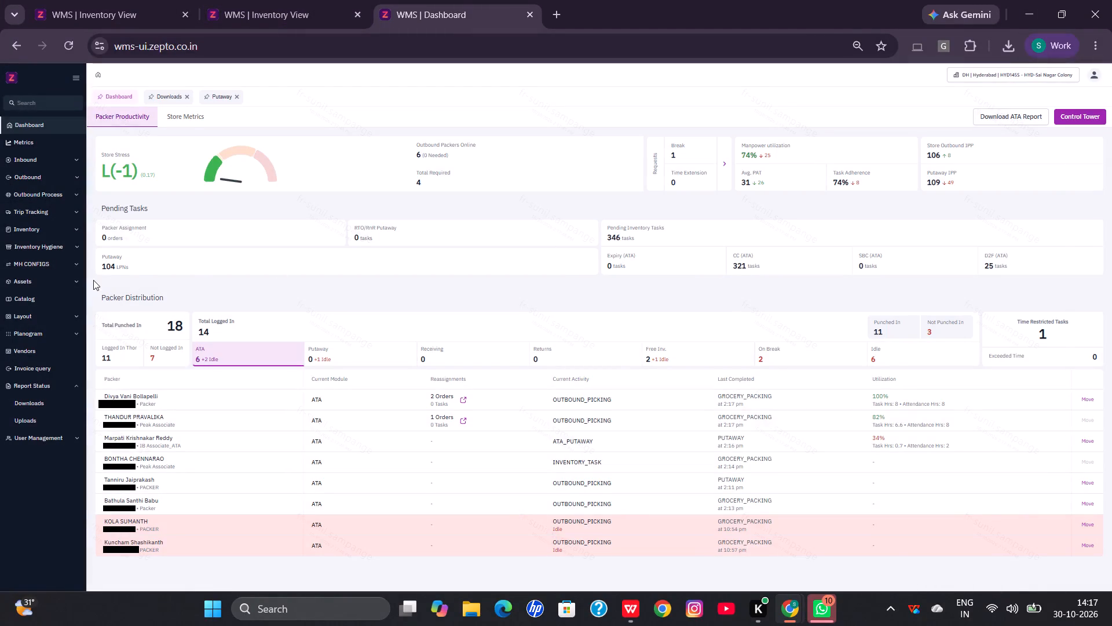
scroll(93, 280, "right", 8)
scroll(218, 265, "right", 7)
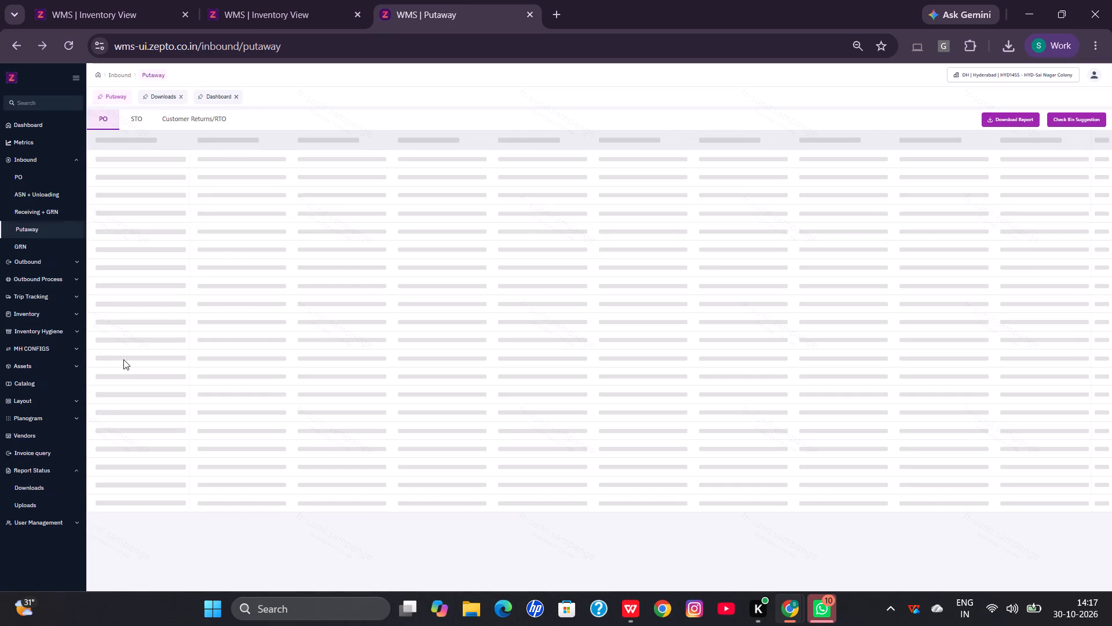
Filter the SKU BIN LPN view of the inventory by bin REINVENTORY-DAMAGEBIN.
left_click(39, 269)
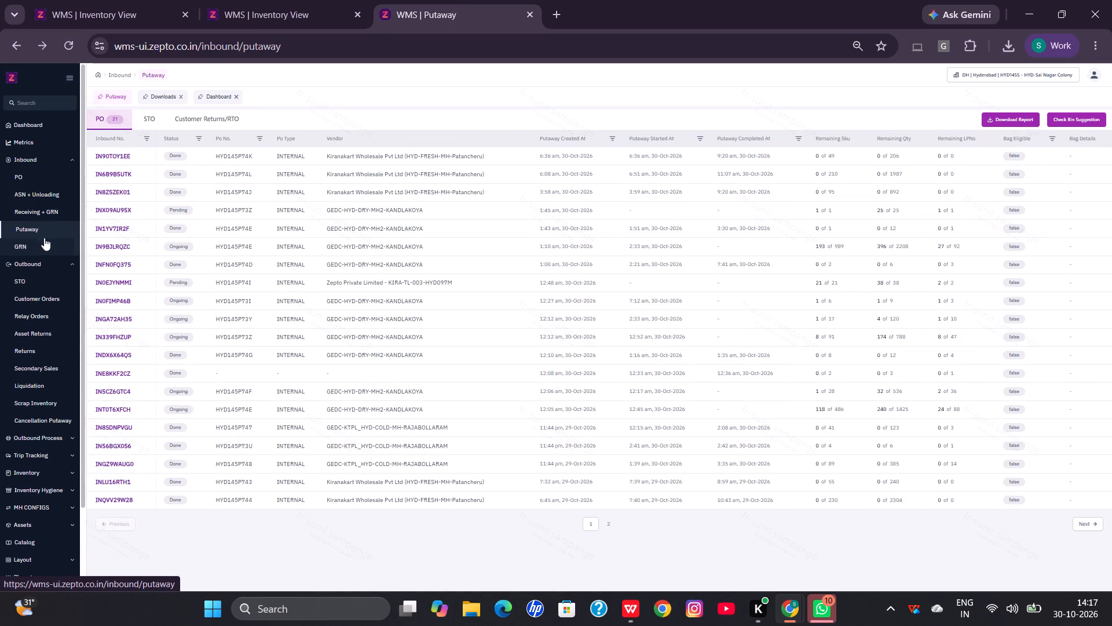
left_click(10, 463)
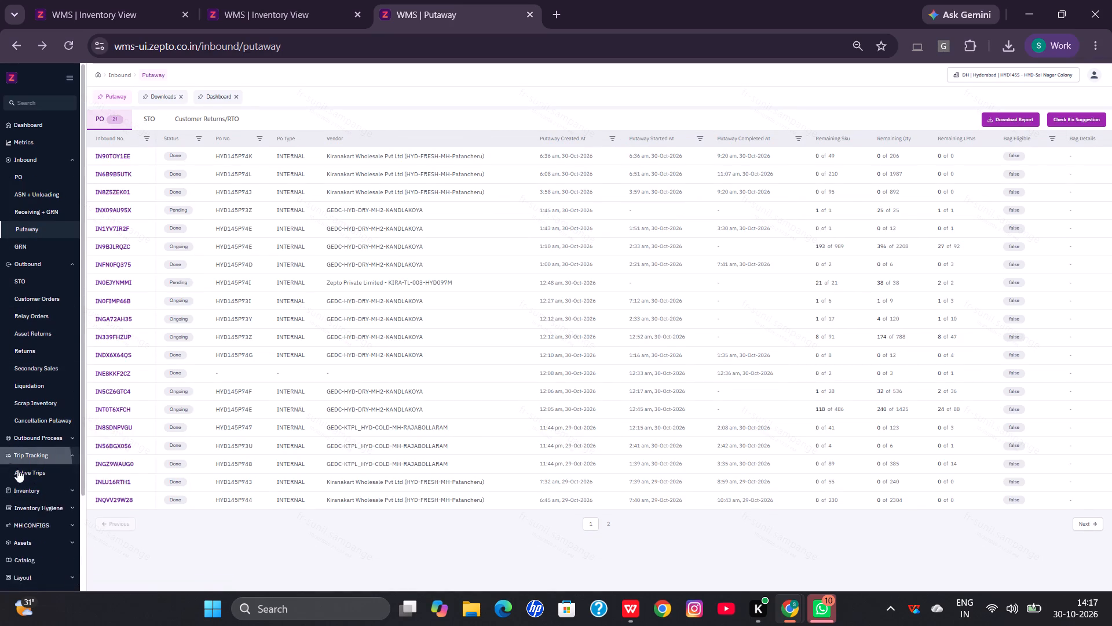
left_click(22, 463)
left_click(30, 478)
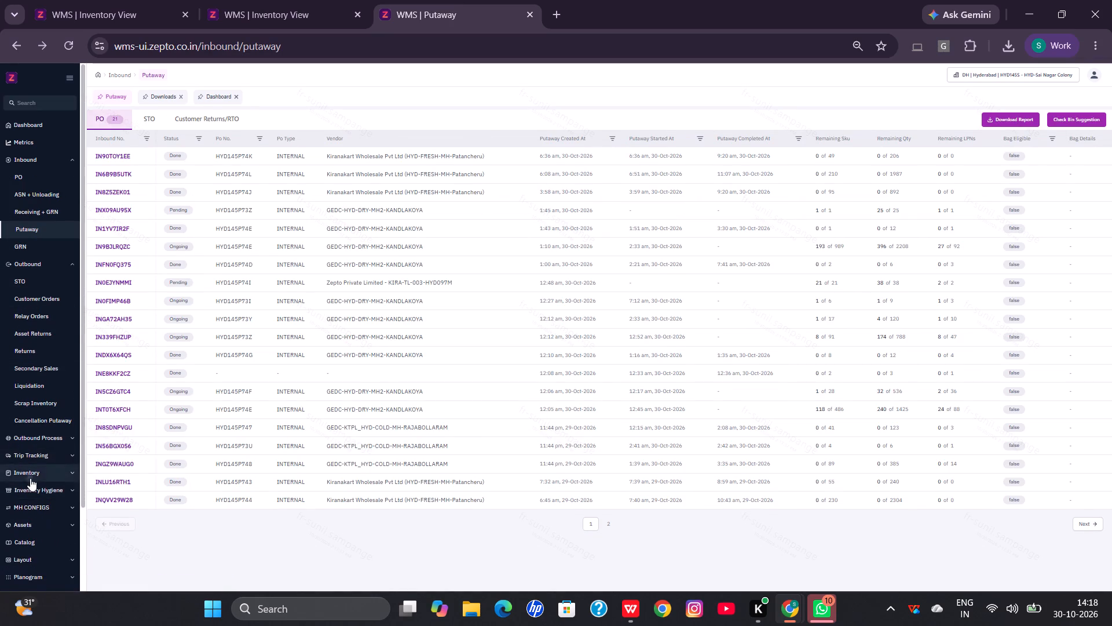
left_click(36, 487)
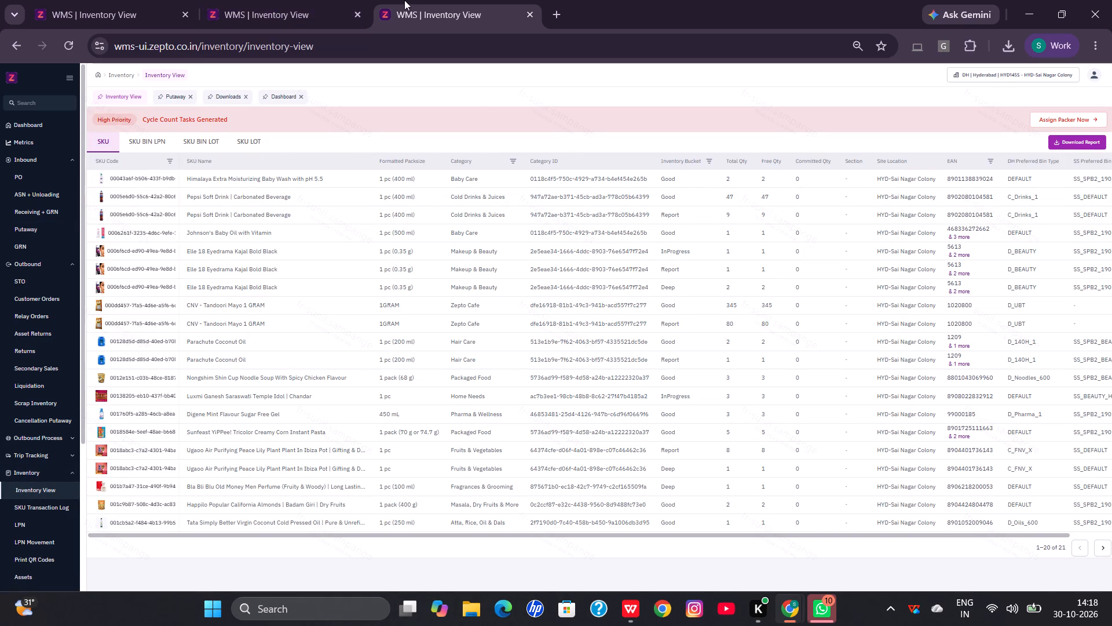
left_click(154, 142)
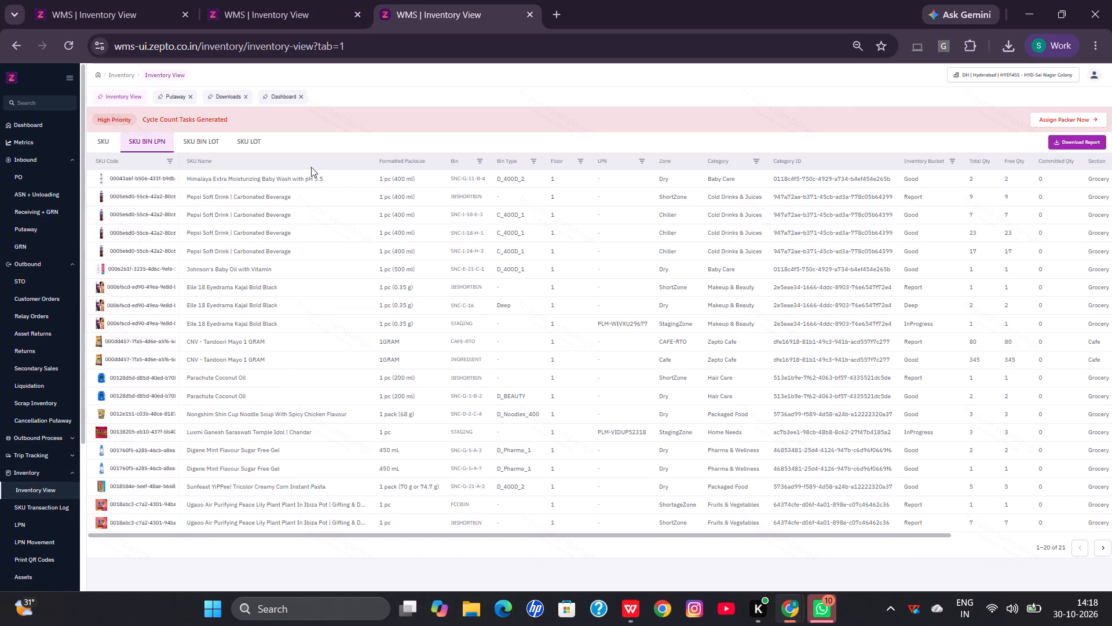
left_click_drag(486, 162, 478, 162)
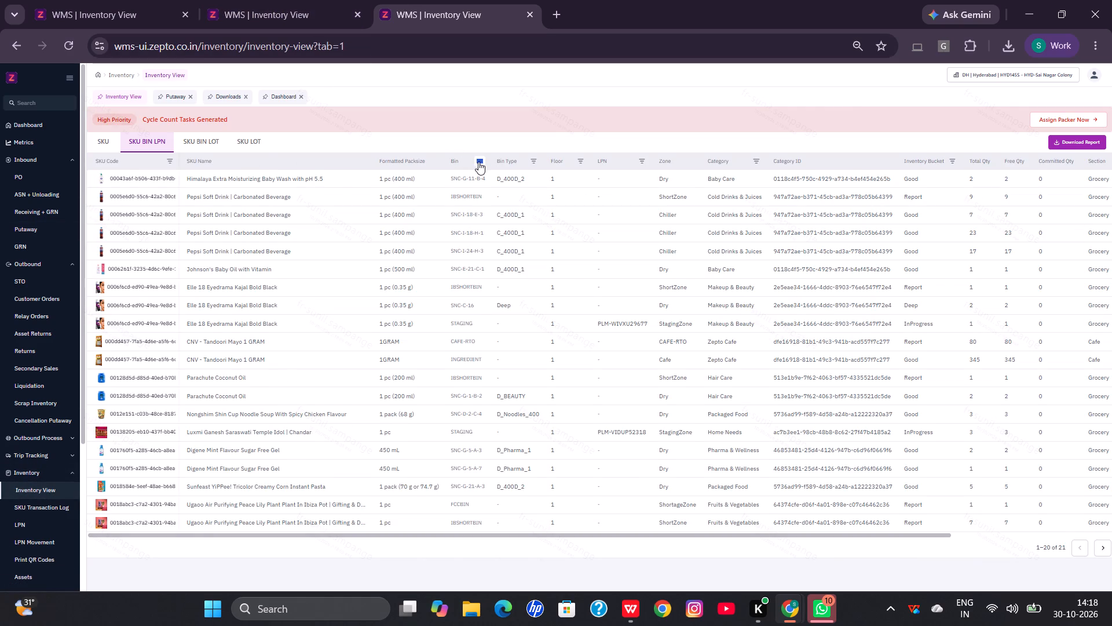
left_click(478, 162)
key("r")
left_click(504, 202)
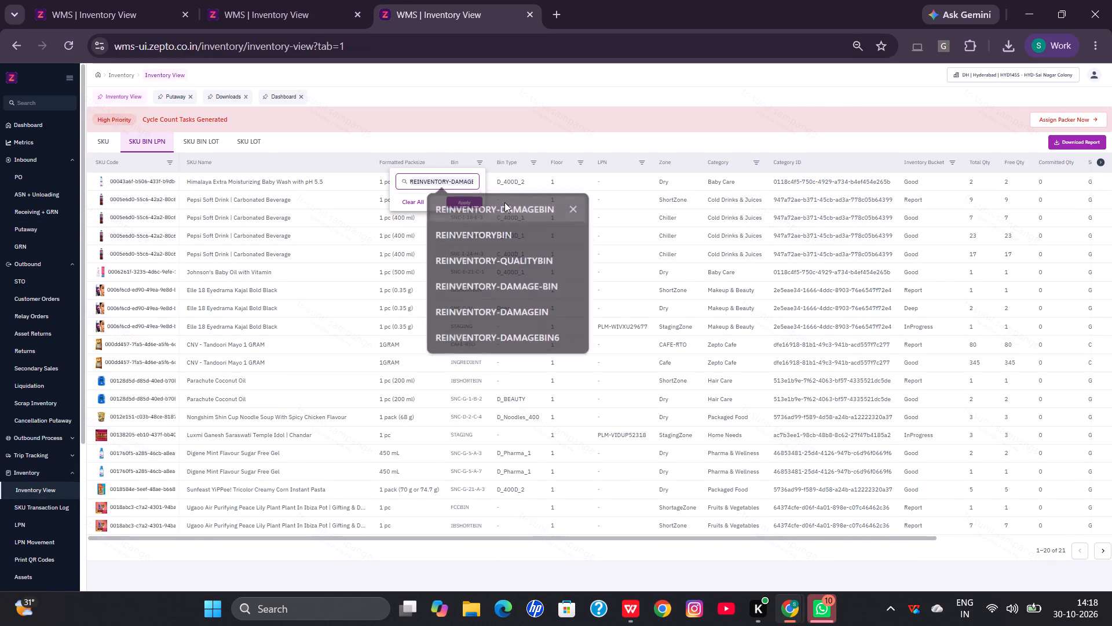
key("period")
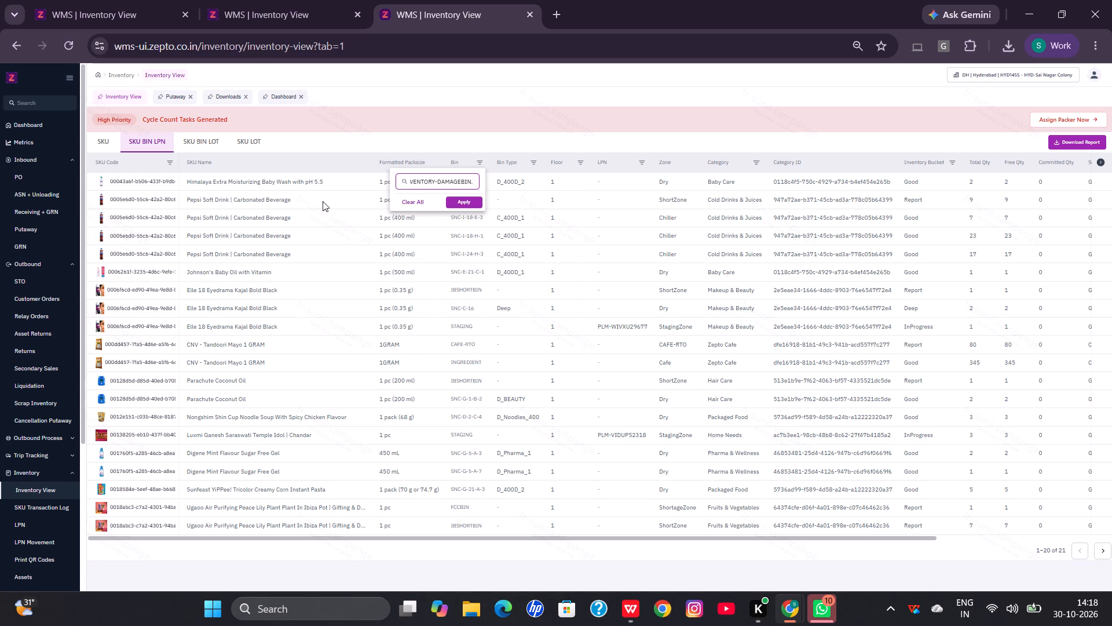
key("Return")
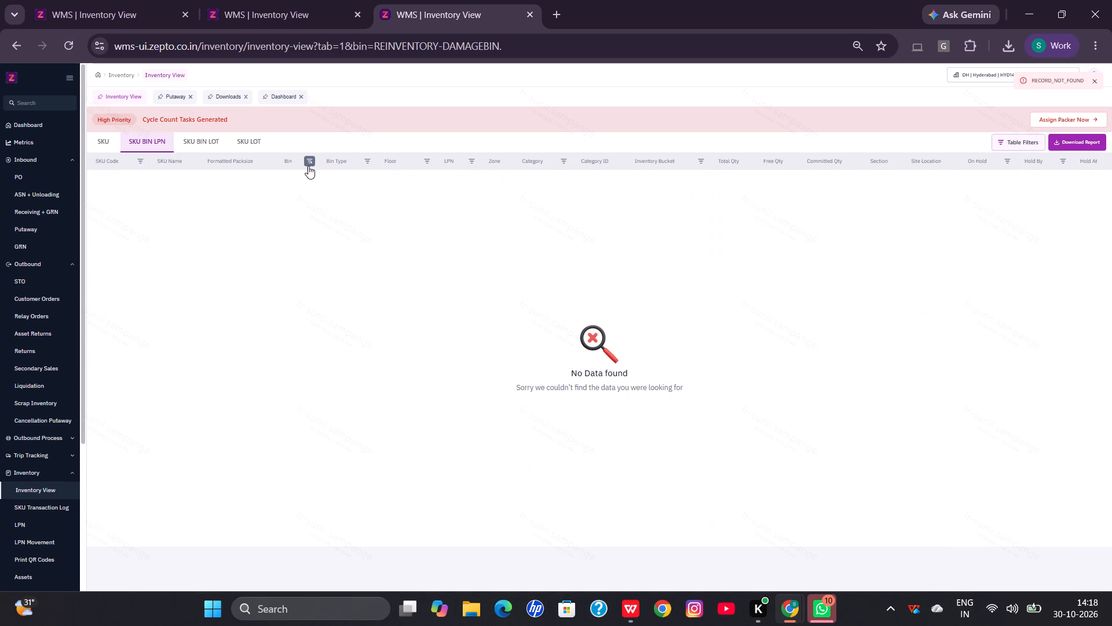
left_click(308, 162)
key("BackSpace")
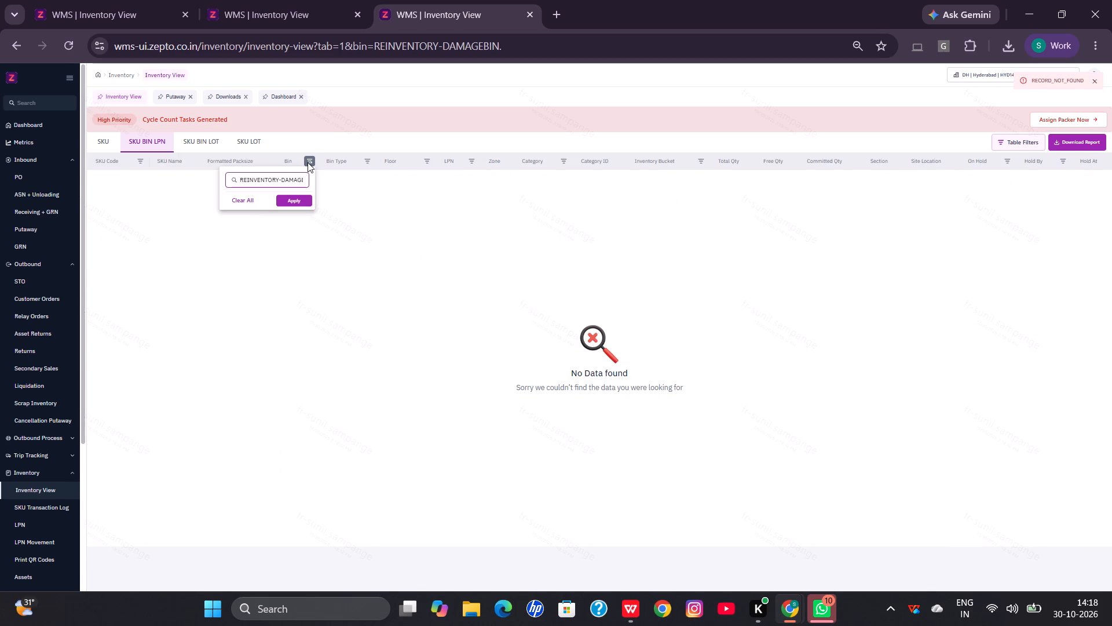
key("Return")
Copy the SKU code of the Kamal Gatta Seeds item in the damage bin and filter the SKU Transaction Log by it.
left_click_drag(162, 168, 162, 174)
triple_click(162, 174)
key("ctrl+c")
key("ctrl+c")
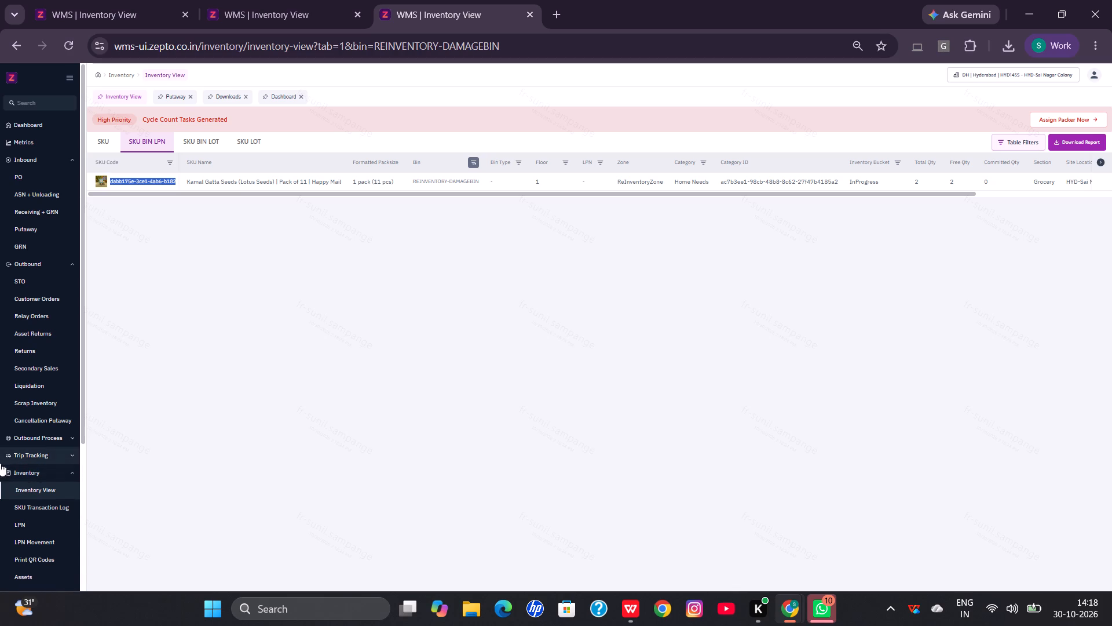
left_click(34, 491)
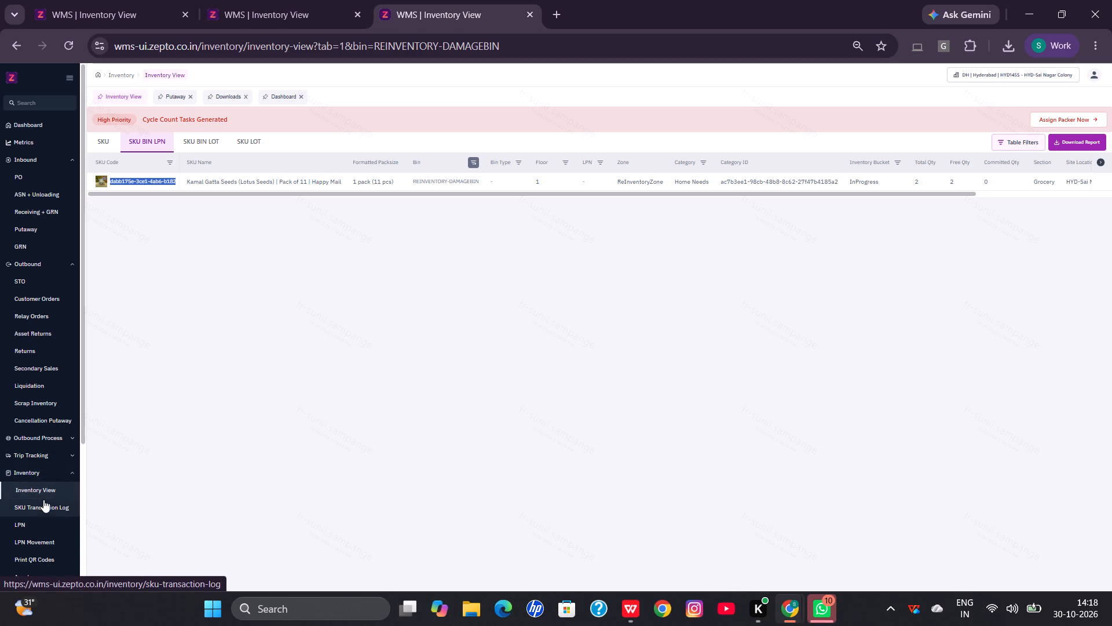
left_click(43, 500)
left_click(286, 139)
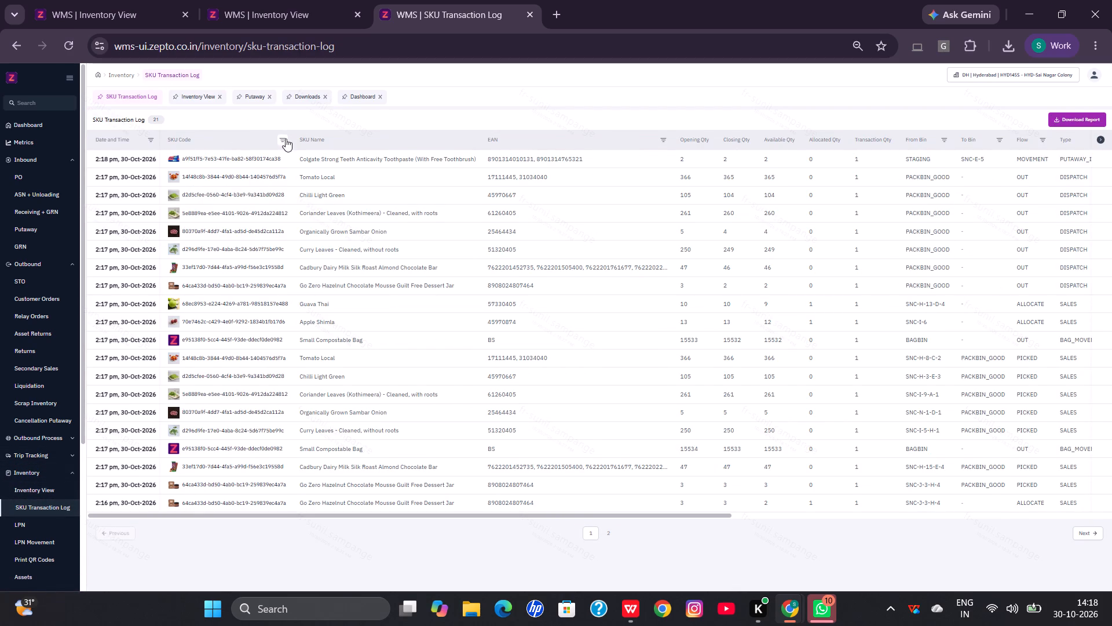
key("ctrl+v")
key("Return")
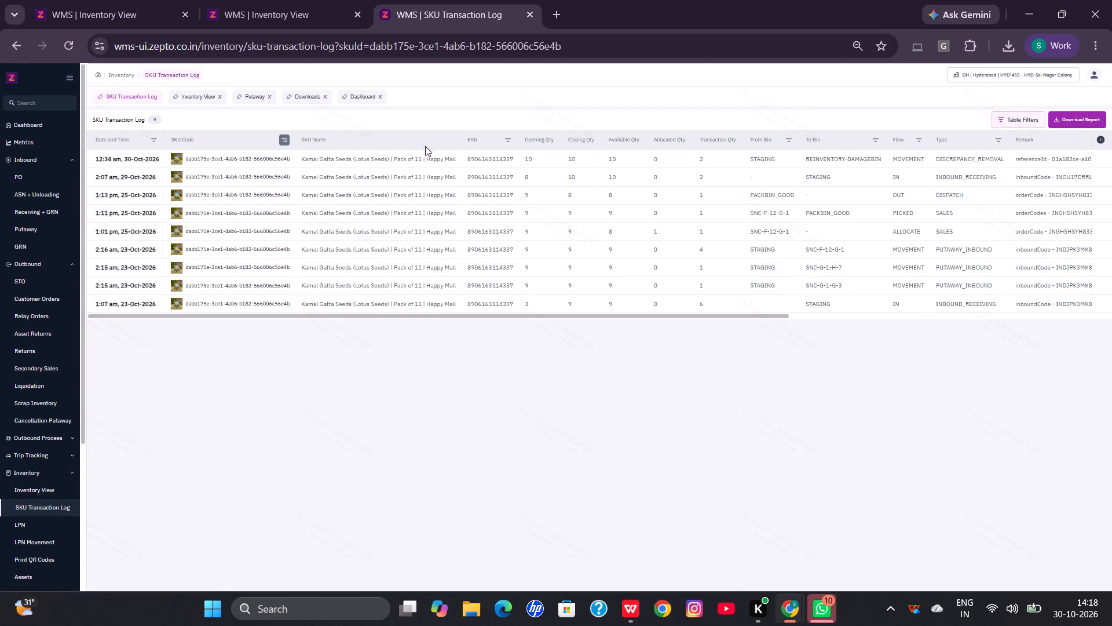
triple_click(495, 148)
triple_click(494, 154)
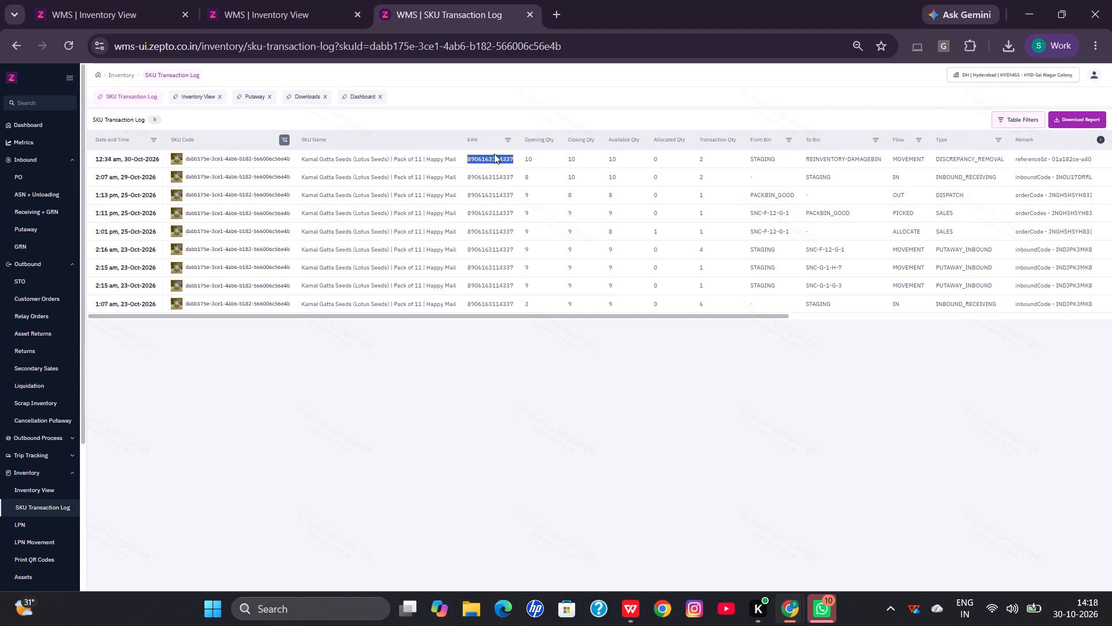
key("ctrl+c")
right_click(497, 272)
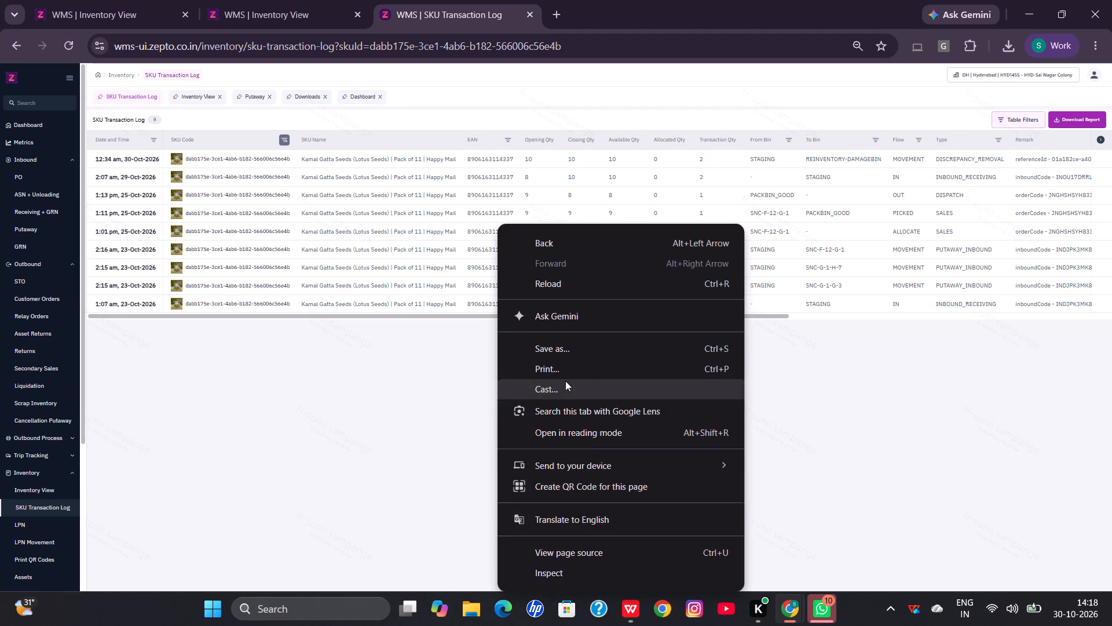
left_click(588, 481)
key("ctrl+v")
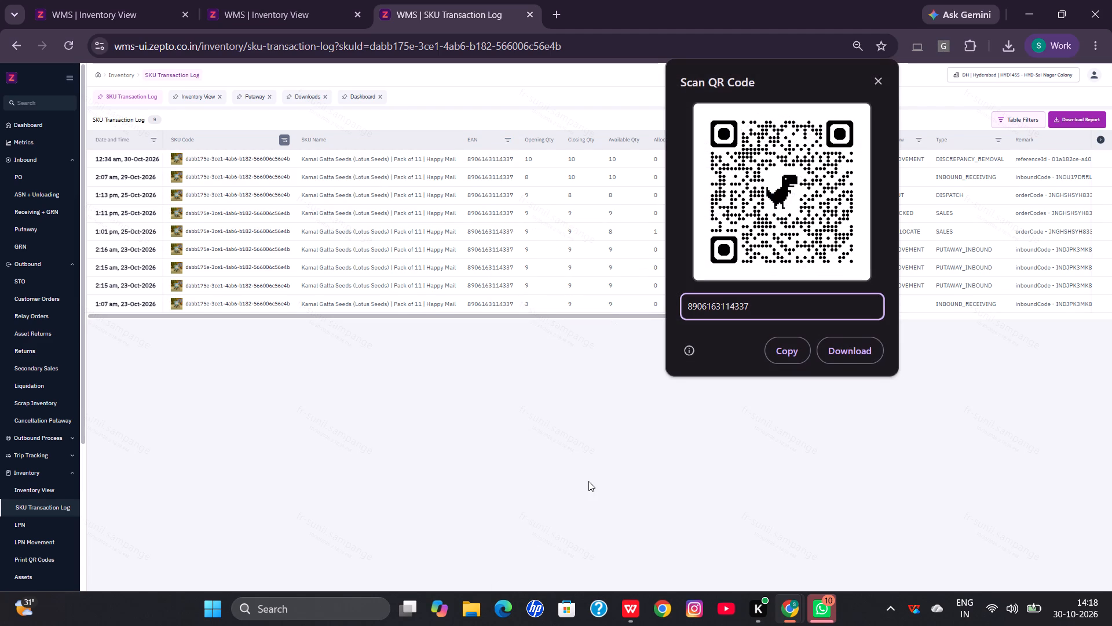